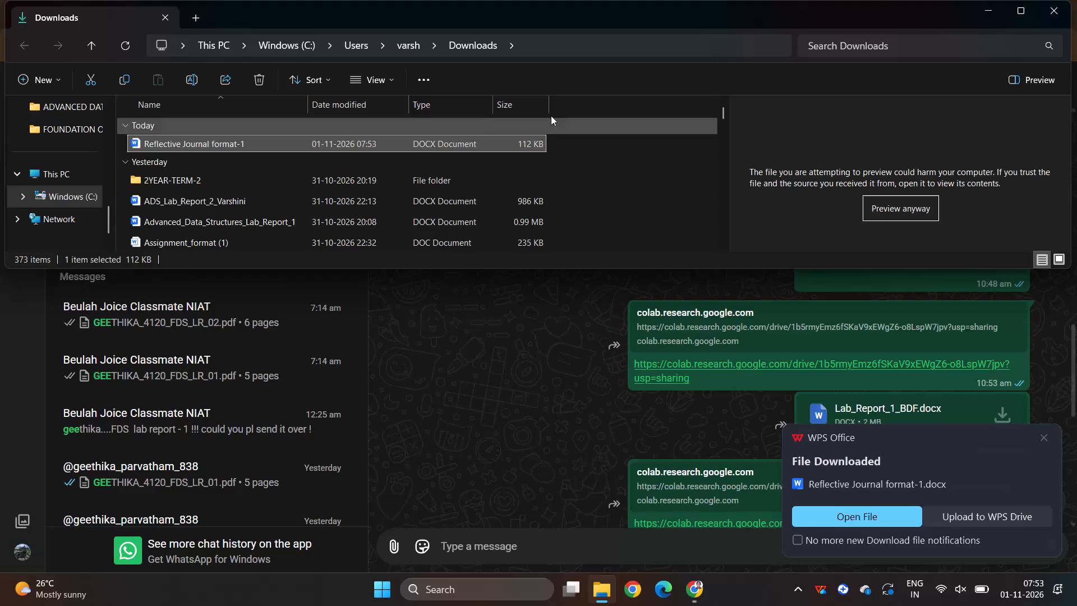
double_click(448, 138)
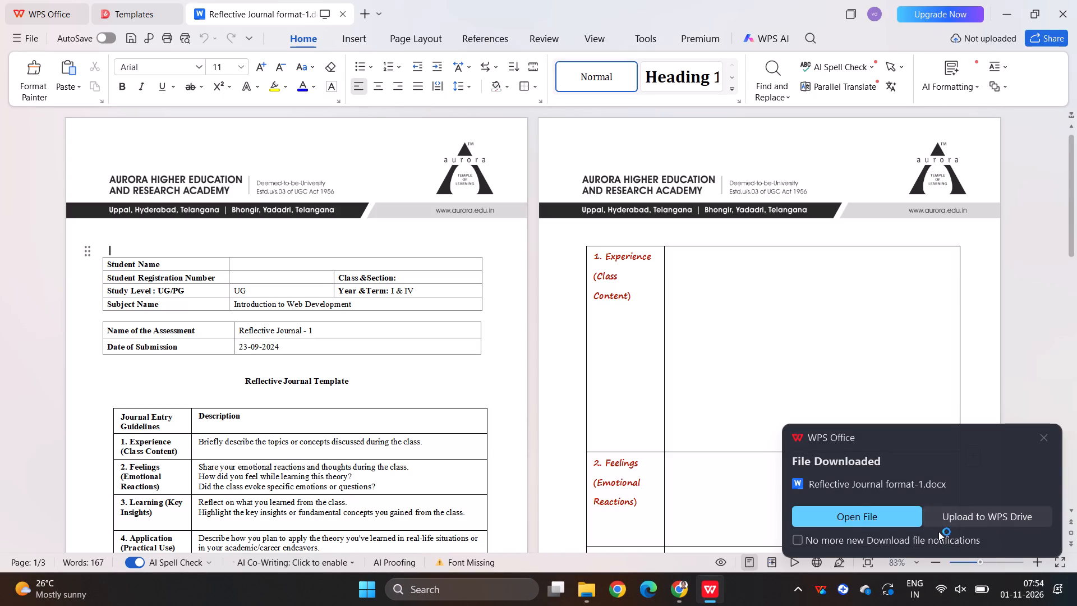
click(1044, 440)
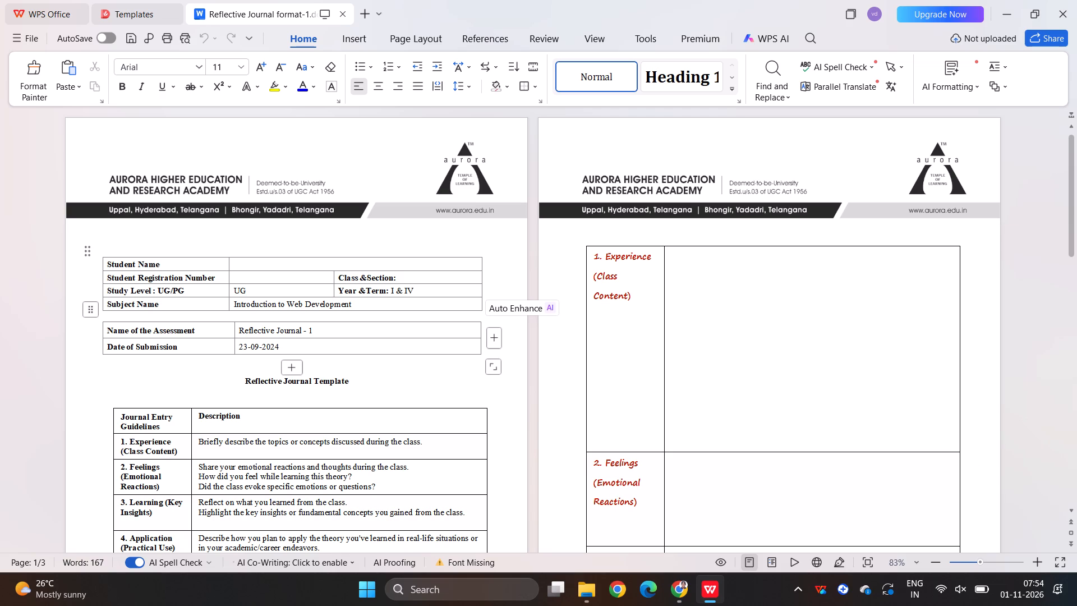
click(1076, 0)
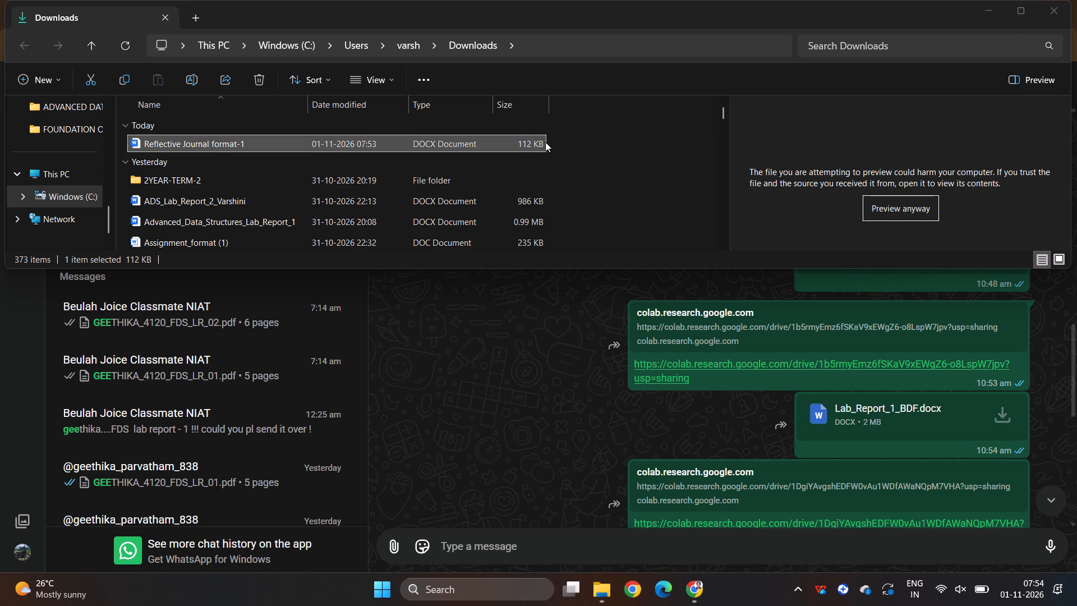
Open the Reflective Journal format-1 document from Downloads in Word, enable editing and close the Navigation pane.
right_click(535, 140)
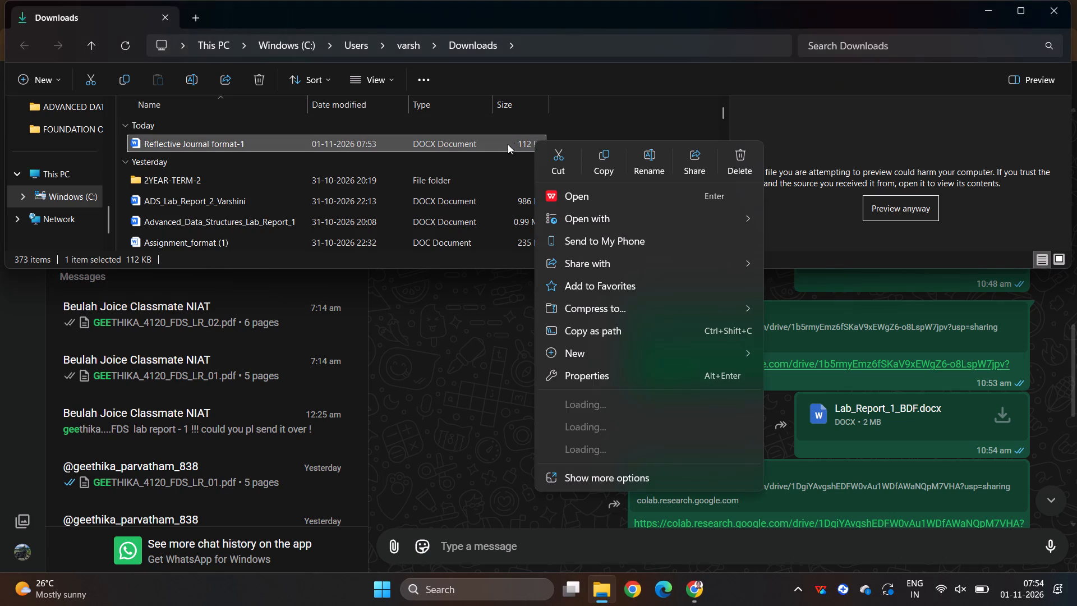
click(624, 220)
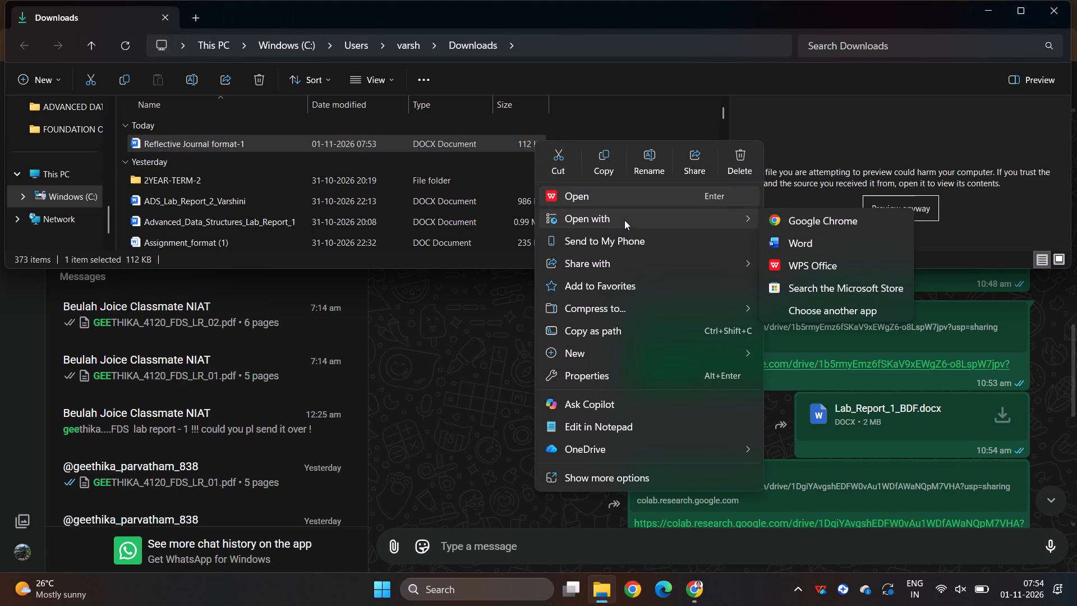
click(788, 246)
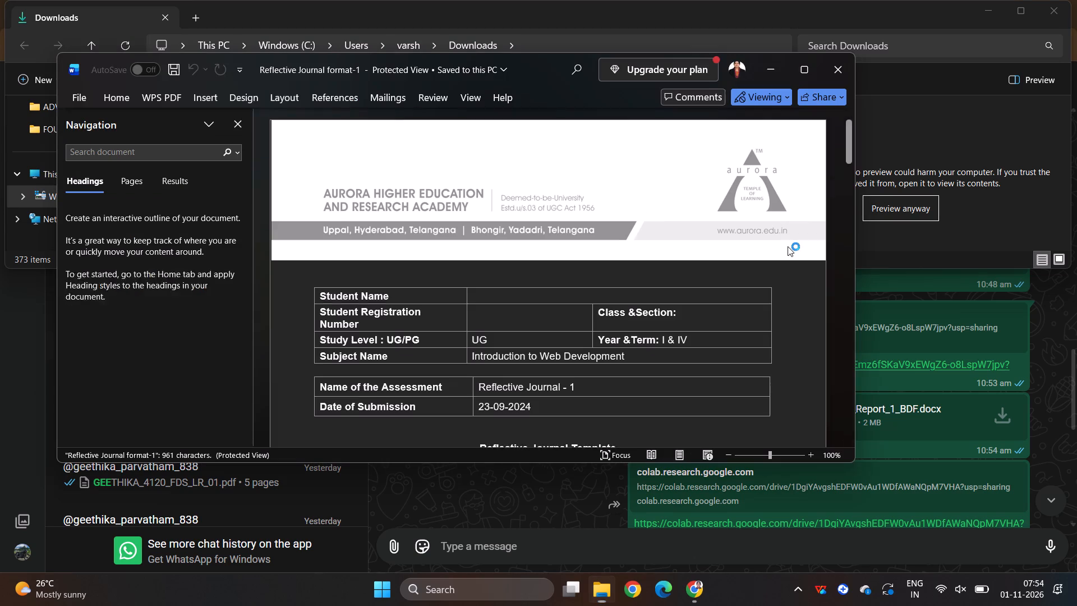
click(799, 69)
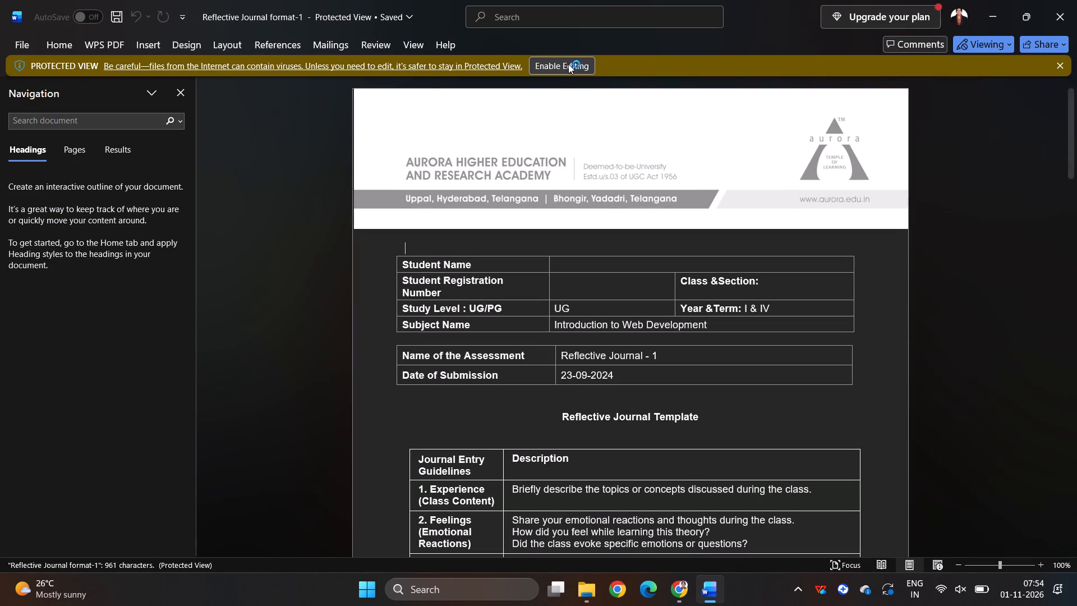
click(568, 64)
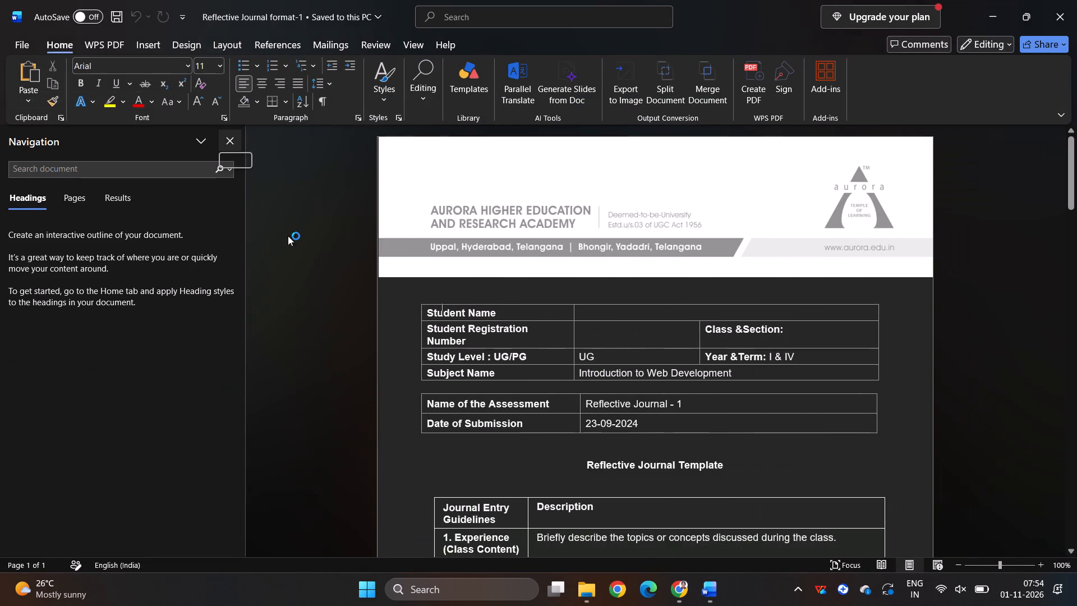
click(223, 134)
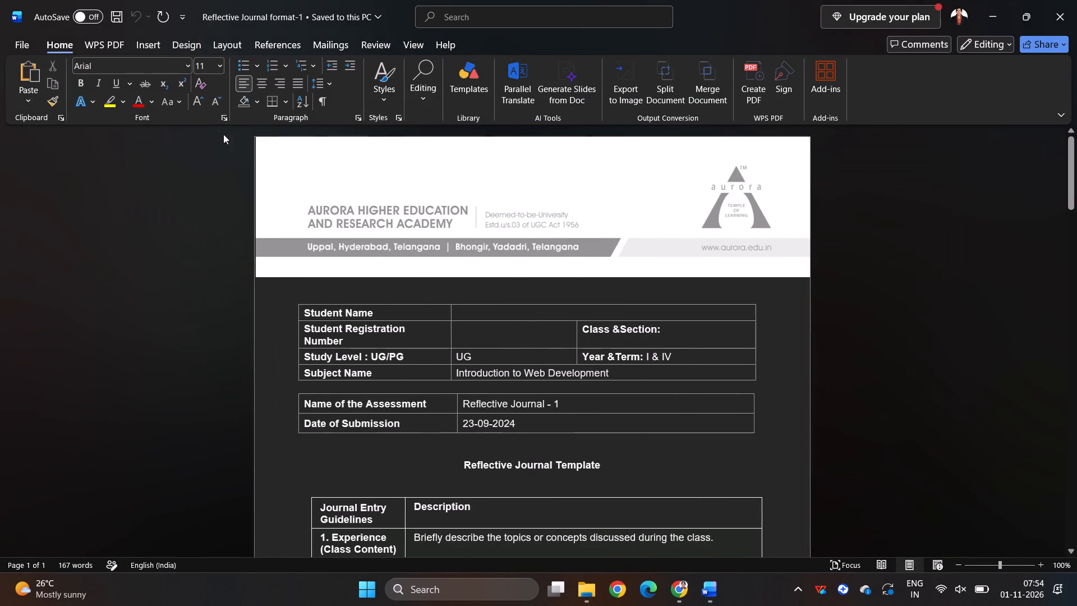
Delete everything from the Reflective Journal Template heading to the end of the document.
scroll(517, 389, down, 1)
drag(458, 299, 487, 392)
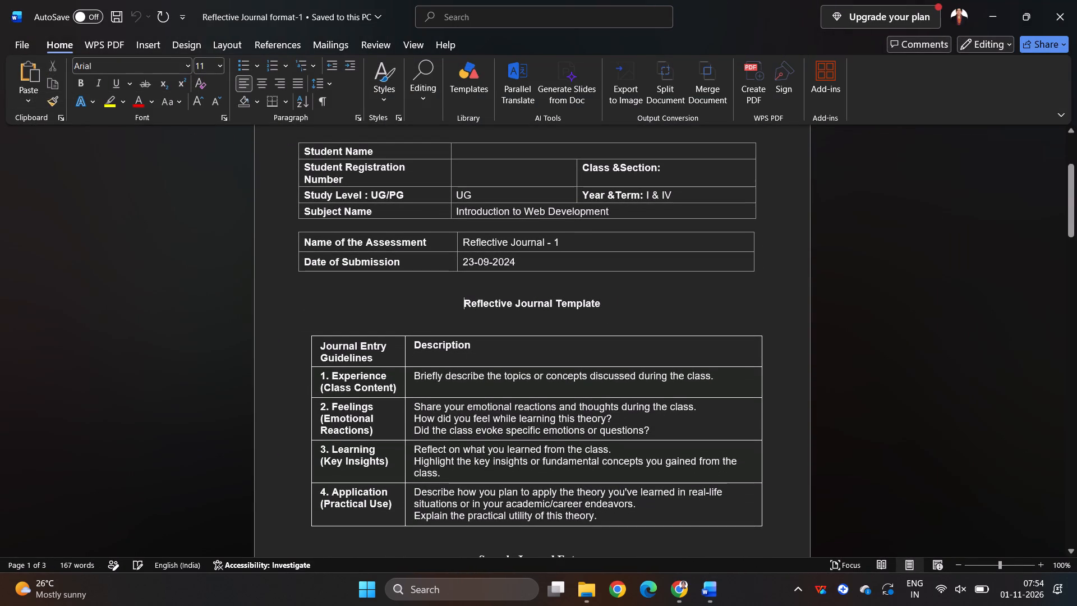
drag(487, 392, 587, 605)
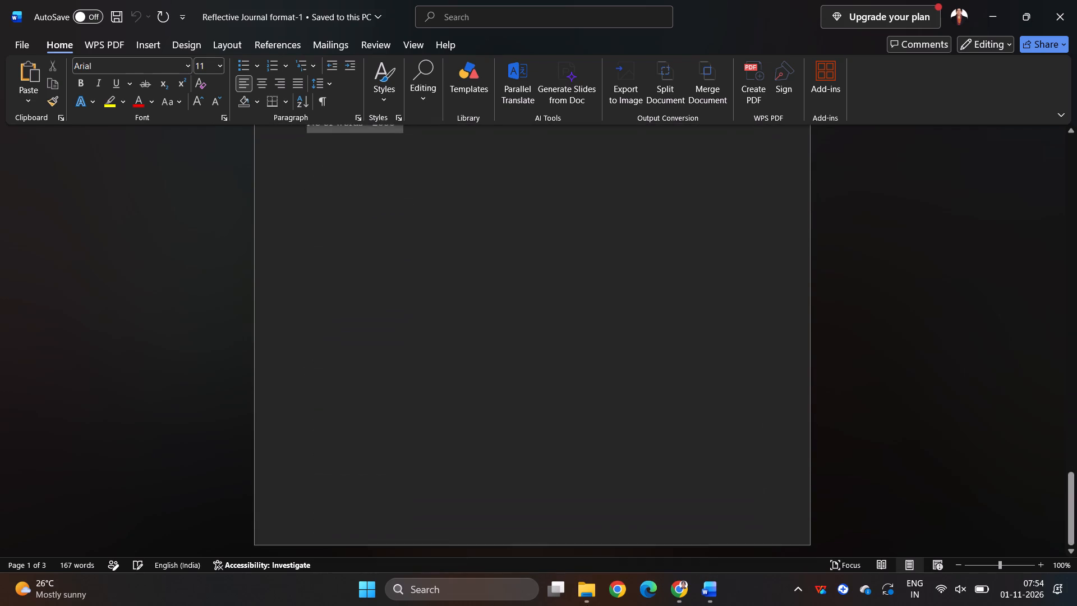
key(BackSpace)
Enter the student's name and registration number in their cells of the student details table.
scroll(587, 605, up, 6)
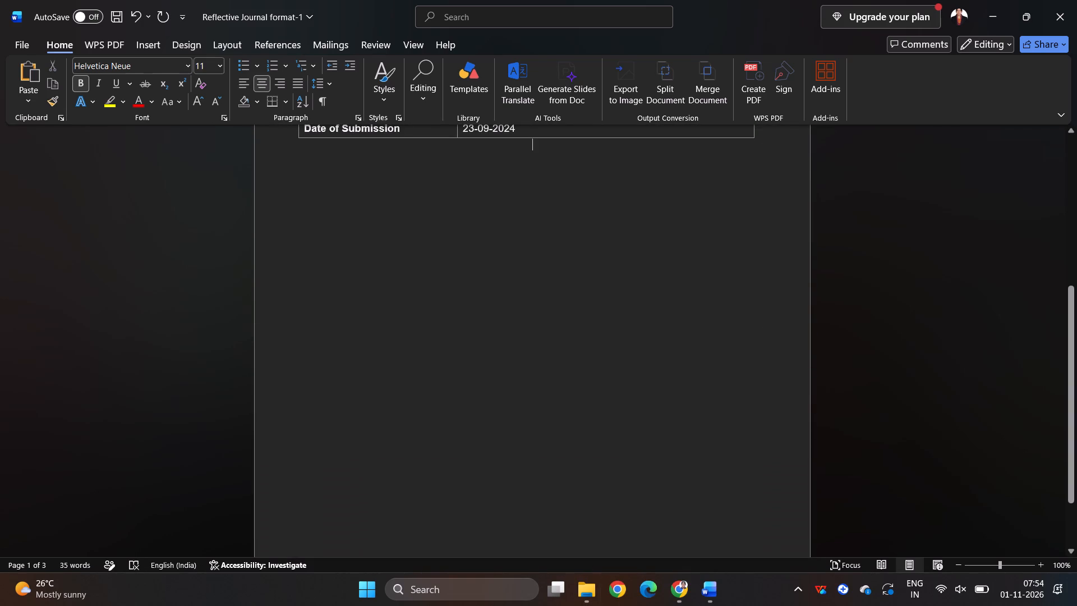
scroll(575, 440, up, 6)
click(514, 319)
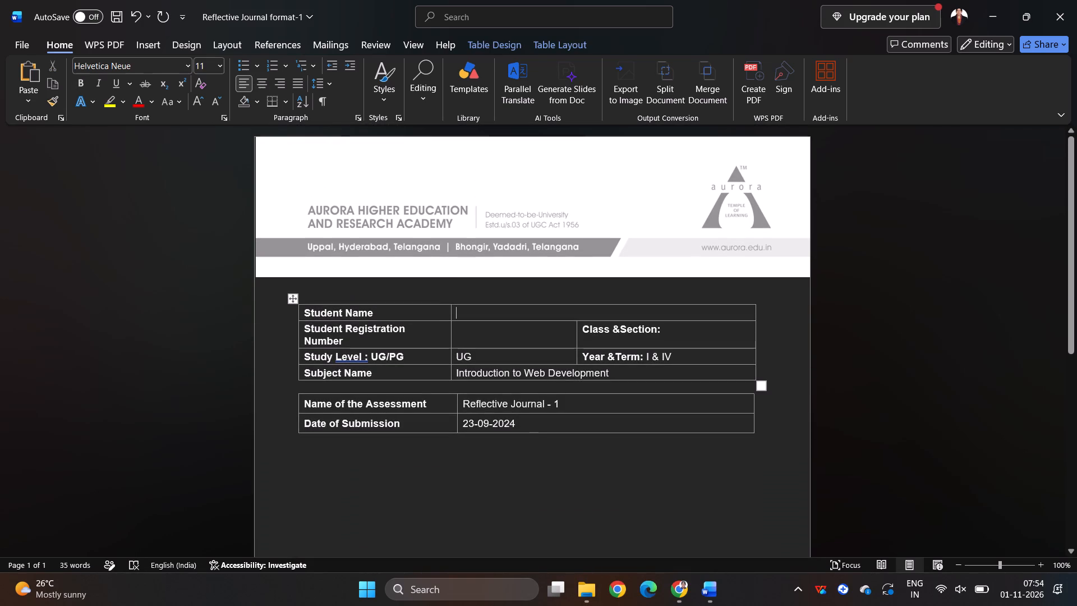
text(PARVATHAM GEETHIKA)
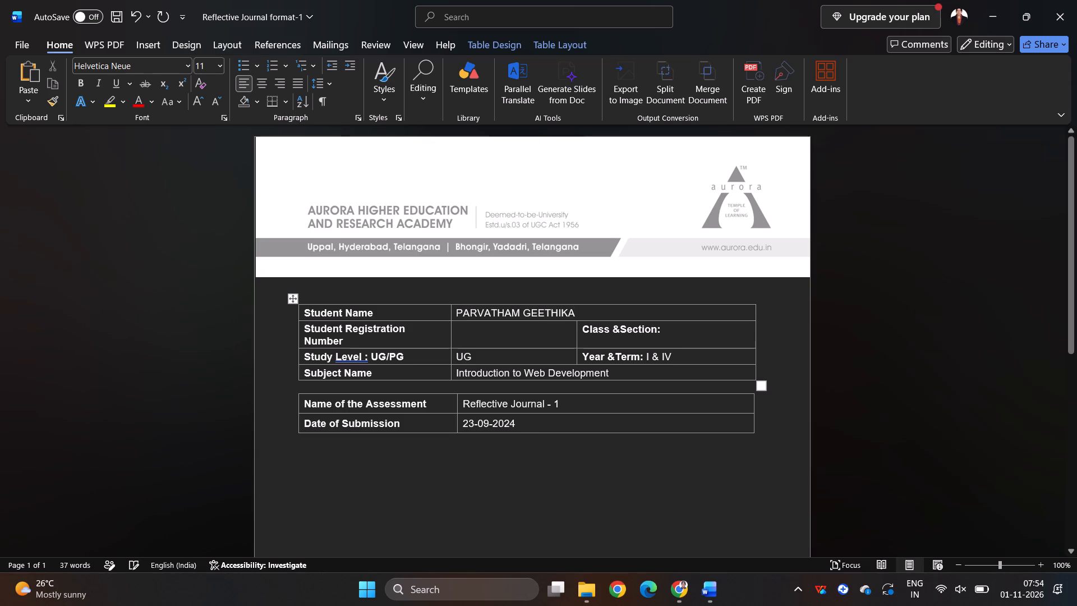
click(490, 333)
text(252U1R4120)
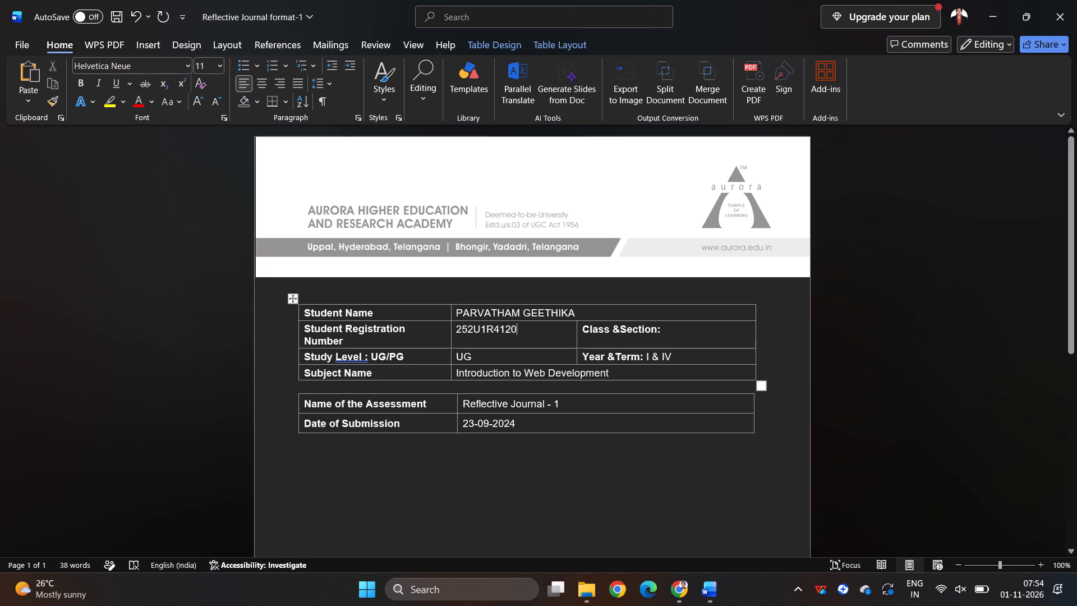
Enter 206 & 008 for Class & Section in the student details table.
click(708, 338)
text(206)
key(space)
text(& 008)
Change the Year & Term entry in the student details table to II & II.
ctrl+scroll(711, 358, down, 1)
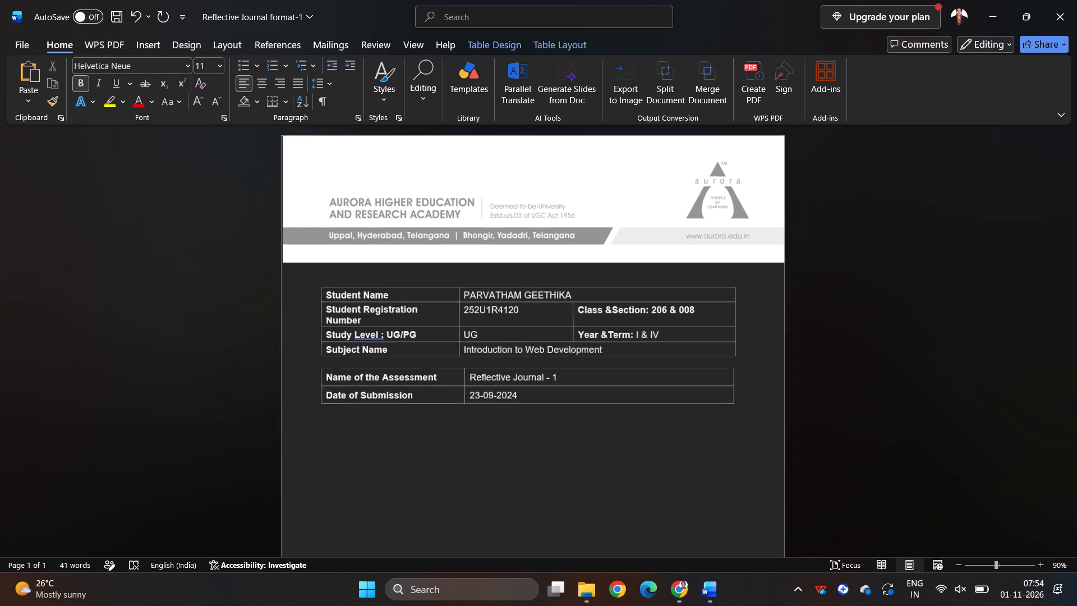
click(681, 332)
key(BackSpace)
key(BackSpace)
key(BackSpace)
key(BackSpace)
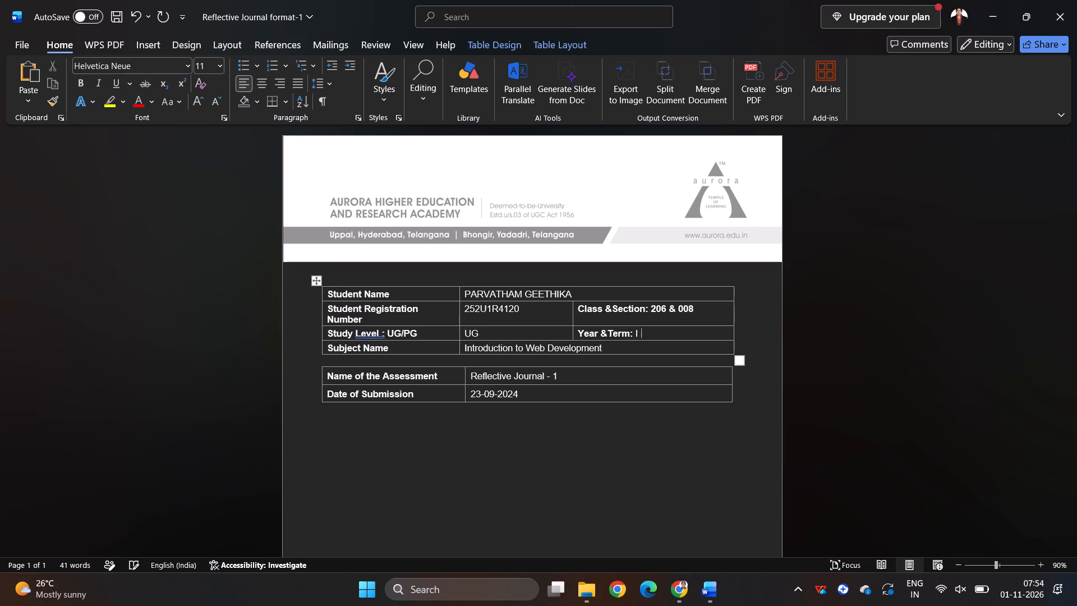
key(BackSpace)
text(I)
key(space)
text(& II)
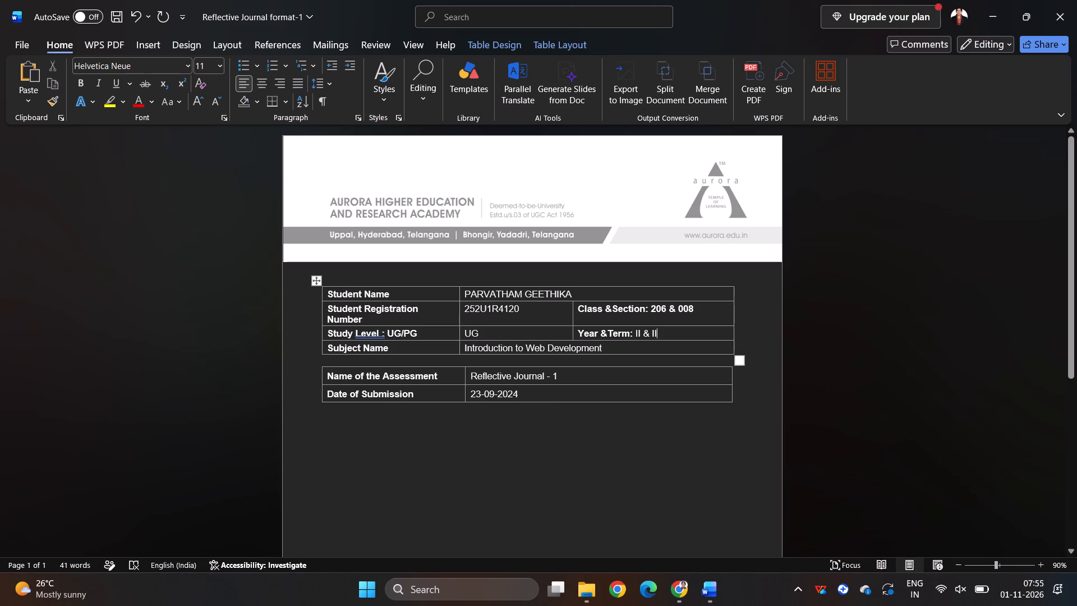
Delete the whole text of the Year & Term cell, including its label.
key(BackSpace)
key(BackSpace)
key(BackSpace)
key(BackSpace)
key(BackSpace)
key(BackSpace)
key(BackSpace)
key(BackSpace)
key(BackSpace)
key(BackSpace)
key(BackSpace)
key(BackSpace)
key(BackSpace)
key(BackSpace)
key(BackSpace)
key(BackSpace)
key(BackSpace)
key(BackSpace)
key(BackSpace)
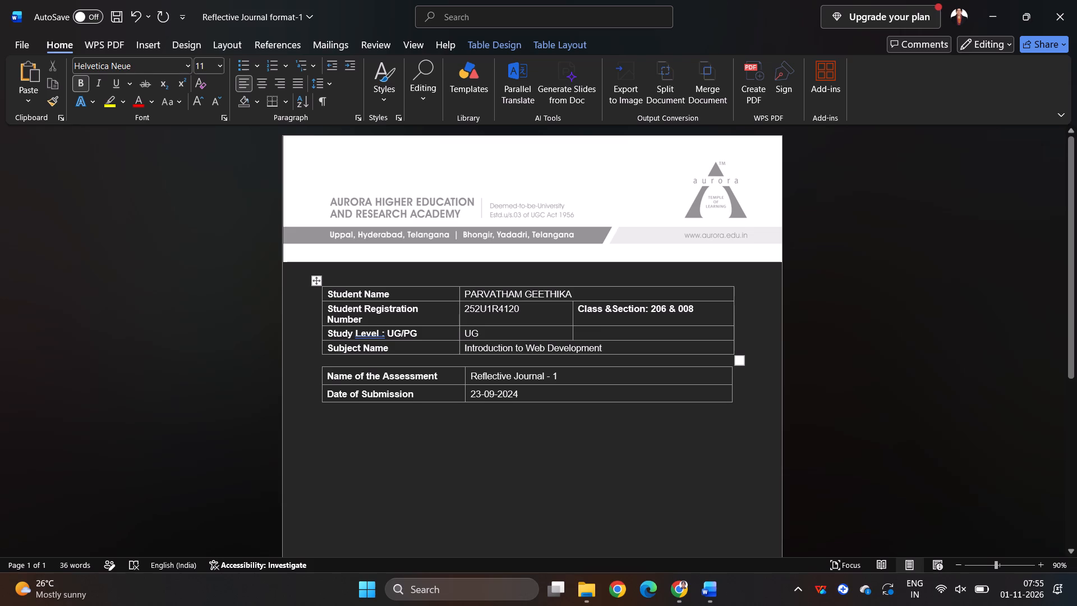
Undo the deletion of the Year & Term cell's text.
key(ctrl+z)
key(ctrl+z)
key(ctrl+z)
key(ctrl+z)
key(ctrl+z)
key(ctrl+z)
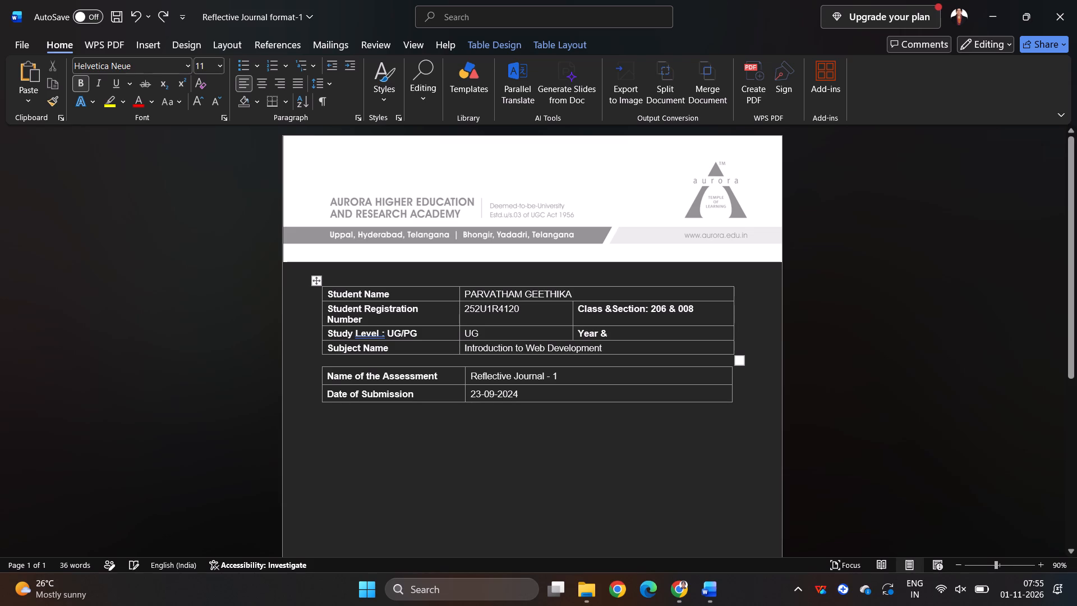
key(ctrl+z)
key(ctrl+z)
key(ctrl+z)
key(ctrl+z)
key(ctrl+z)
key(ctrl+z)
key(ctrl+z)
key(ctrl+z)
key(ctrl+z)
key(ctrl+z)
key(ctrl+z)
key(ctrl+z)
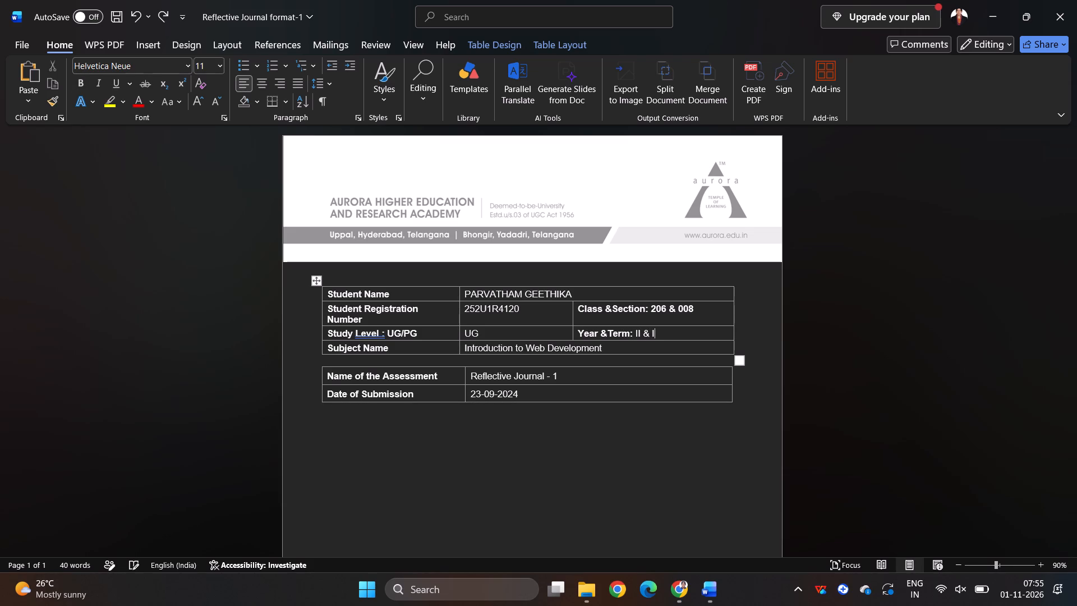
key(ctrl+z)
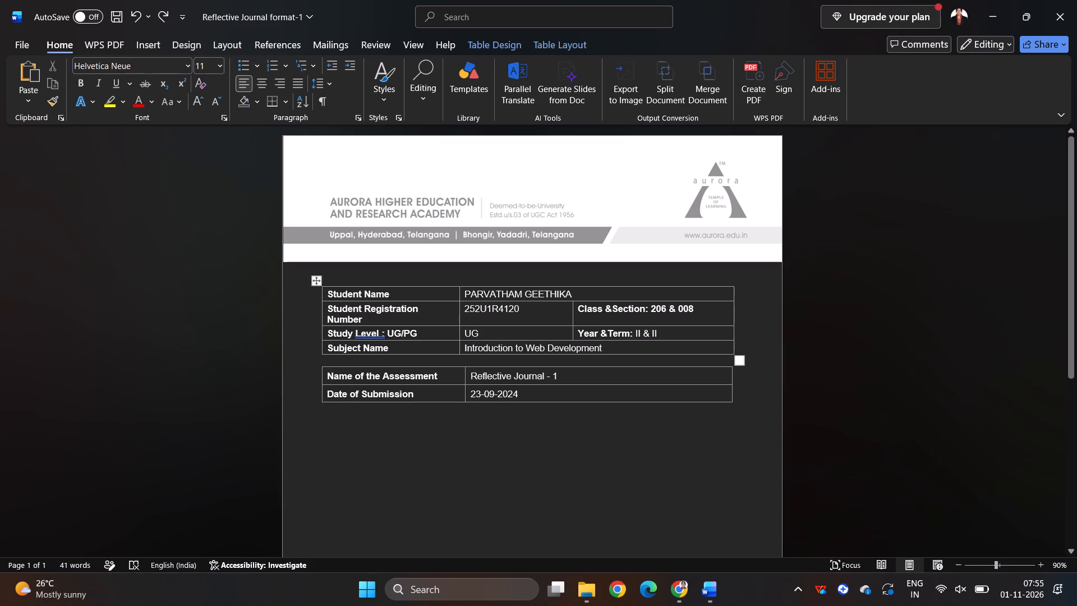
Replace the Subject Name entry with Advanced Data Structures.
click(614, 347)
key(BackSpace)
key(BackSpace)
key(BackSpace)
key(BackSpace)
key(BackSpace)
key(BackSpace)
key(BackSpace)
key(BackSpace)
key(BackSpace)
key(BackSpace)
key(BackSpace)
key(BackSpace)
key(BackSpace)
key(BackSpace)
key(BackSpace)
key(BackSpace)
key(BackSpace)
key(BackSpace)
key(BackSpace)
key(BackSpace)
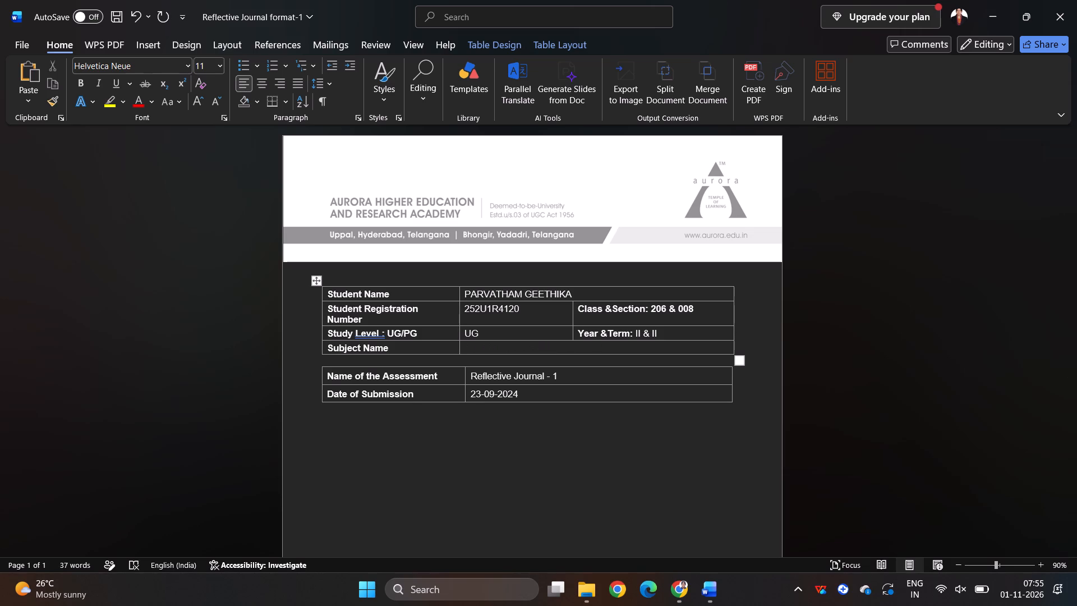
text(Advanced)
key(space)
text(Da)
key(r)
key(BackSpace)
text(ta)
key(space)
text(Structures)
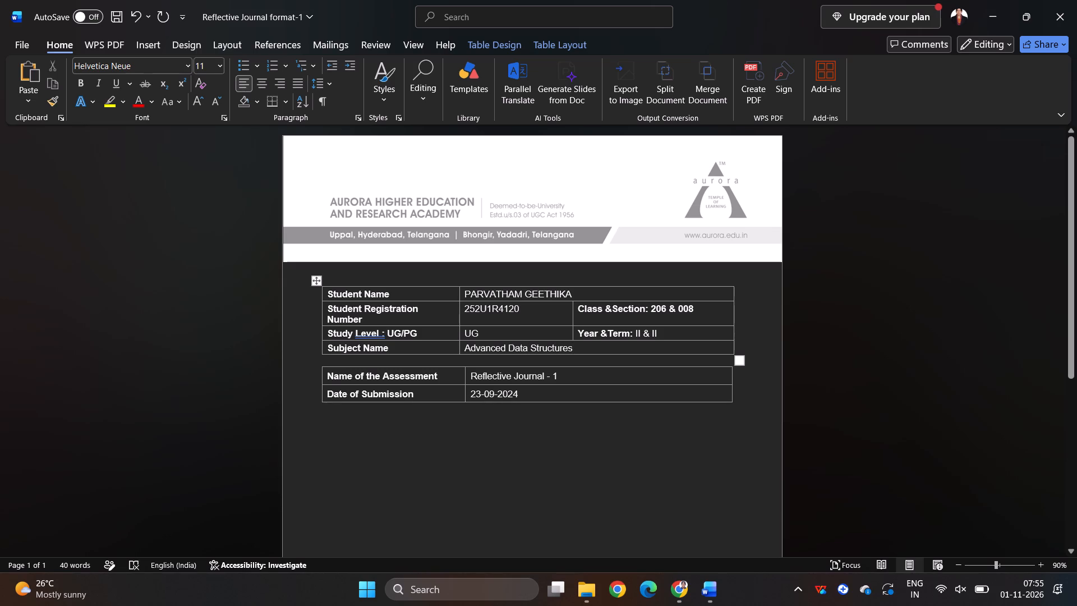
Insert the word Lab into the Name of the Assessment entry so it reads Reflective Lab Journal - 1.
click(514, 377)
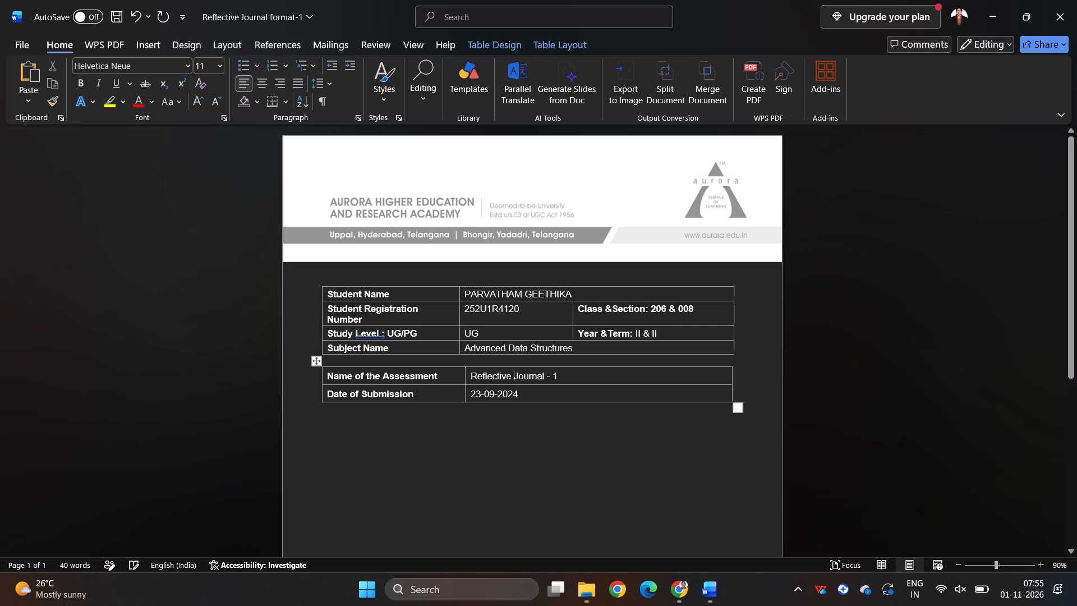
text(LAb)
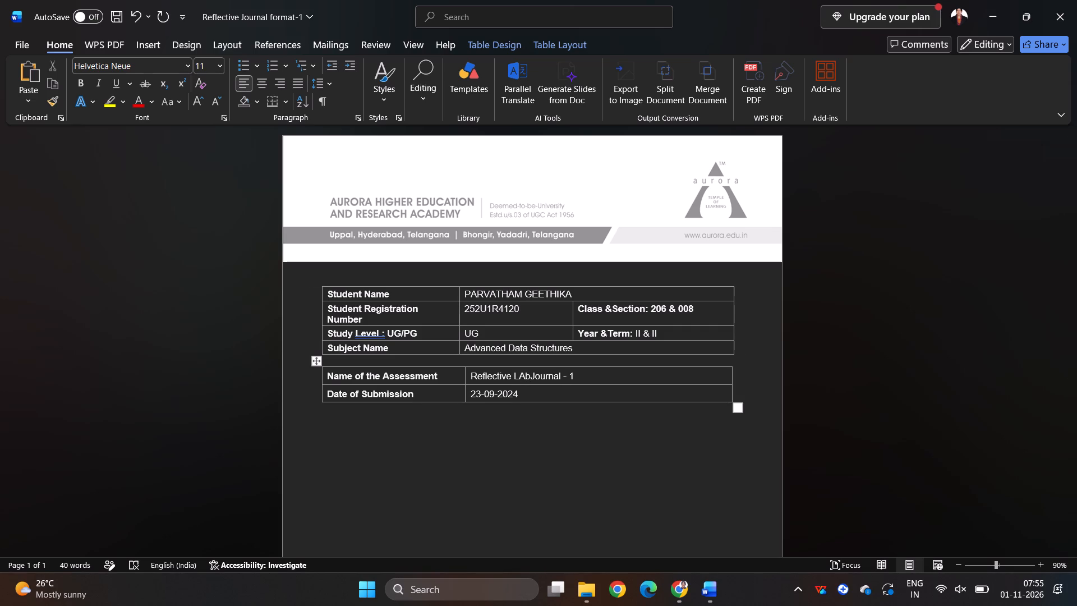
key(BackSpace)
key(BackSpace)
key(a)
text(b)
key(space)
Set the Date of Submission to 01-11-2026.
click(524, 398)
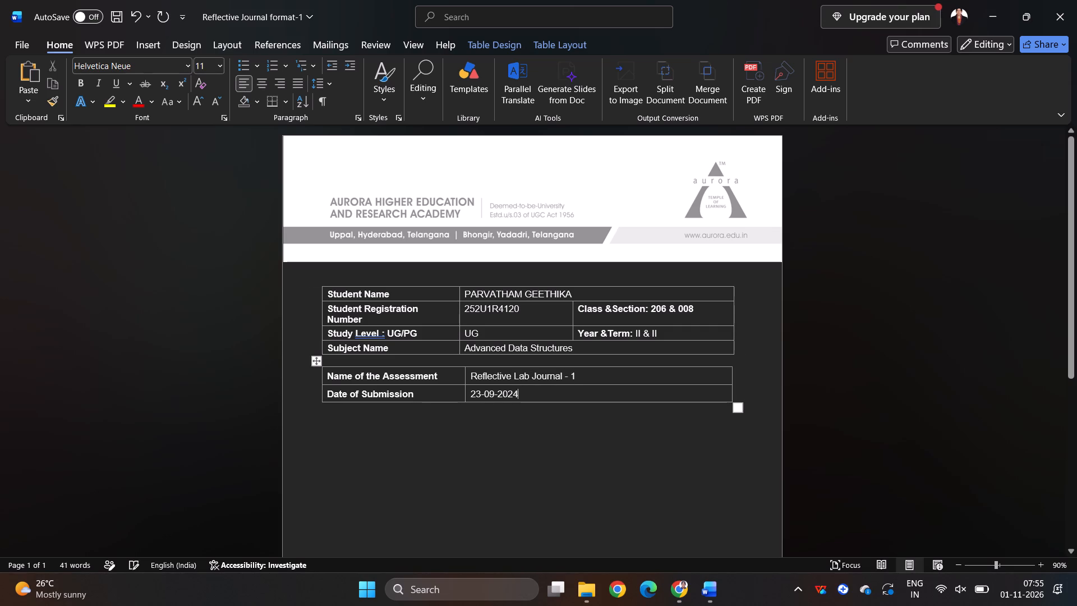
key(BackSpace)
key(BackSpace)
key(BackSpace)
key(BackSpace)
key(BackSpace)
key(BackSpace)
key(BackSpace)
key(BackSpace)
key(BackSpace)
key(BackSpace)
key(BackSpace)
key(BackSpace)
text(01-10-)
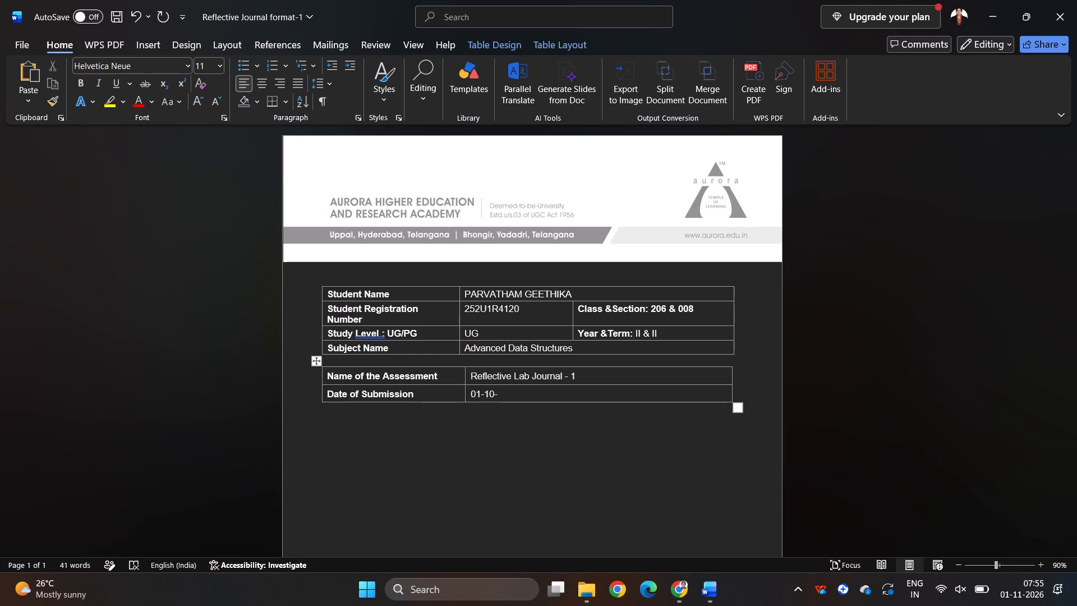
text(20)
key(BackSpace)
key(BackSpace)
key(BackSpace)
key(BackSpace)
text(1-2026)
click(565, 429)
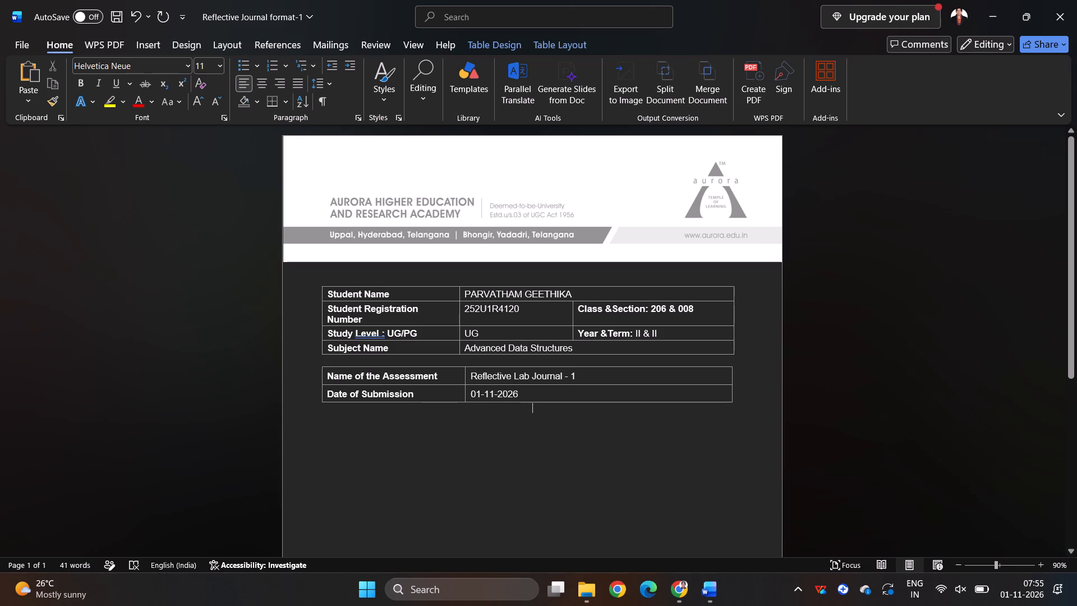
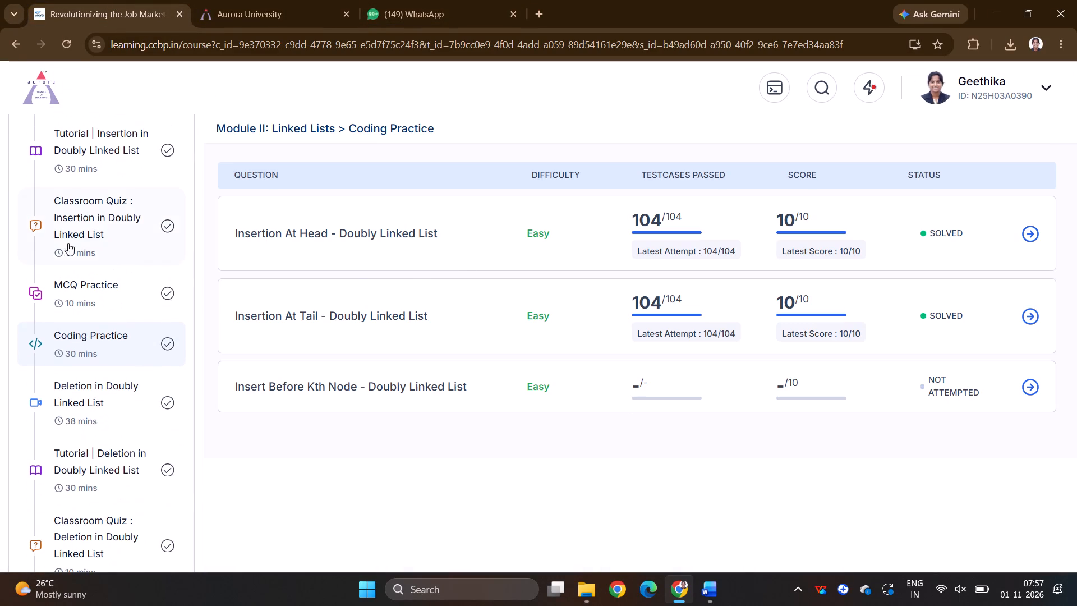
In Module I: Hashing, Sliding Window & Two-Pointer, open the Most Frequent Element problem from its Coding Practice.
scroll(49, 238, up, 15)
click(127, 191)
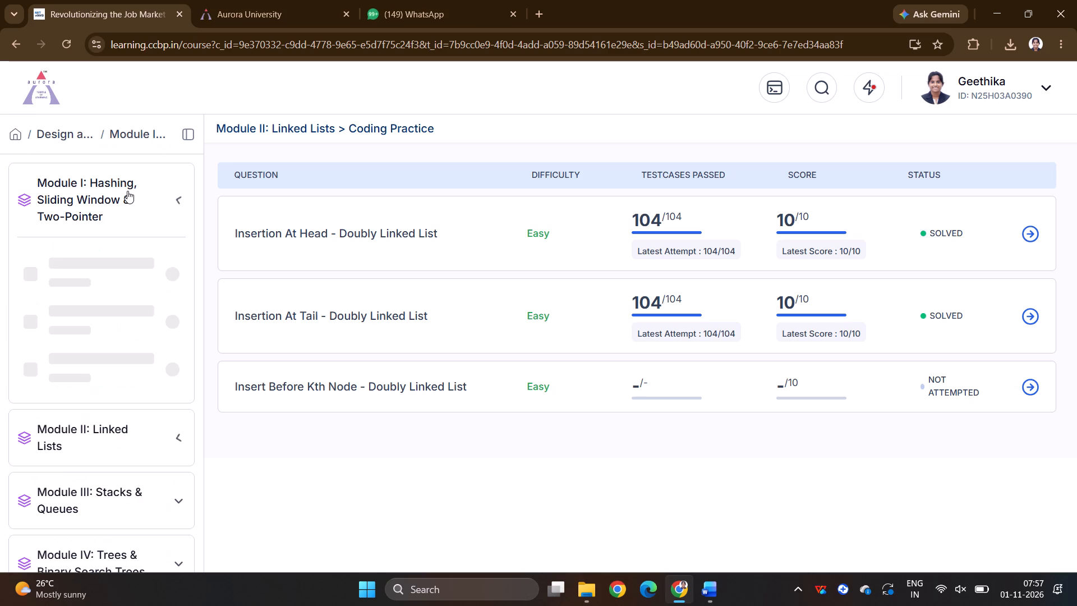
click(90, 454)
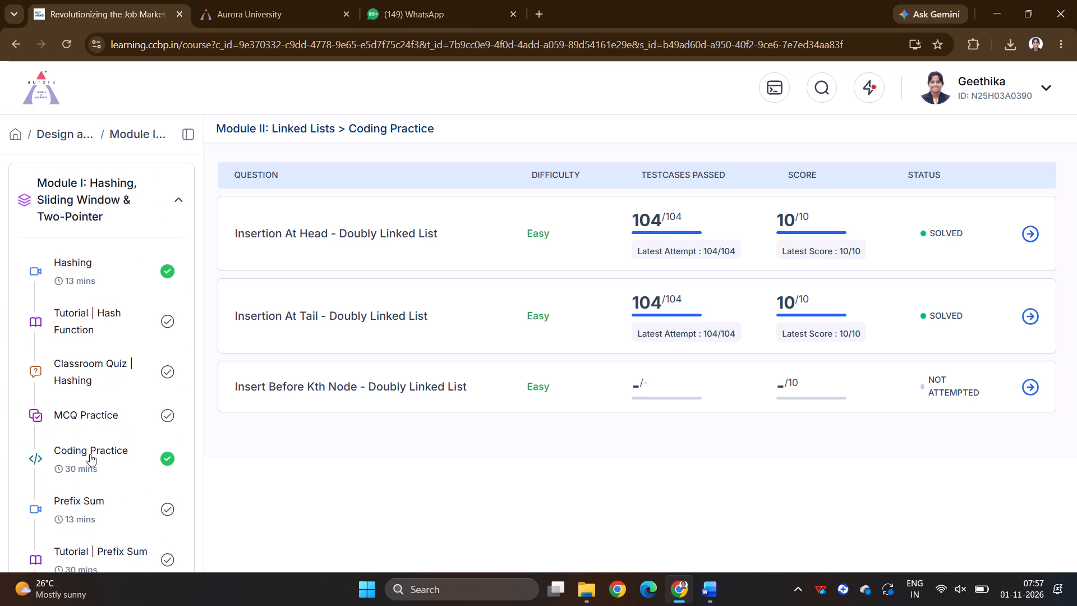
click(451, 251)
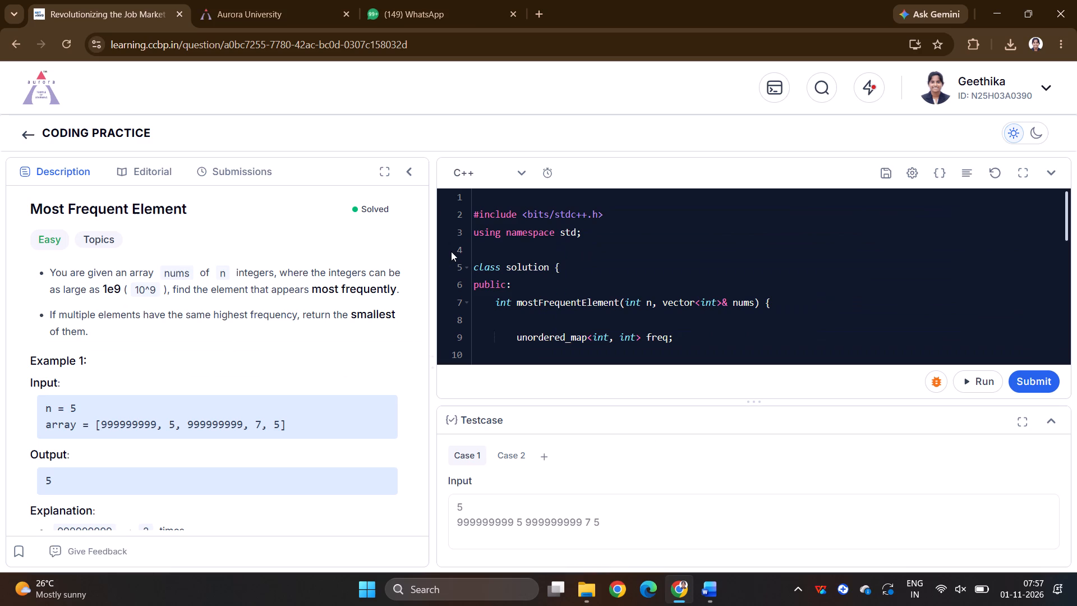
Delete the Step 1 and Step 2 comments from the C++ solution and save the code.
scroll(702, 270, down, 2)
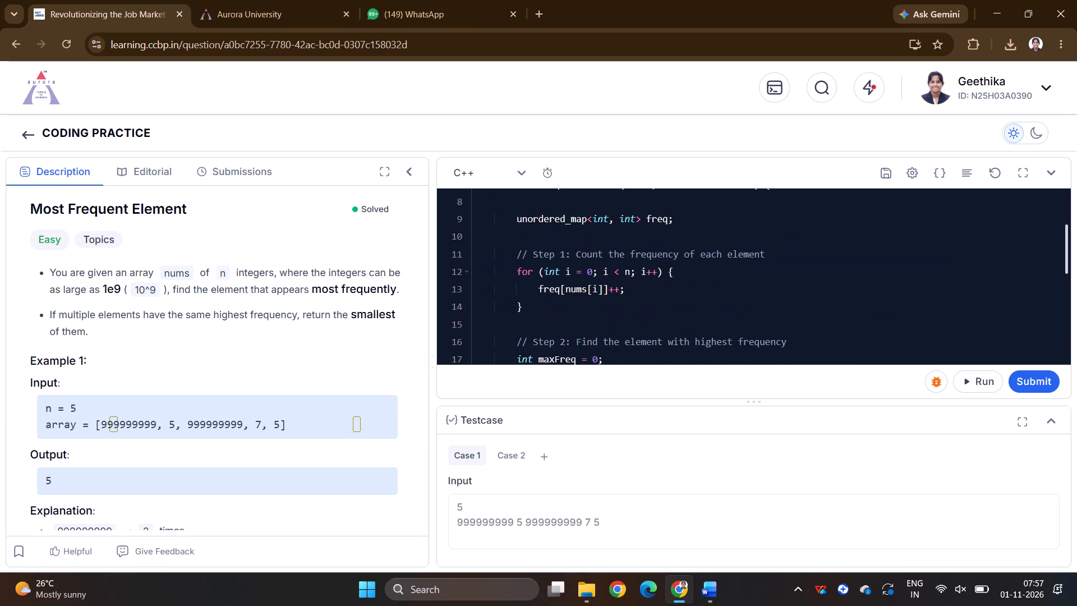
drag(776, 252, 525, 258)
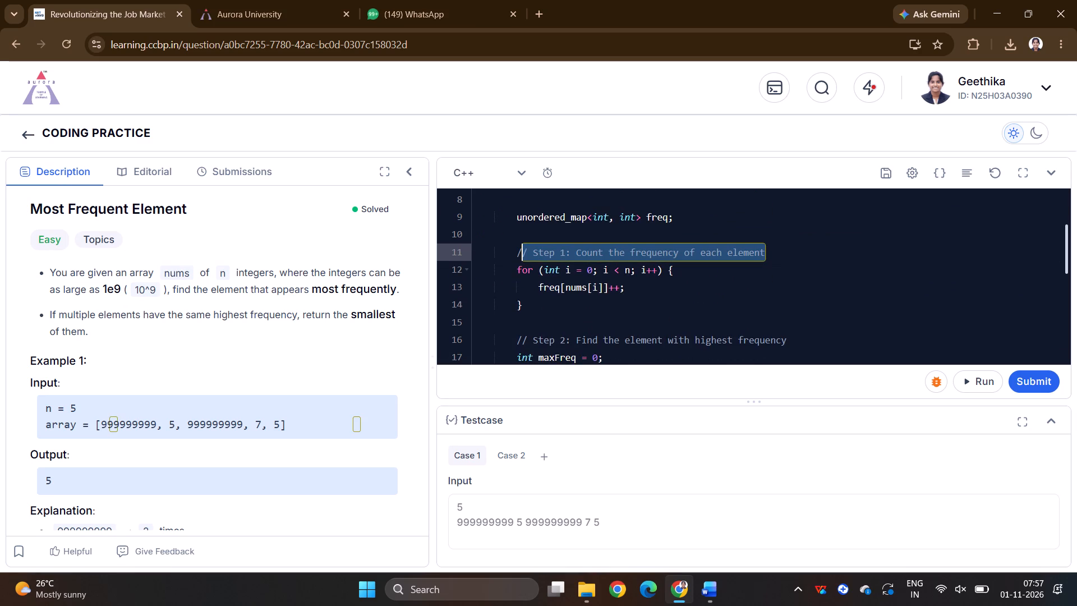
drag(525, 258, 518, 257)
key(BackSpace)
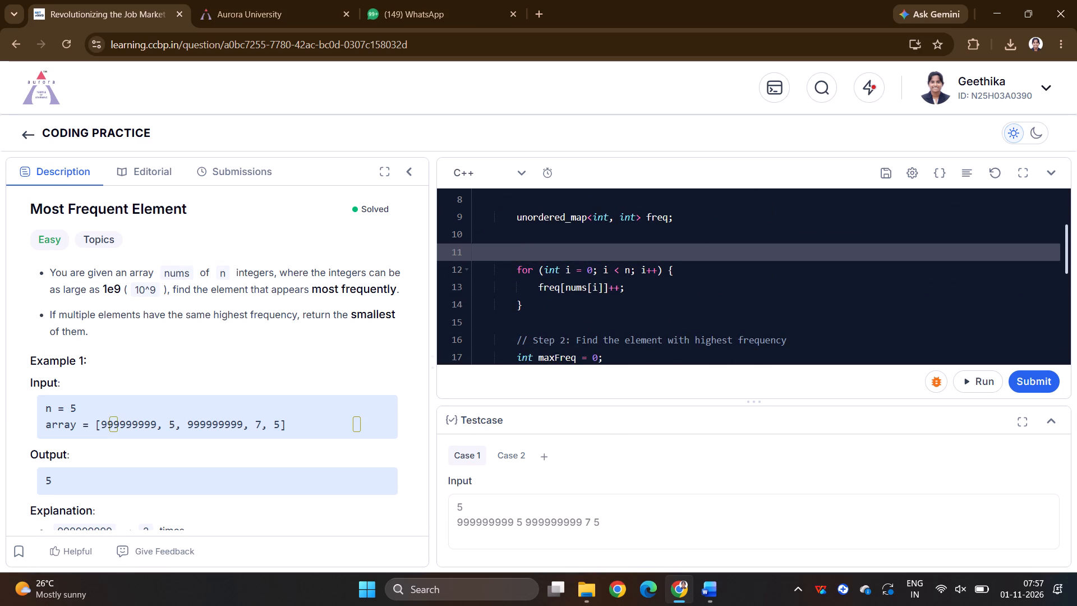
drag(794, 342, 494, 343)
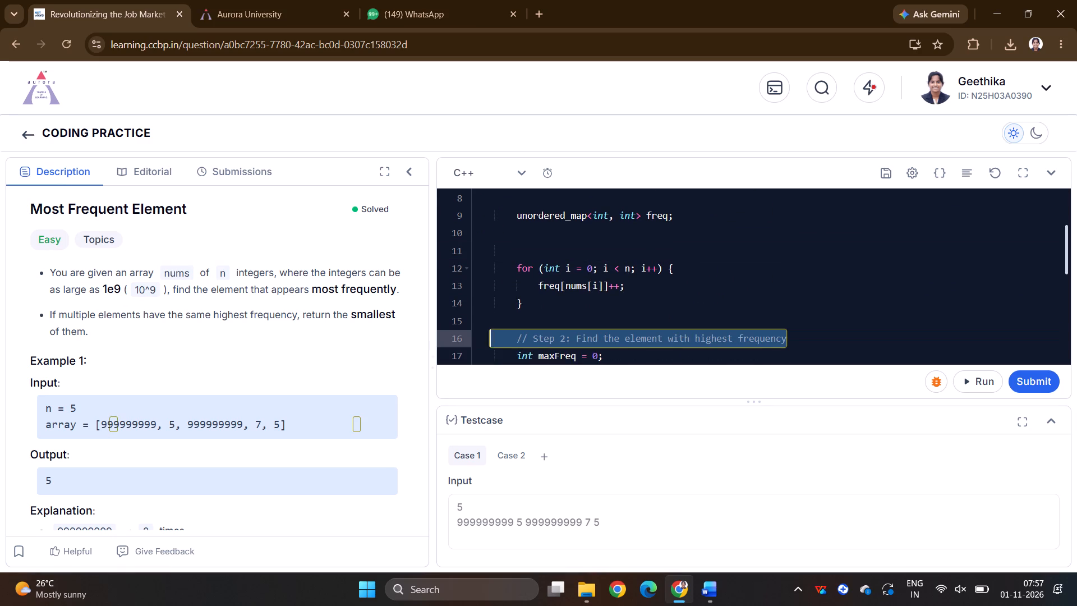
drag(494, 343, 496, 342)
key(BackSpace)
key(ctrl+s)
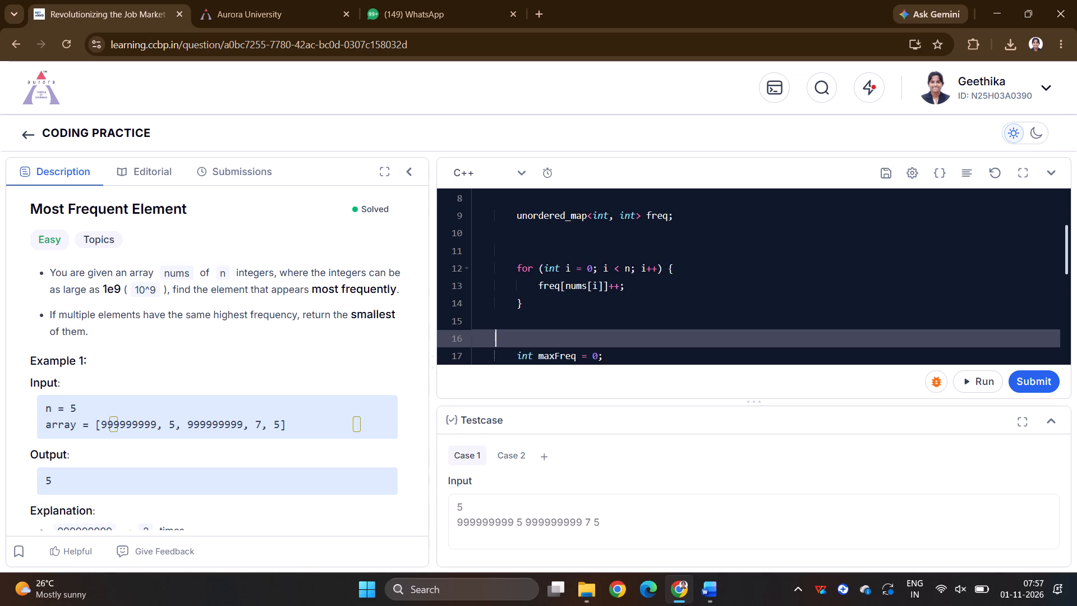
Capture a screenshot of the Most Frequent Element problem beside the start of its code, from the Coding Practice header down.
scroll(522, 305, up, 5)
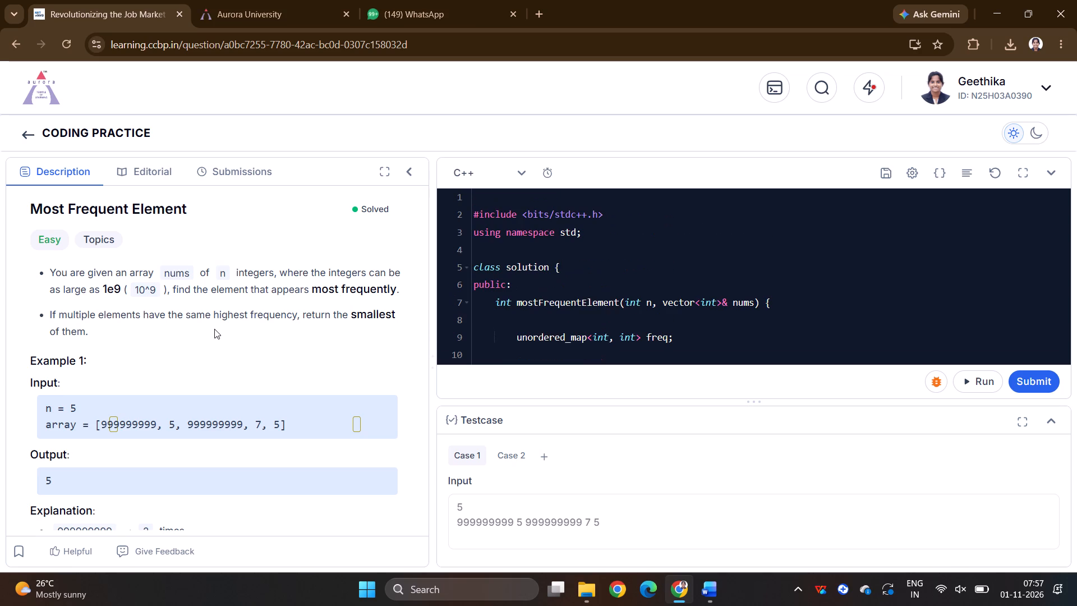
scroll(214, 329, up, 4)
key(Print)
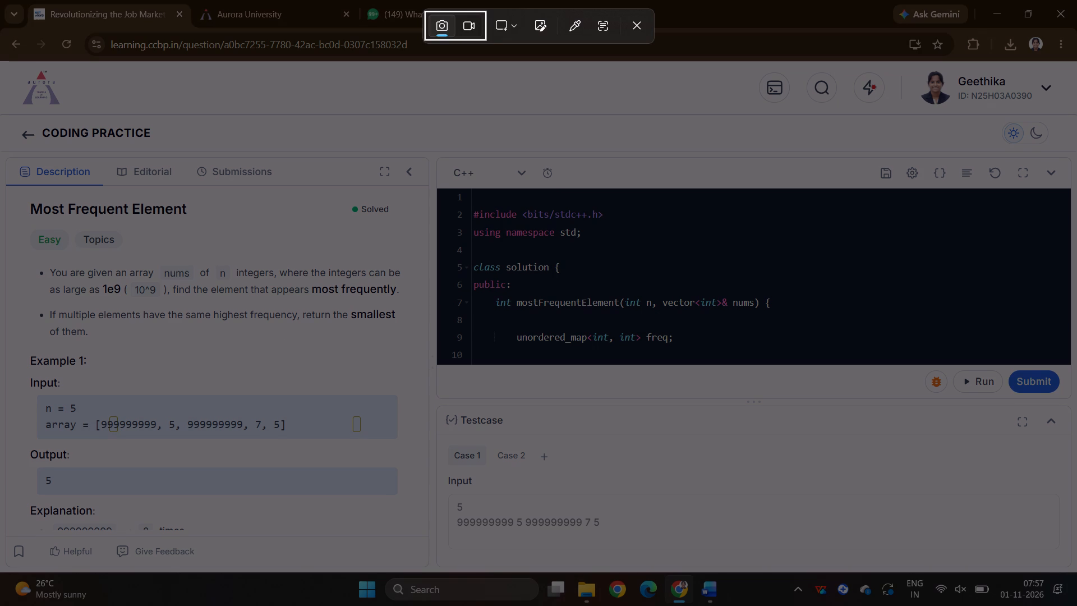
drag(2, 105, 1076, 536)
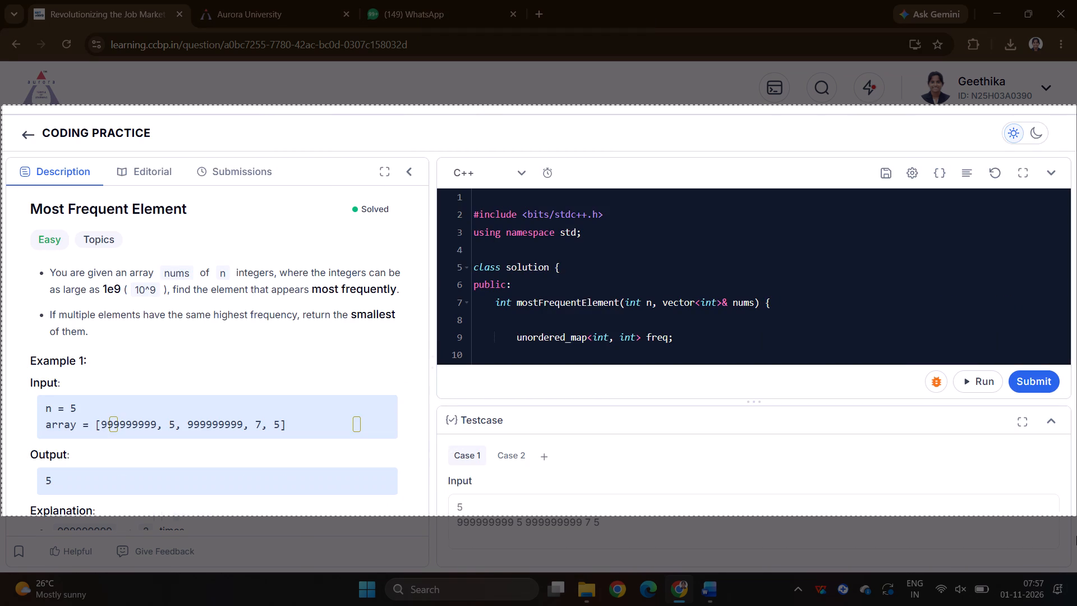
drag(1076, 536, 1076, 530)
scroll(1076, 548, right, 2)
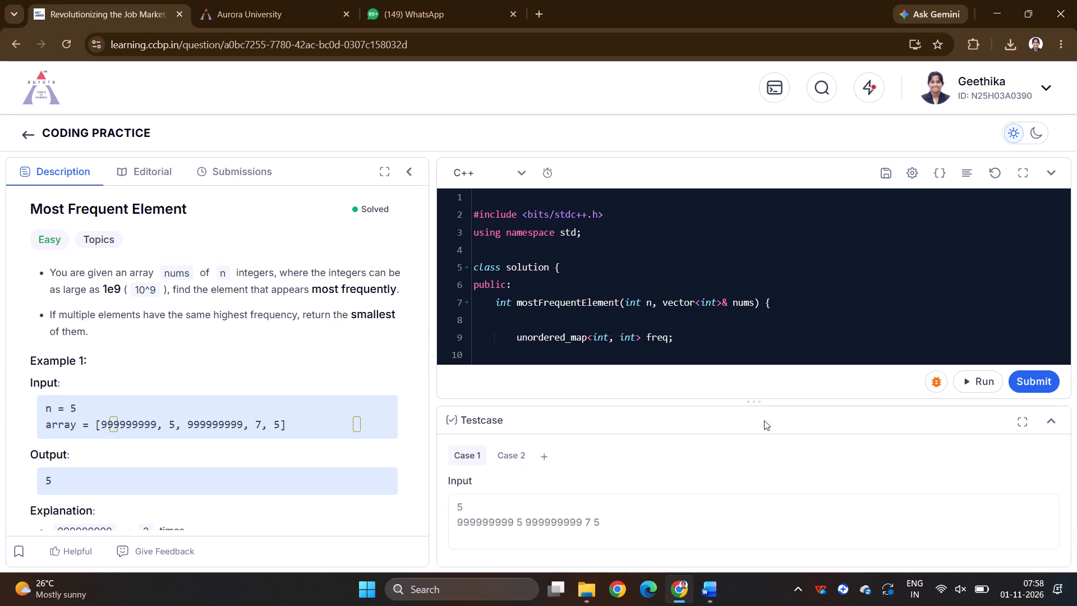
Switch to Word, add the heading Question 1: below the assessment table, and paste the problem screenshot under it.
click(712, 601)
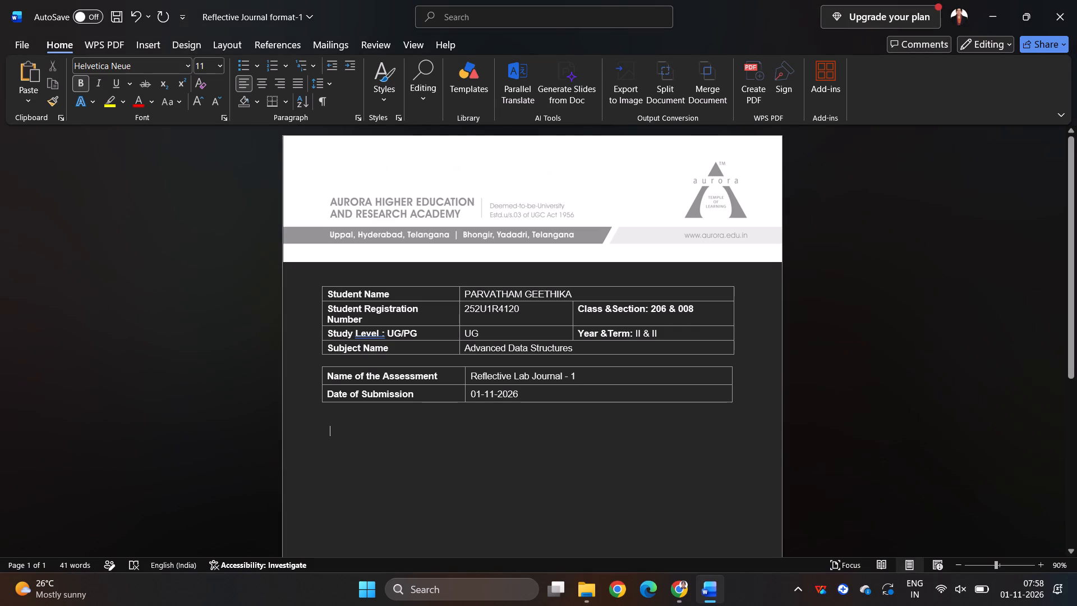
text(Question 1)
text(:)
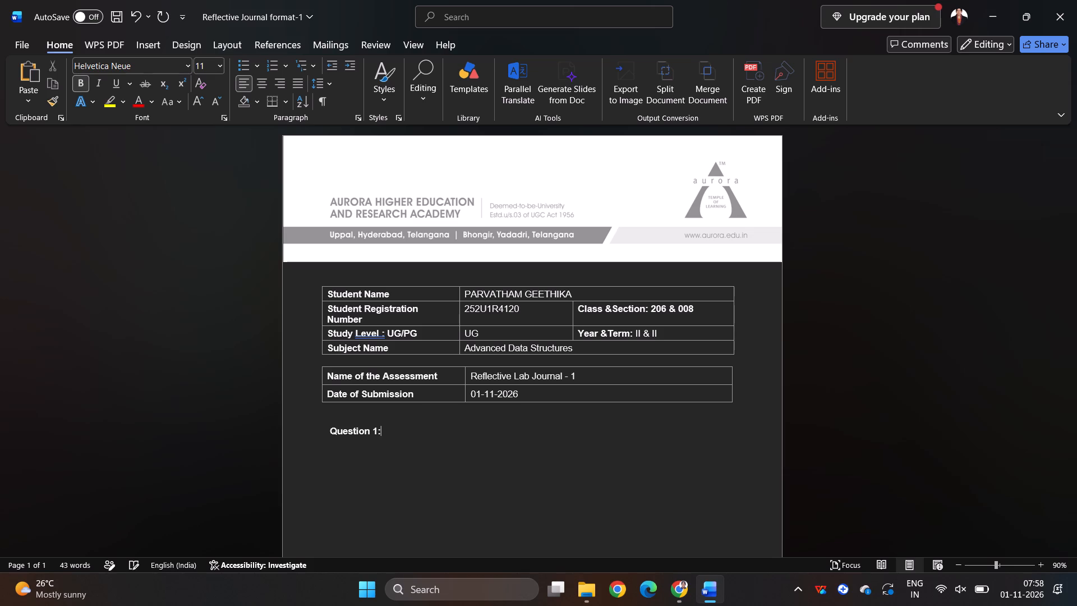
key(space)
key(Return)
key(ctrl+v)
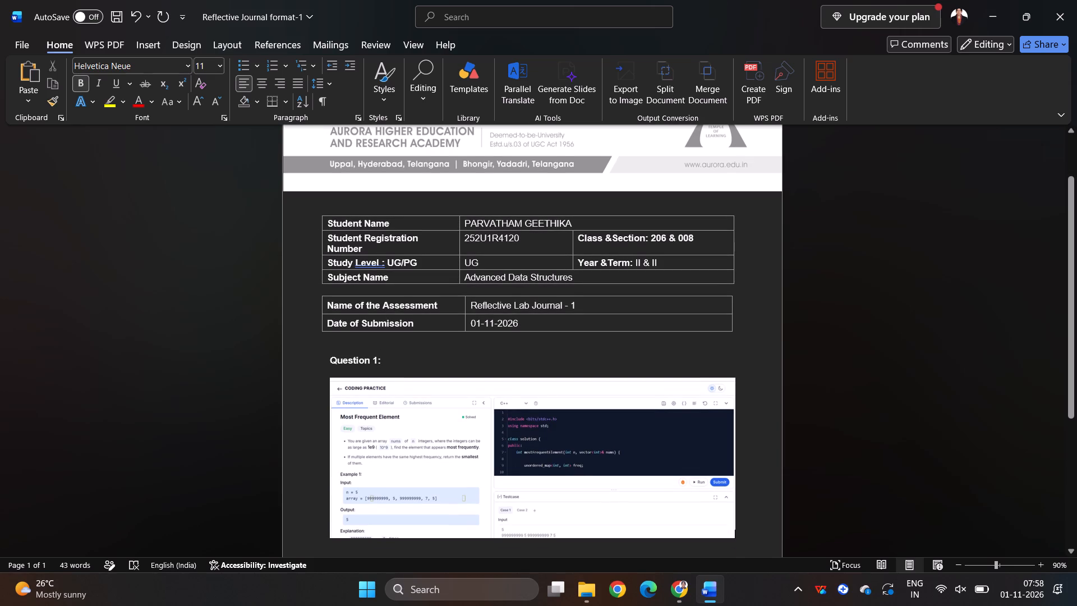
Add an Output: label on a new line below the pasted screenshot, followed by an empty line.
key(Return)
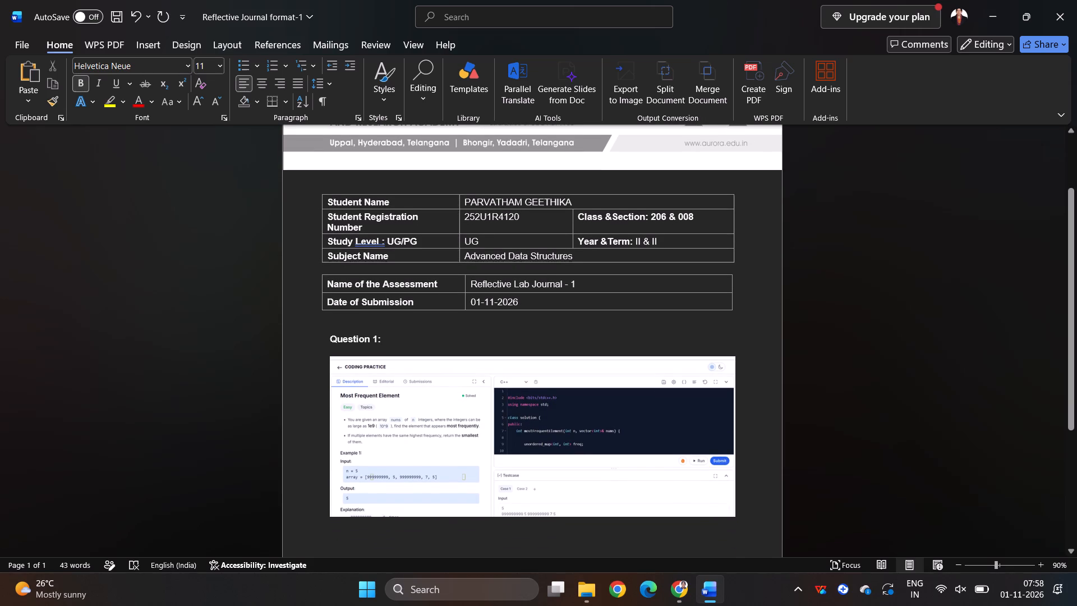
text(Output)
key(shift+colon)
key(Return)
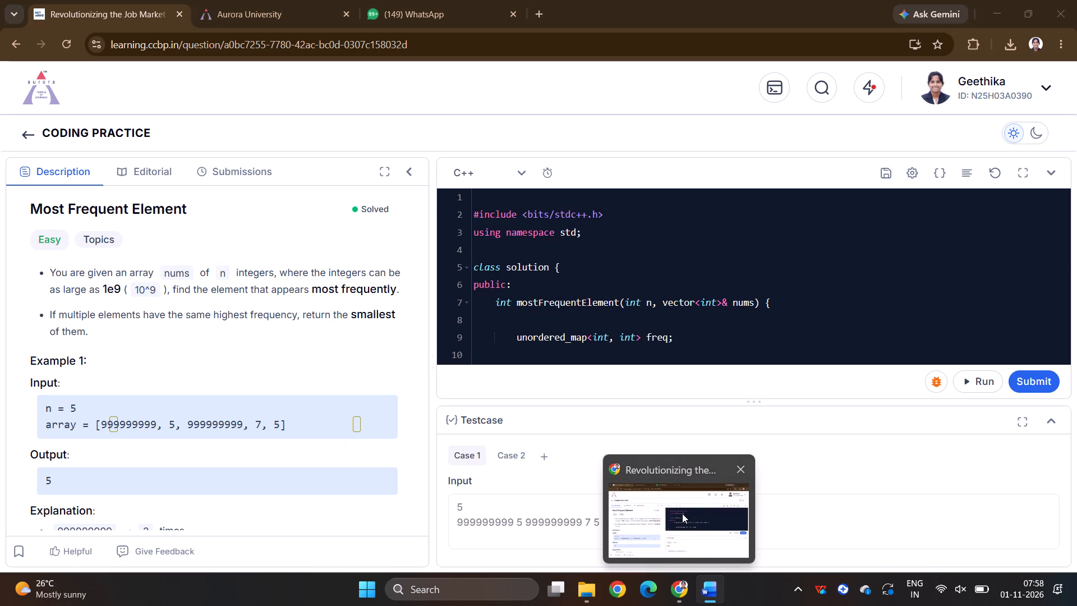
Switch to Chrome, run the Most Frequent Element solution, and enlarge the Testcase pane to show its output.
click(682, 513)
click(974, 381)
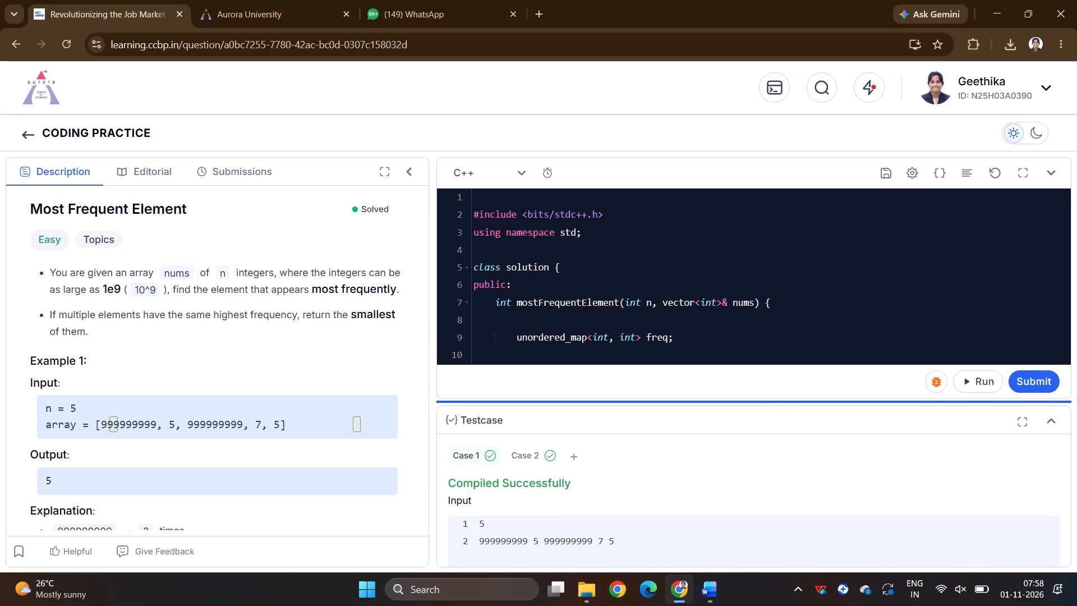
drag(766, 403, 751, 261)
scroll(695, 425, right, 1)
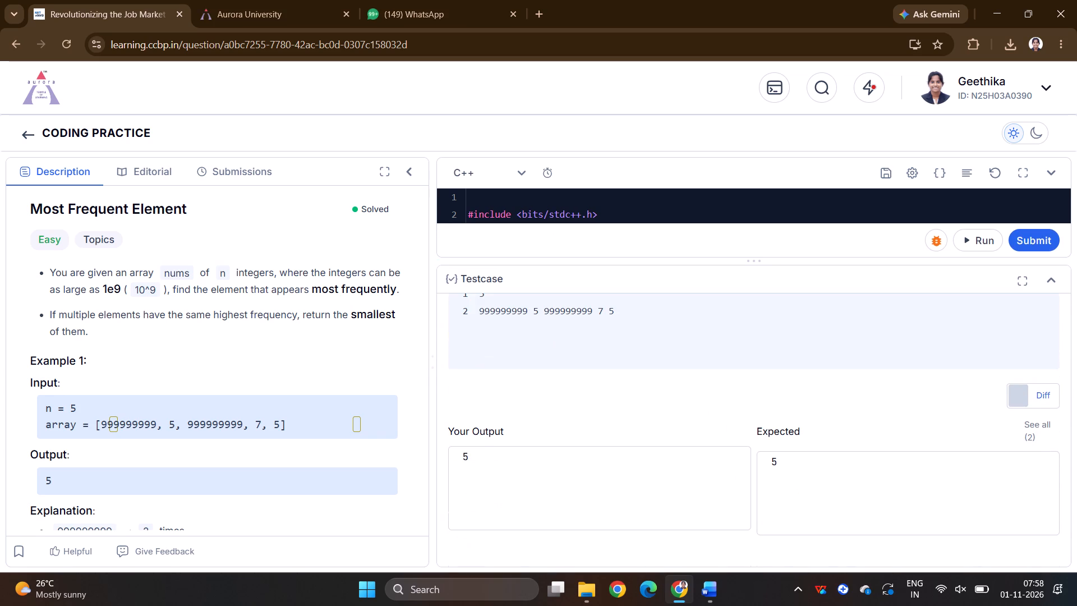
scroll(695, 425, right, 1)
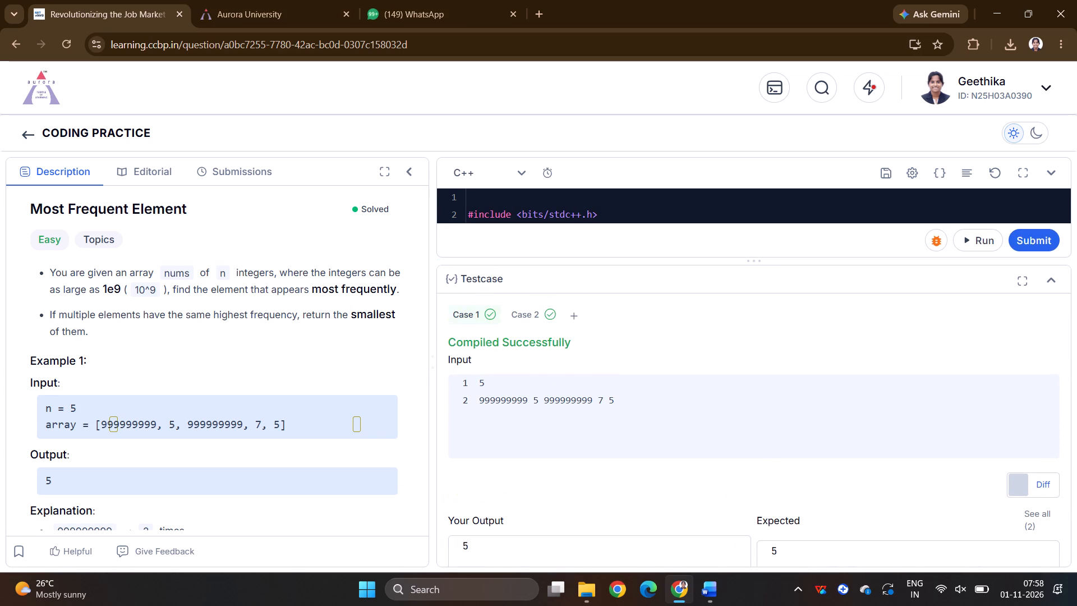
scroll(125, 459, down, 9)
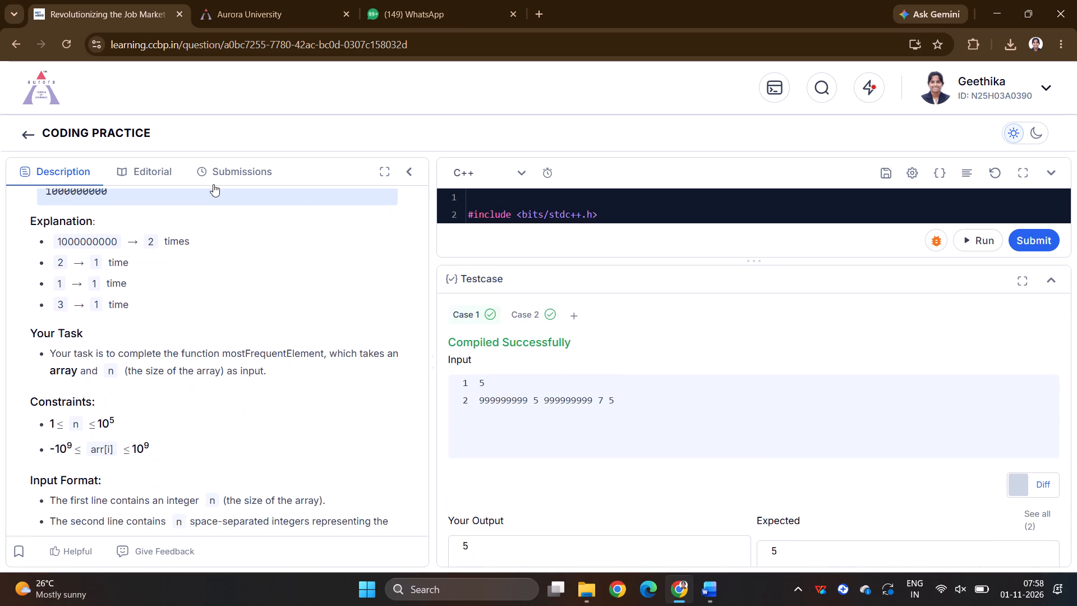
scroll(660, 304, down, 5)
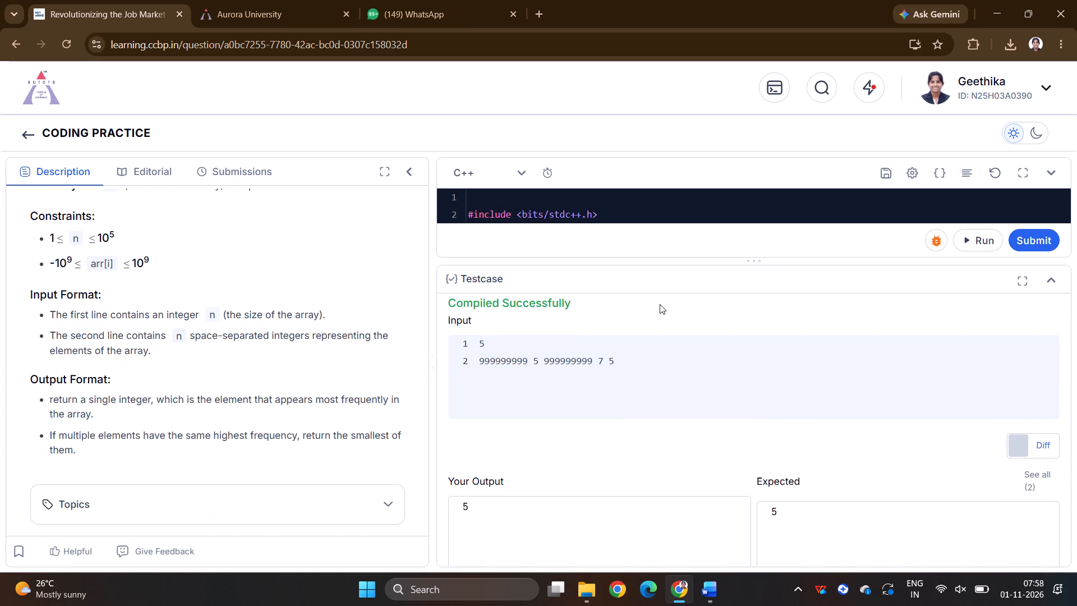
scroll(660, 304, up, 5)
Submit the Most Frequent Element solution.
click(1032, 232)
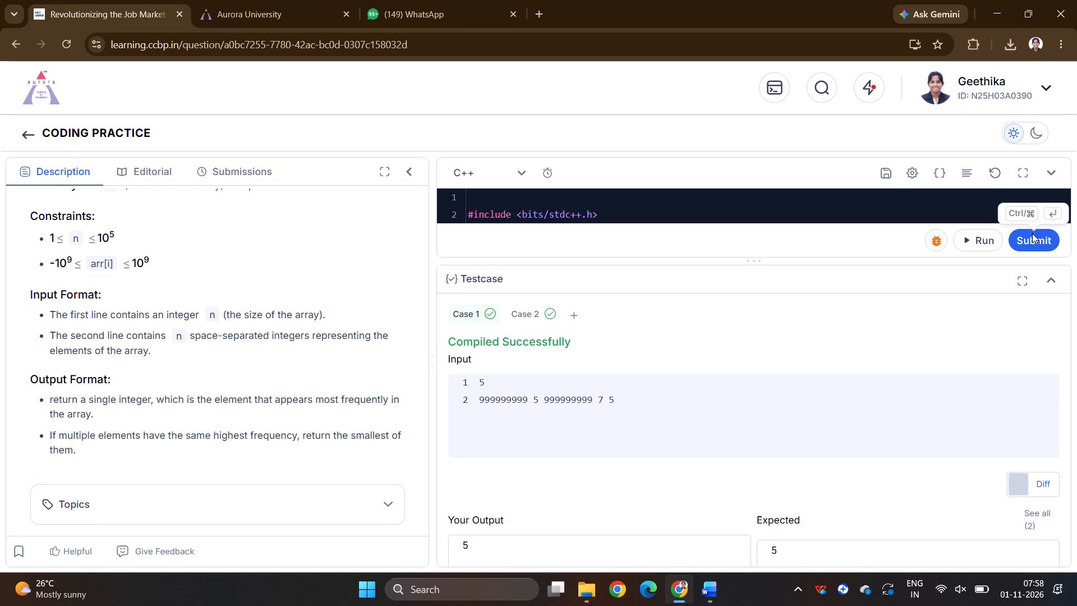
click(1027, 247)
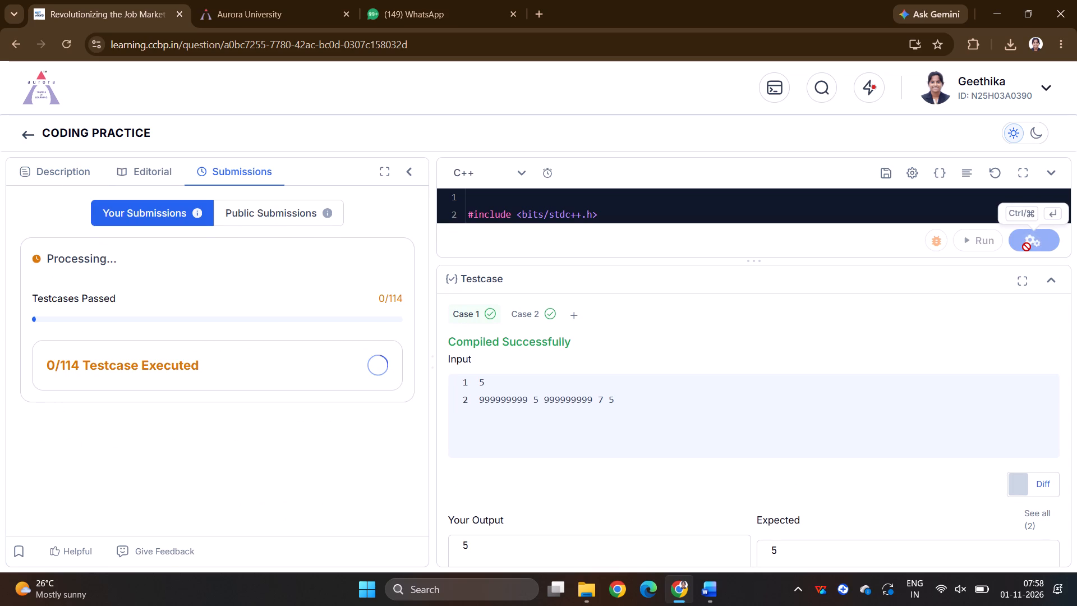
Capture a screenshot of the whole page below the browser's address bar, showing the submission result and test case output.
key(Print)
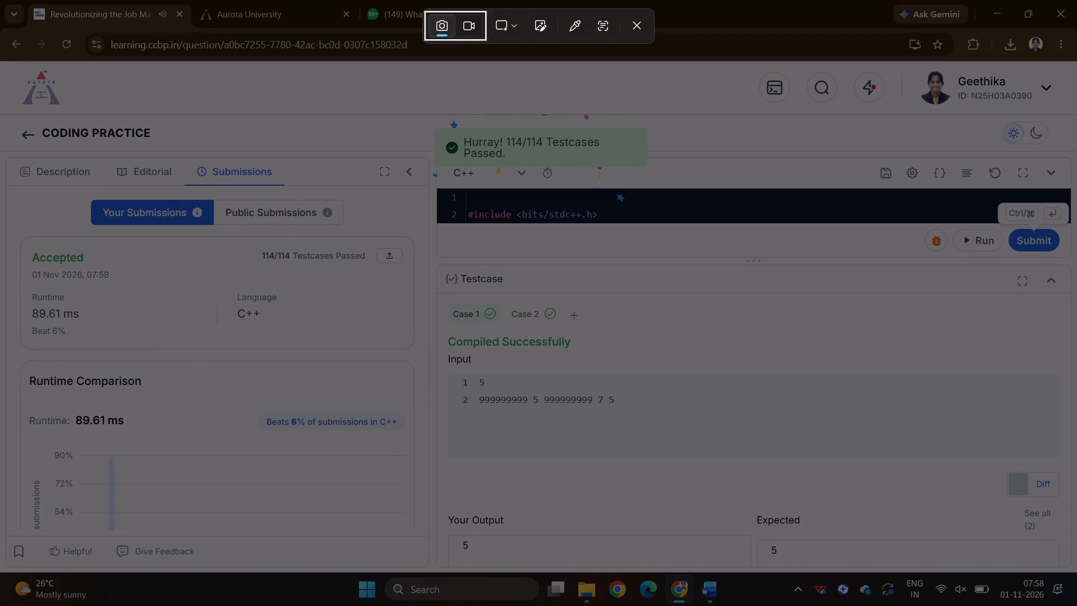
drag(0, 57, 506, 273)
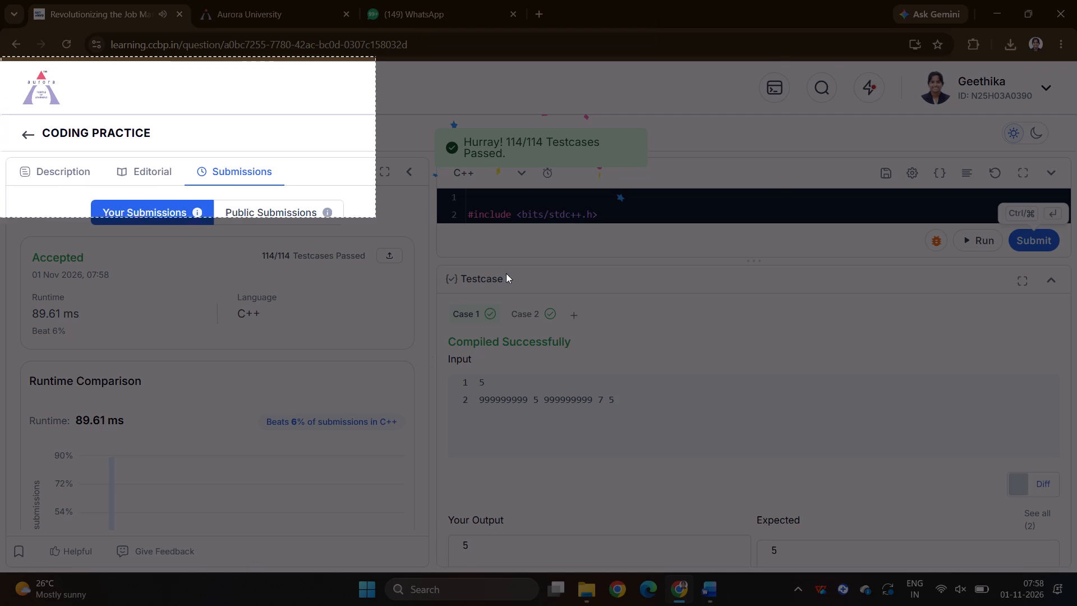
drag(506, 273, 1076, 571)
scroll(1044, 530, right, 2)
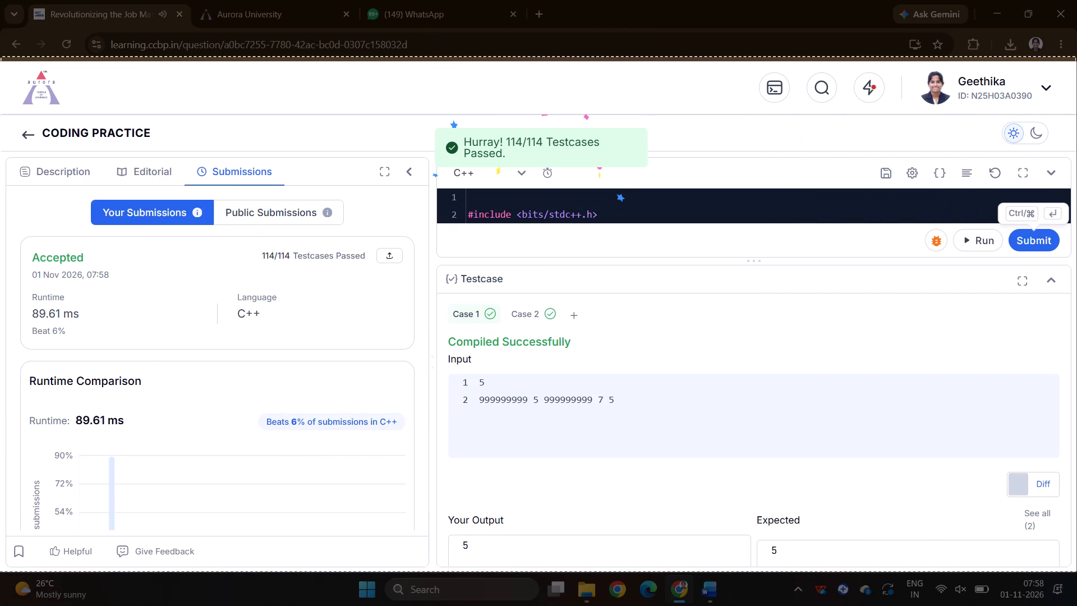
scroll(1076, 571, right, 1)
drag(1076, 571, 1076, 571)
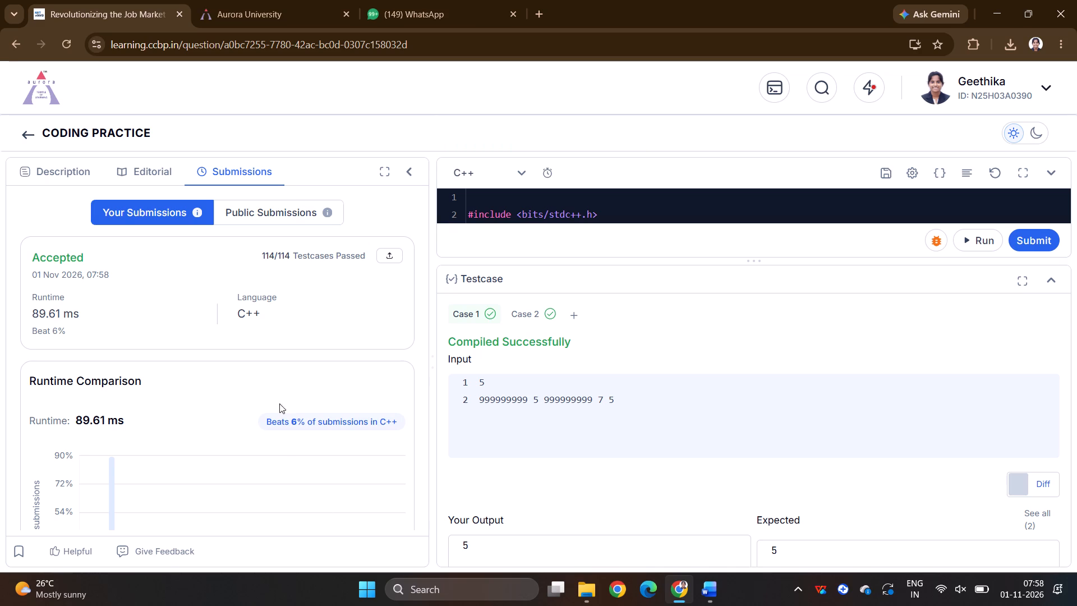
Submit the Most Frequent Element solution again from the problem description.
click(66, 175)
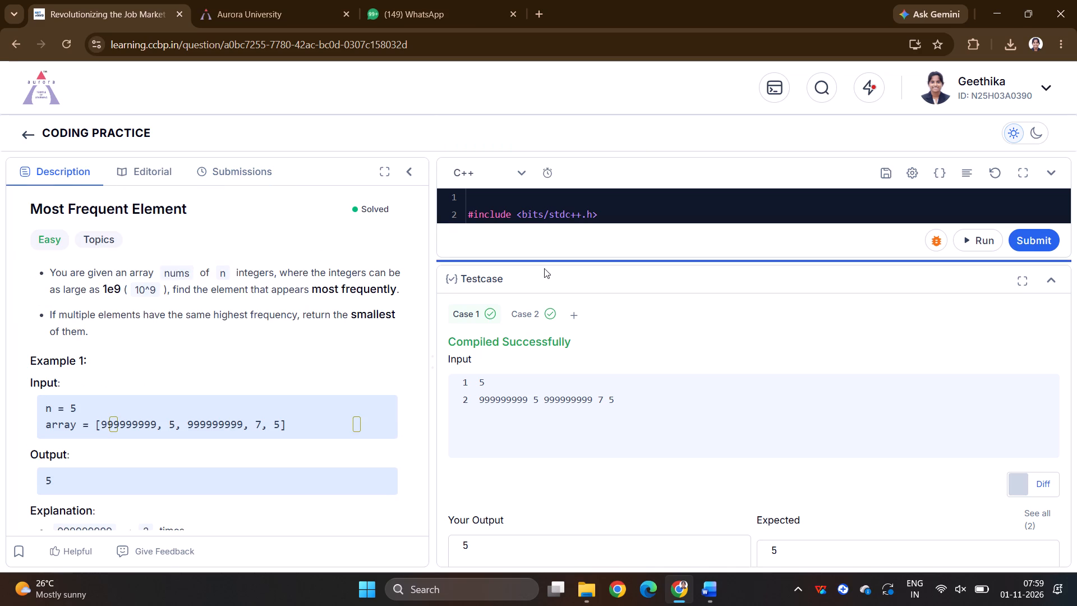
click(1020, 243)
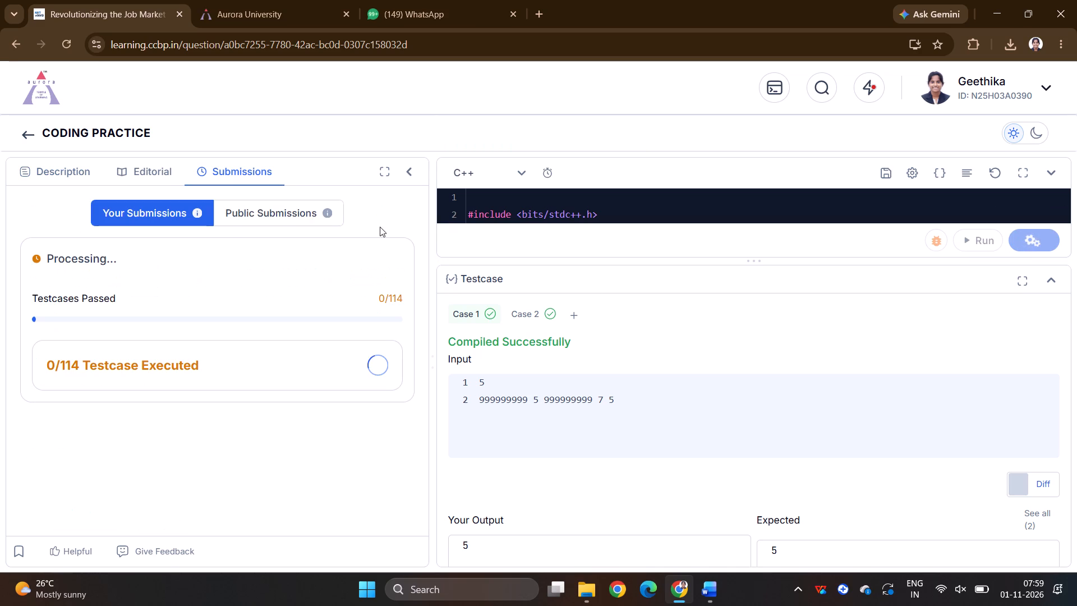
click(34, 172)
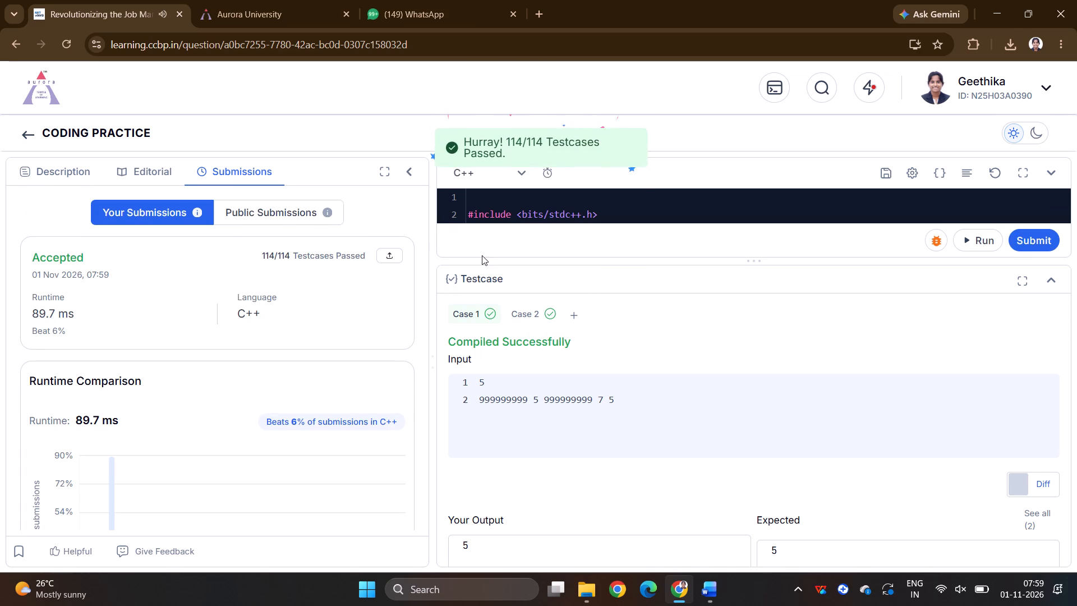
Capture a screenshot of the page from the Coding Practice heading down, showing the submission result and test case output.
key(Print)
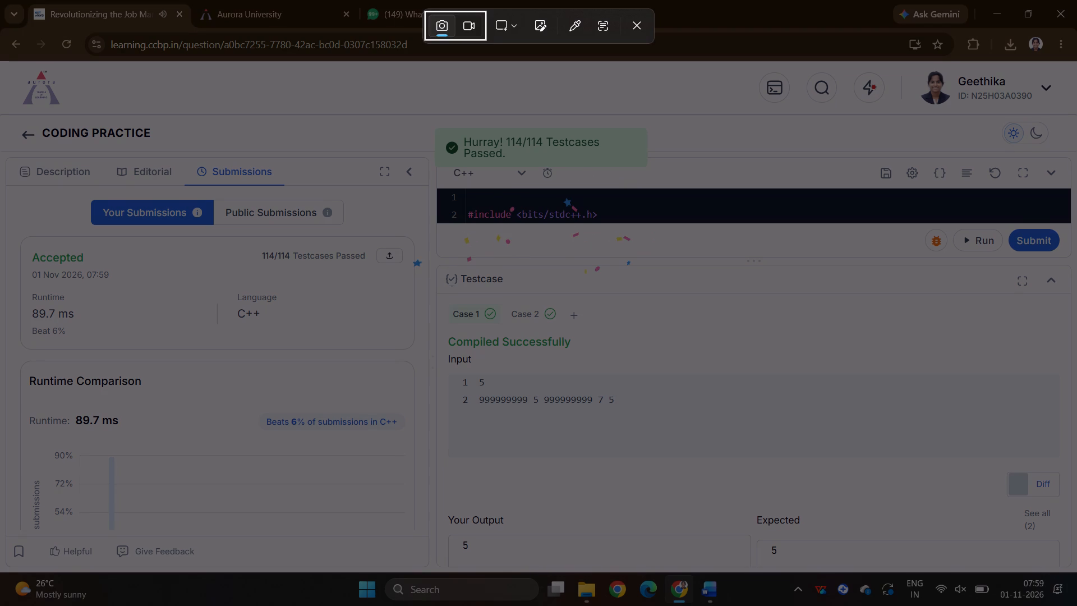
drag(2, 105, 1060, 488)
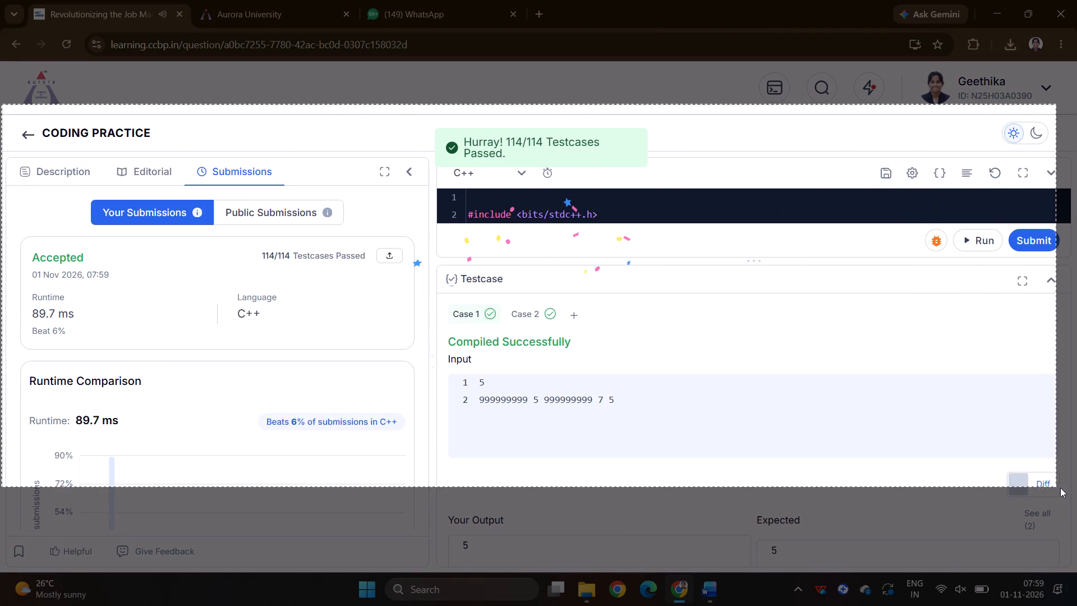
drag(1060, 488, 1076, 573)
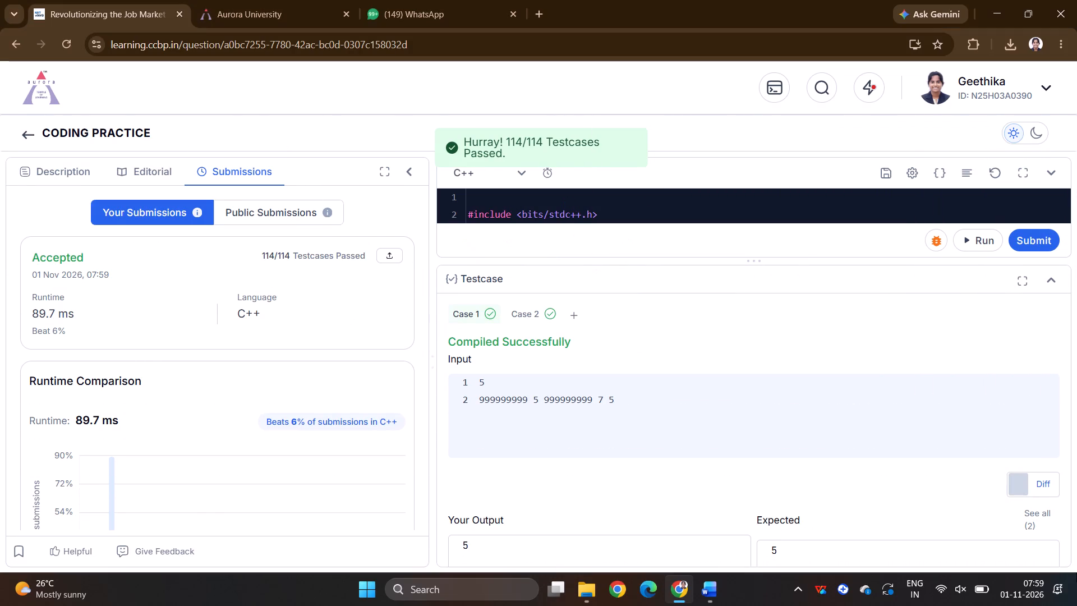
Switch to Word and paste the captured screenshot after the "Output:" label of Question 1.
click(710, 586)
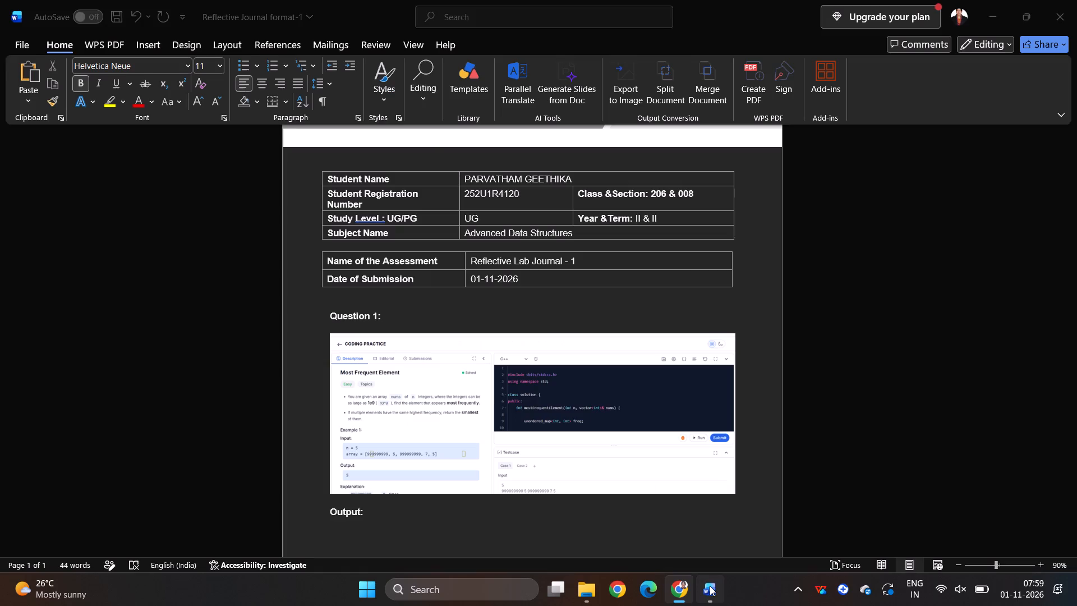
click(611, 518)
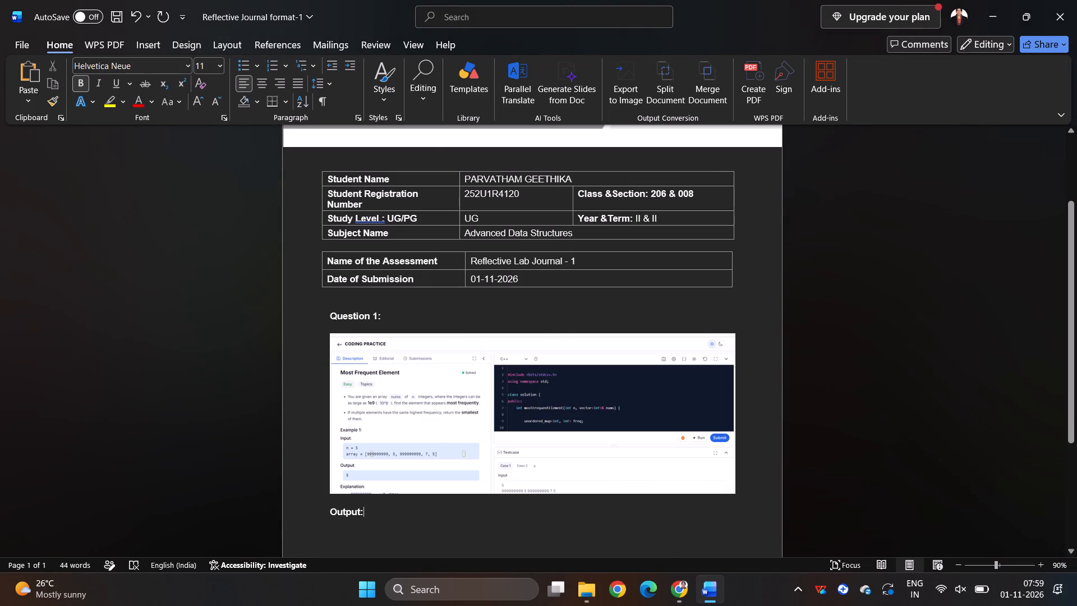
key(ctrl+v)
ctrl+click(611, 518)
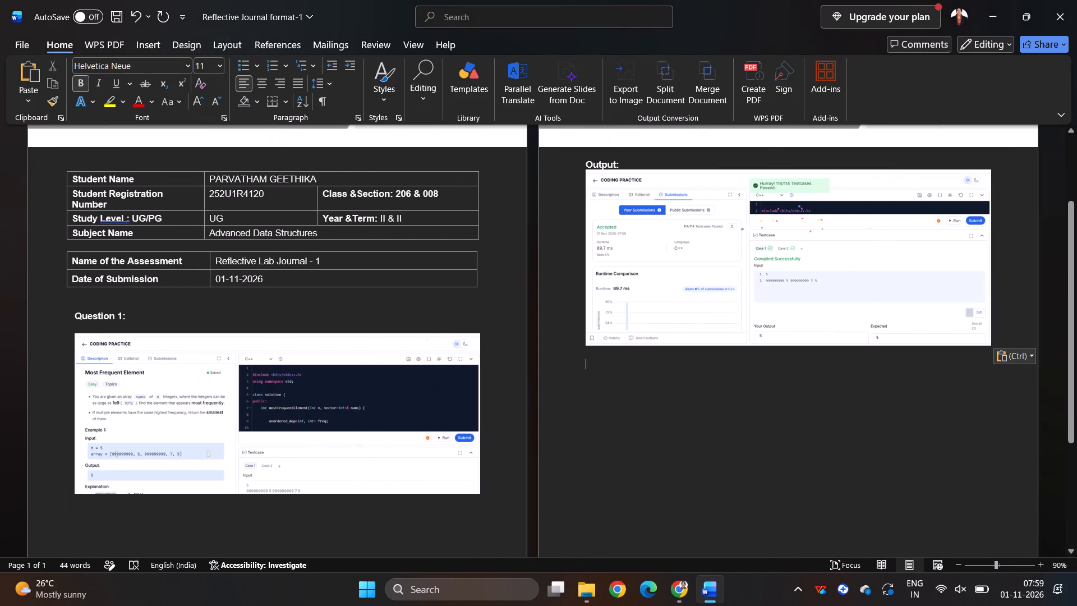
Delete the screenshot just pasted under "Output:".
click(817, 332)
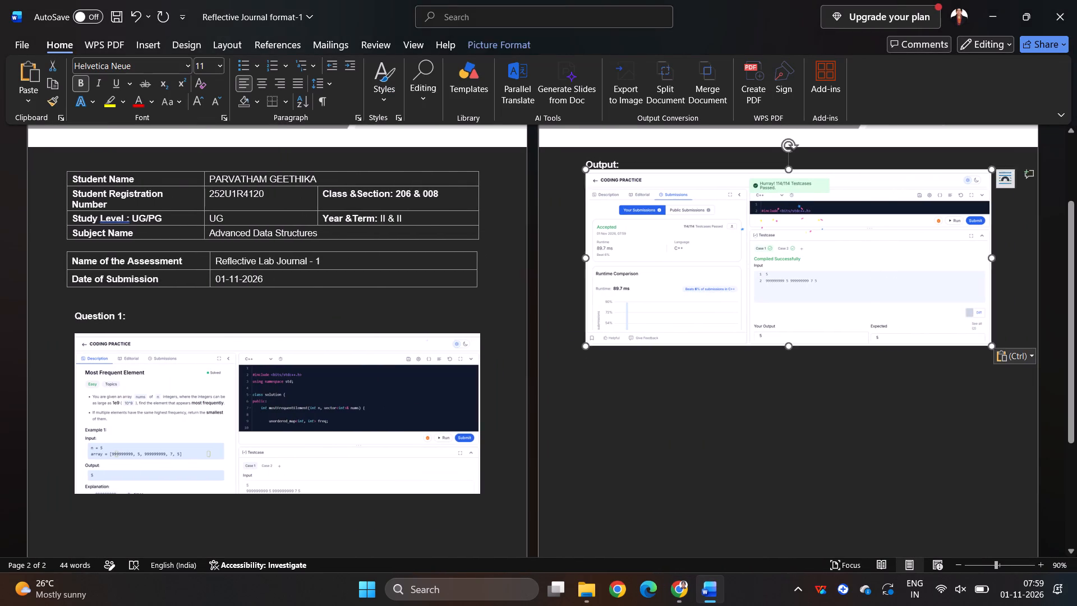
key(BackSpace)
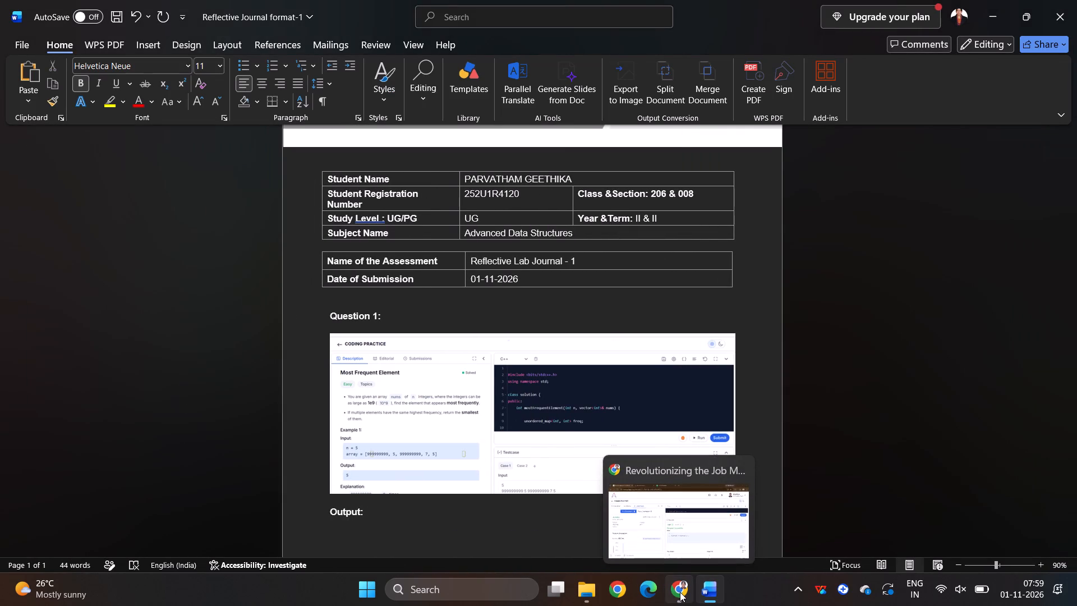
Switch to Chrome and submit the Most Frequent Element solution again.
click(668, 503)
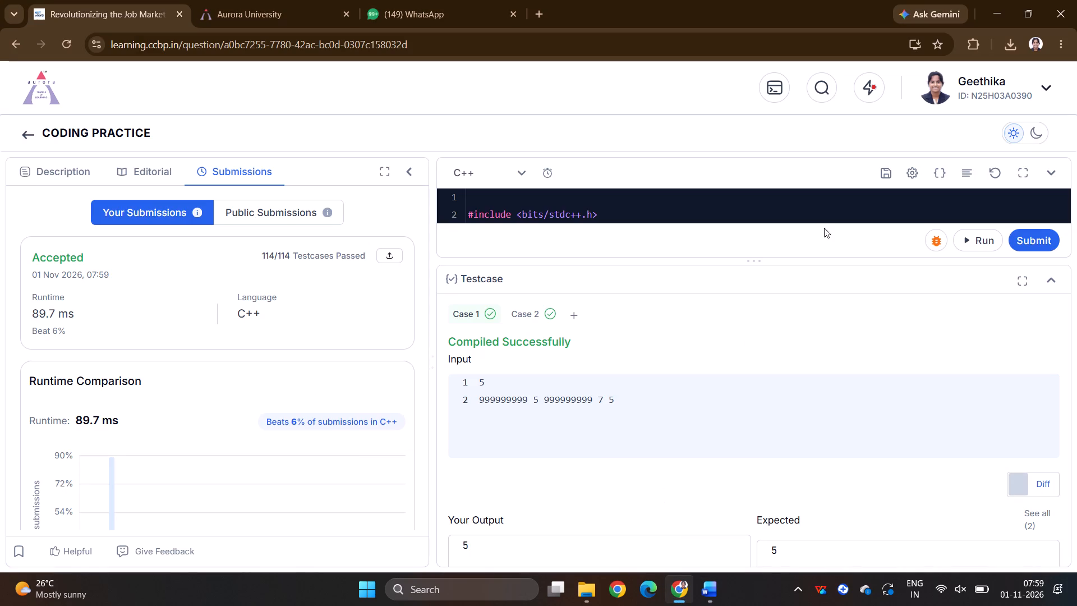
click(1027, 242)
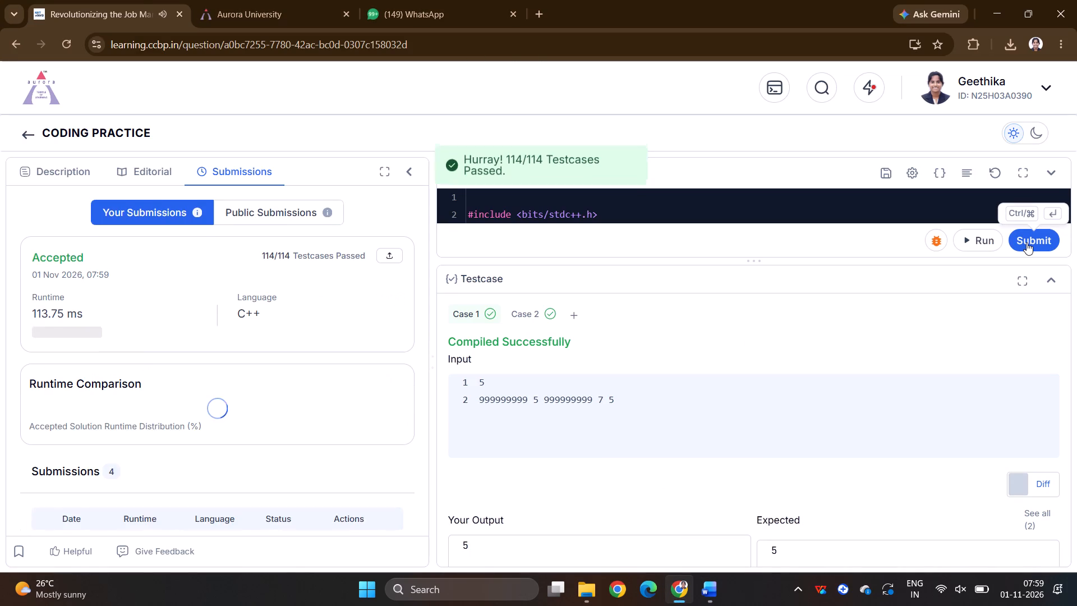
Capture a full-width screenshot from the browser's address bar to the page bottom, including the profile header and submission result.
key(Print)
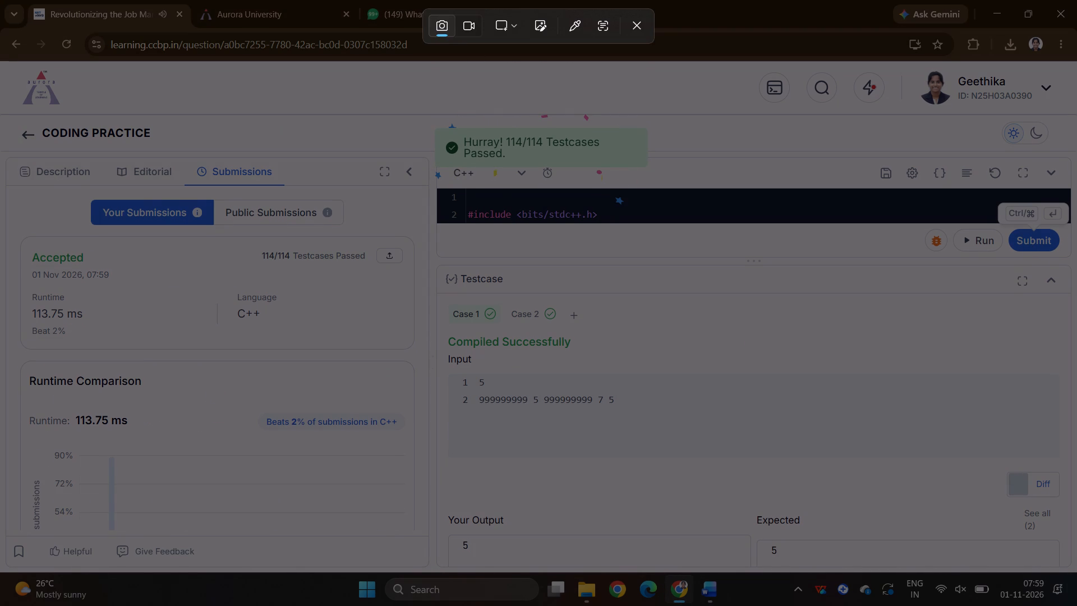
click(0, 59)
drag(2, 22, 1076, 582)
Switch to Word and paste the new screenshot under the "Output:" label of Question 1.
click(711, 587)
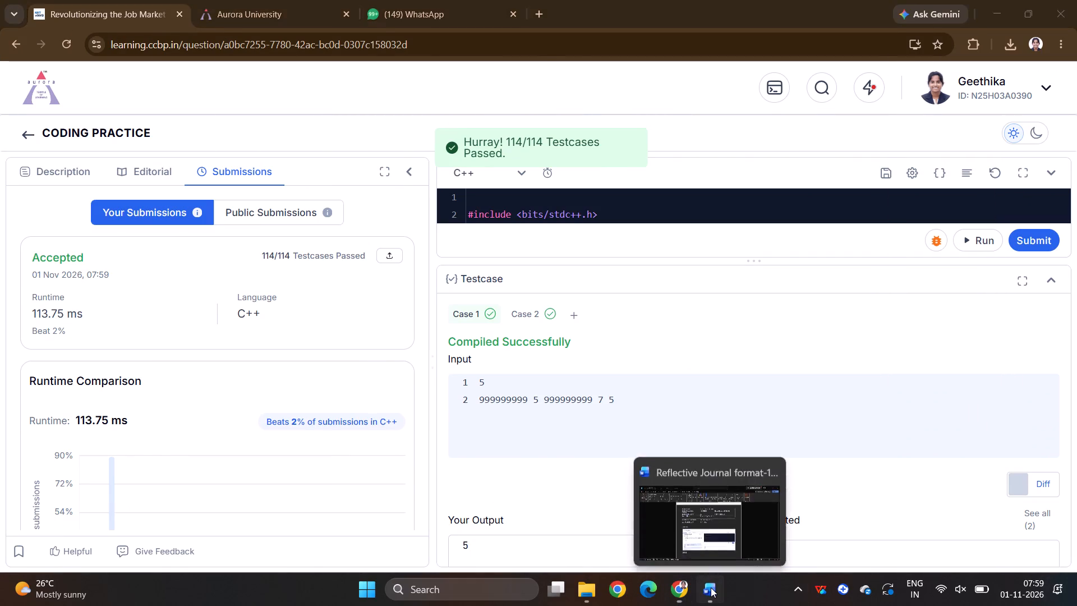
key(ctrl+v)
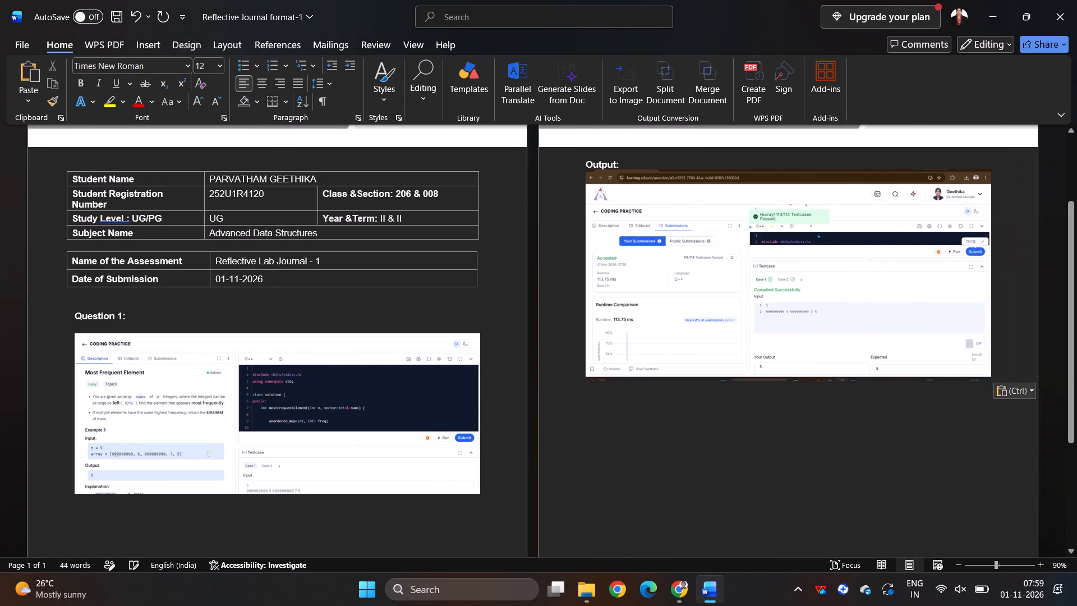
Add the label "Question 2:" below the output screenshot, followed by an empty line.
key(Return)
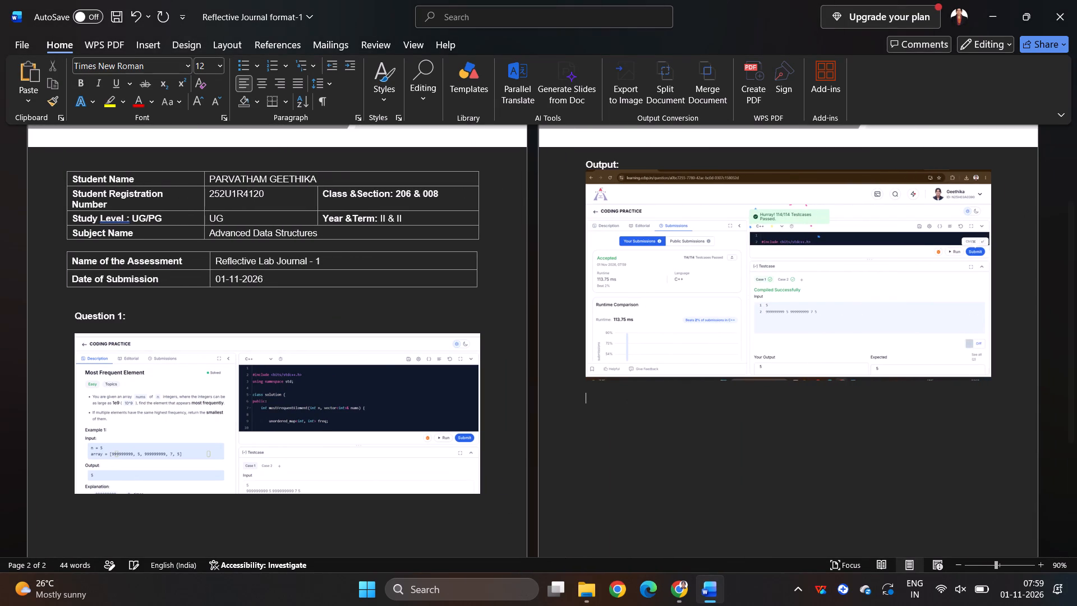
text(Question 2:)
key(Return)
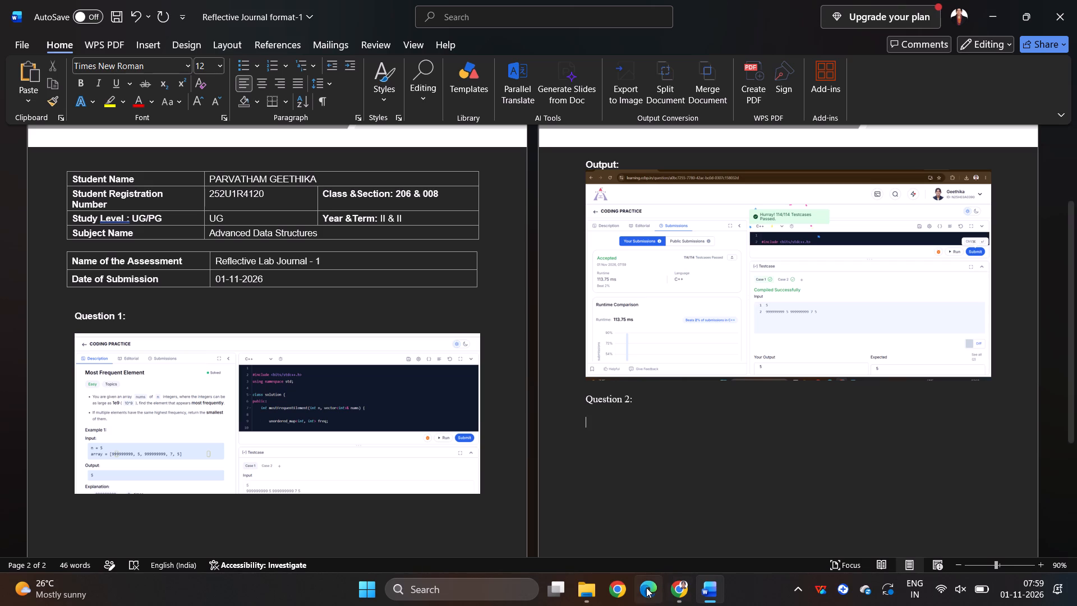
Switch to Chrome, return to the Coding Practice question list, and open the Half Pair Check problem.
click(685, 596)
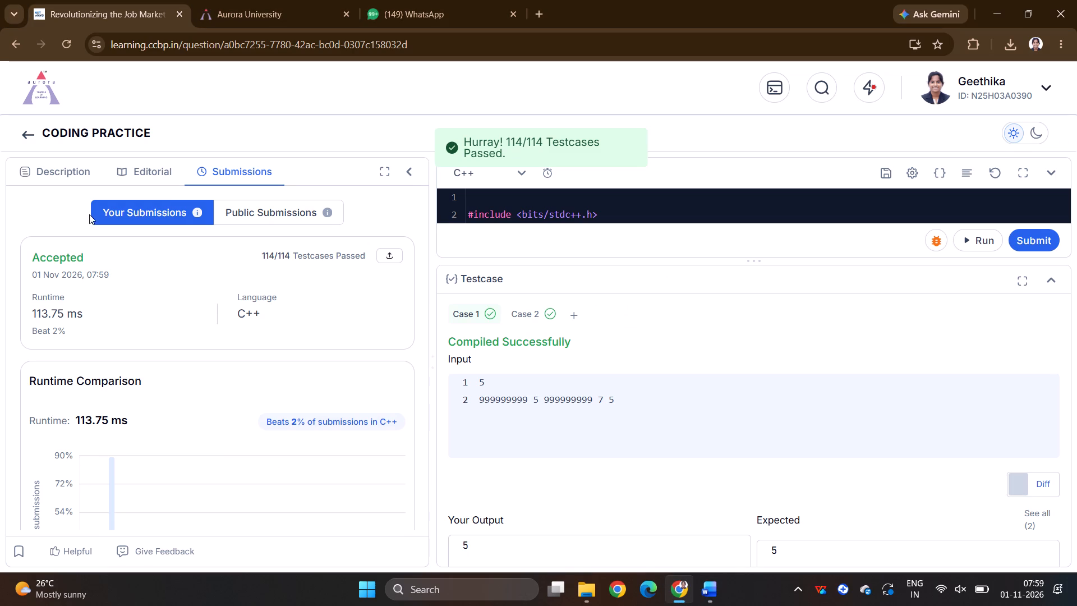
click(27, 134)
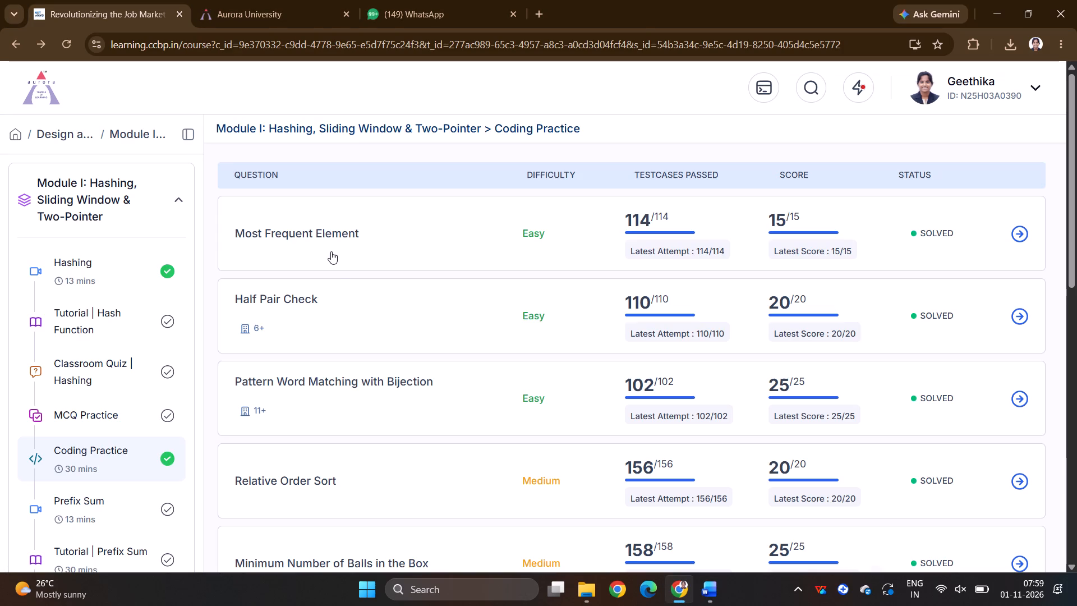
click(381, 323)
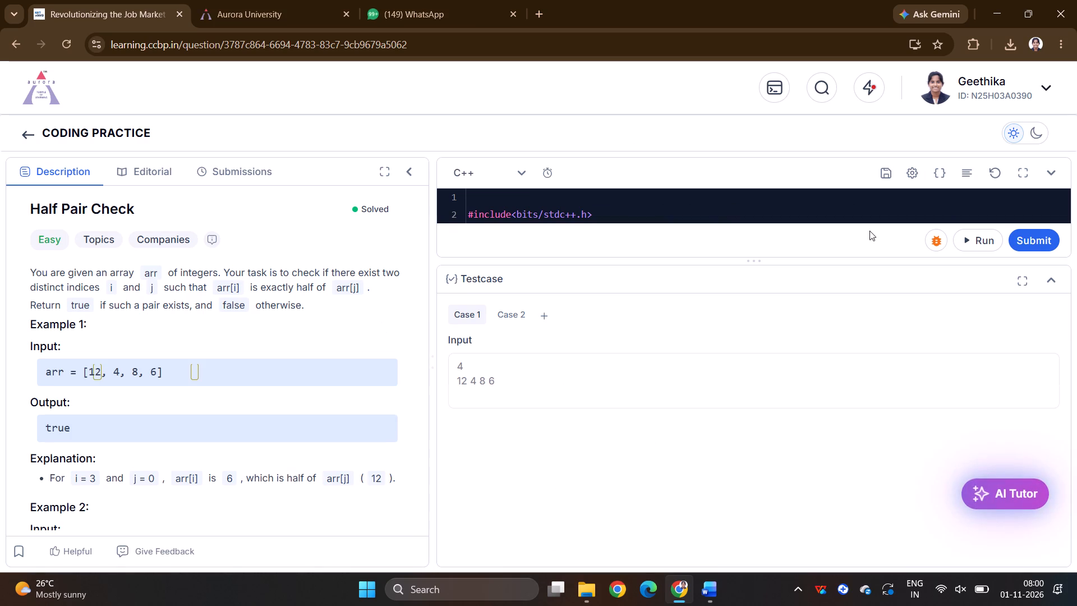
Enlarge the code editor pane, delete the comment "// Step 1: Store all elements in the set" from the code, and save.
drag(765, 263, 794, 461)
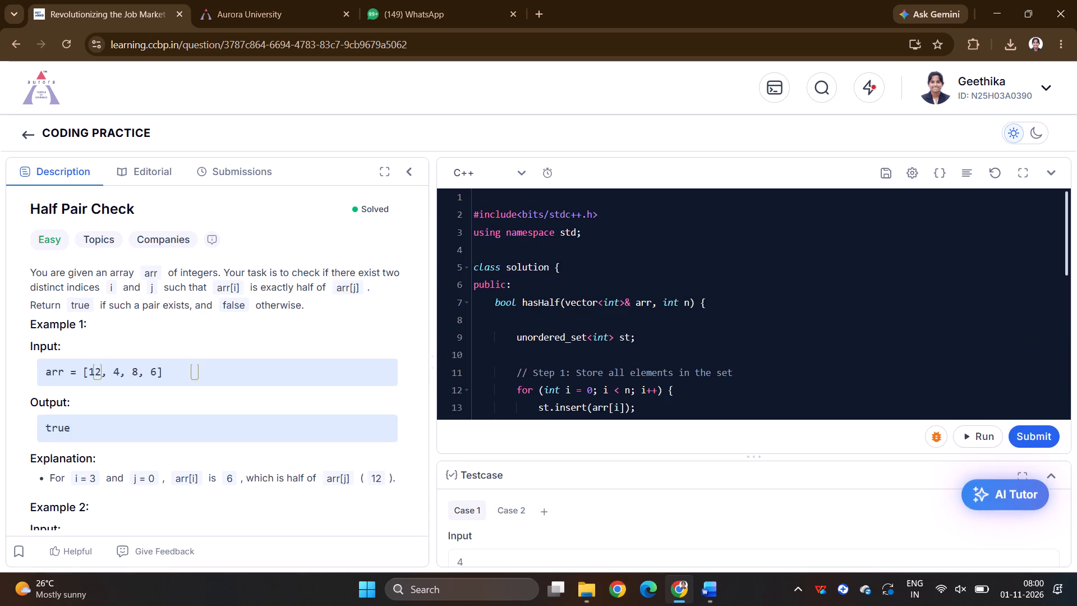
scroll(700, 290, up, 3)
drag(733, 370, 558, 367)
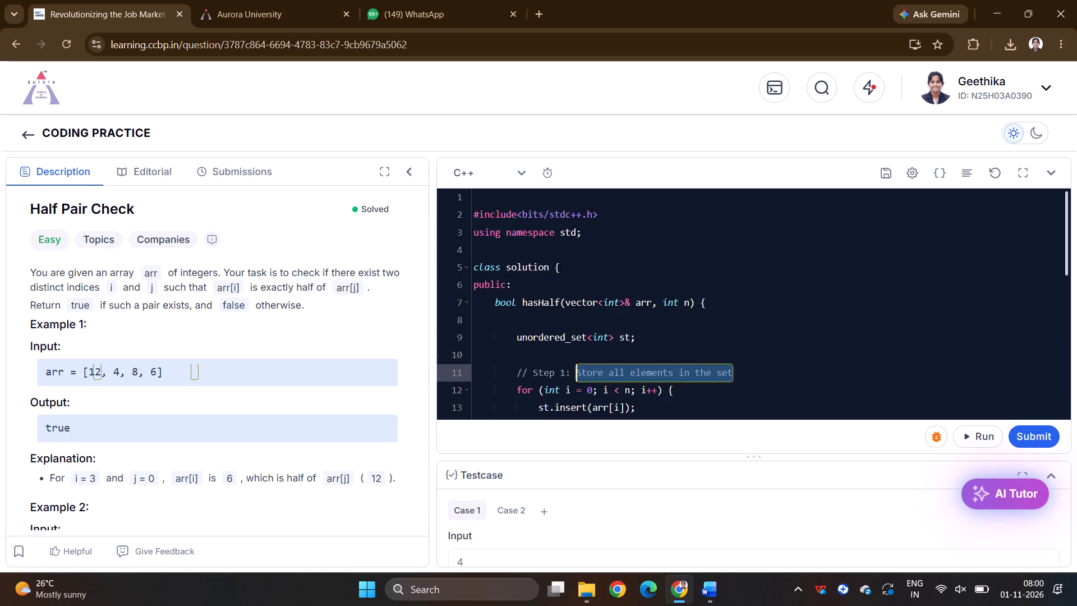
drag(558, 367, 516, 370)
key(BackSpace)
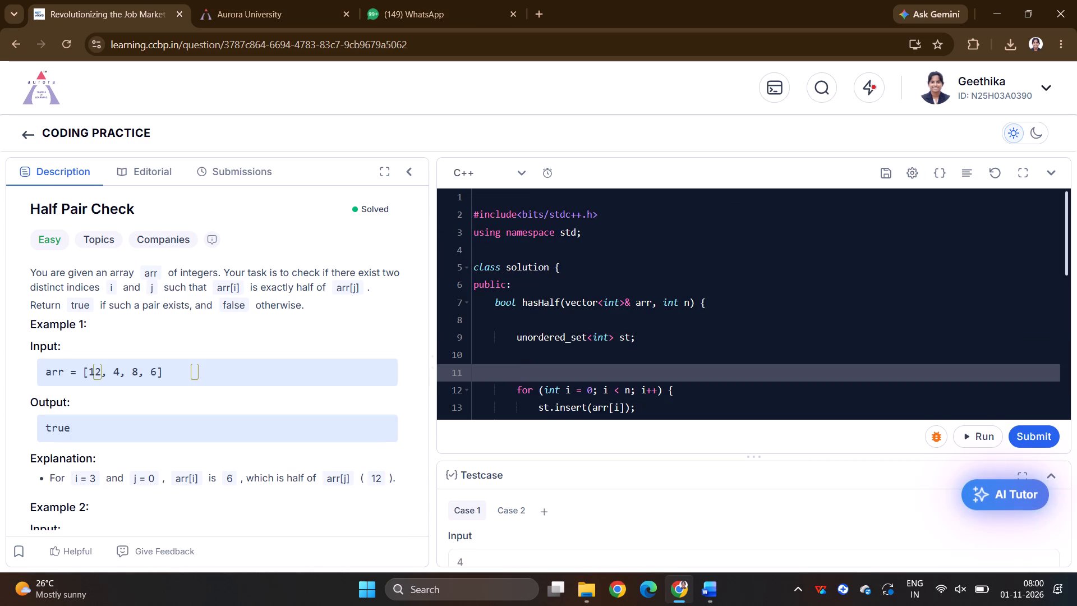
key(ctrl+s)
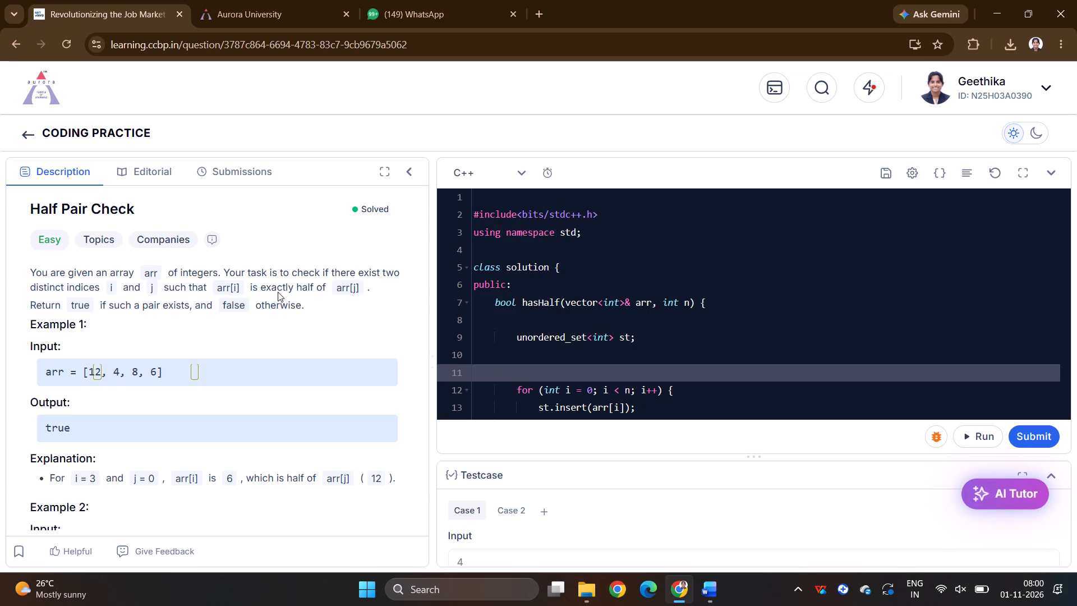
Capture a full-width screenshot below the address bar, showing the Half Pair Check description and code.
key(Print)
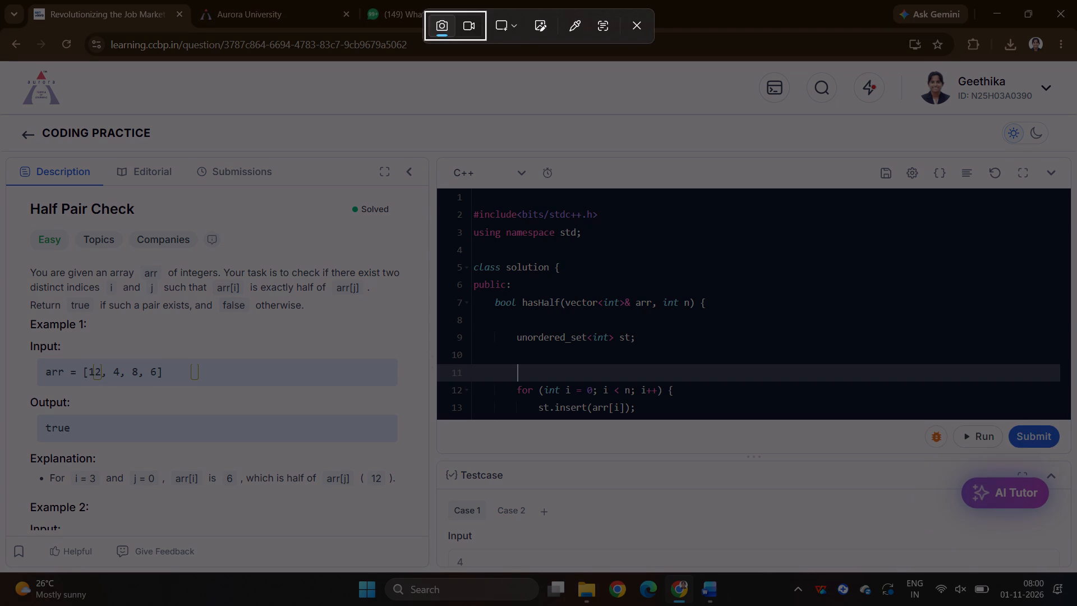
drag(0, 57, 1076, 522)
scroll(1076, 561, right, 1)
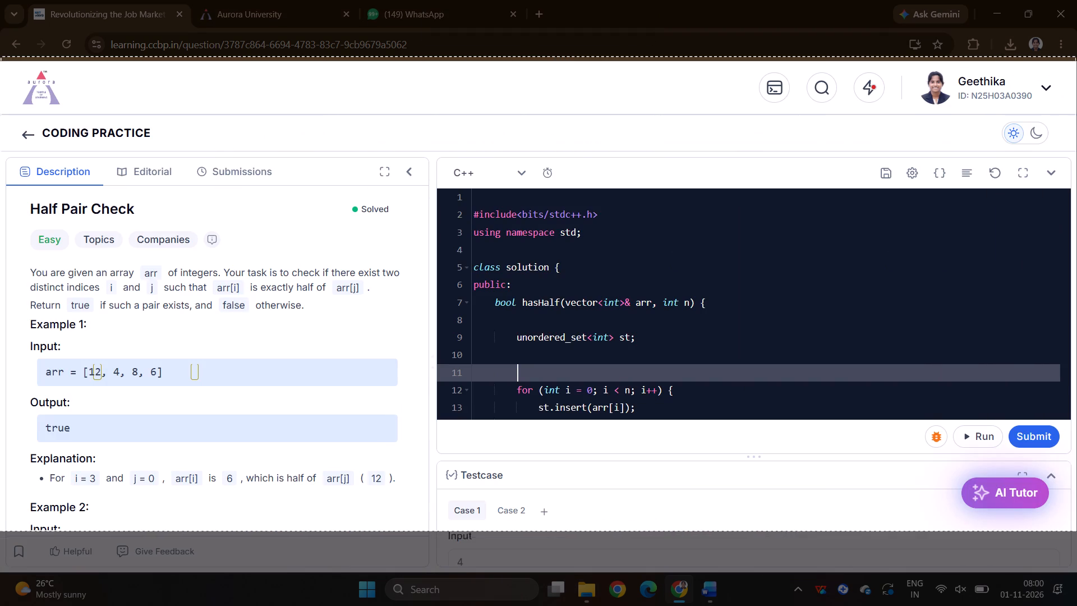
scroll(1076, 522, right, 1)
drag(1076, 522, 1075, 517)
scroll(1075, 517, right, 1)
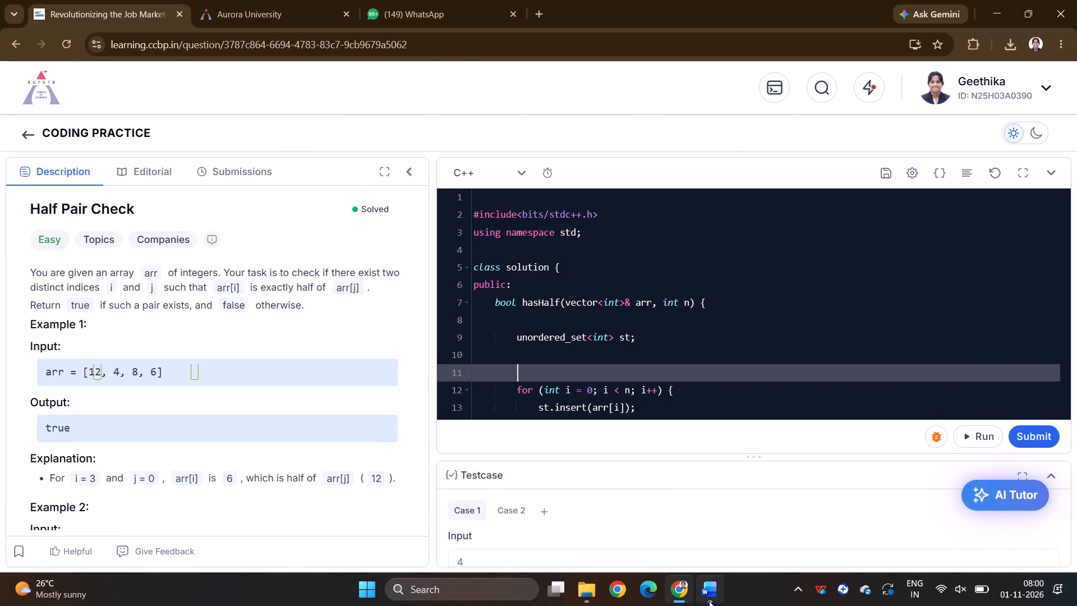
Switch to Word and paste the Half Pair Check screenshot below the "Question 2:" label.
click(709, 601)
ctrl+click(643, 443)
key(ctrl+v)
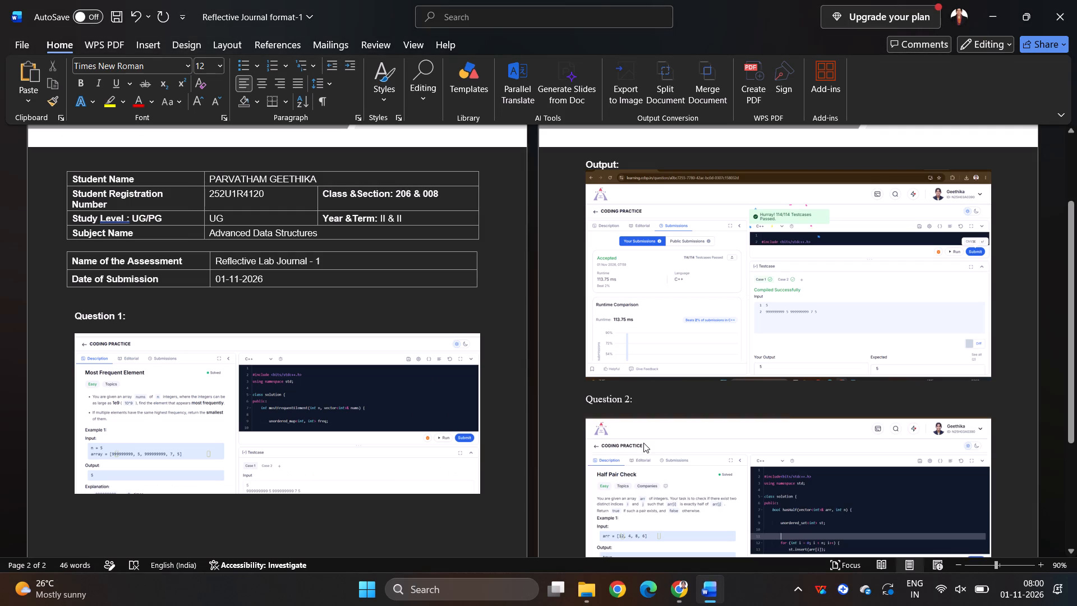
key(Return)
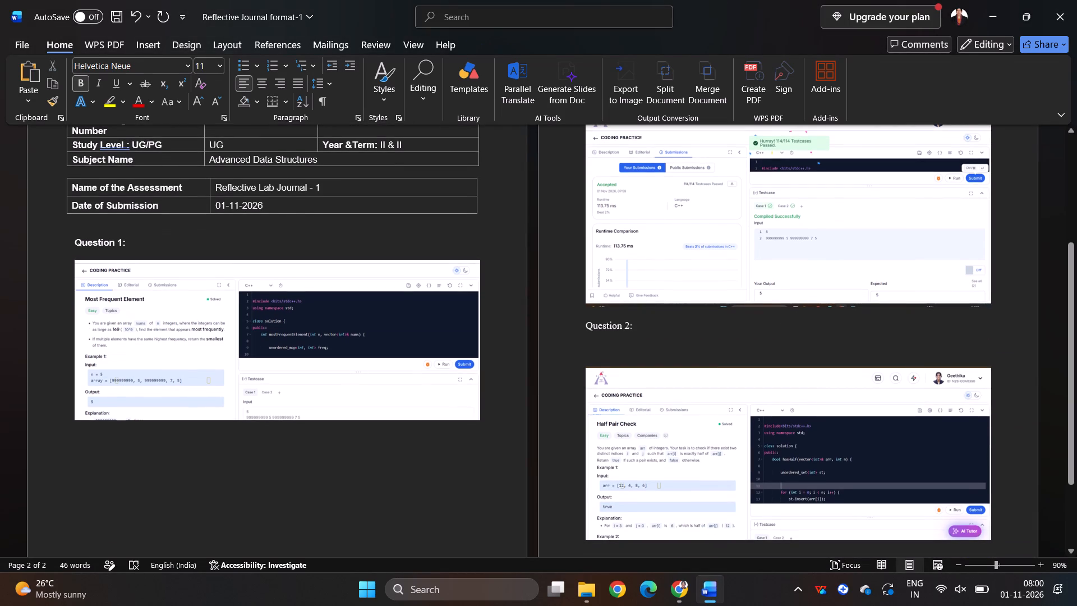
key(BackSpace)
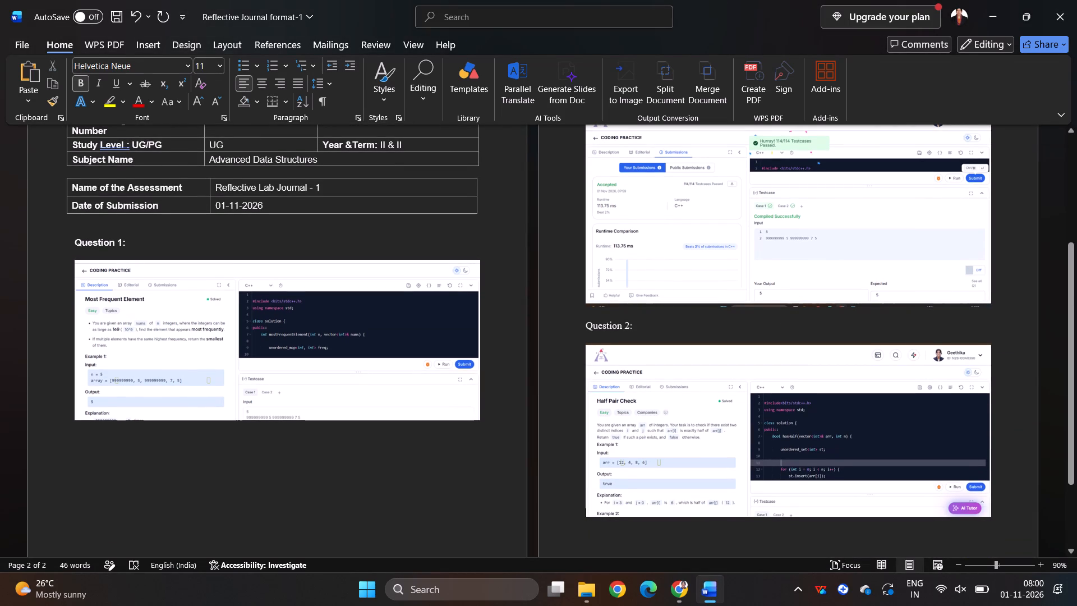
Add the label "Output:" below the Half Pair Check screenshot, followed by an empty line.
click(1012, 515)
key(Return)
key(Return)
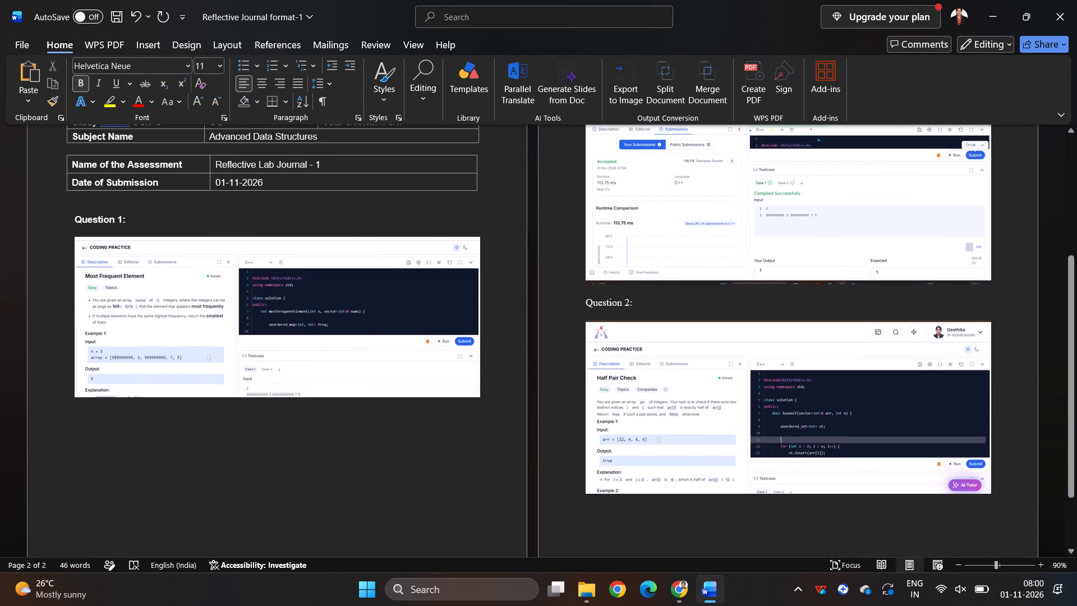
text(Output:)
key(Return)
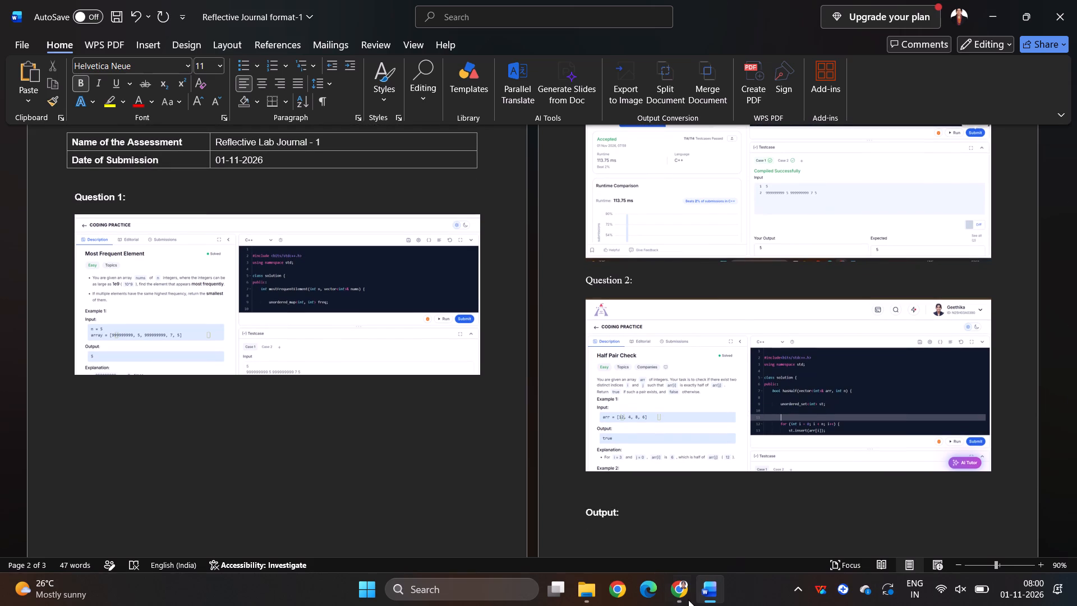
Switch to Chrome and submit the Half Pair Check solution.
click(675, 602)
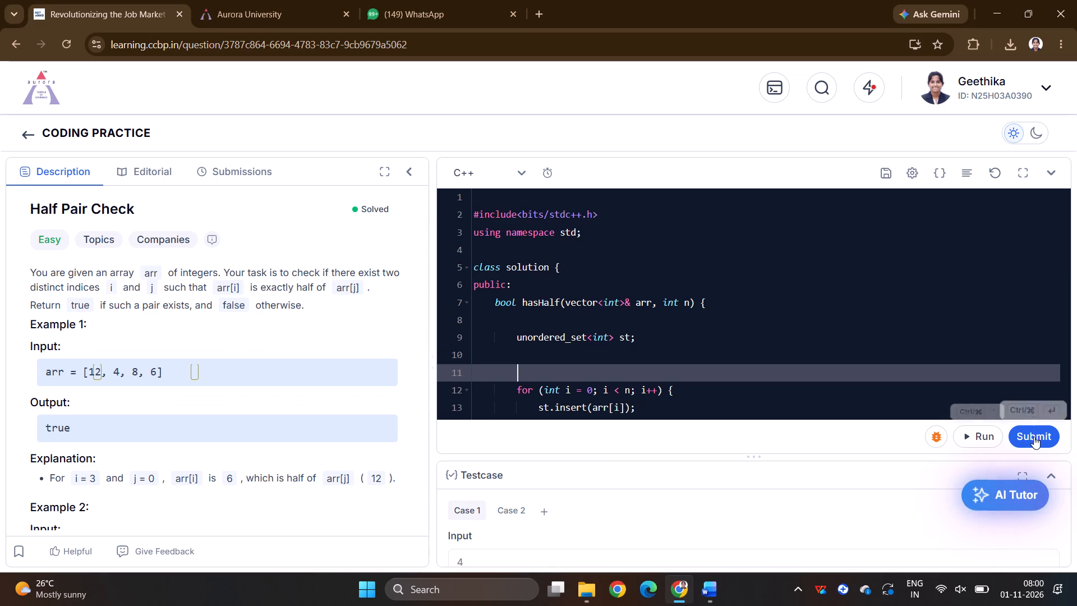
click(1037, 438)
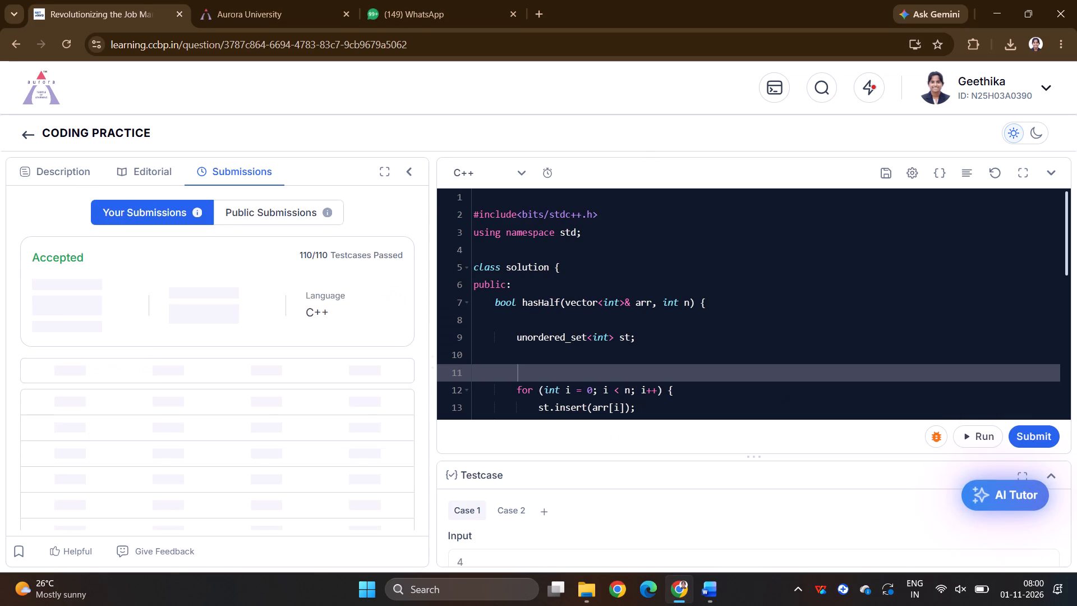
Capture a full-width screenshot below the address bar, showing the accepted Half Pair Check submission beside its code.
key(Print)
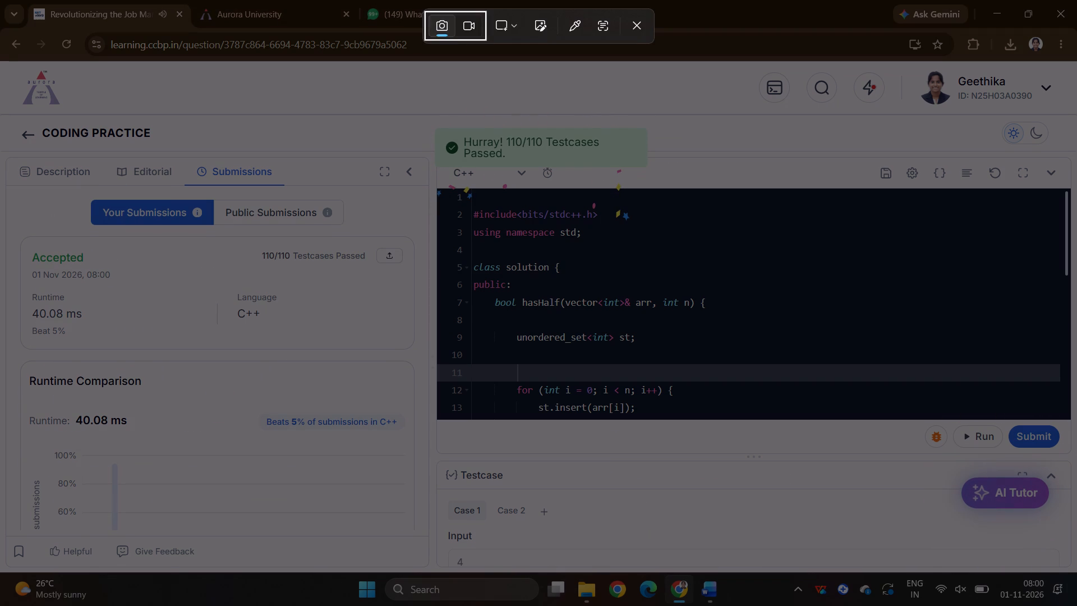
drag(0, 57, 902, 417)
scroll(902, 417, right, 1)
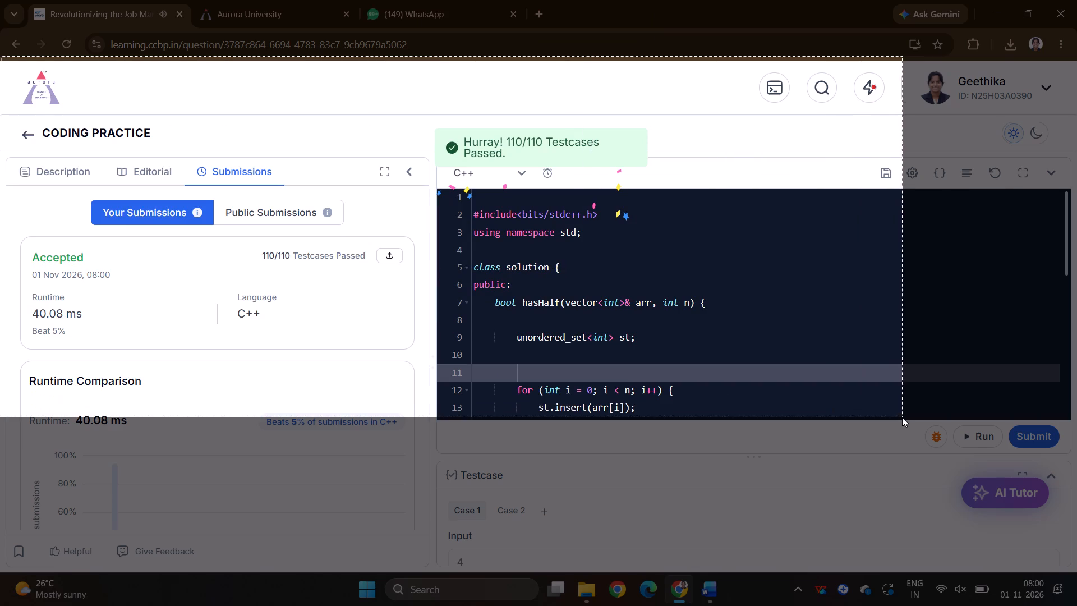
scroll(902, 417, right, 1)
drag(902, 417, 1074, 573)
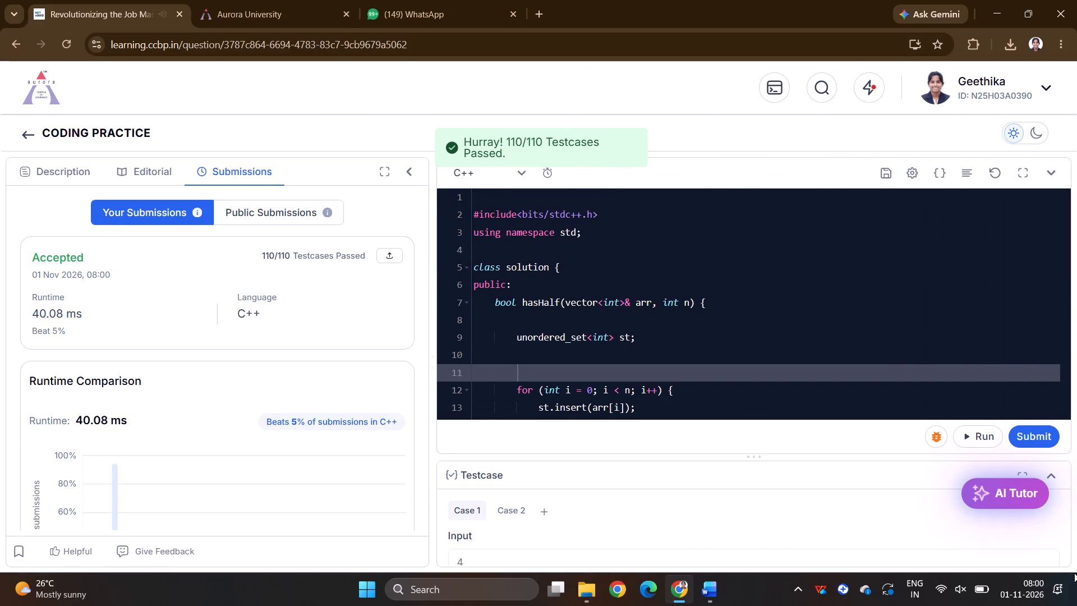
Switch to Word and paste the Half Pair Check submission screenshot below its "Output:" label.
click(706, 586)
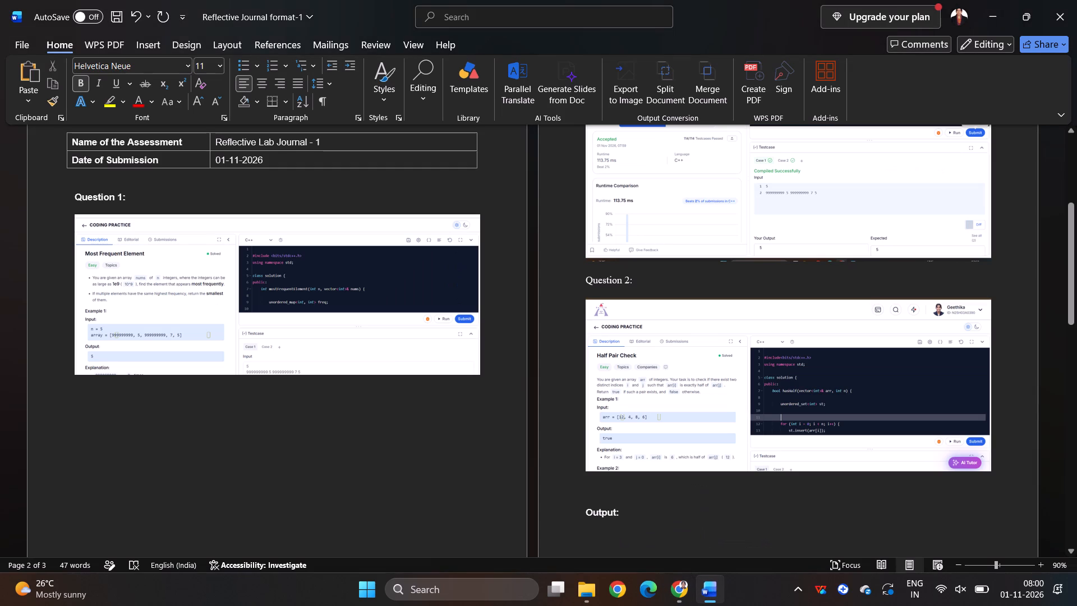
key(ctrl+v)
Insert empty lines above the Half Pair Check "Output:" label so it starts page 3 directly above its screenshot.
scroll(712, 511, up, 2)
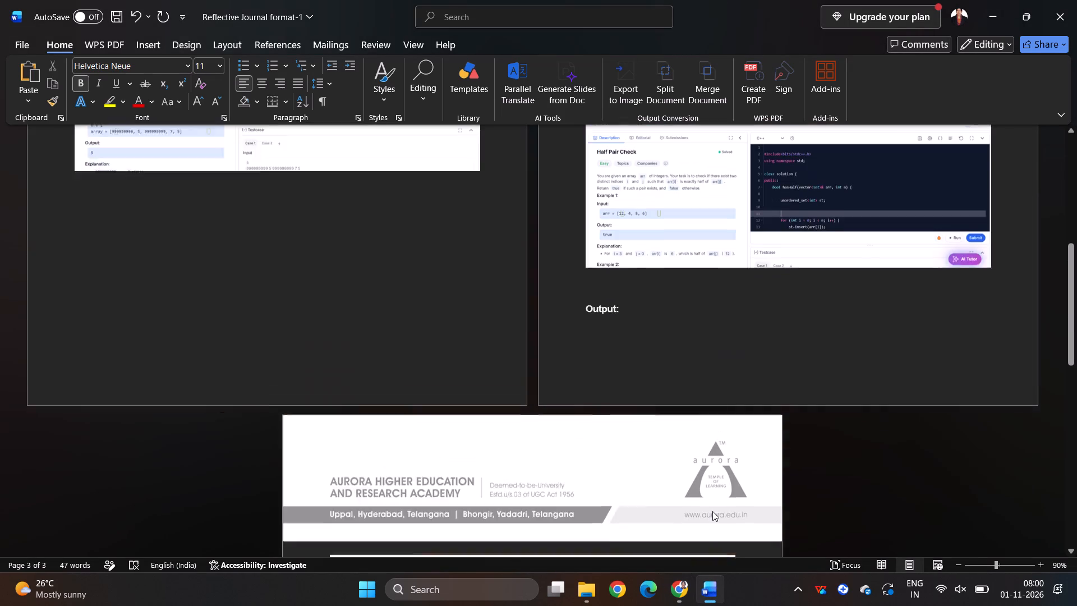
click(652, 356)
key(Return)
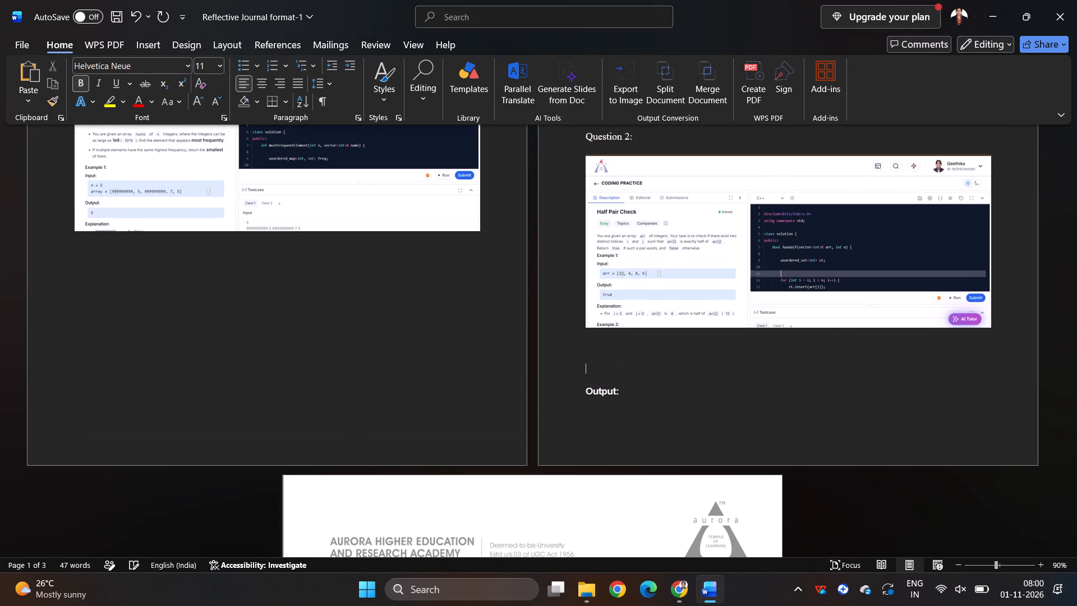
key(Return)
key(Return)
scroll(652, 356, down, 2)
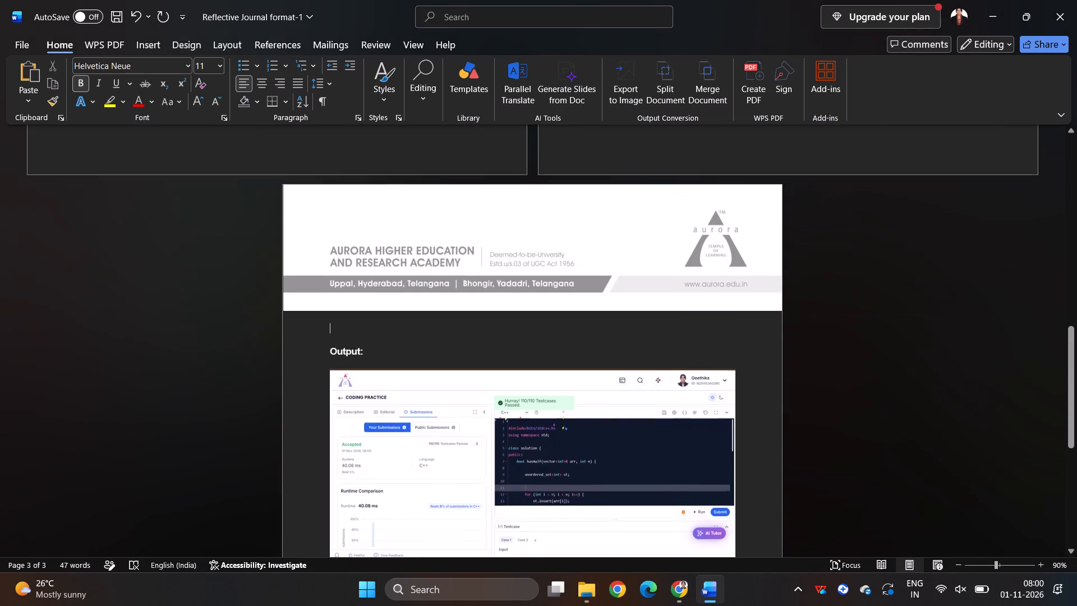
key(BackSpace)
scroll(675, 513, down, 1)
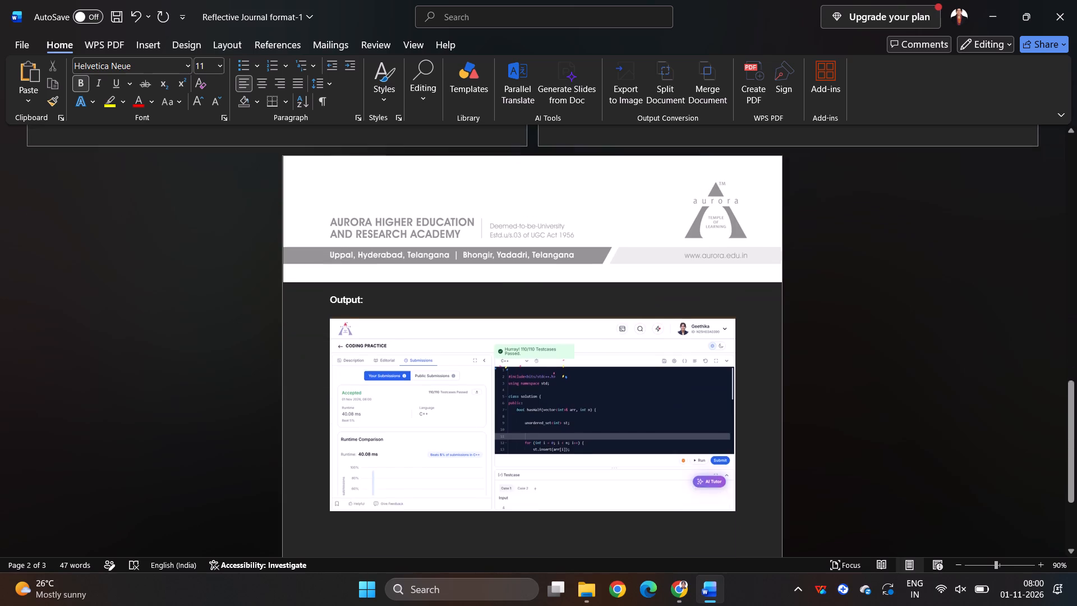
Add the label "Question 3:" below the Half Pair Check output screenshot, followed by an empty line.
scroll(675, 513, down, 1)
click(751, 320)
key(Return)
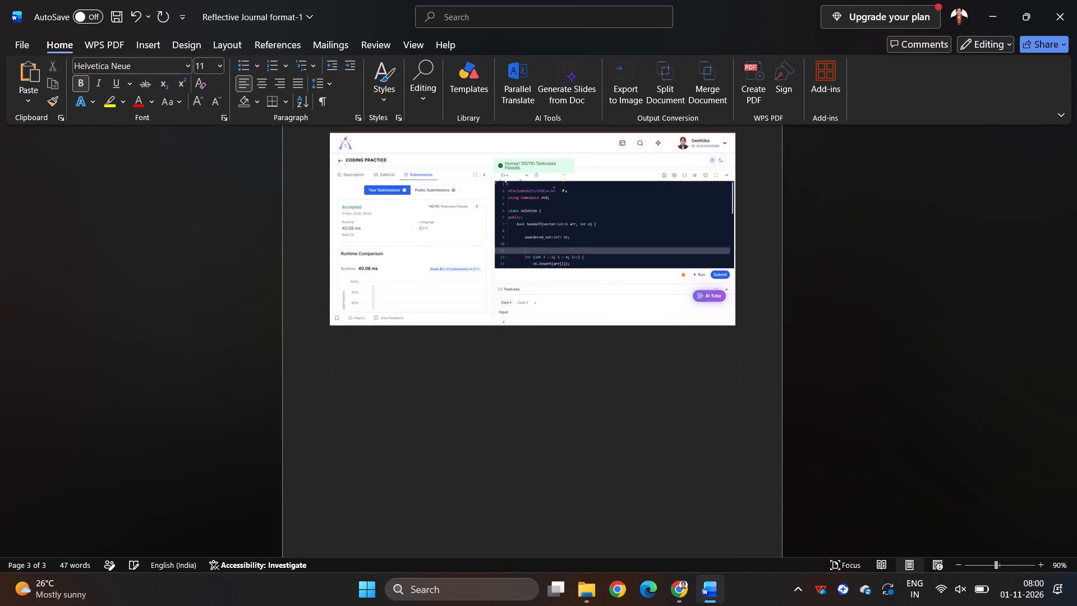
text(Question 3:)
key(Return)
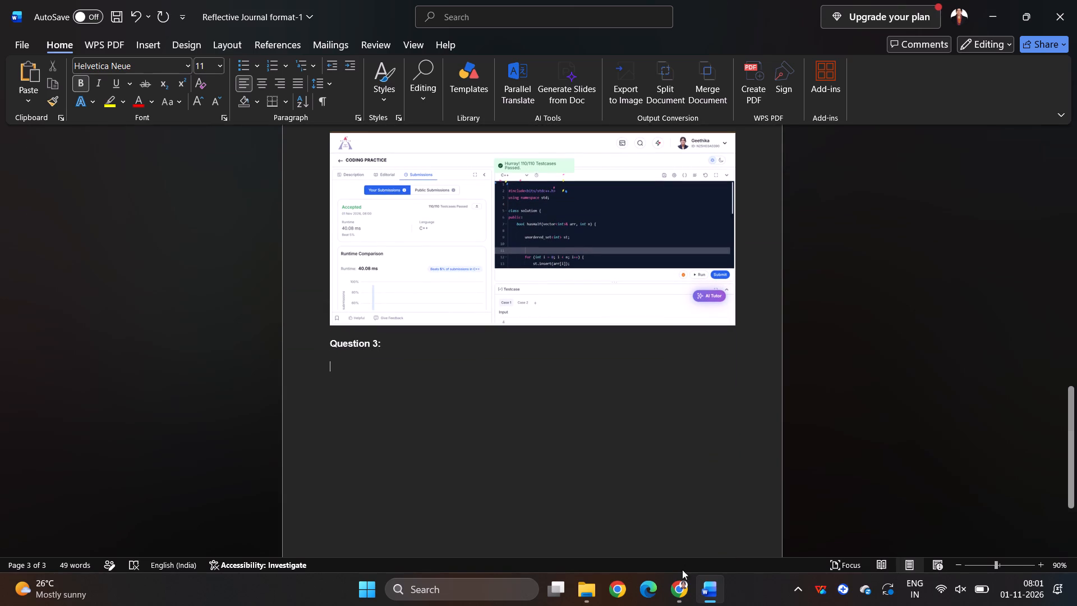
Switch to Chrome and open the Book Title Prefixes problem from the Coding Practice that follows the Prefix Sum lessons.
click(678, 591)
click(25, 136)
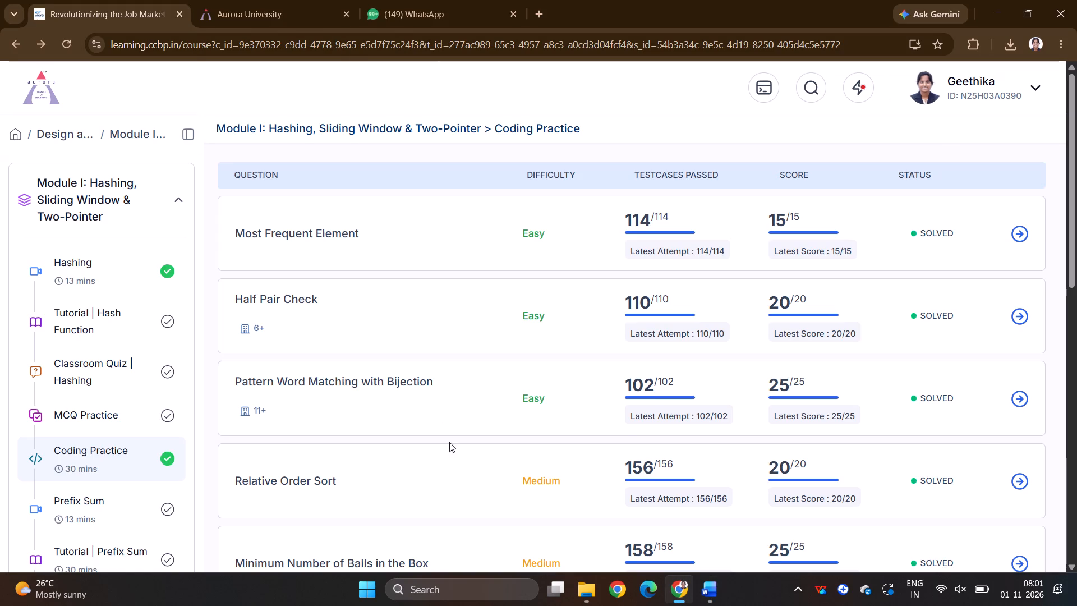
scroll(449, 446, down, 4)
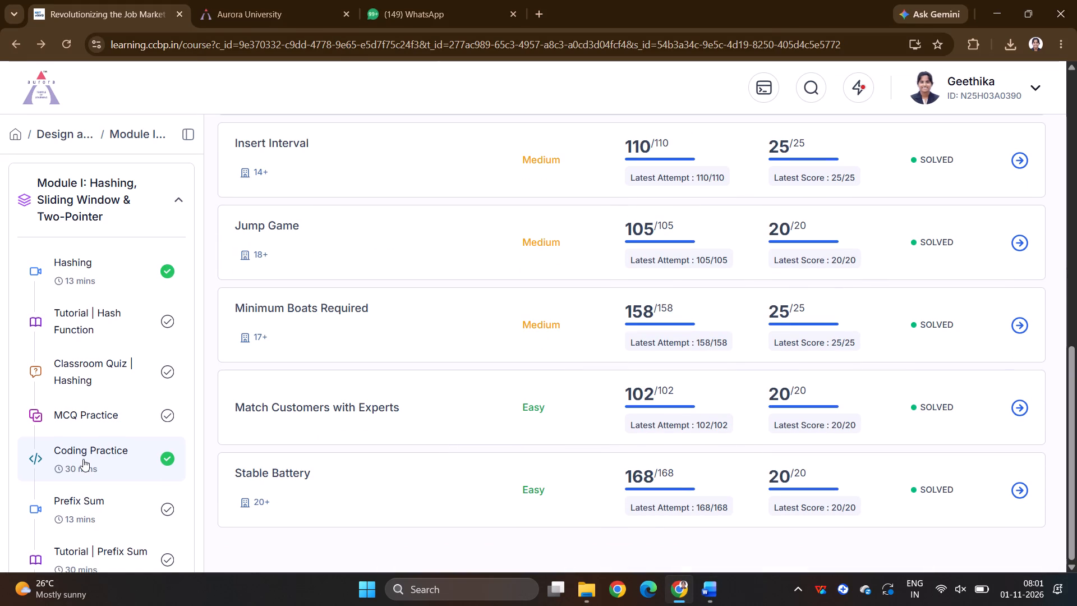
scroll(83, 459, down, 3)
click(86, 455)
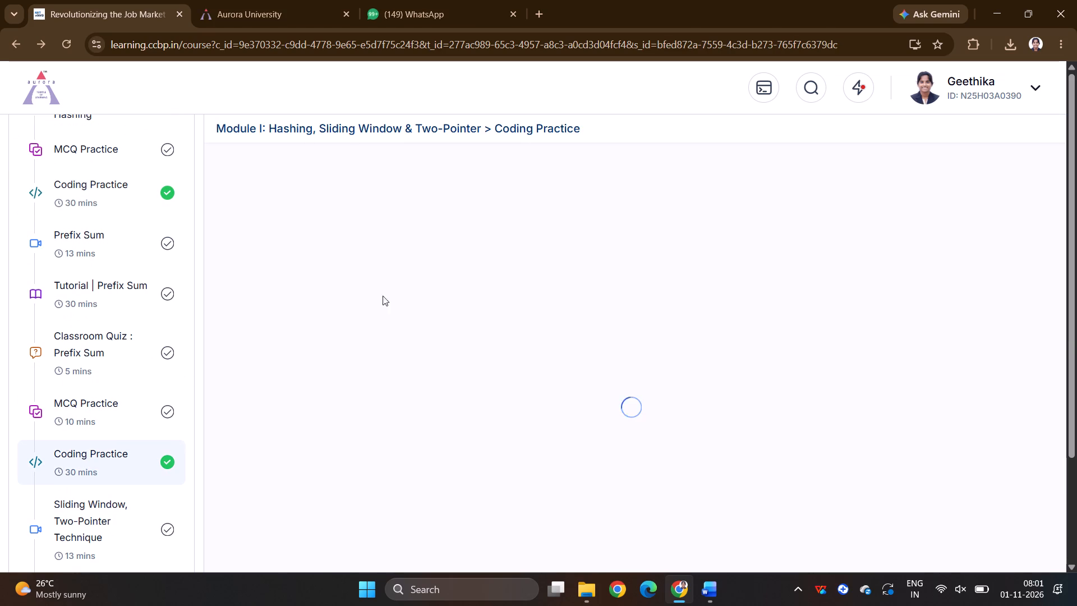
click(458, 351)
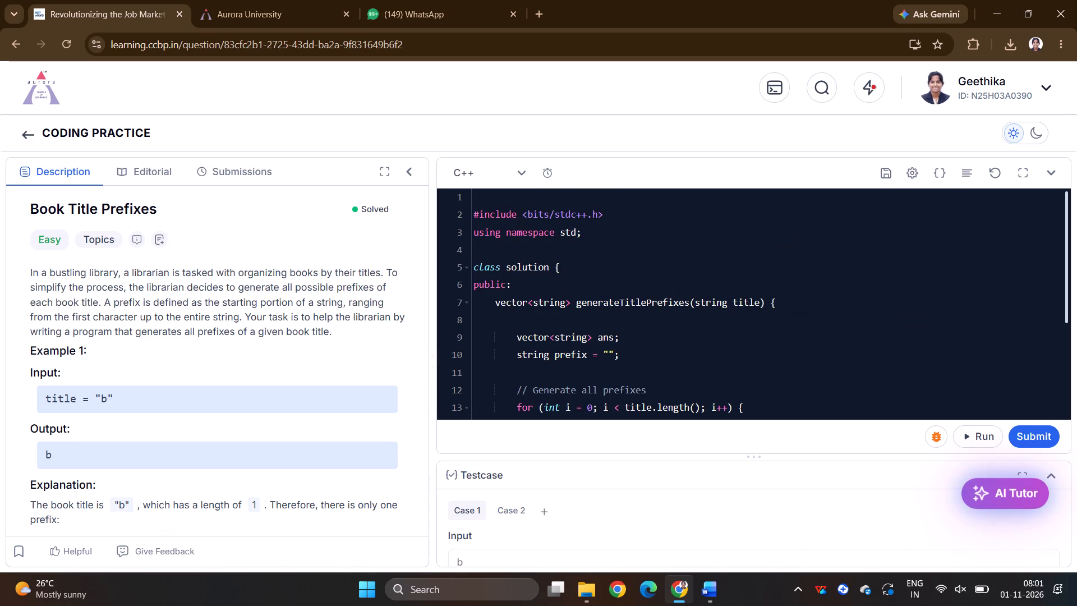
Delete the "// Generate all prefixes" comment and the blank lines above the for loop in the Book Title Prefixes code.
key(Print)
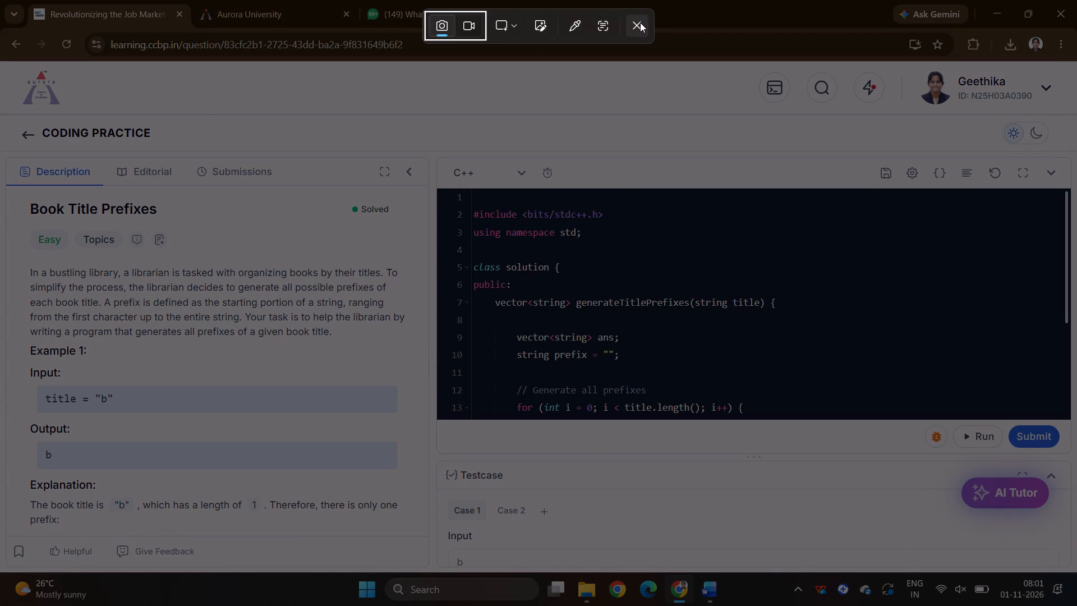
click(640, 23)
drag(656, 389, 527, 396)
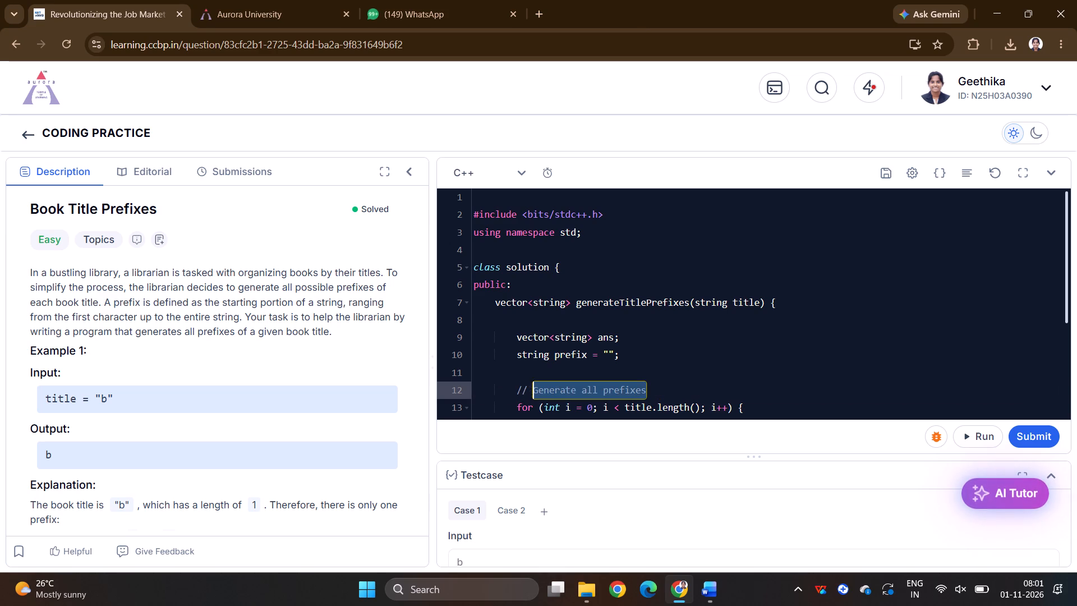
drag(527, 396, 514, 397)
key(BackSpace)
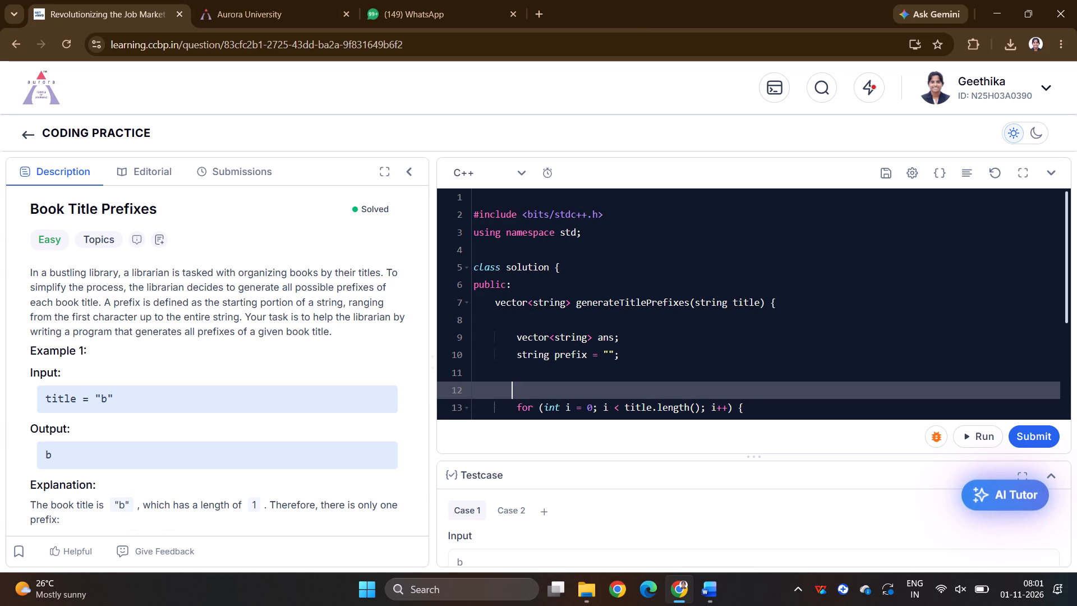
key(ctrl+s)
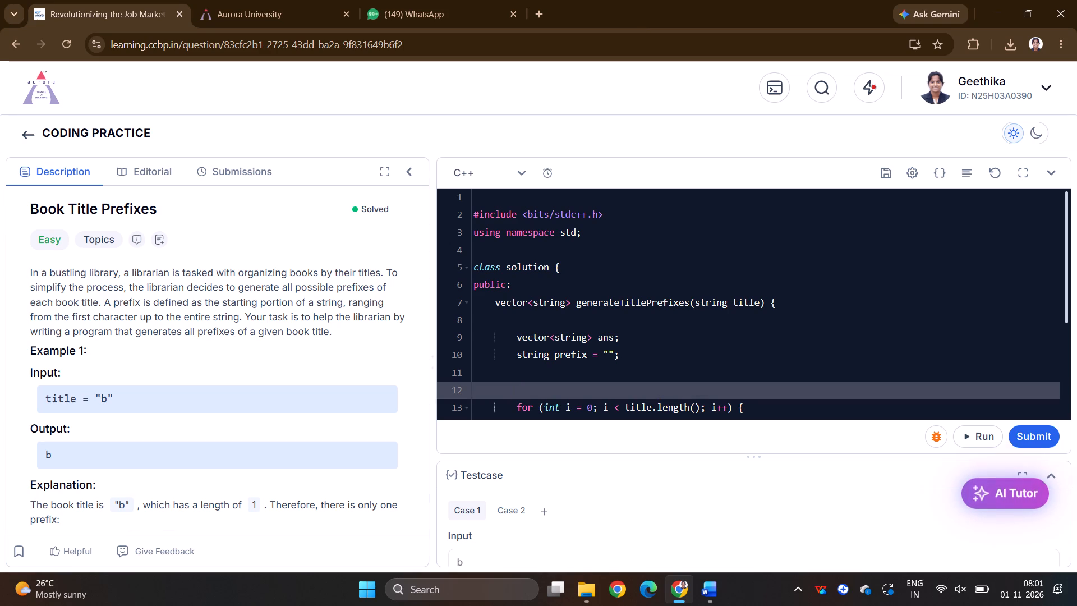
key(BackSpace)
key(BackSpace)
key(BackSpace)
key(BackSpace)
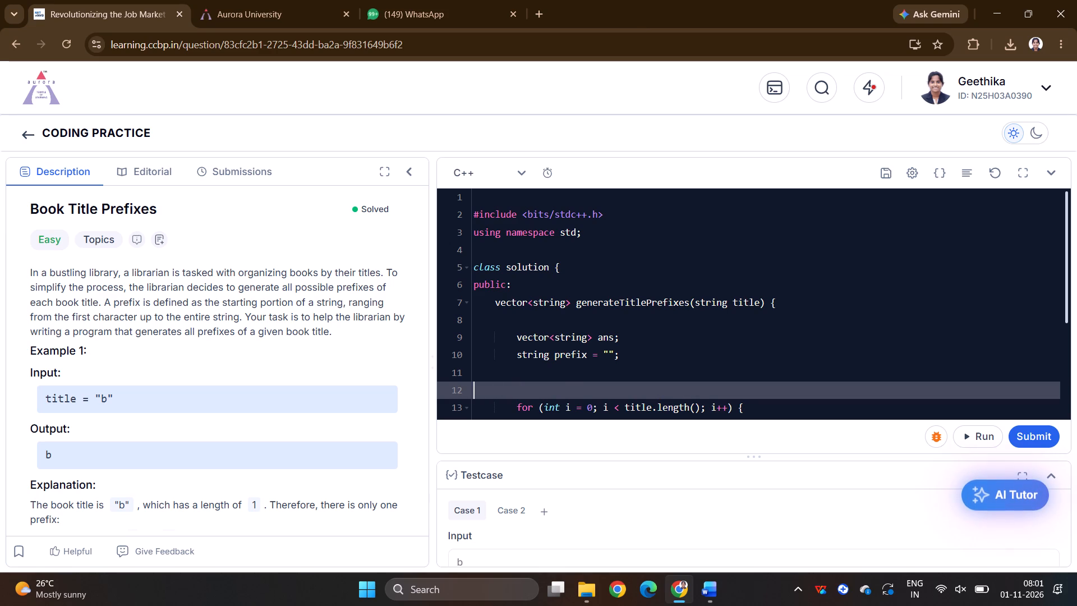
key(BackSpace)
key(BackSpace)
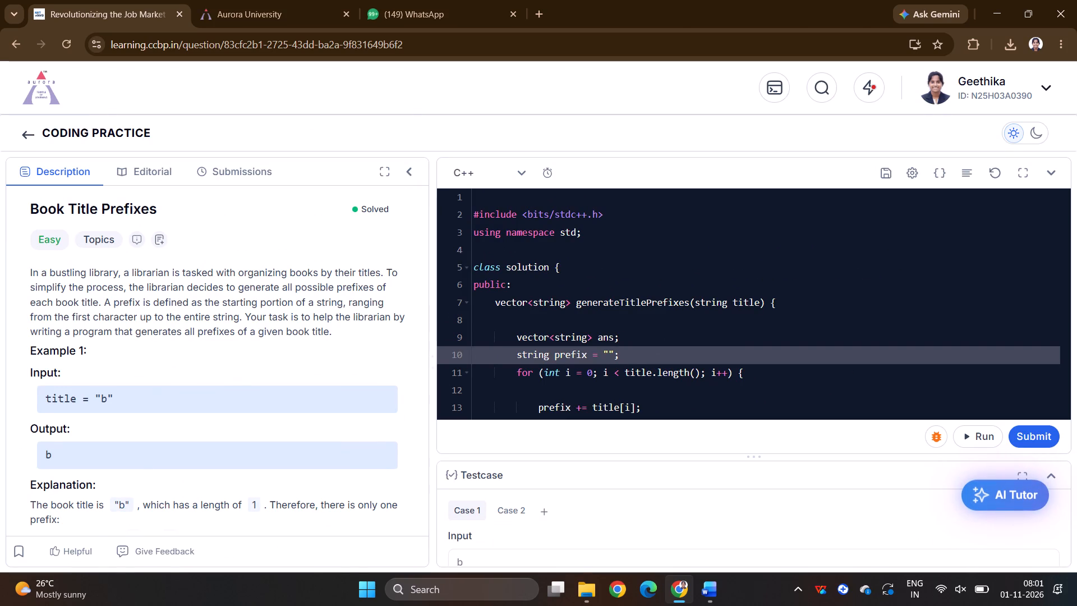
Capture a full-width screenshot including the address bar, showing the Book Title Prefixes description and code.
click(207, 407)
key(Print)
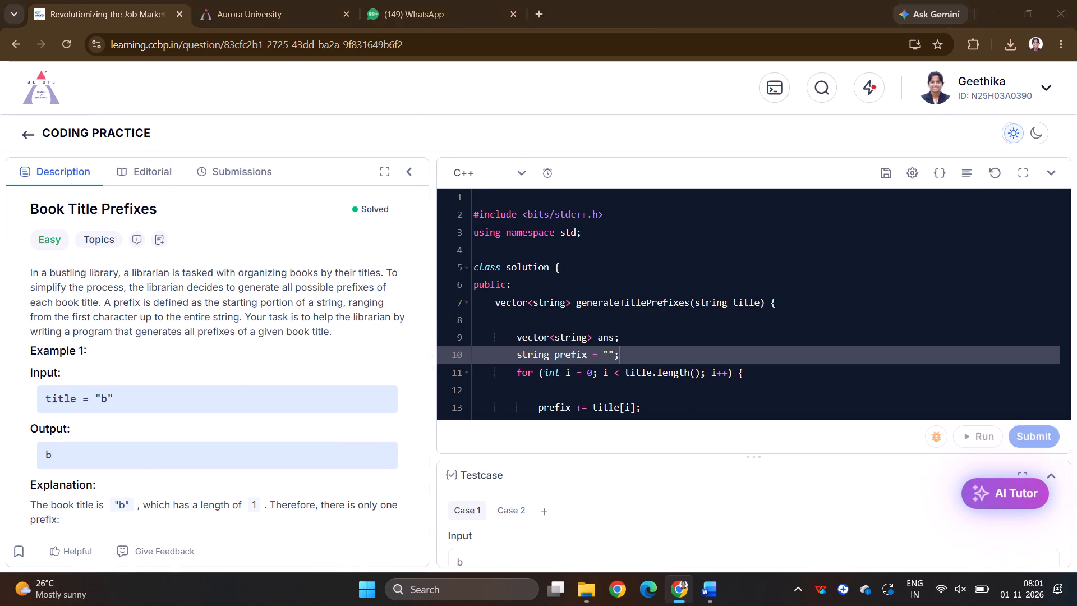
drag(0, 32, 1076, 577)
scroll(1073, 568, right, 1)
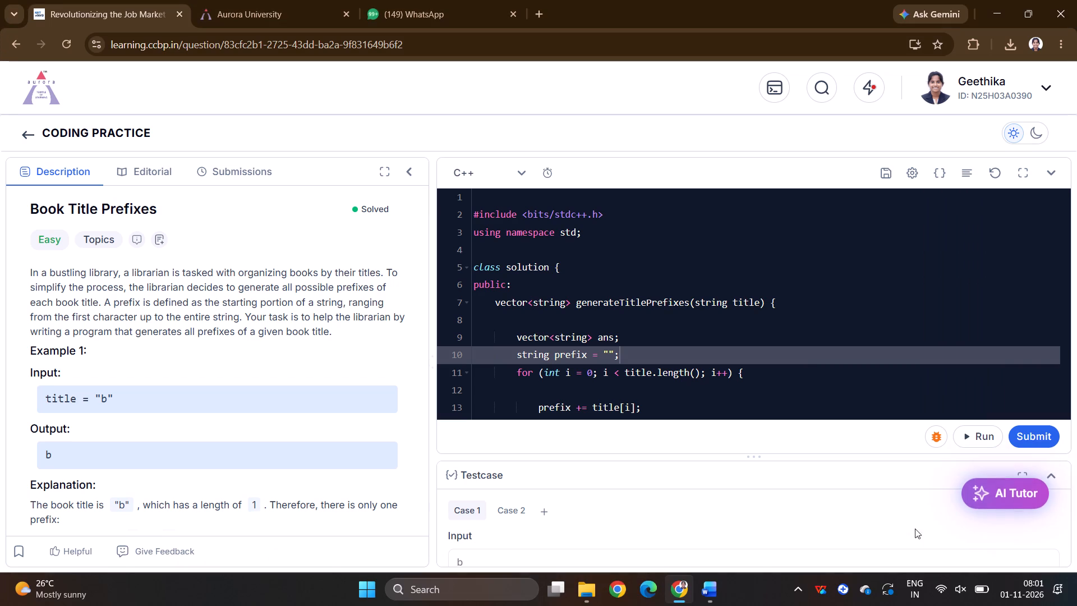
Switch to Word and paste the Book Title Prefixes screenshot below the "Question 3:" label.
click(701, 596)
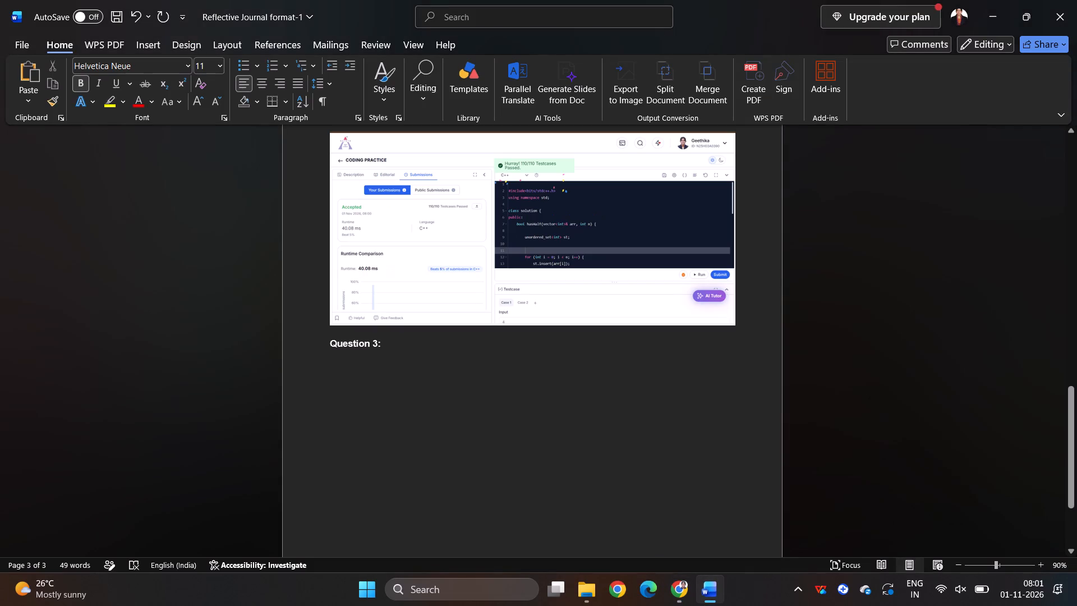
key(ctrl+v)
Add the label "Output:" at the top of the page after the Book Title Prefixes screenshot, followed by an empty line.
key(Return)
key(Return)
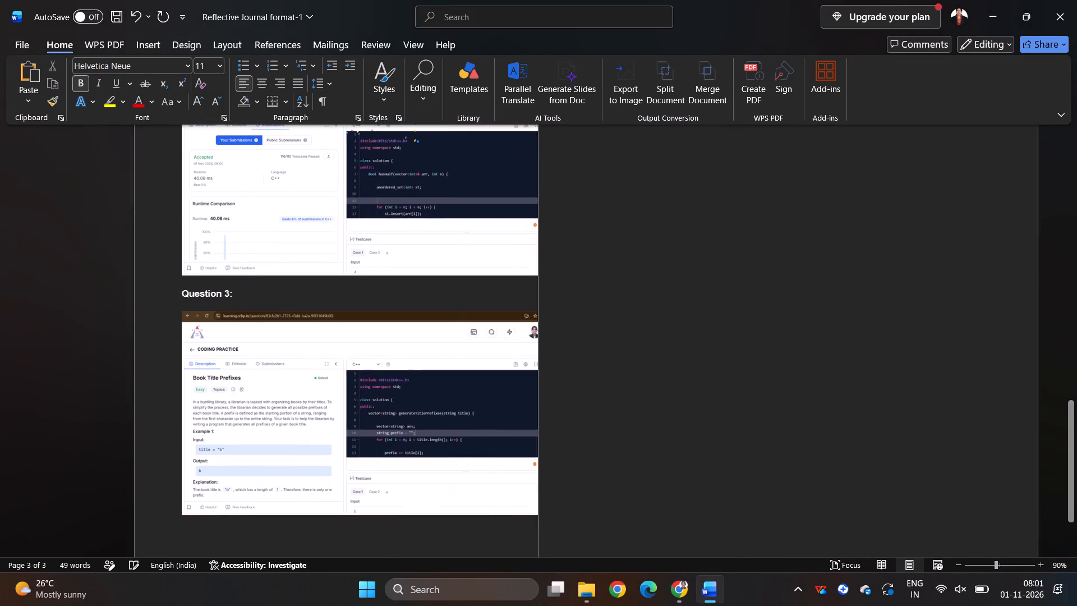
key(Return)
scroll(587, 447, up, 1)
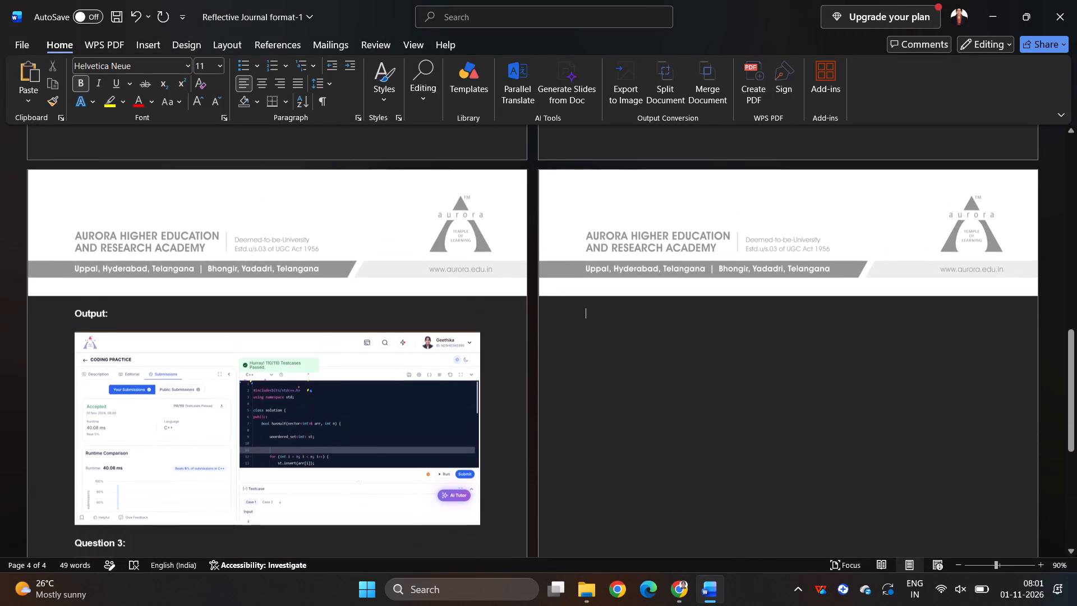
scroll(587, 447, up, 1)
text(Output:)
key(Return)
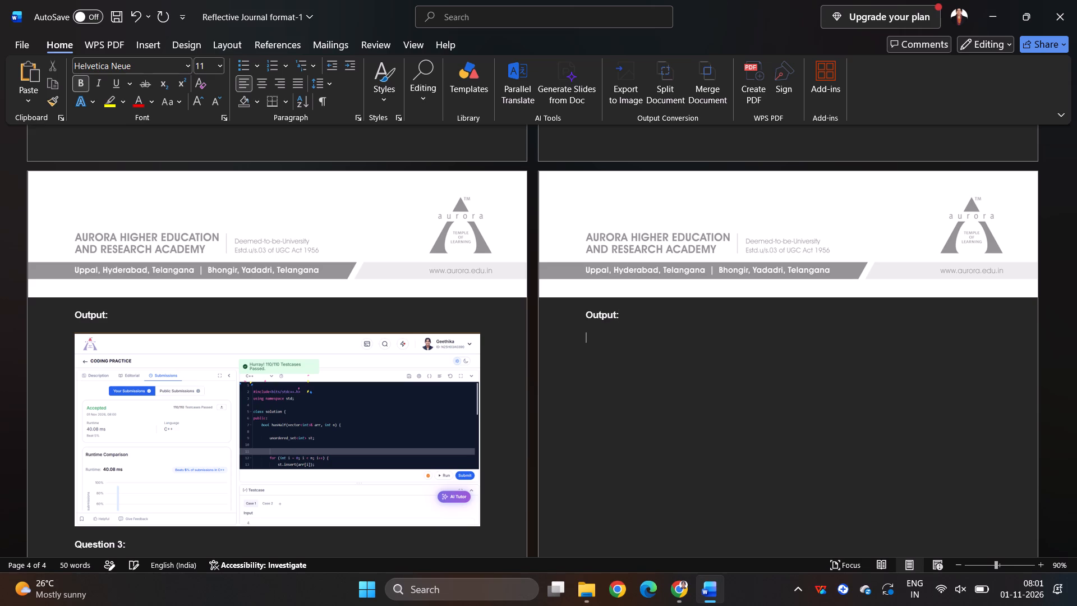
Switch to Chrome and submit the Book Title Prefixes solution.
click(675, 584)
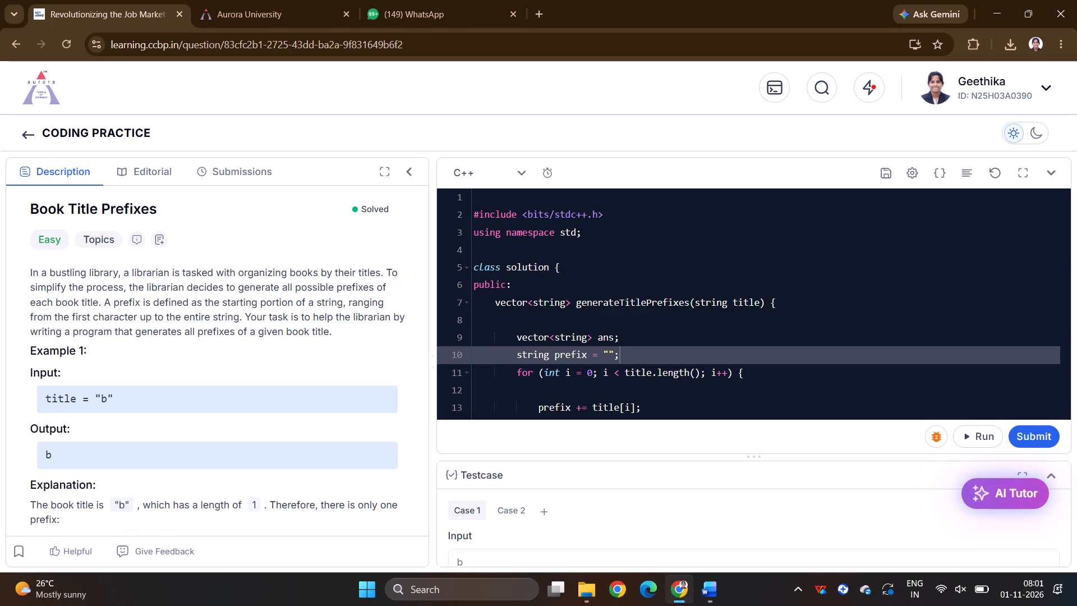
click(1039, 430)
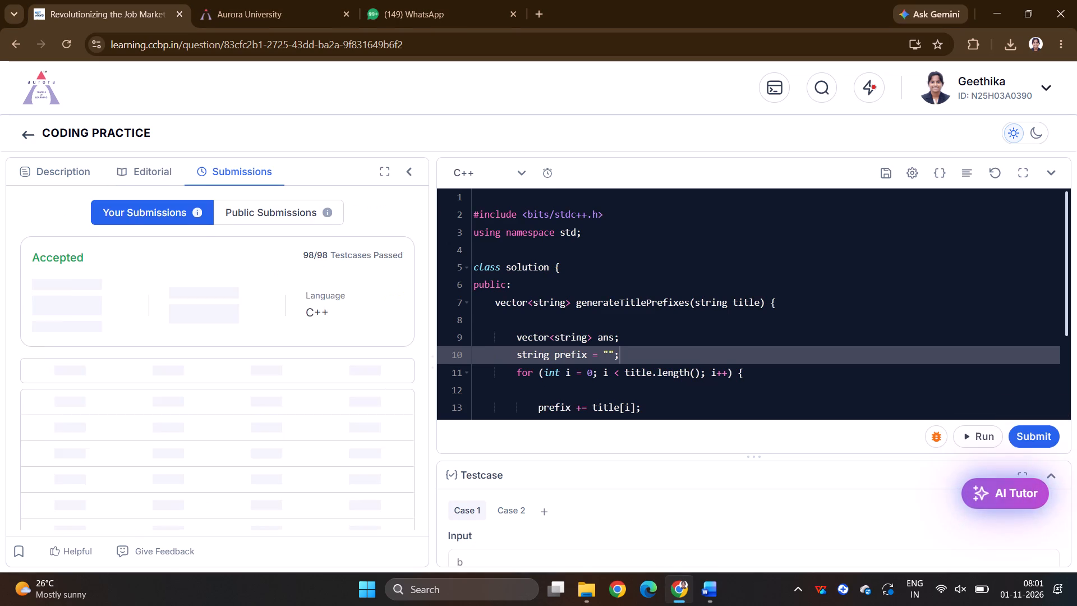
Run the Book Title Prefixes solution with test Case 2 selected.
drag(752, 456, 733, 414)
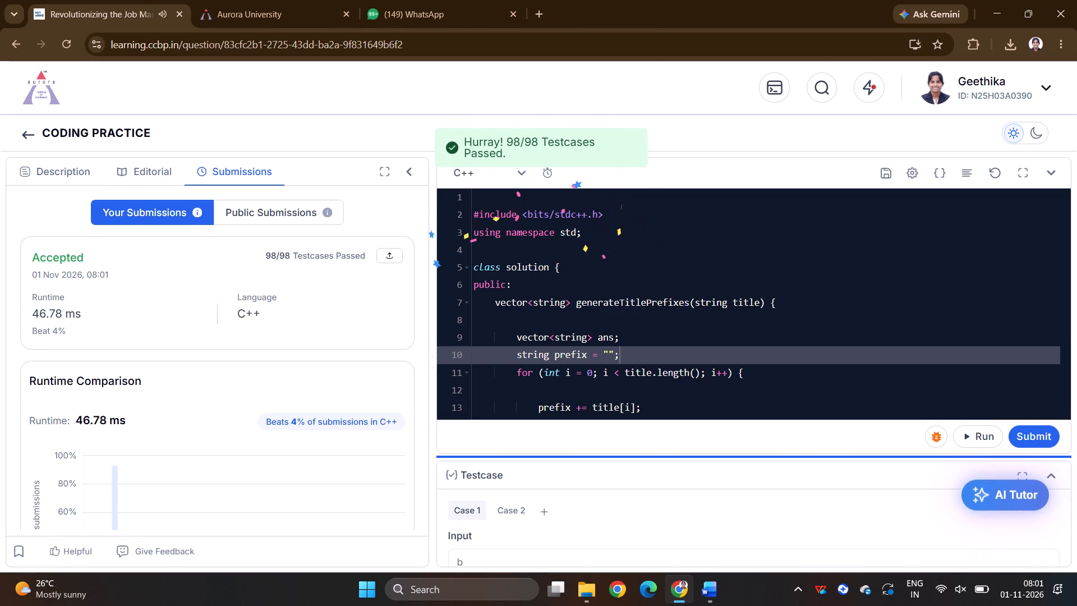
drag(733, 414, 711, 334)
key(Print)
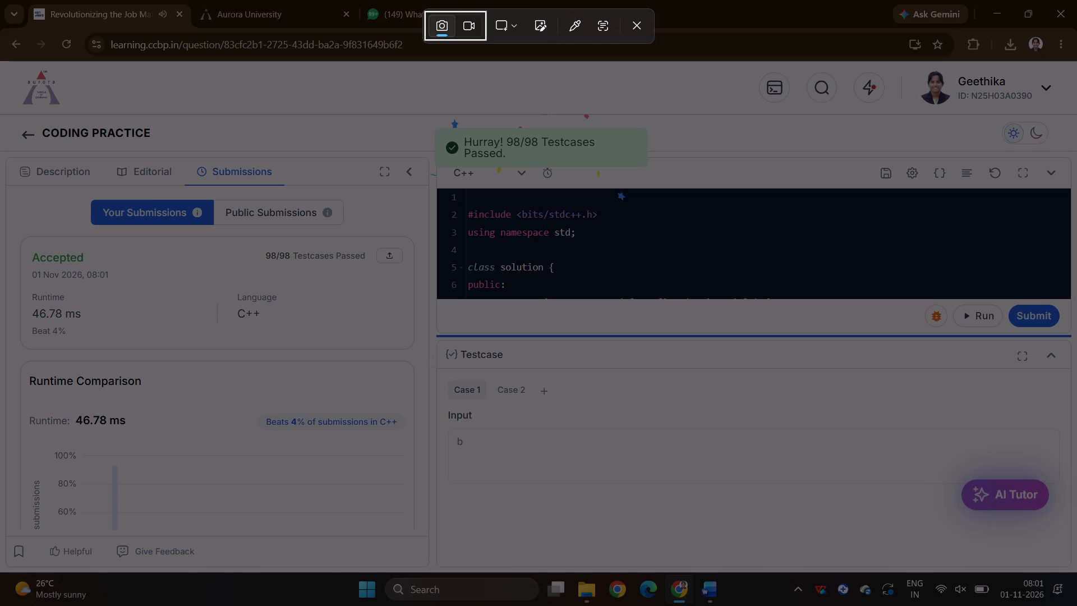
click(636, 25)
scroll(614, 353, down, 2)
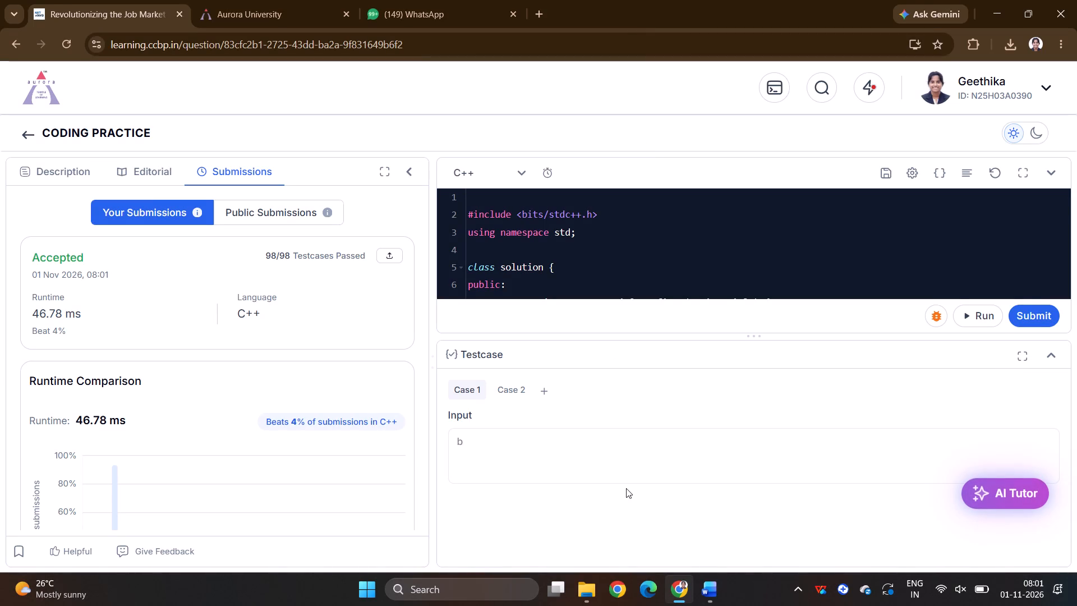
scroll(626, 488, down, 2)
click(514, 392)
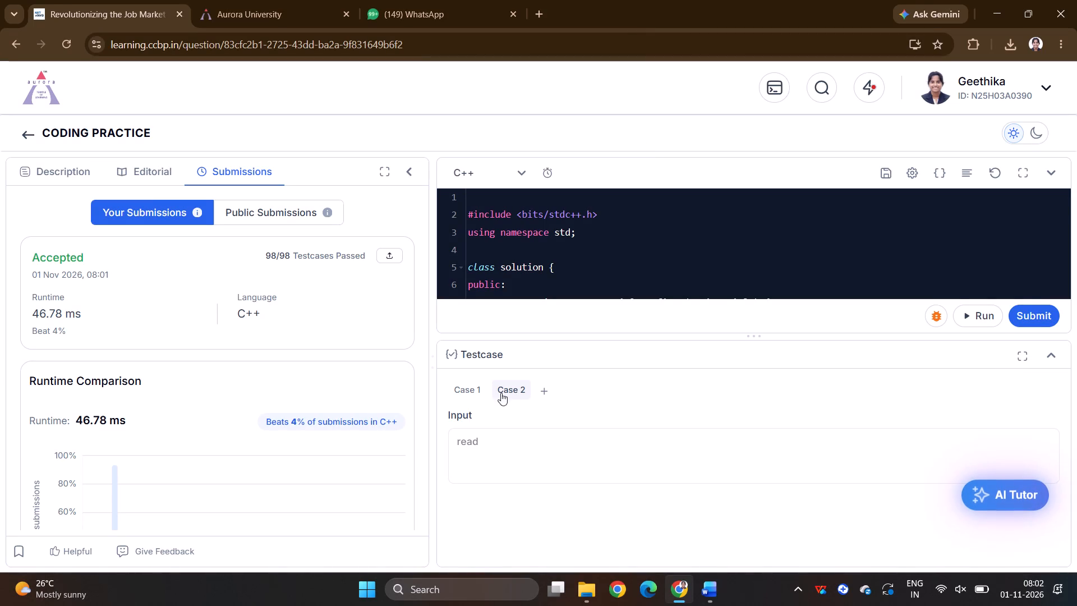
click(981, 312)
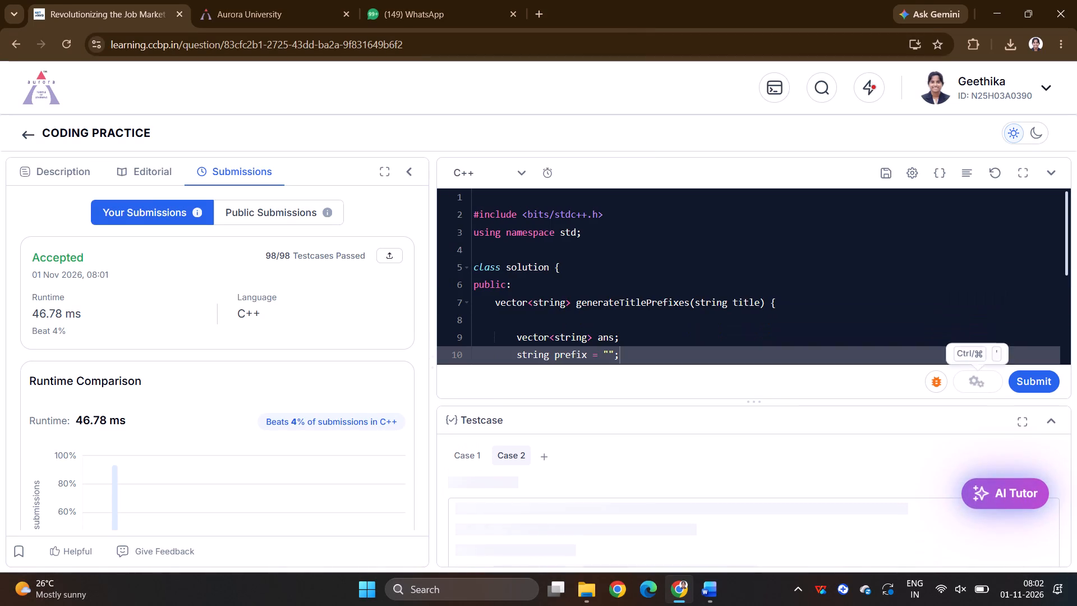
Enlarge the Testcase area so that Case 2's input, actual output and expected output are in view together.
drag(747, 400, 740, 381)
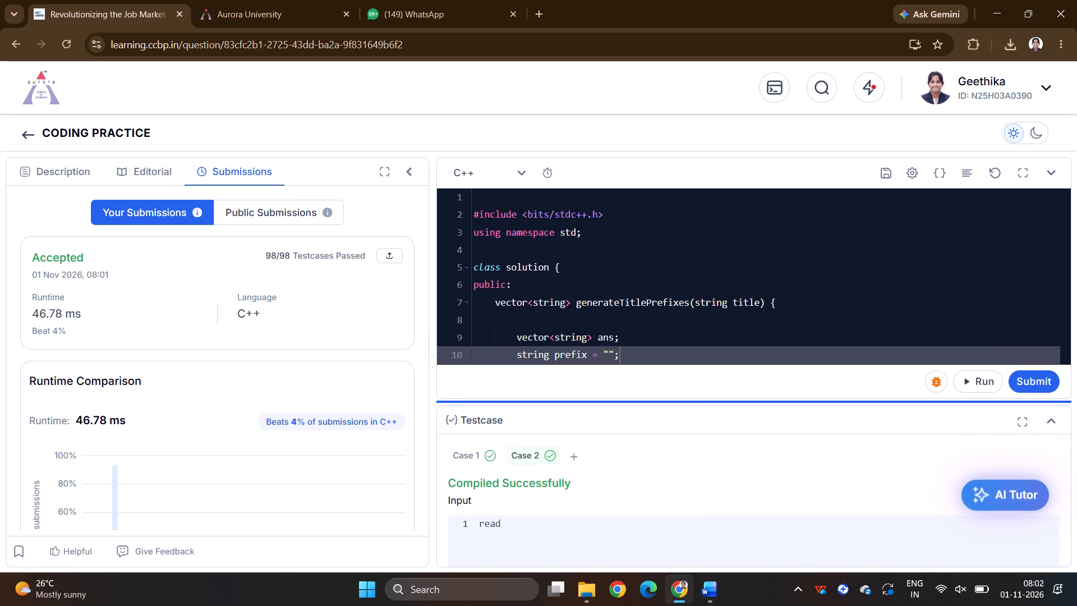
drag(740, 381, 725, 296)
scroll(741, 421, up, 1)
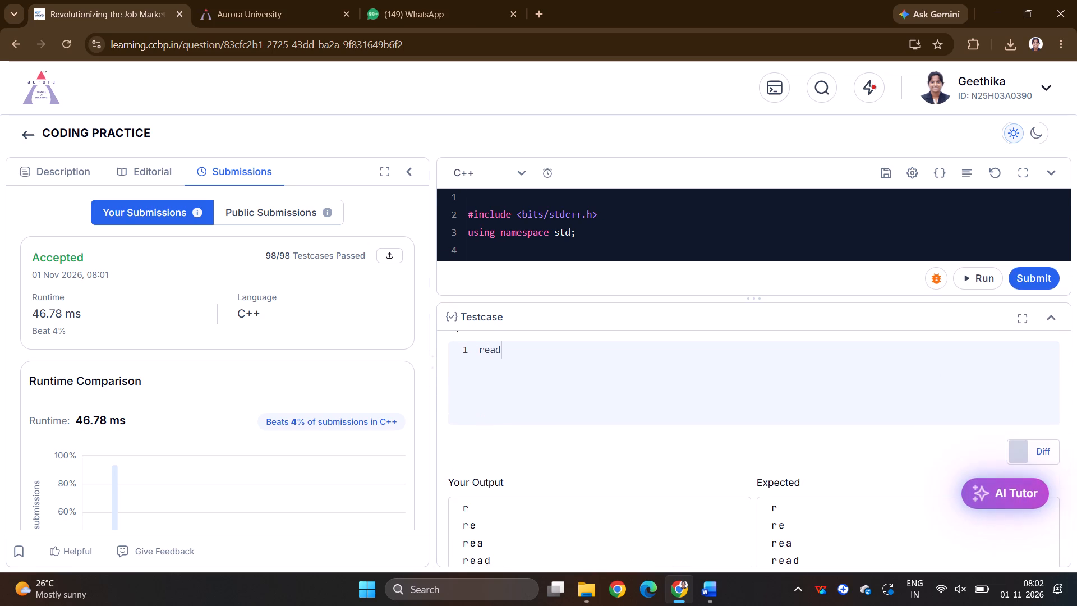
Submit the Book Title Prefixes solution again with Case 2's input in view.
scroll(741, 421, up, 1)
click(1022, 274)
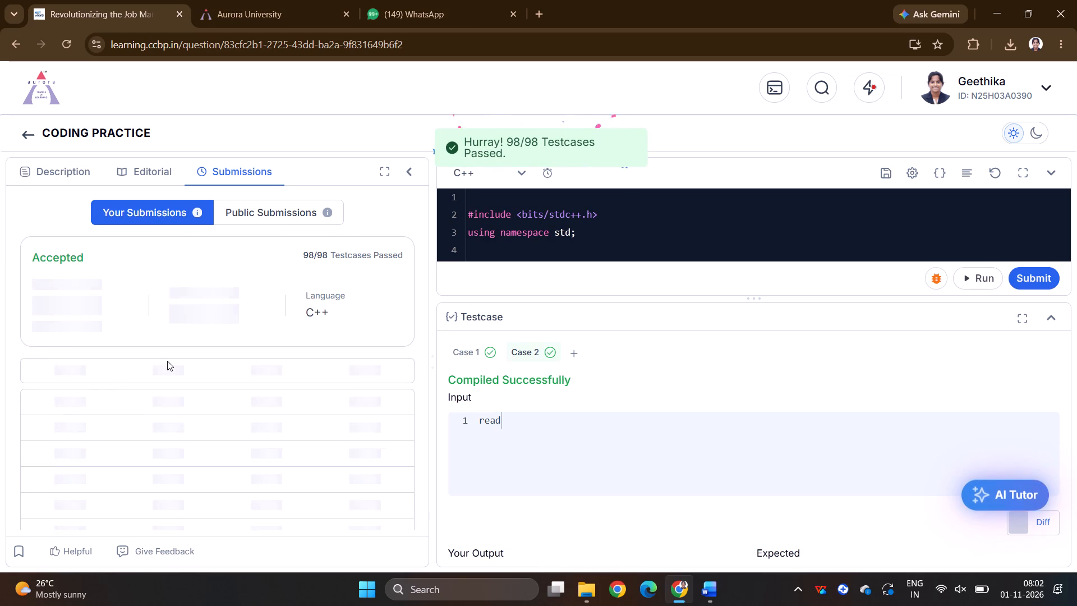
Capture a screenshot of the accepted Book Title Prefixes submission, from the browser's address bar down to just above the taskbar.
key(Print)
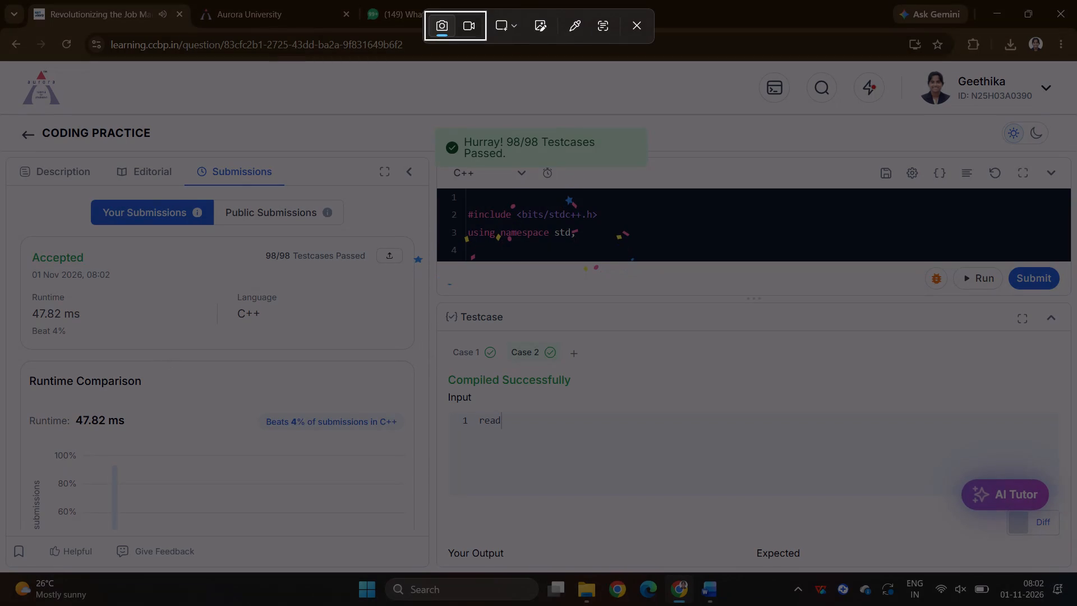
drag(0, 26, 186, 176)
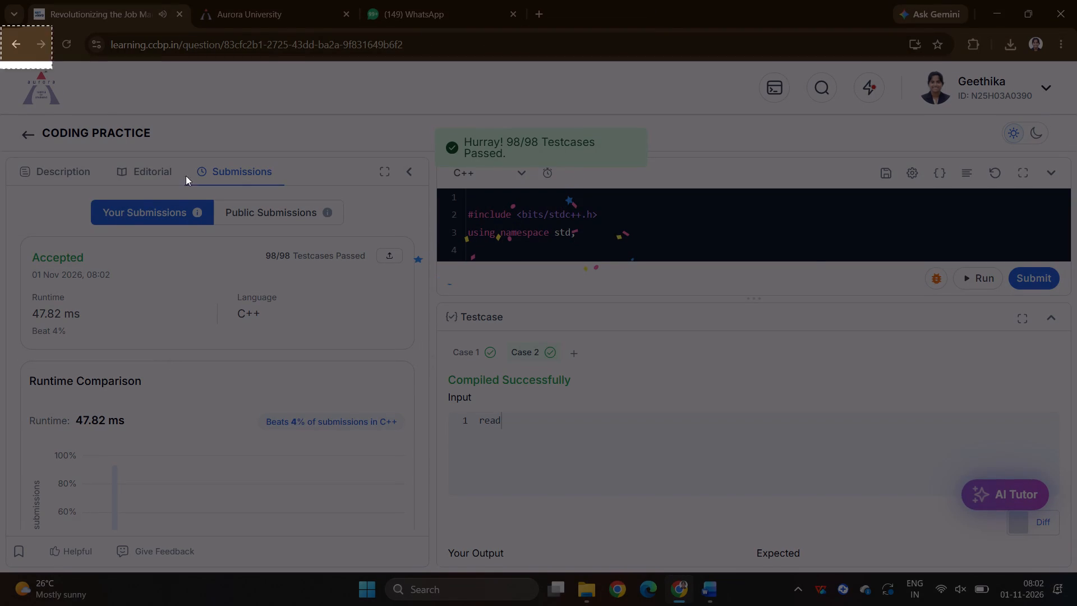
drag(186, 176, 1076, 575)
scroll(1076, 575, right, 1)
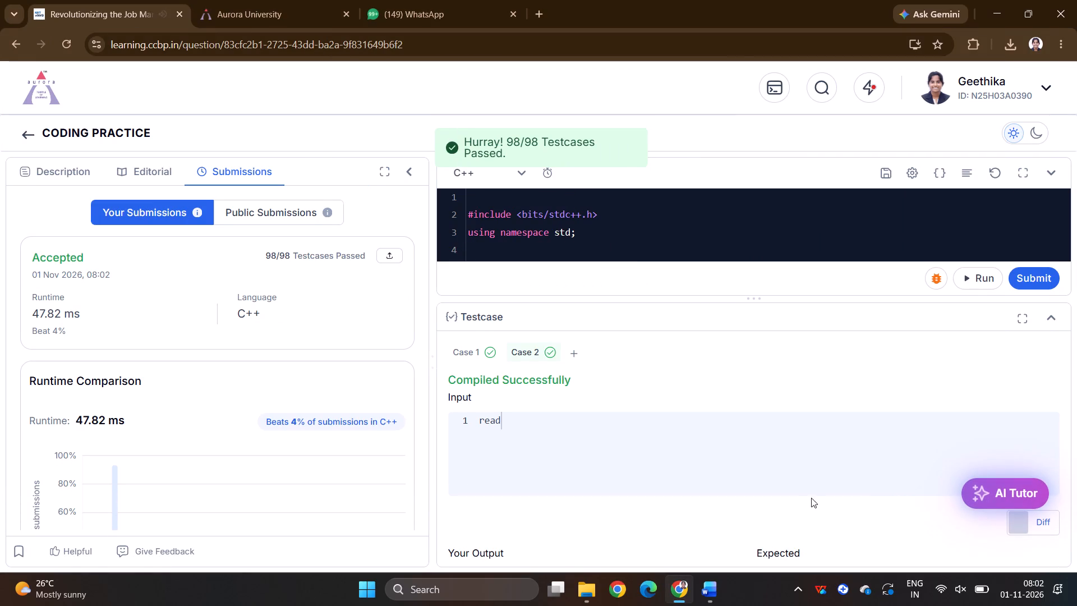
Switch to Word and paste the Book Title Prefixes submission screenshot under the last "Output:" label.
click(711, 594)
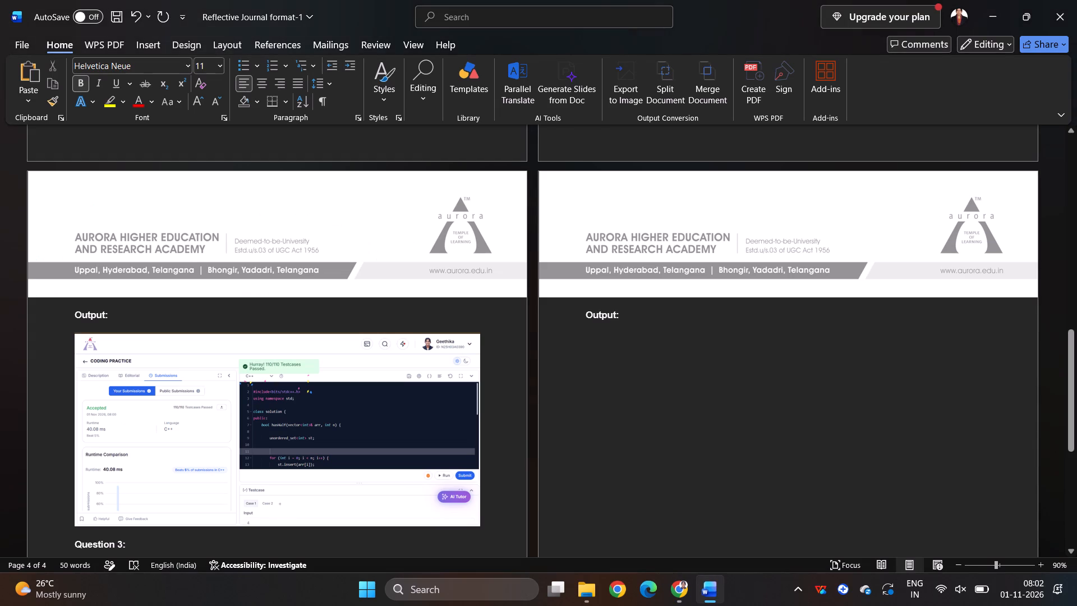
key(ctrl+v)
Add the label "Question 4:" below the pasted submission screenshot after a blank line, followed by an empty line.
key(Return)
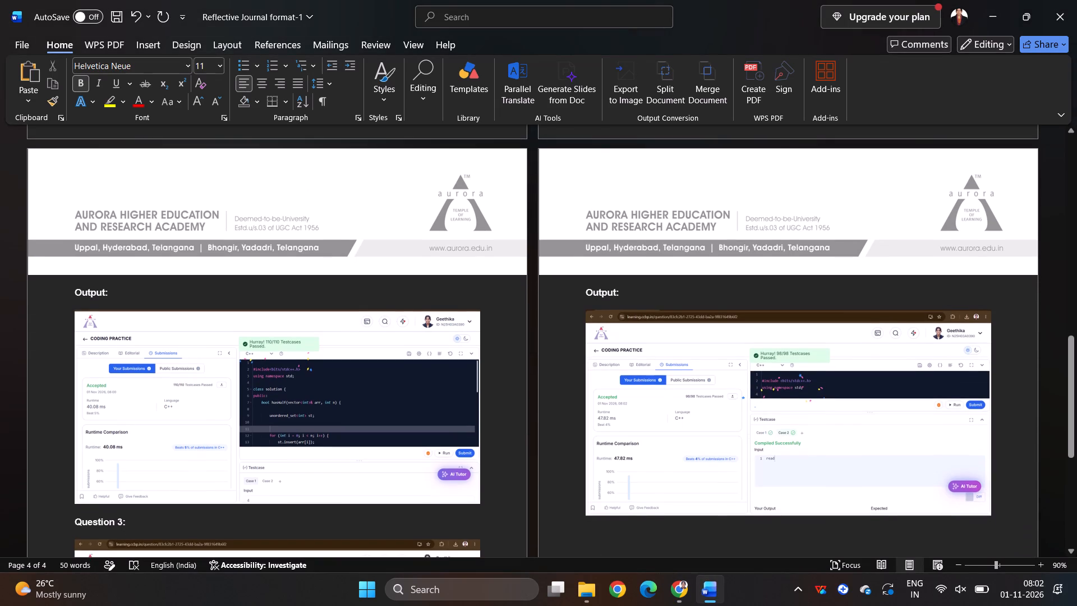
key(Return)
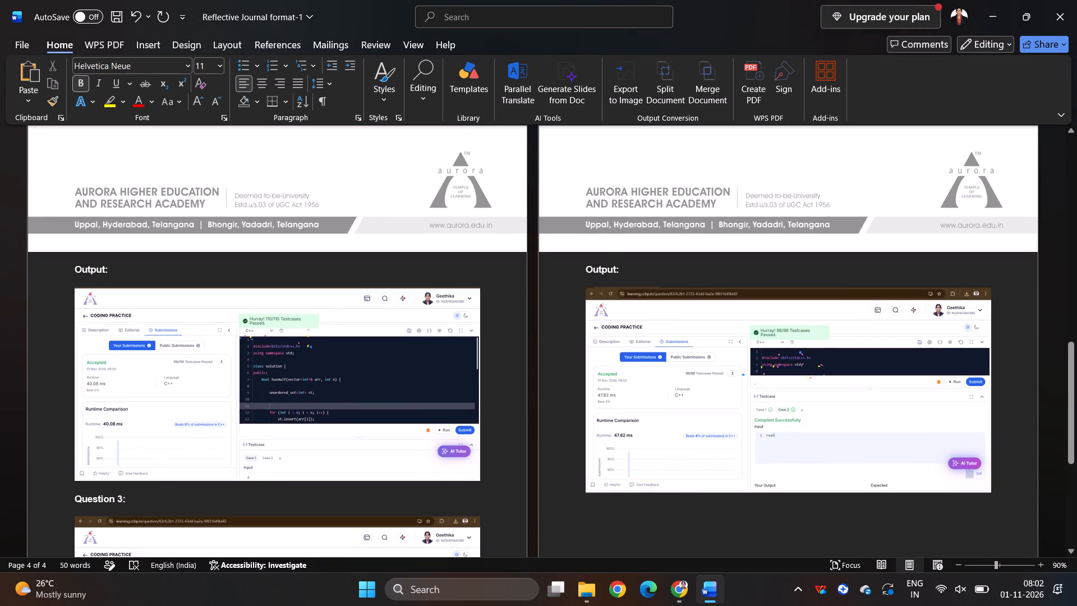
scroll(670, 420, down, 1)
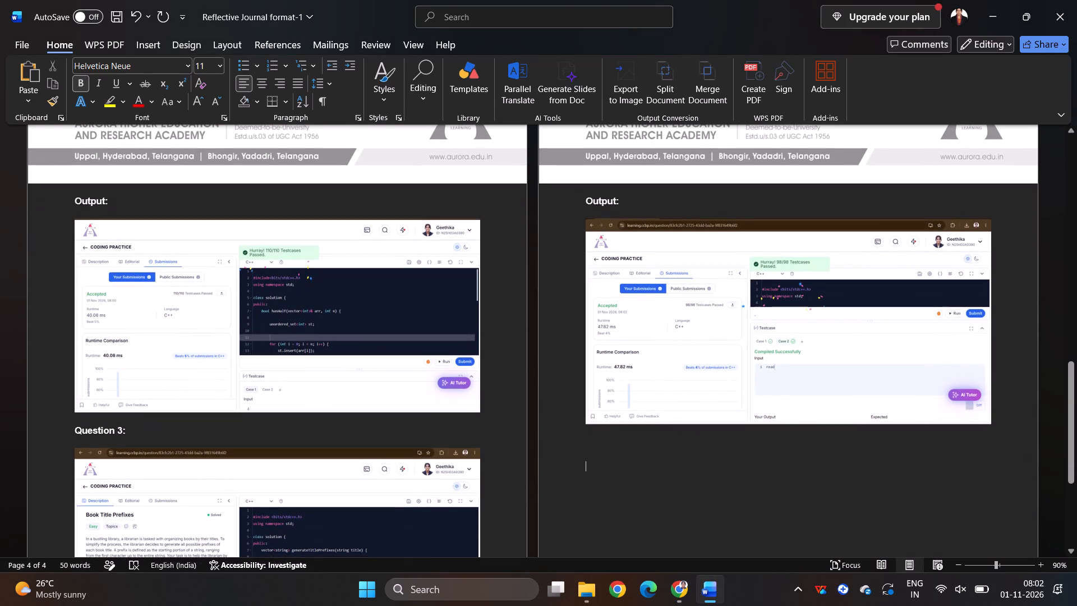
text(Question 4:)
key(Return)
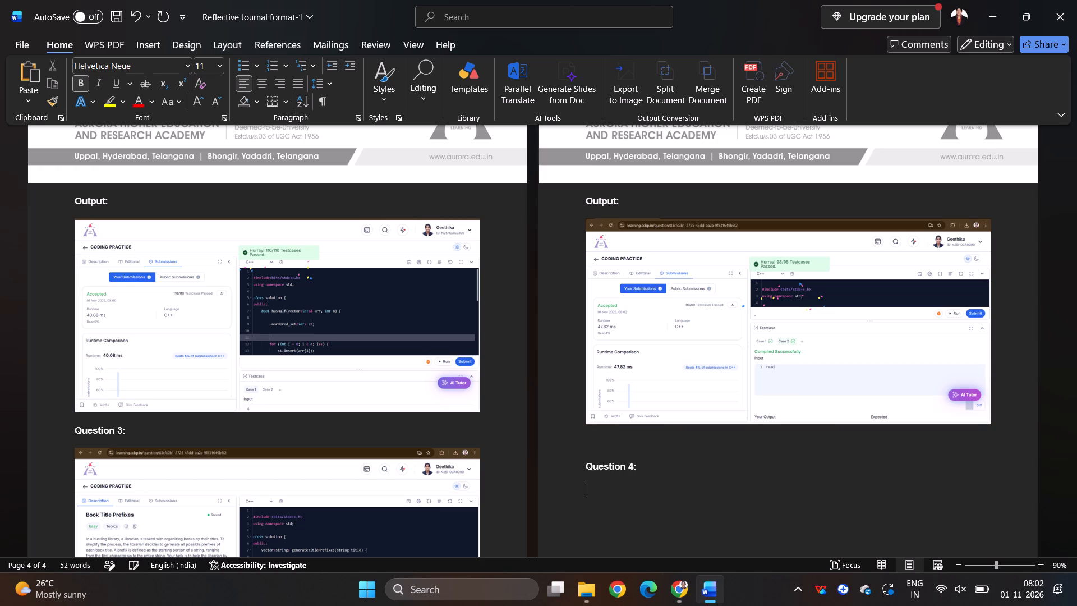
Switch to Chrome, go back to the Module I Coding Practice list and open the Maximum Sum After One Skip problem.
click(672, 592)
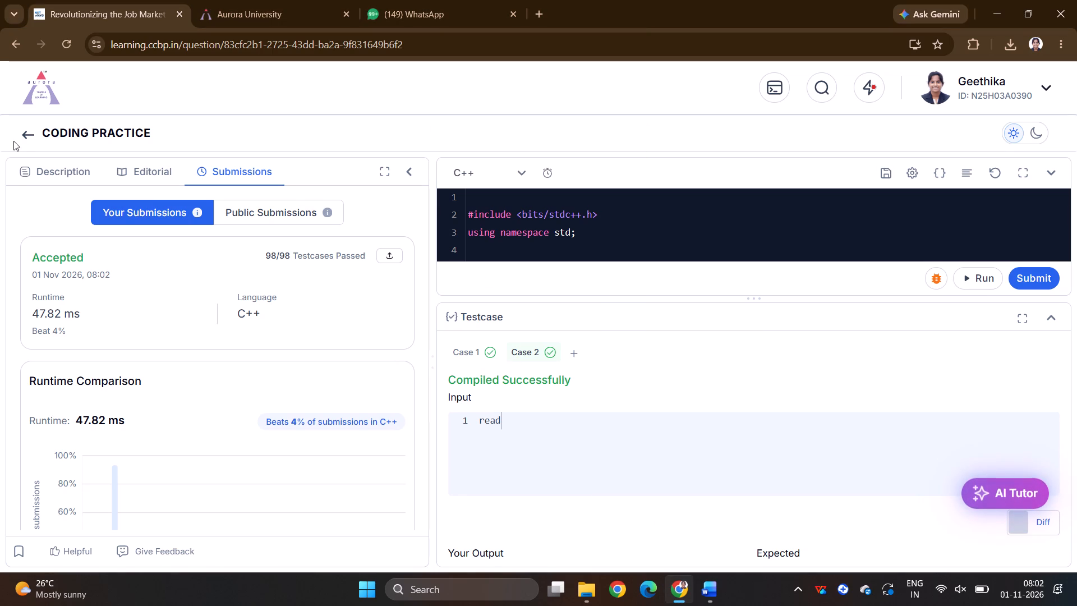
click(22, 136)
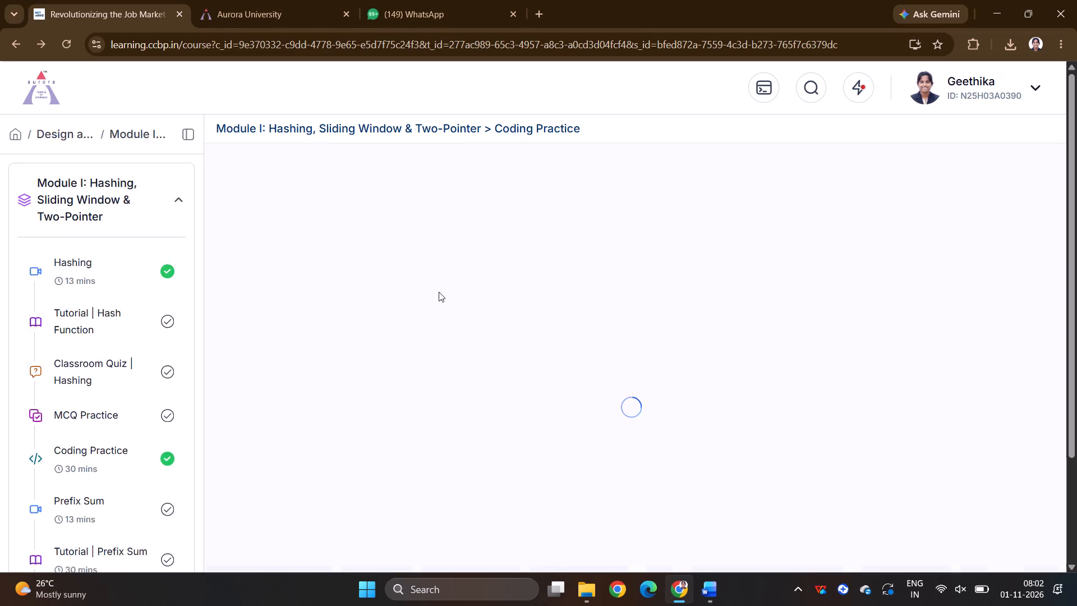
scroll(439, 292, down, 3)
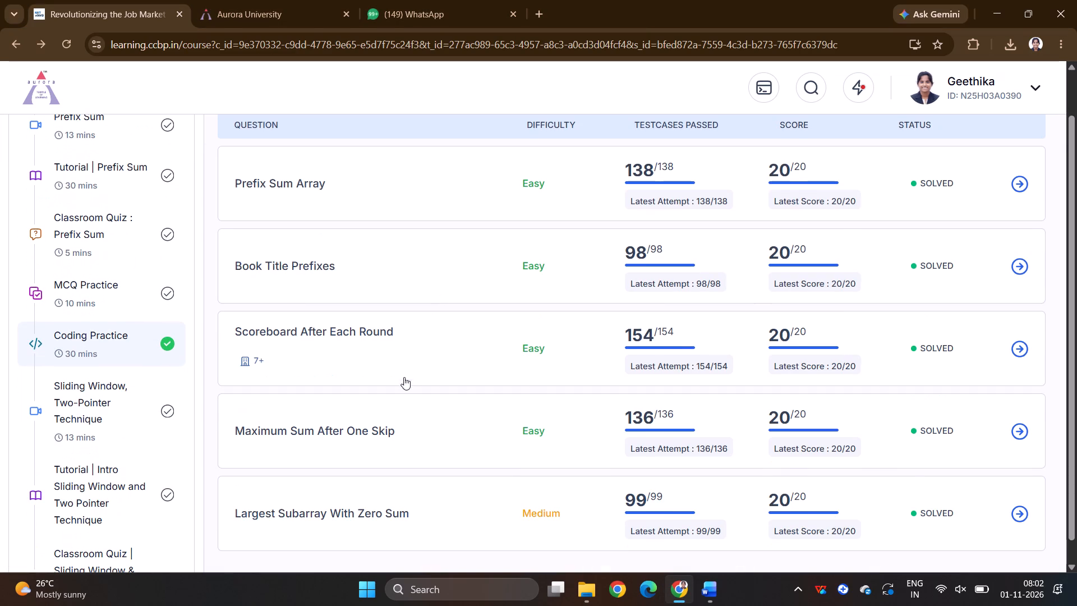
click(395, 403)
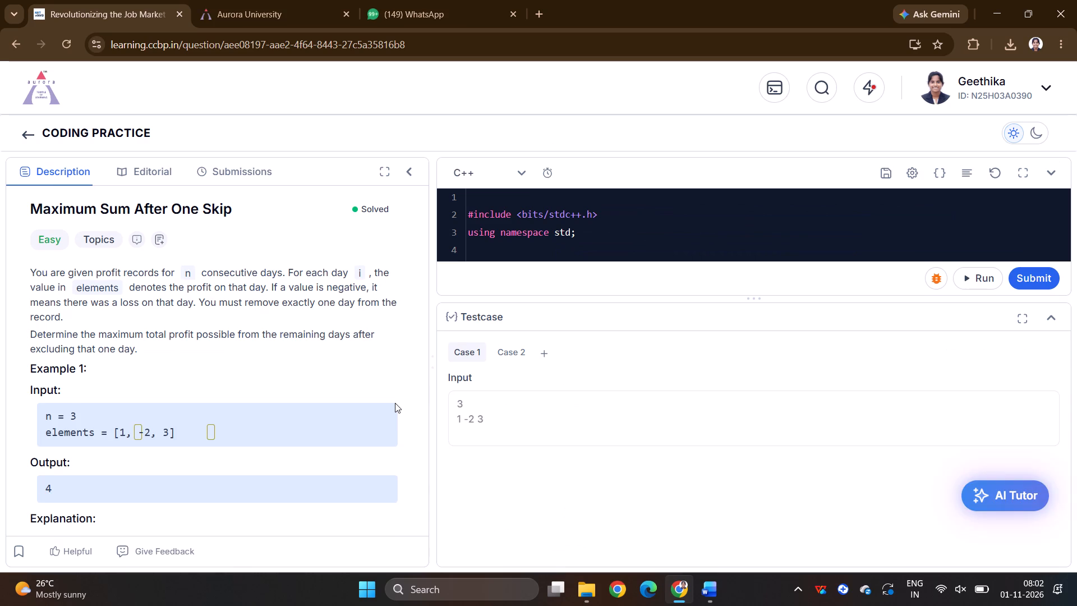
Enlarge the code editor down to the Testcase header so that the maximizeProfit code is in view.
scroll(395, 403, right, 6)
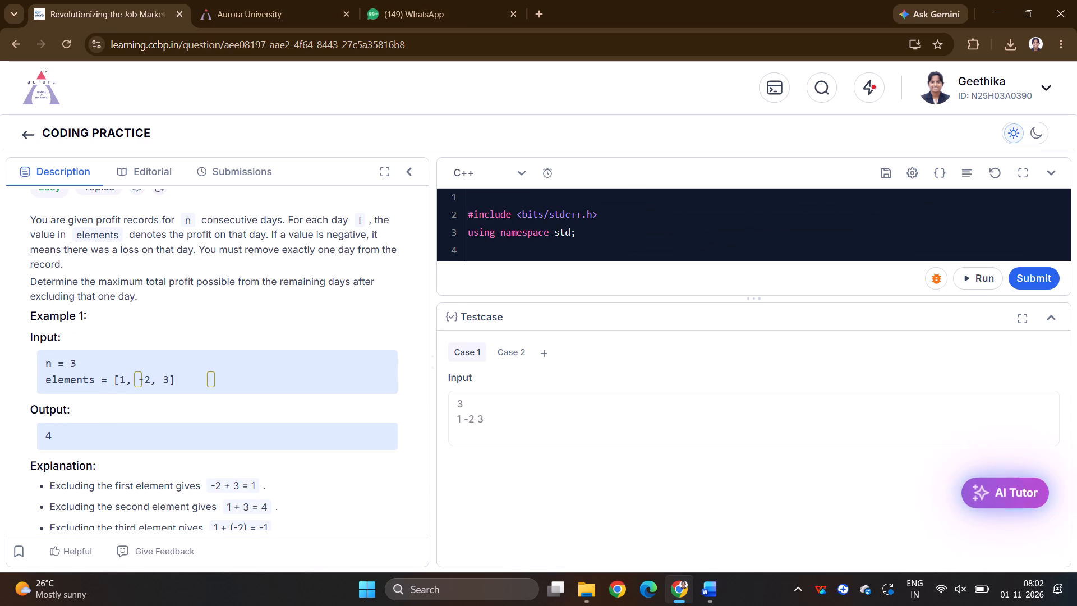
click(984, 267)
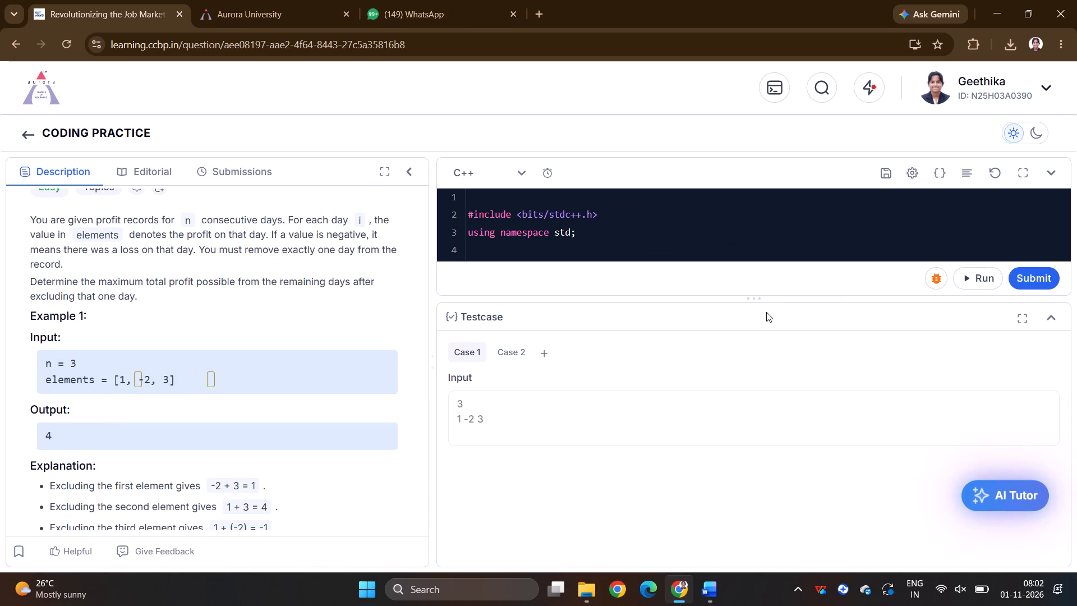
drag(758, 299, 850, 605)
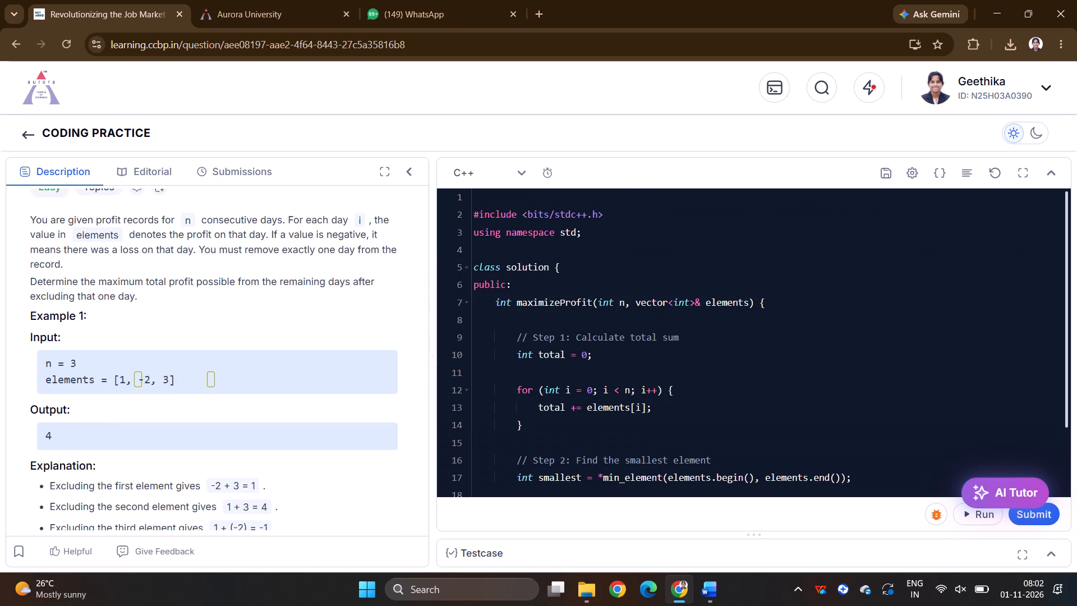
Delete the comments "// Step 1: Calculate total sum" and "// Step 2: Find the smallest element" from the code, leaving their lines blank.
drag(683, 339, 505, 345)
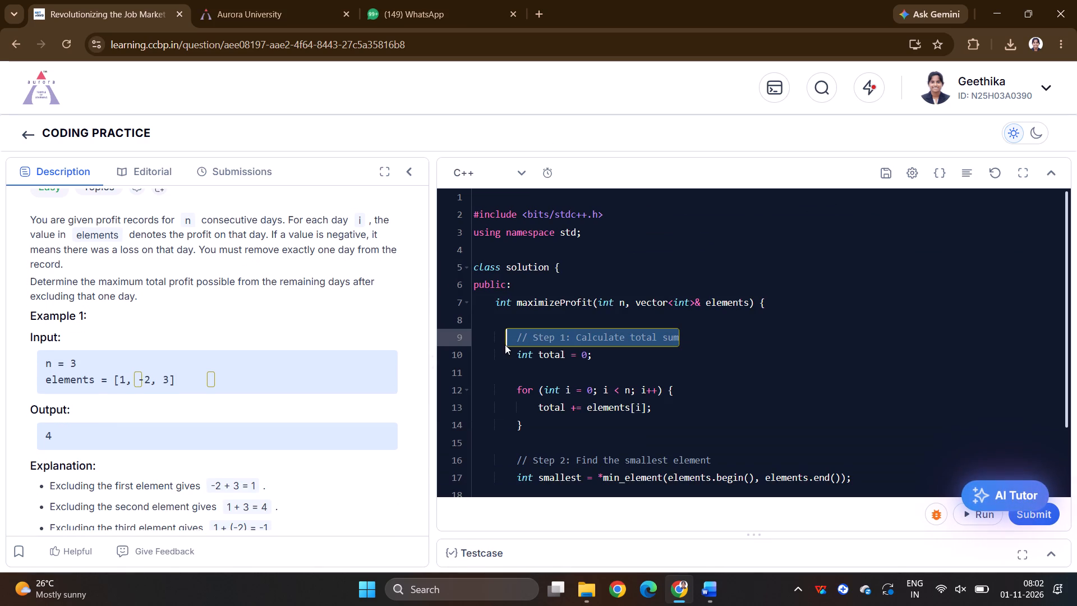
key(BackSpace)
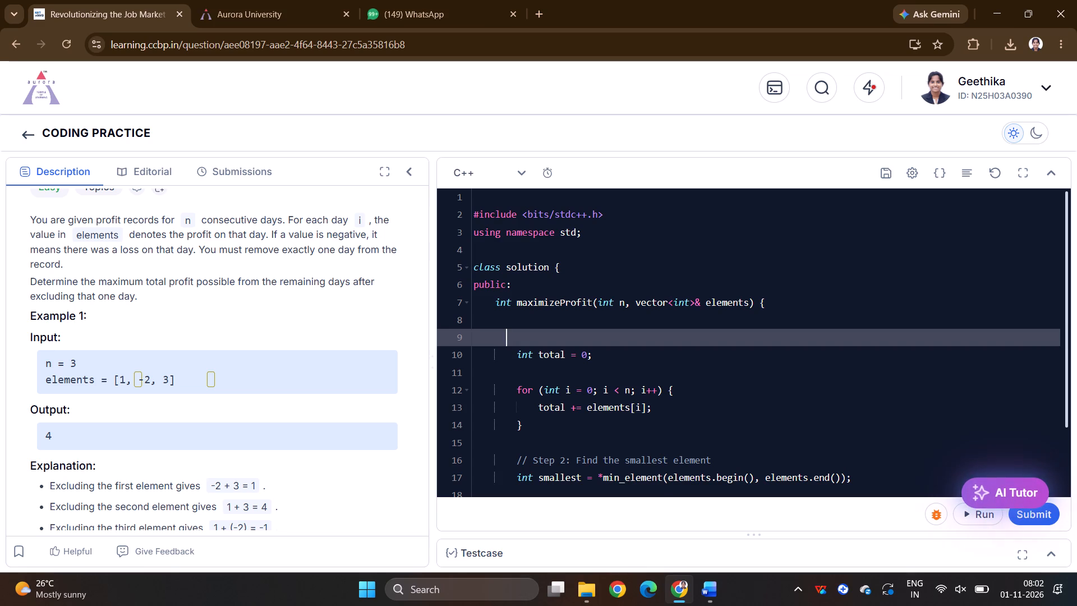
drag(716, 460, 515, 462)
key(BackSpace)
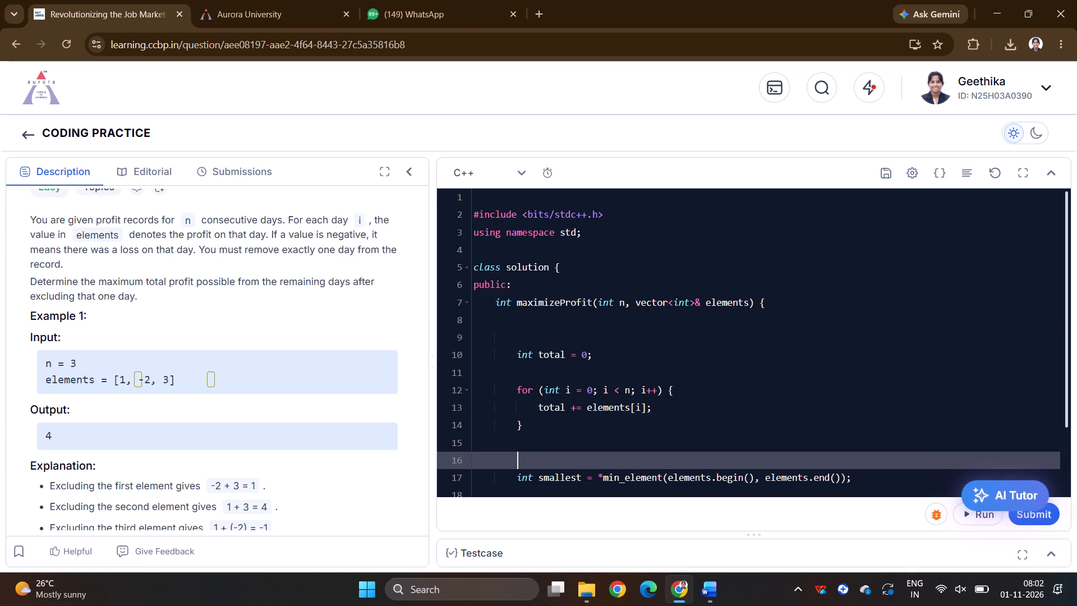
key(BackSpace)
key(BackSpace)
key(BackSpace)
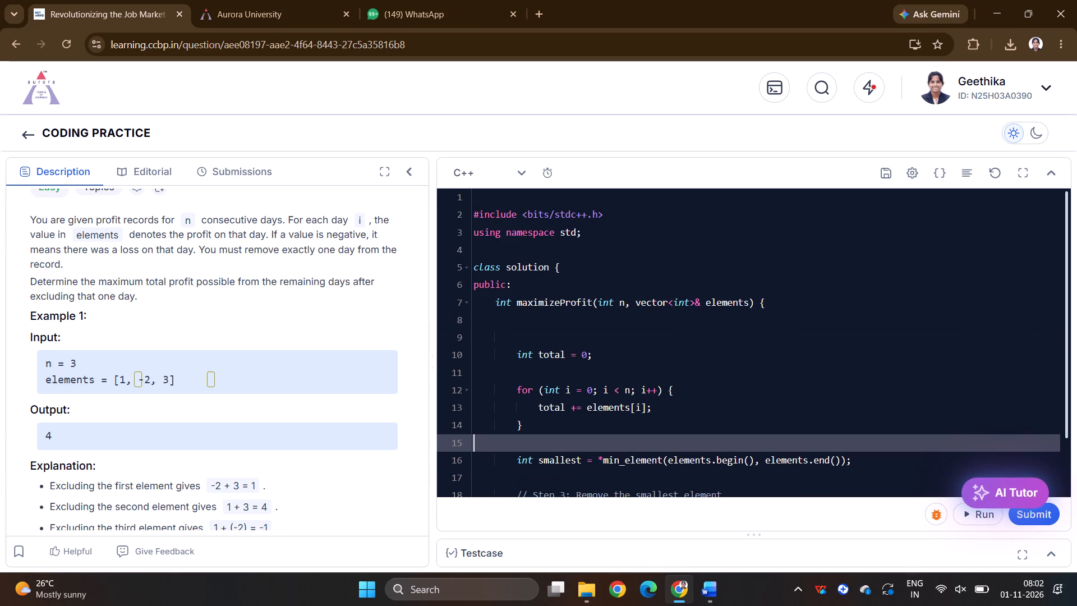
key(Return)
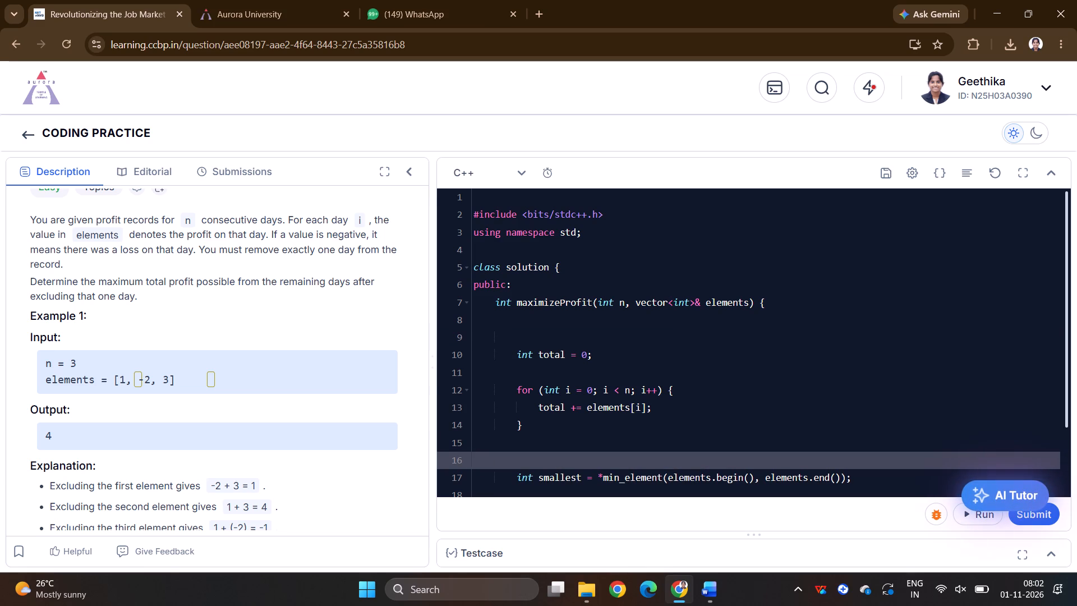
Capture a screenshot of the Maximum Sum After One Skip description and code, from the address bar down to just above the taskbar.
scroll(210, 295, up, 3)
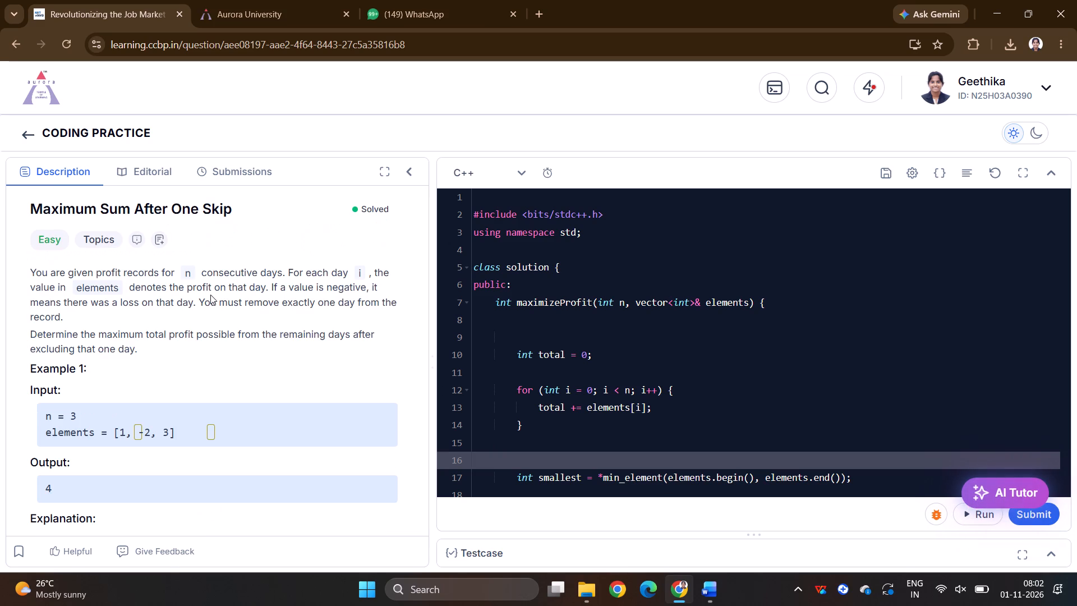
key(Print)
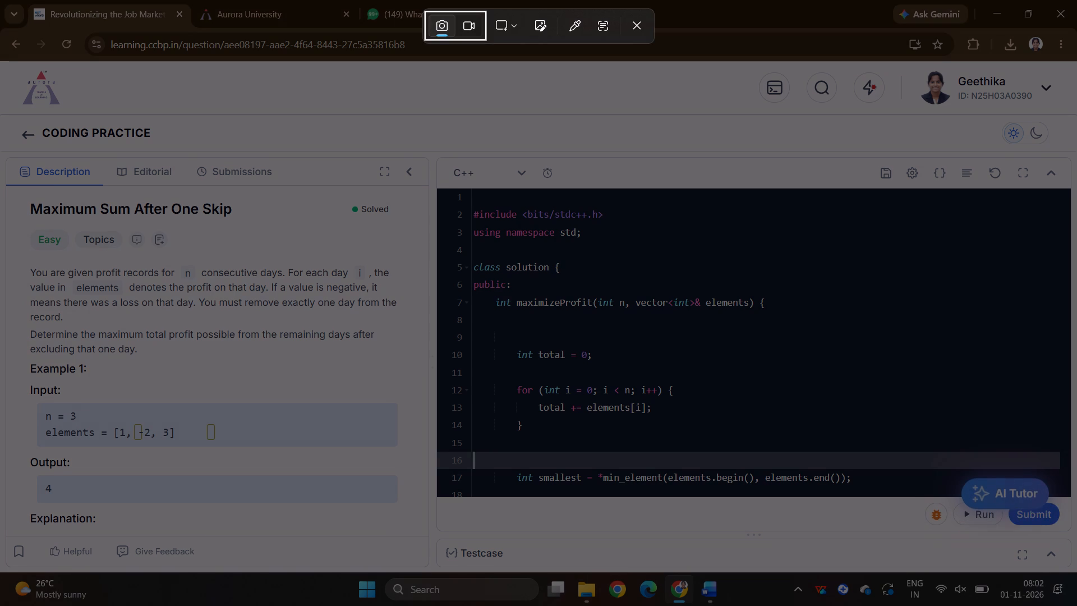
drag(0, 27, 1076, 543)
scroll(1074, 509, right, 1)
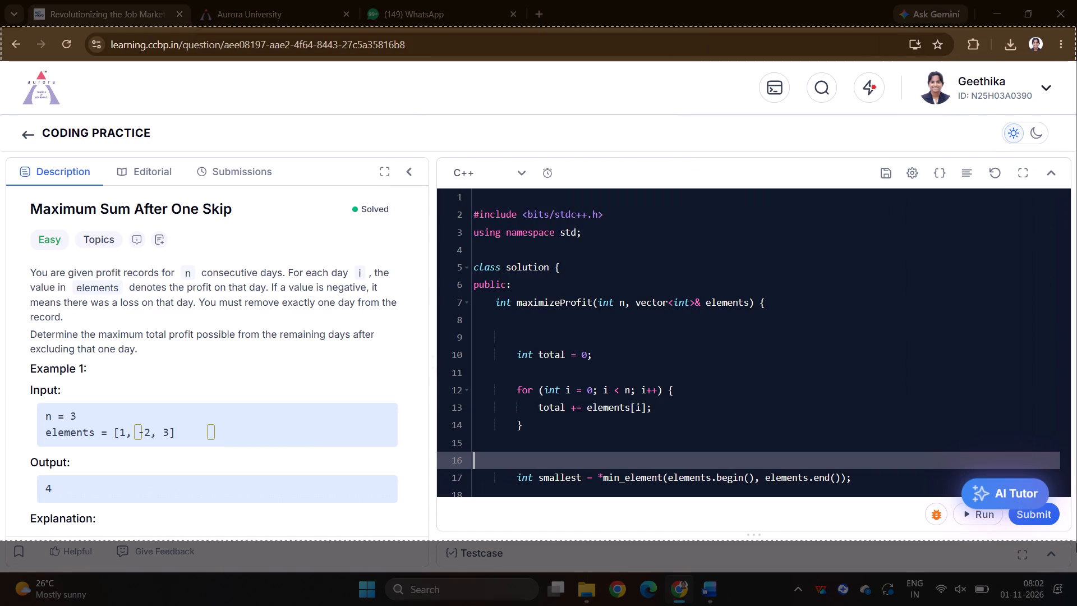
scroll(1076, 543, right, 1)
drag(1076, 543, 1075, 564)
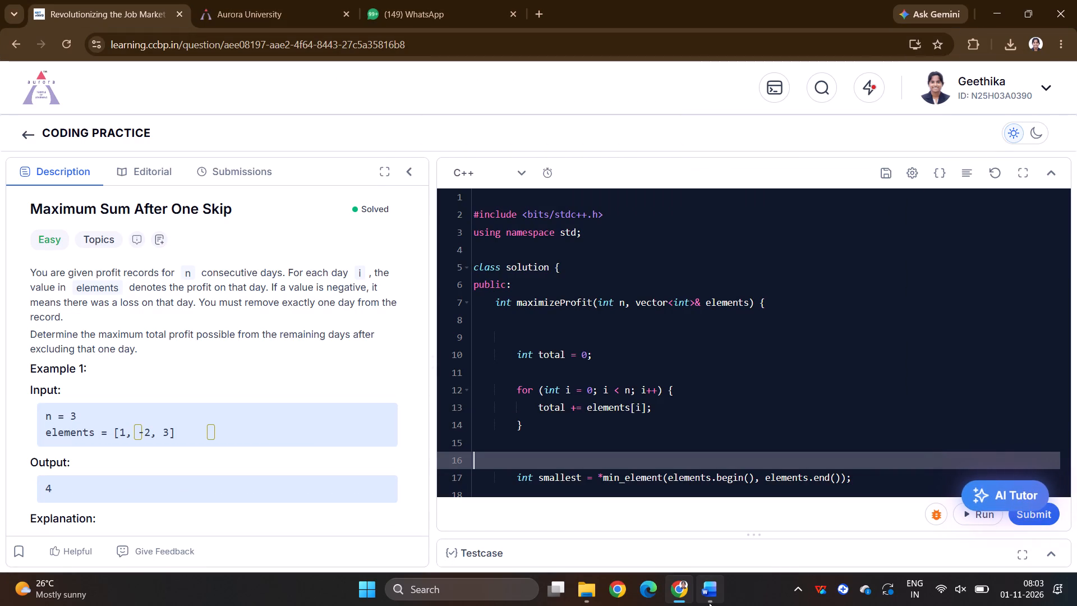
Switch to Word and paste the Maximum Sum After One Skip screenshot under "Question 4:".
click(709, 603)
key(ctrl+v)
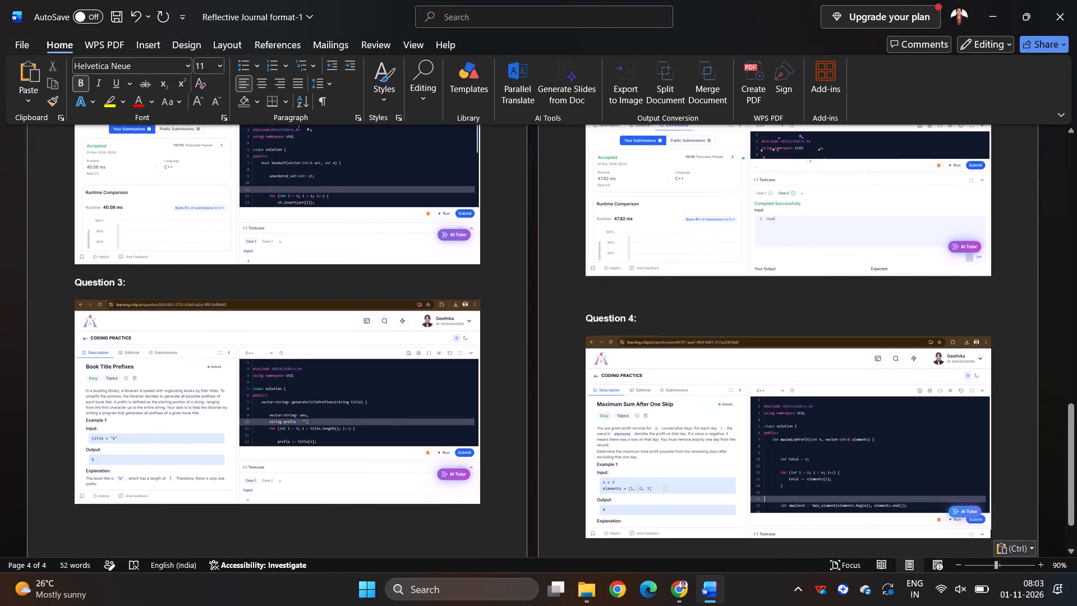
Add the label "Output:" at the top of a new page after the Question 4 screenshot, followed by an empty line.
key(Return)
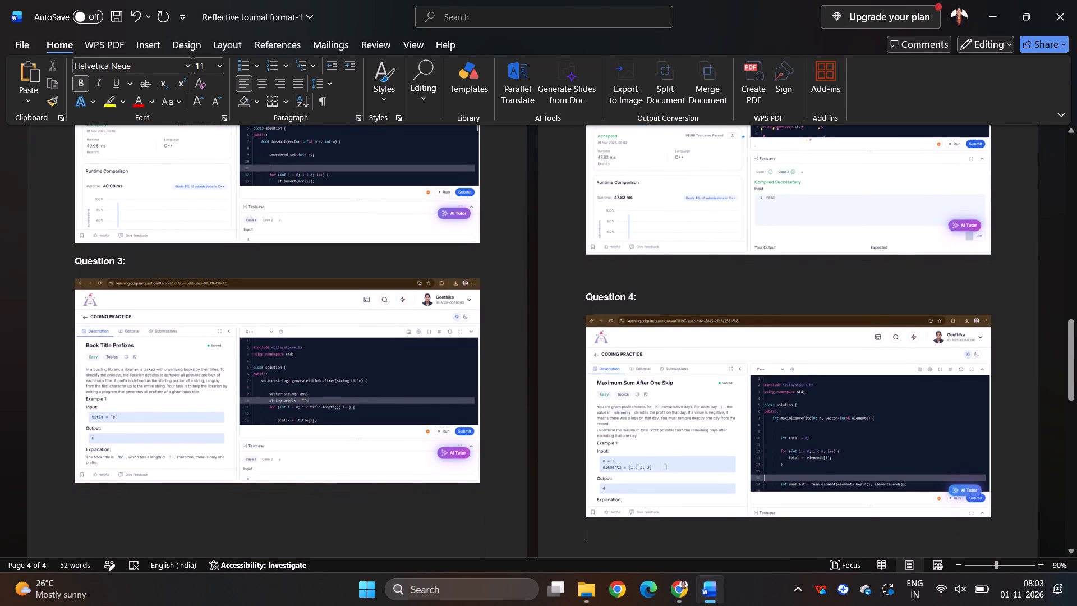
scroll(739, 511, down, 1)
key(Return)
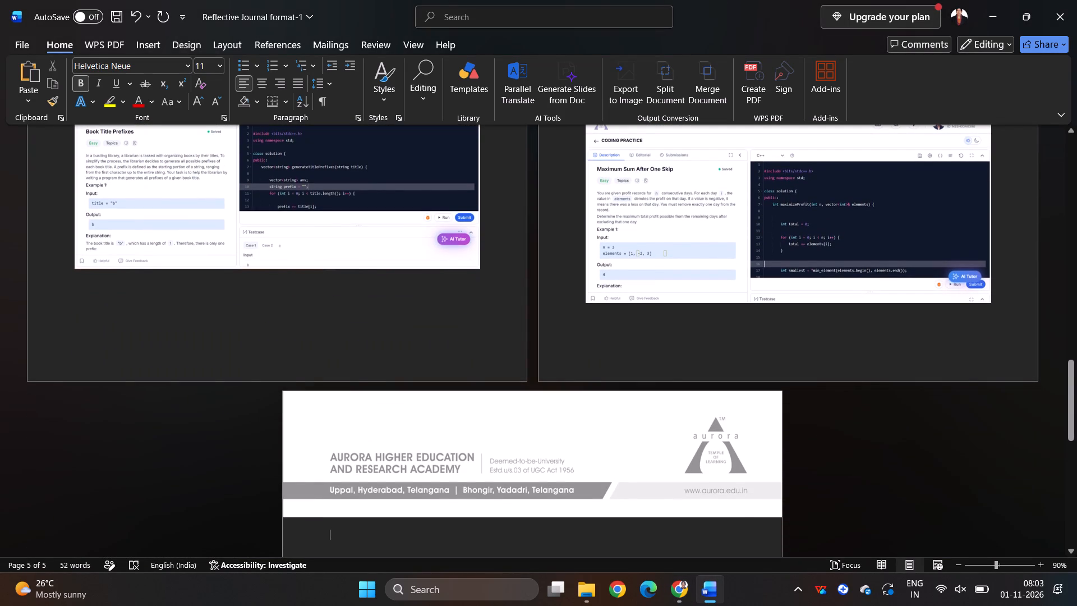
text(Output:)
key(Return)
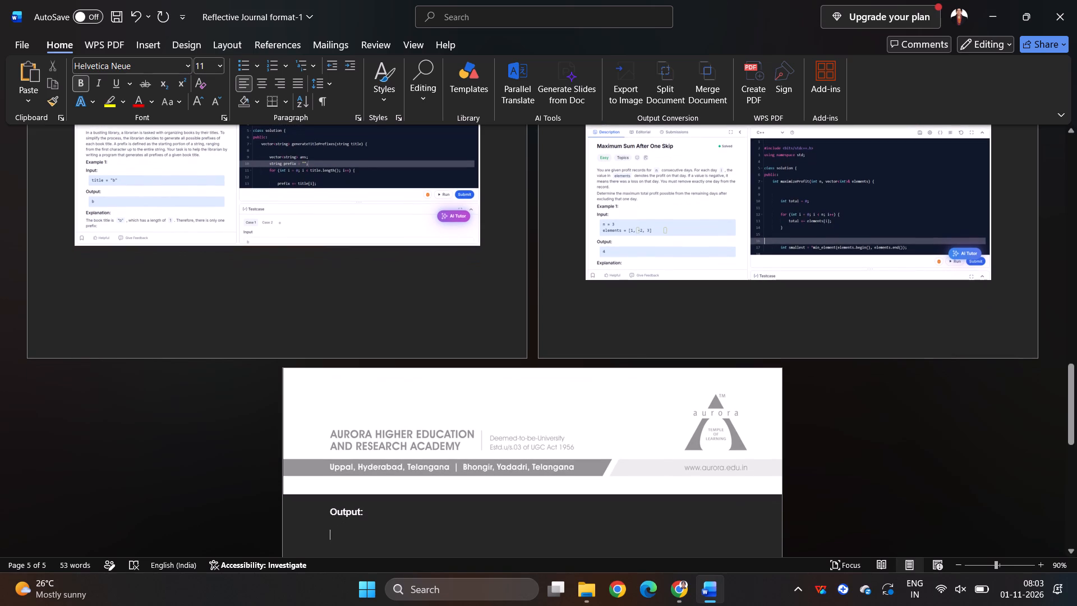
Switch to Chrome and run the Maximum Sum After One Skip solution with the Testcase area enlarged.
click(677, 596)
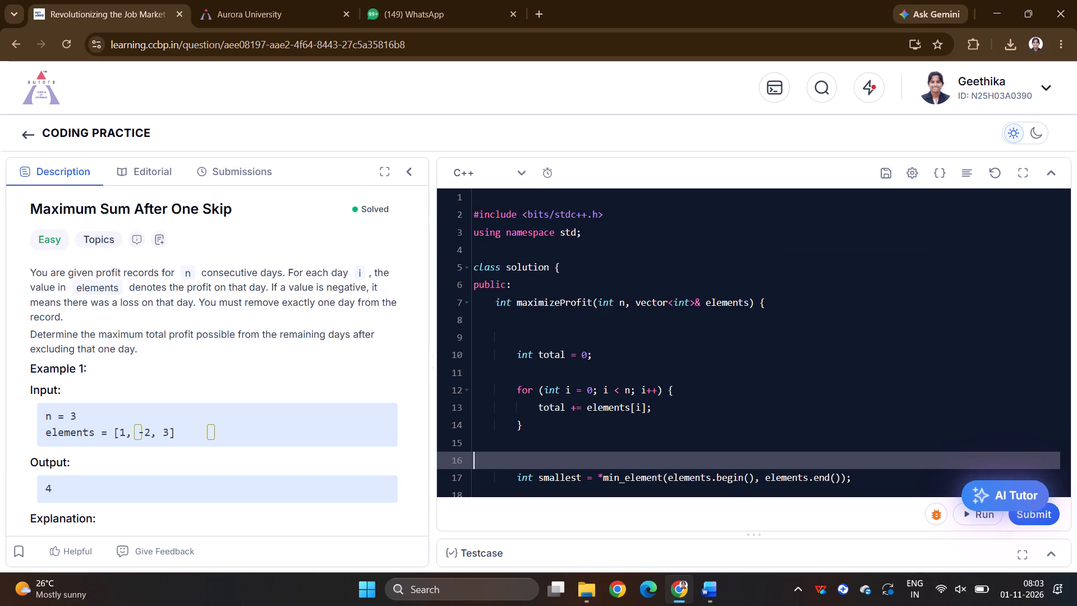
drag(749, 532, 733, 341)
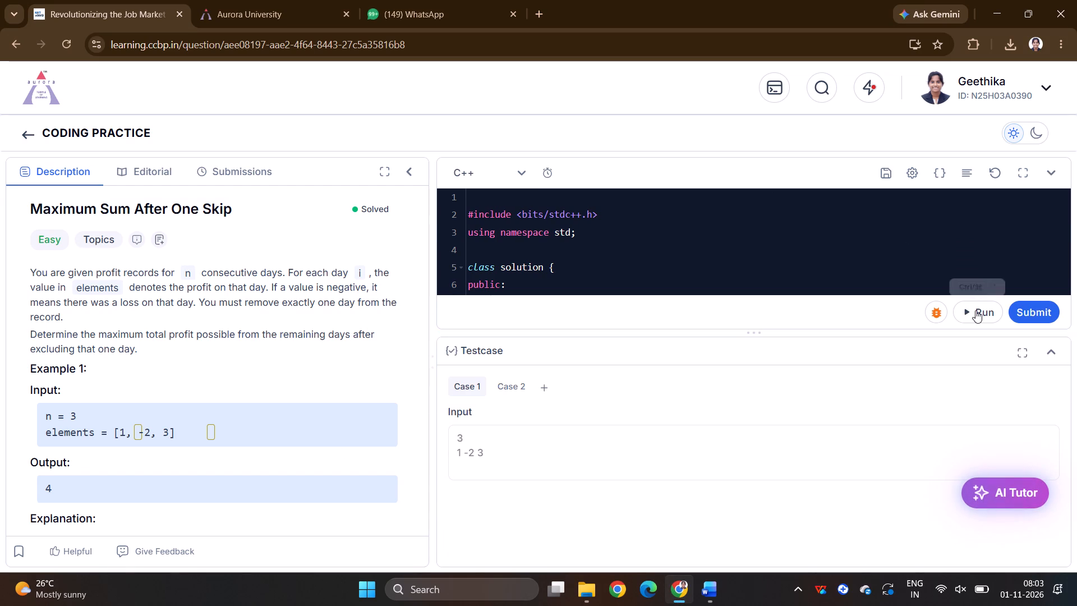
click(975, 310)
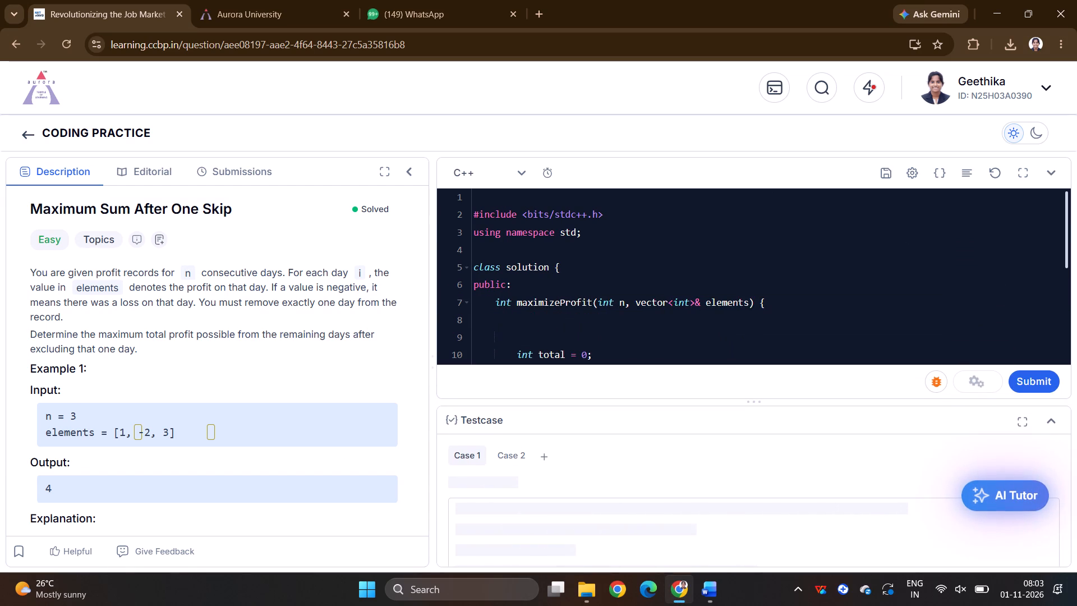
drag(762, 404, 749, 340)
Submit the Maximum Sum After One Skip solution.
click(1035, 310)
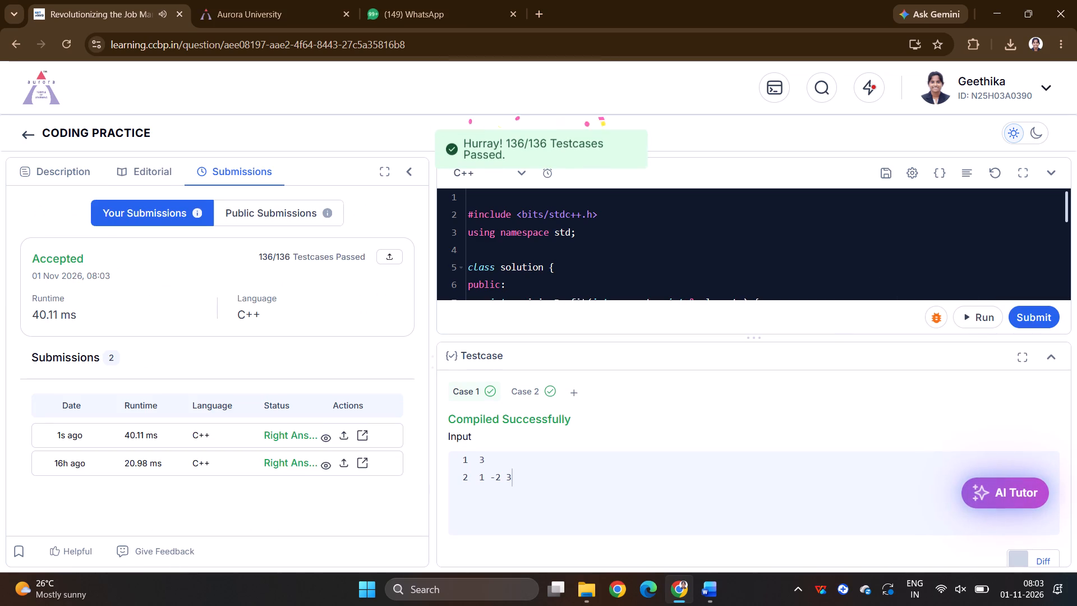
Capture the accepted Maximum Sum After One Skip submission page and paste it into the Word journal under the last "Output:" label.
key(Print)
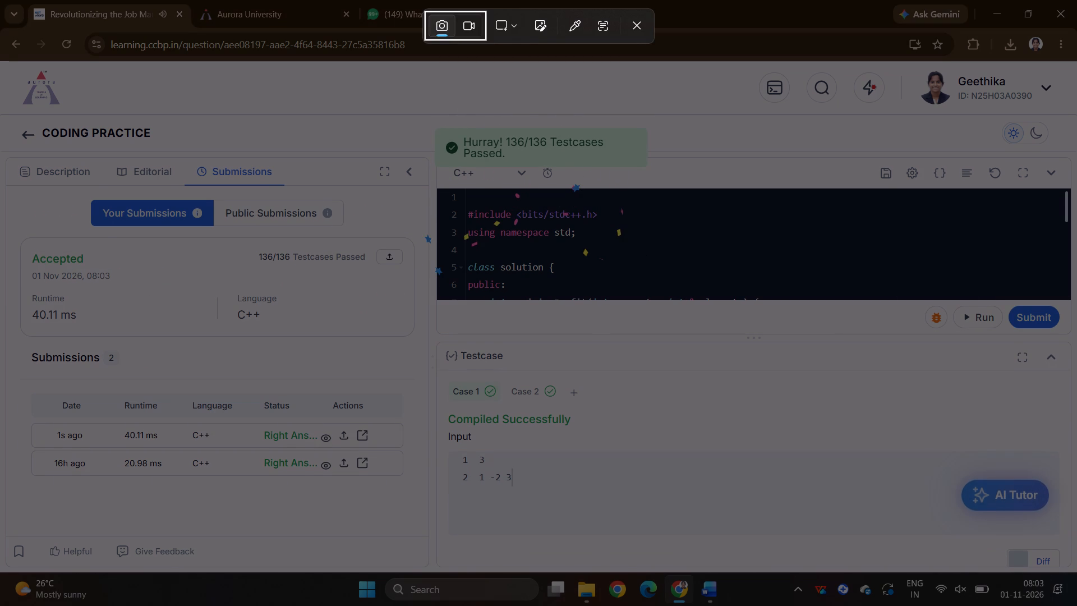
scroll(3, 60, right, 2)
drag(3, 61, 1076, 462)
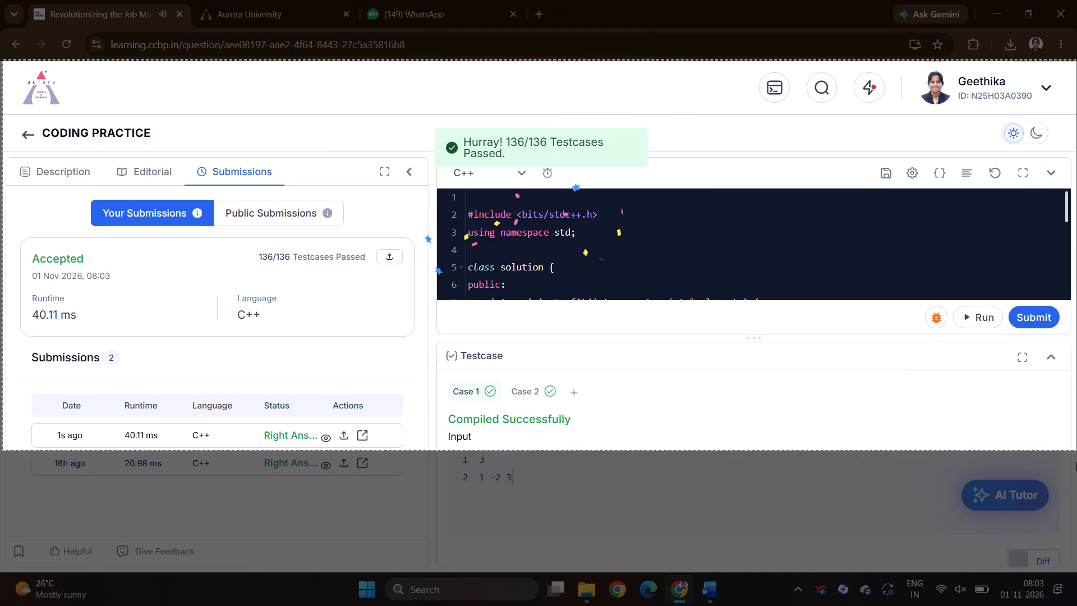
drag(1076, 462, 1076, 579)
scroll(1076, 579, up, 1)
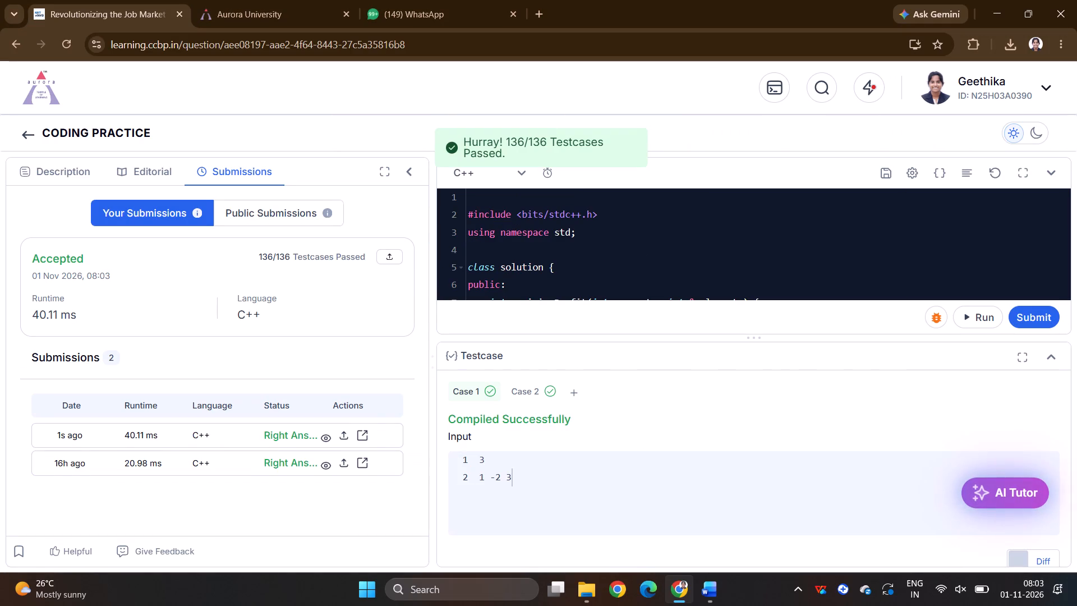
click(708, 595)
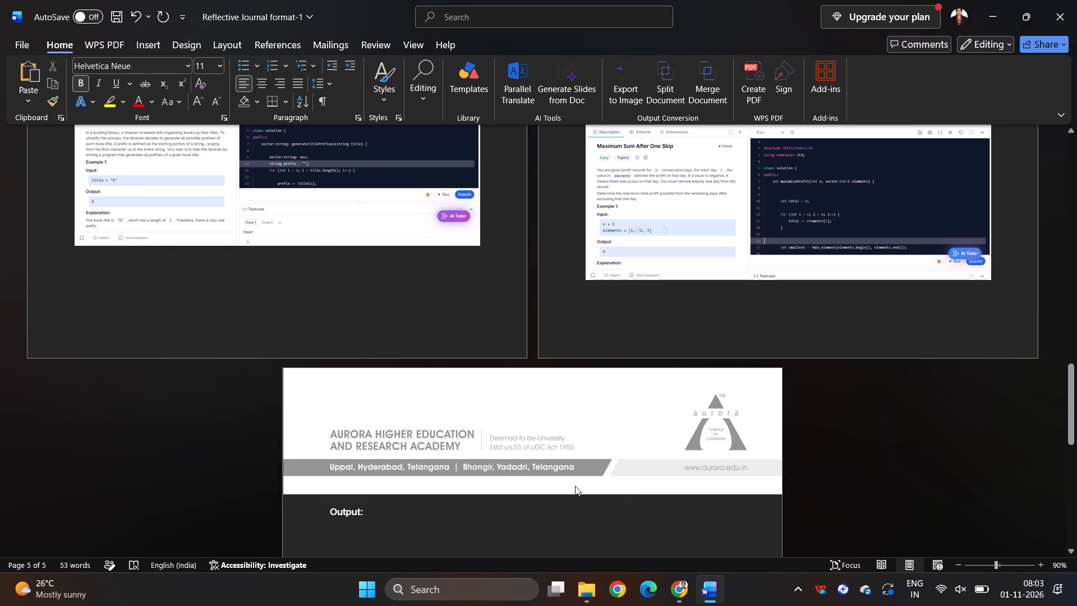
key(ctrl+v)
Add the label "Question 5:" on a new line below the pasted output screenshot, followed by an empty line.
key(Return)
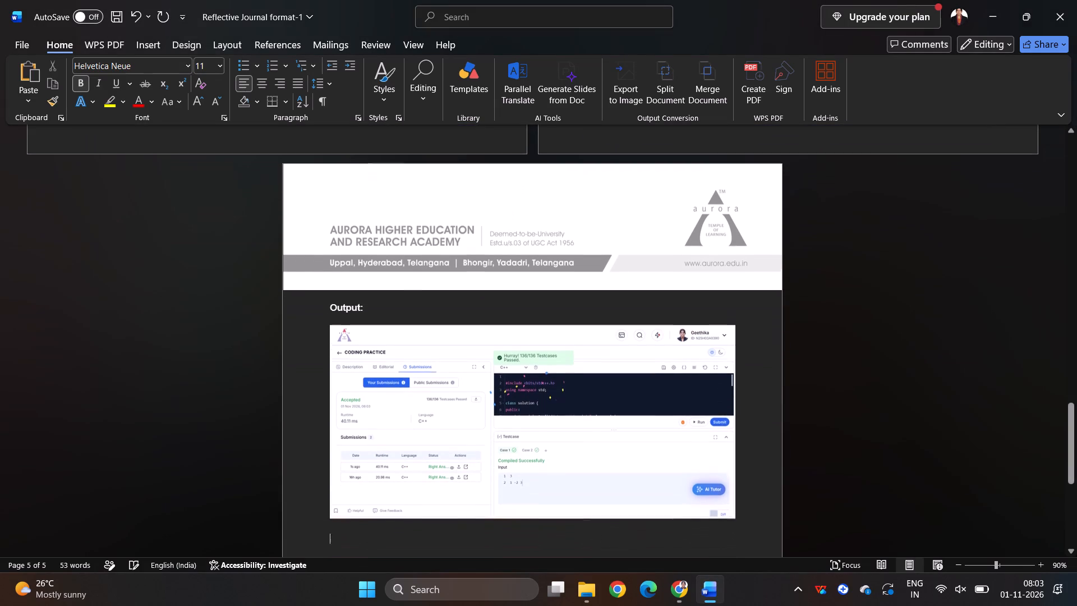
scroll(573, 489, up, 1)
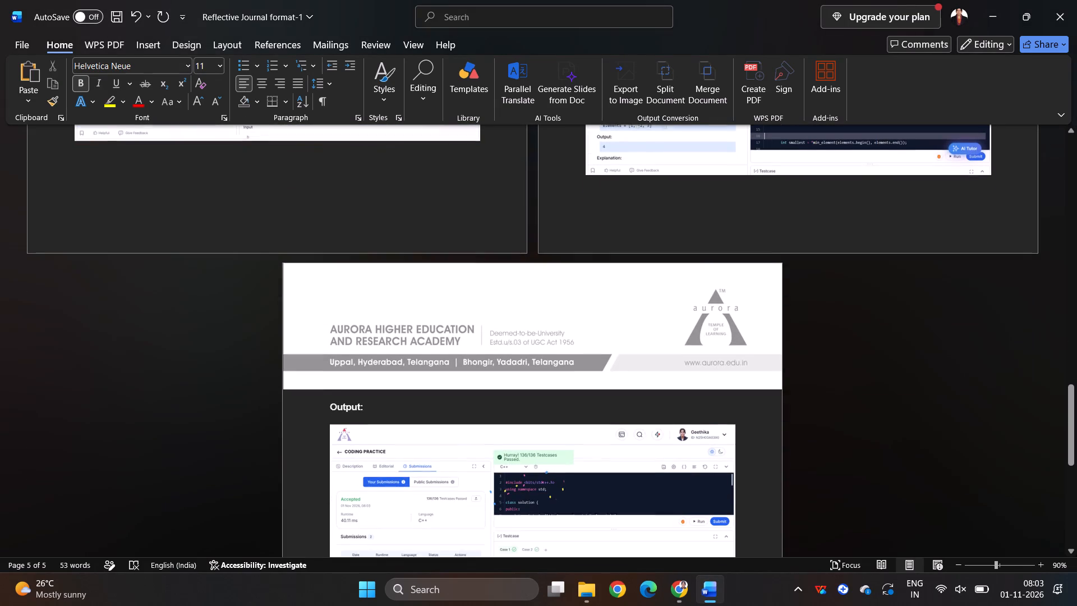
text(Qu)
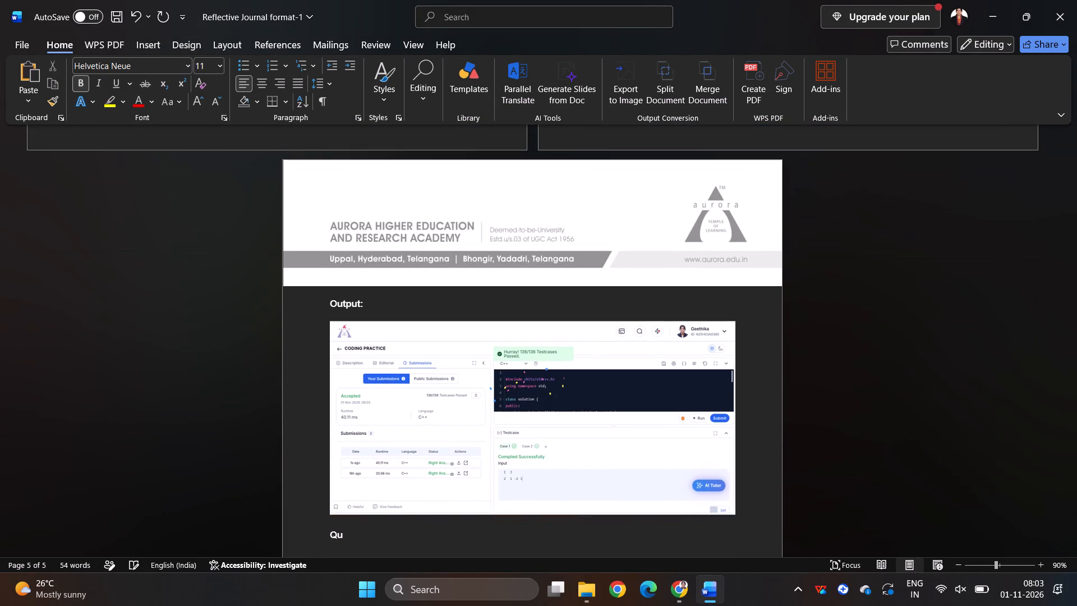
text(estion 5:)
key(Return)
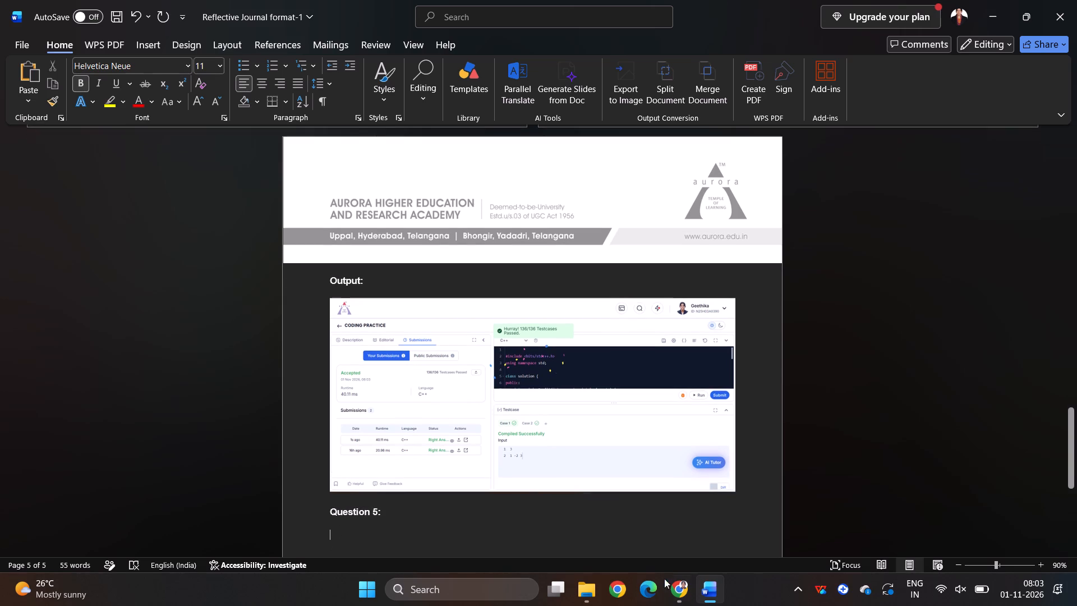
Switch to Chrome and open the Maximum Sum Fixed Window problem from the Coding Practice set after the Sliding Window & Two Pointers lessons.
click(676, 605)
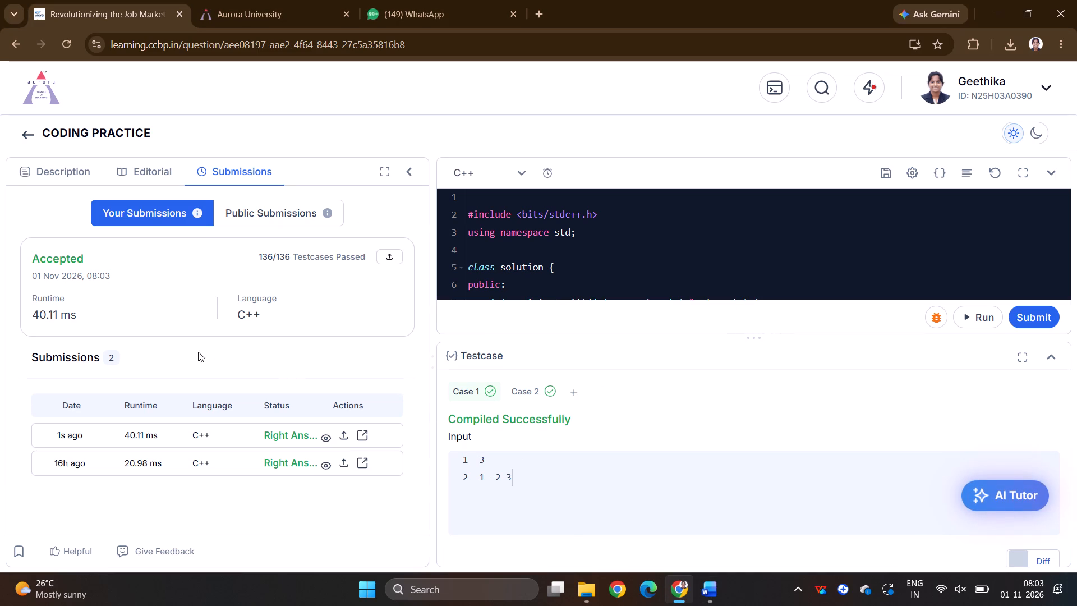
click(30, 131)
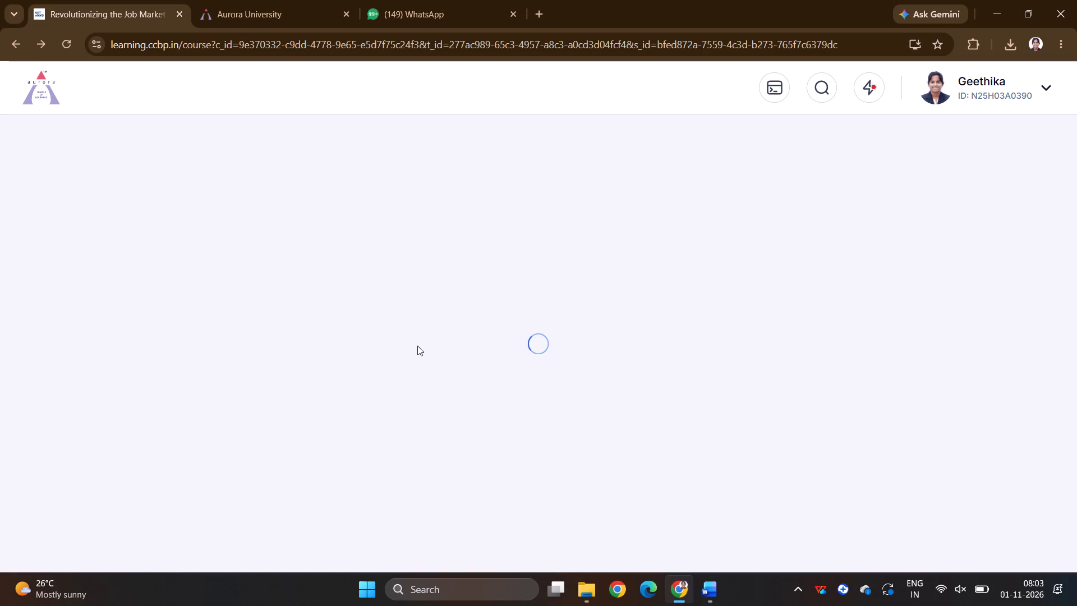
scroll(417, 346, down, 7)
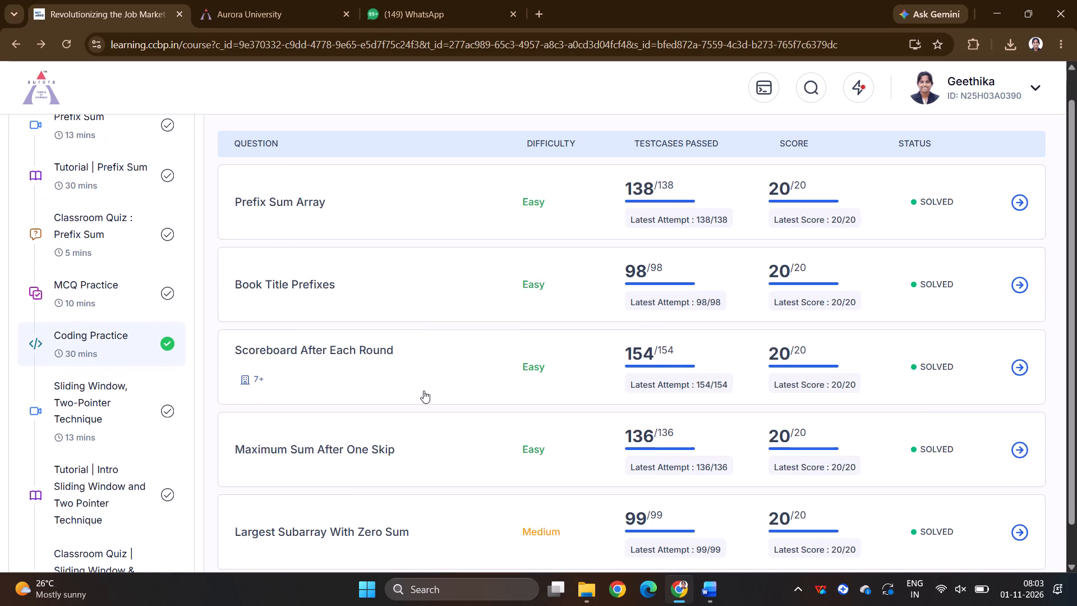
scroll(116, 466, down, 2)
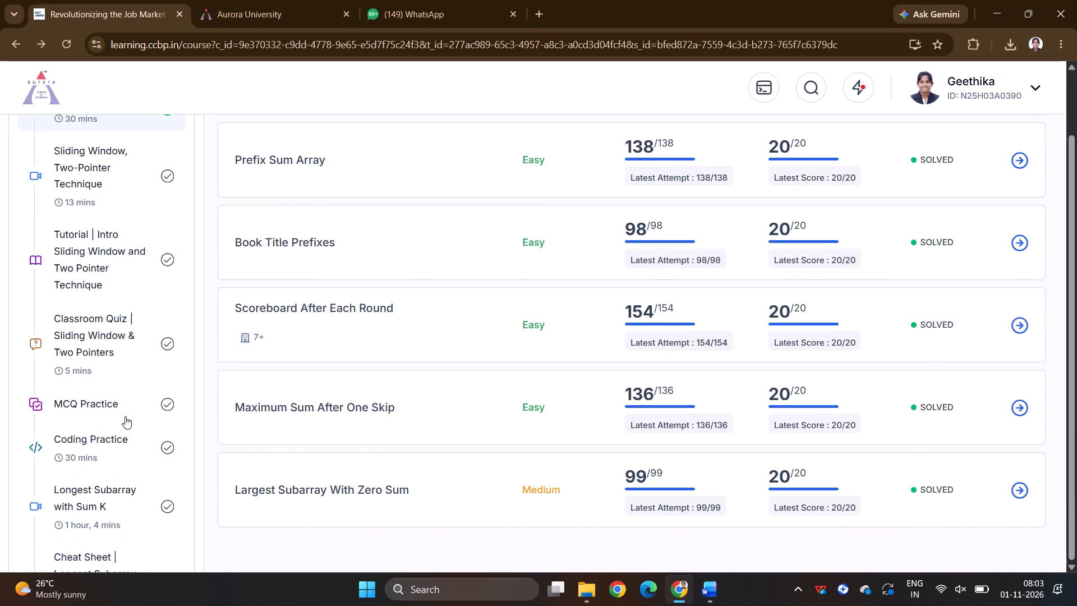
click(128, 454)
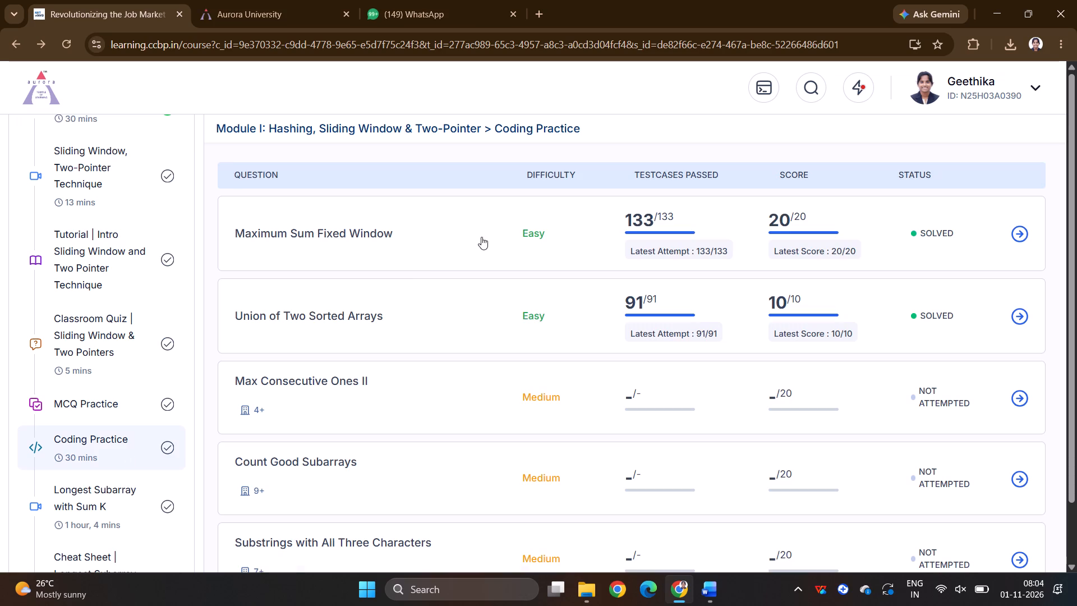
click(481, 237)
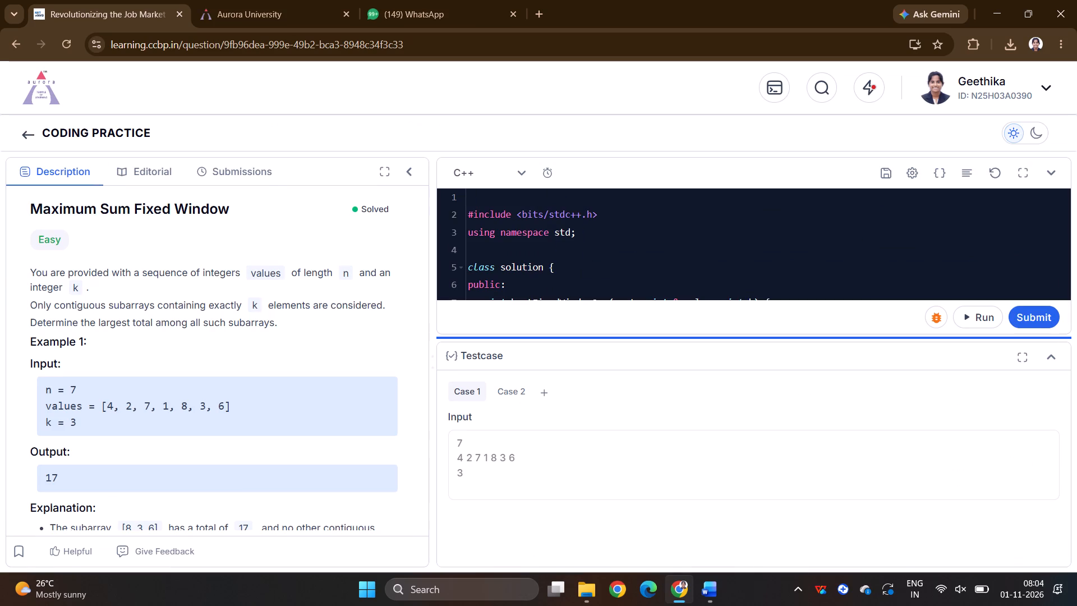
Capture the Maximum Sum Fixed Window problem page and paste it into the Word journal under "Question 5:".
key(Print)
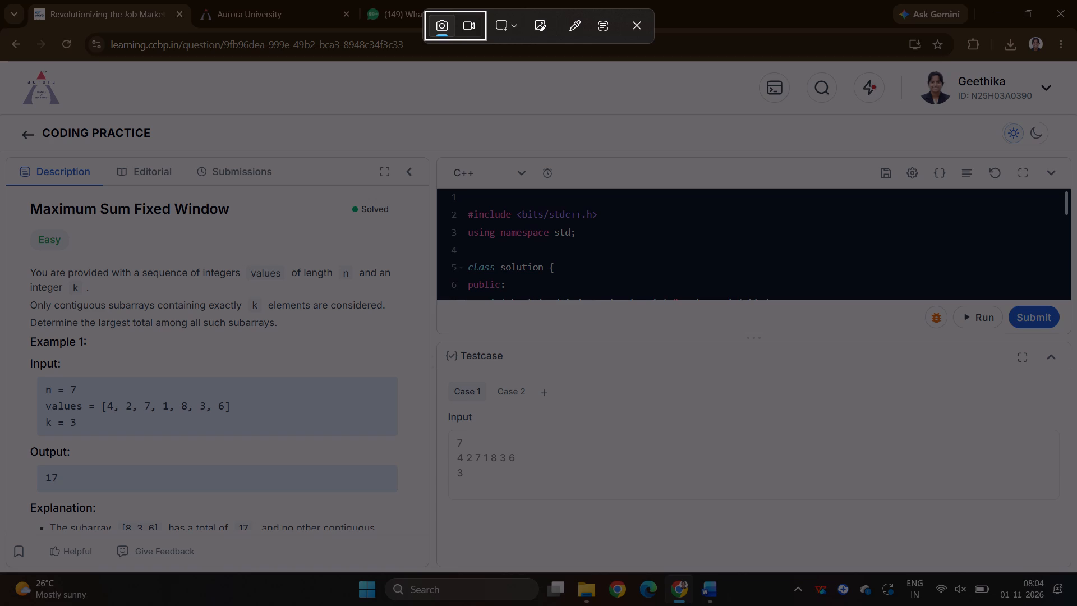
drag(0, 63, 954, 454)
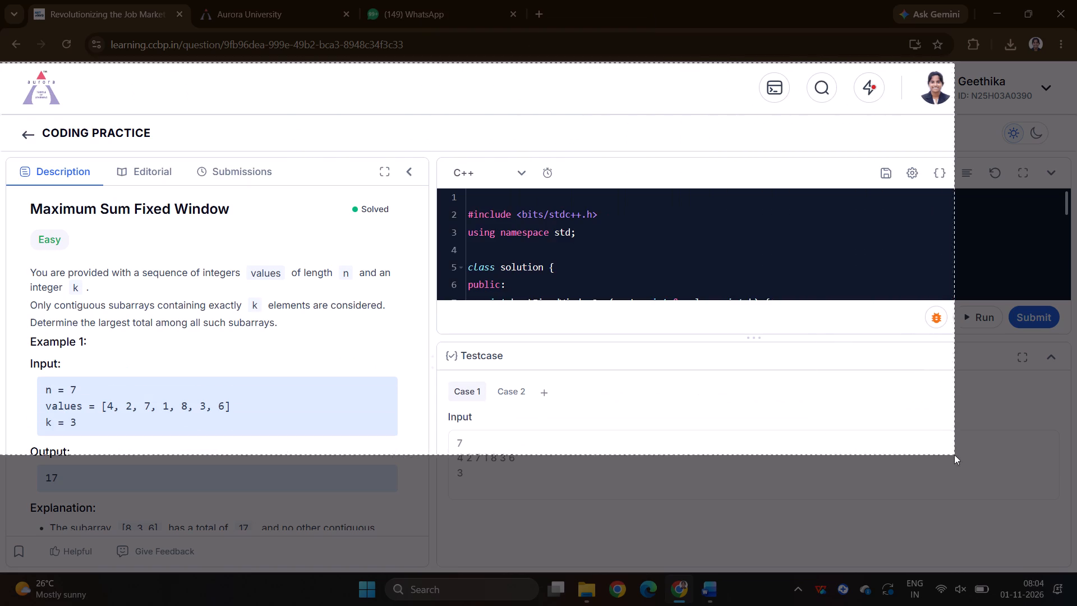
drag(954, 454, 1076, 571)
scroll(1076, 548, right, 1)
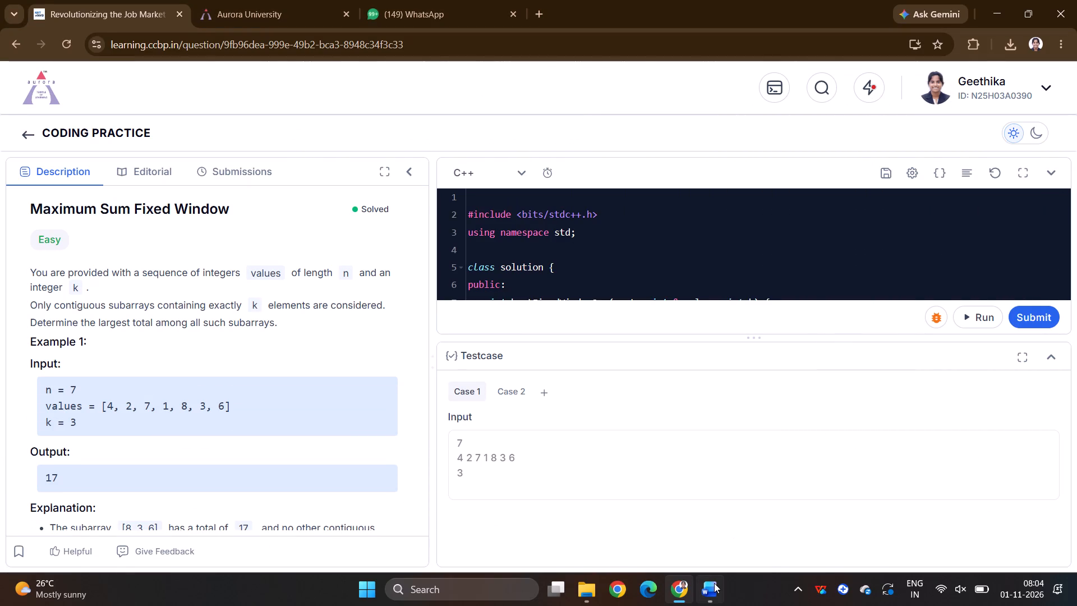
click(714, 583)
key(ctrl+v)
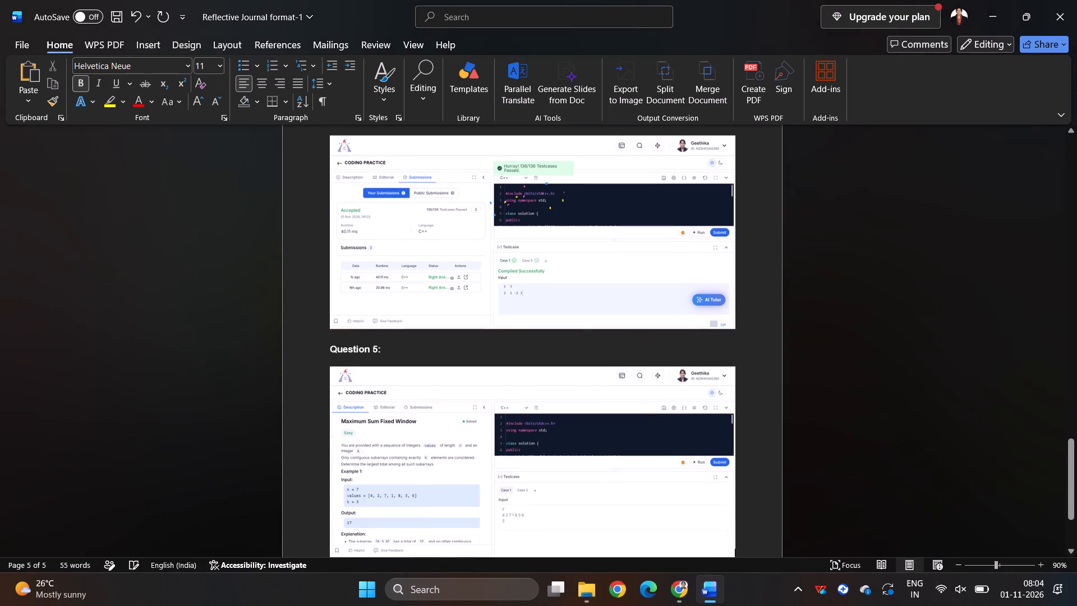
Add three line breaks after the Question 5 screenshot.
key(Return)
key(Return)
key(Return)
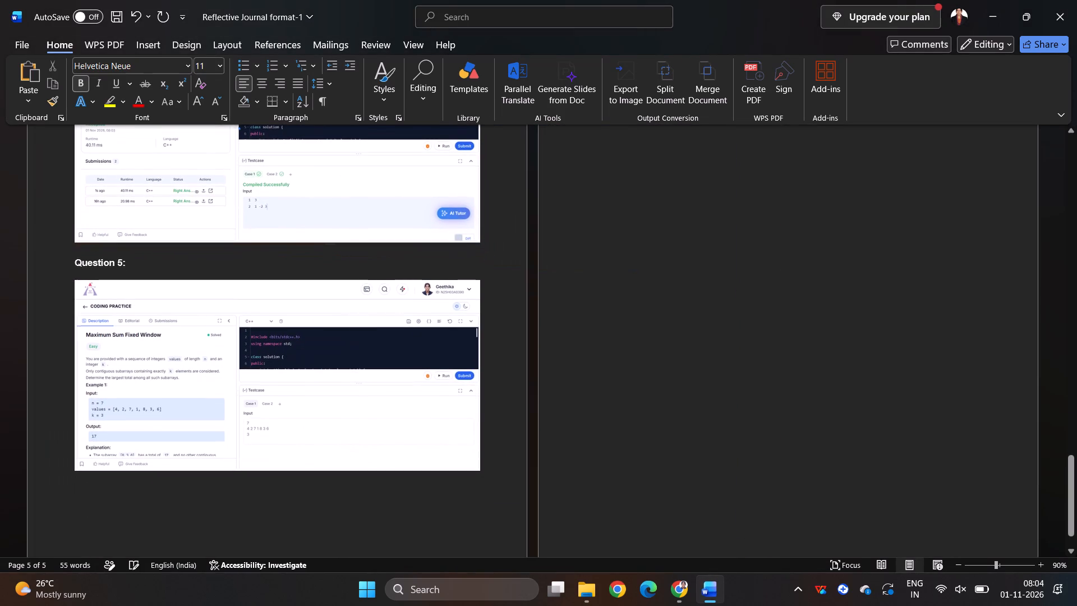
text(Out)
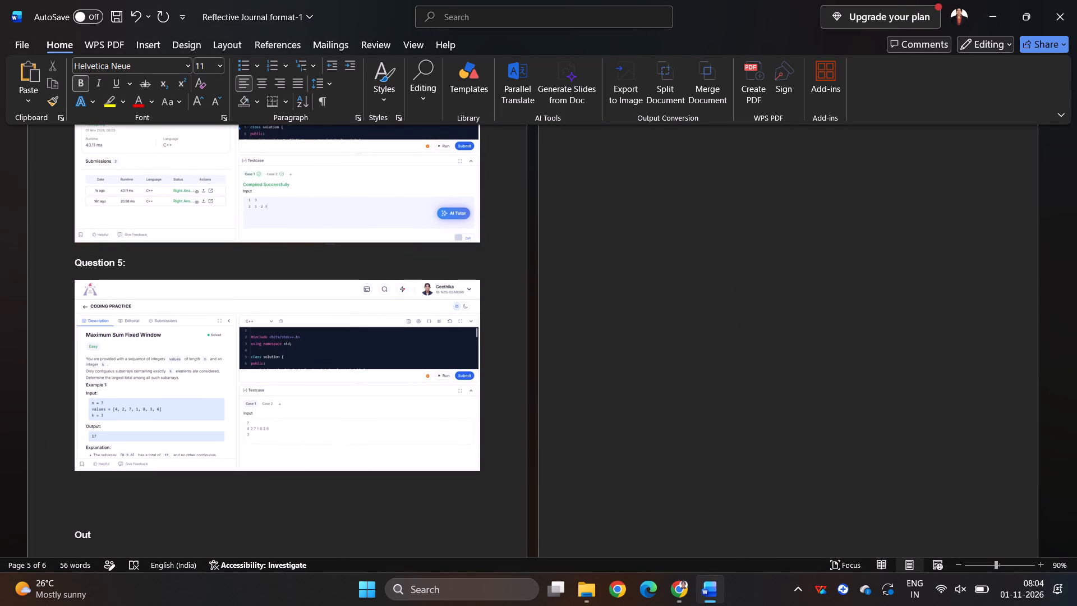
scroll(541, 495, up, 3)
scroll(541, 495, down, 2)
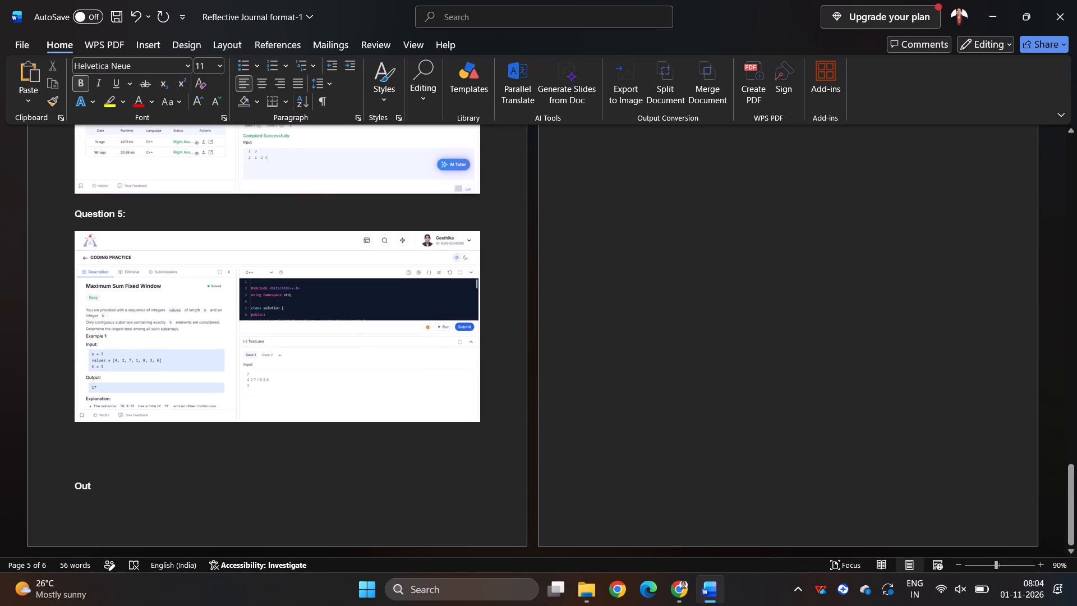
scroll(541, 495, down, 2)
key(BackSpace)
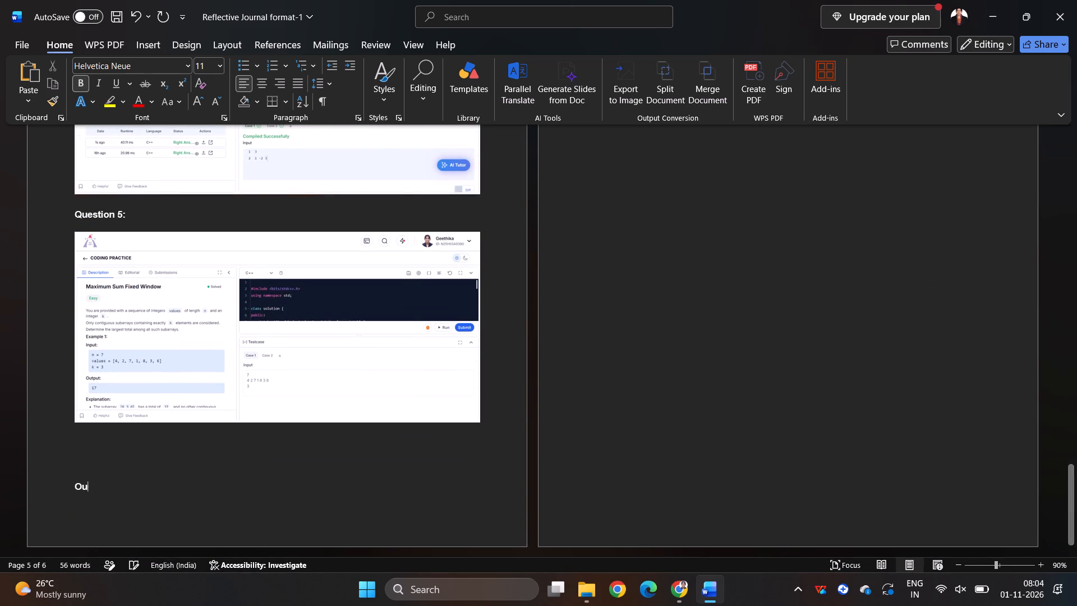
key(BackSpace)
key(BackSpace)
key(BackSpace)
Continue onto a new page after the Question 5 screenshot and add the label "Output:" at its top, followed by an empty line.
key(Return)
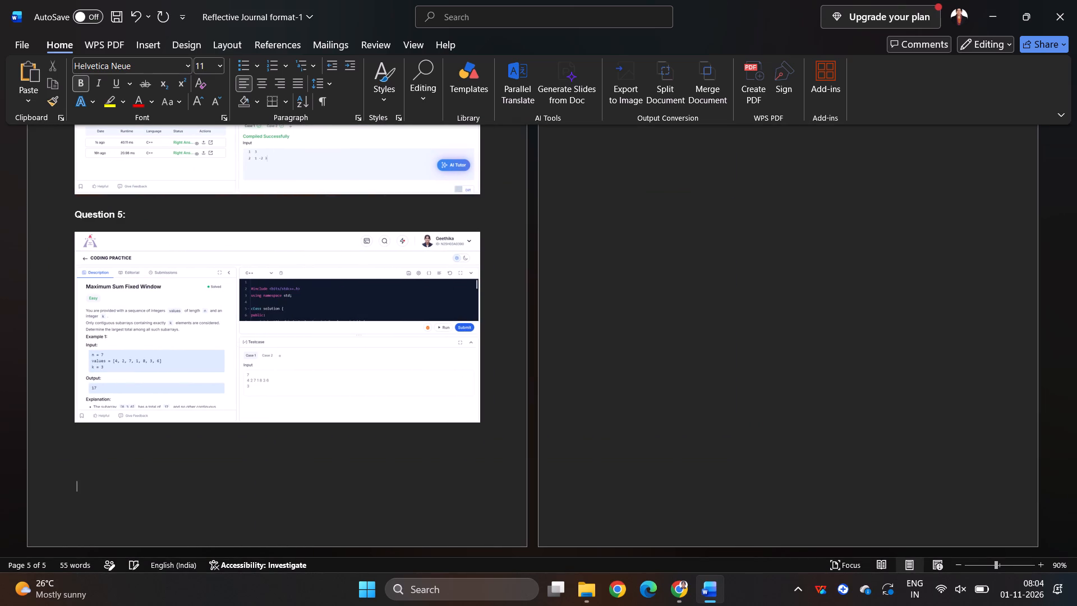
key(Return)
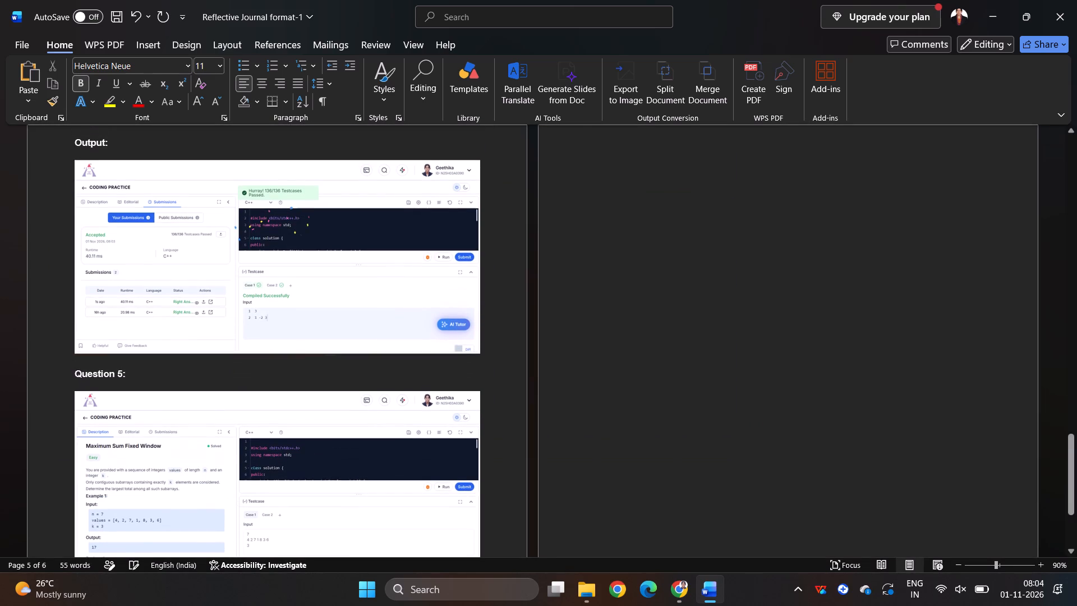
text(Output:)
key(Return)
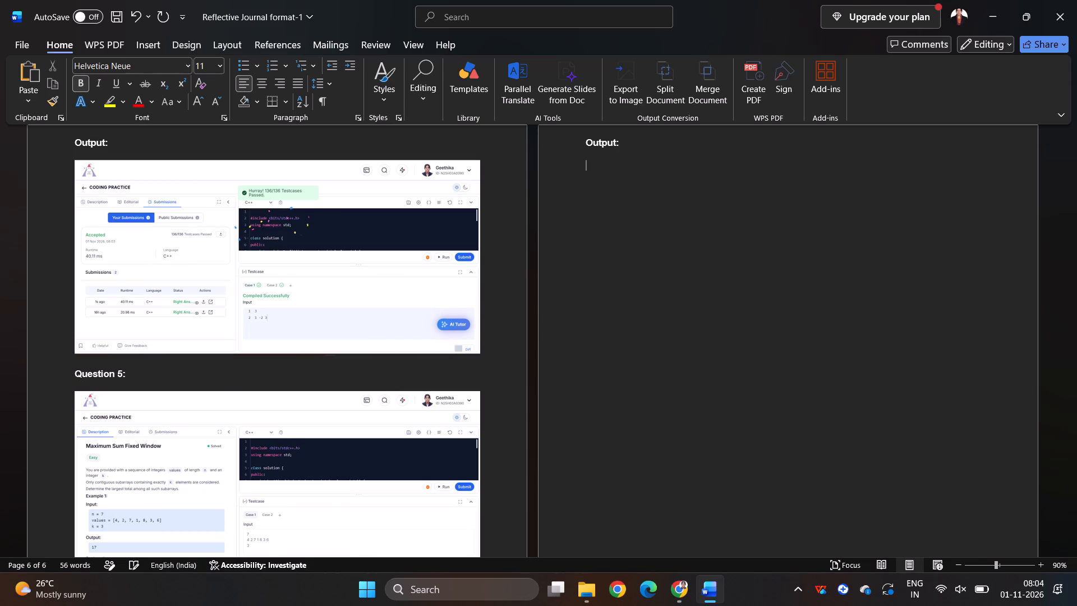
Switch to Chrome, then run and submit the Maximum Sum Fixed Window solution.
click(679, 591)
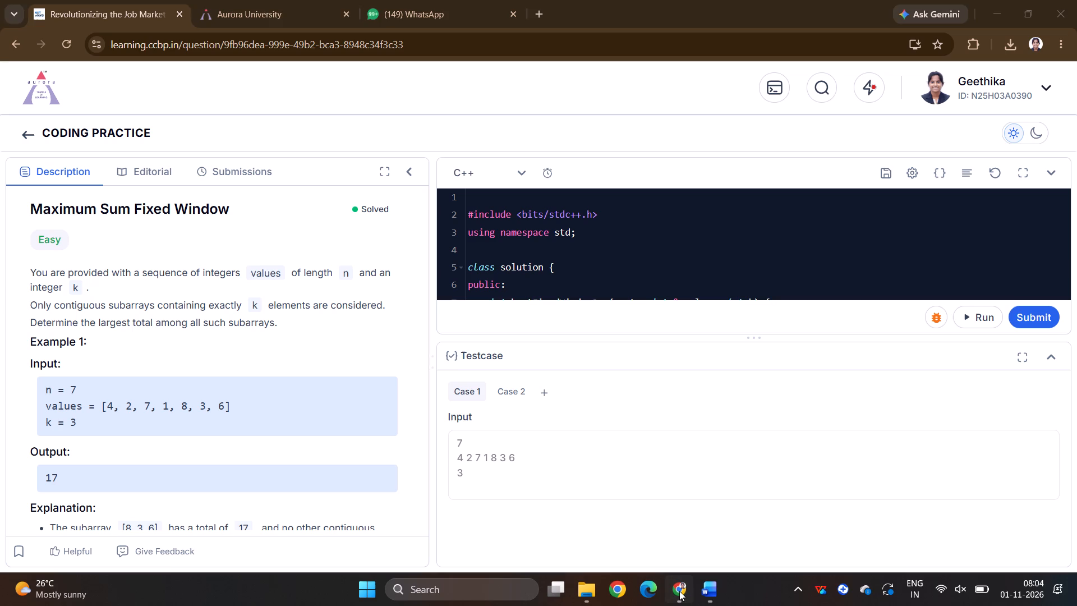
click(978, 311)
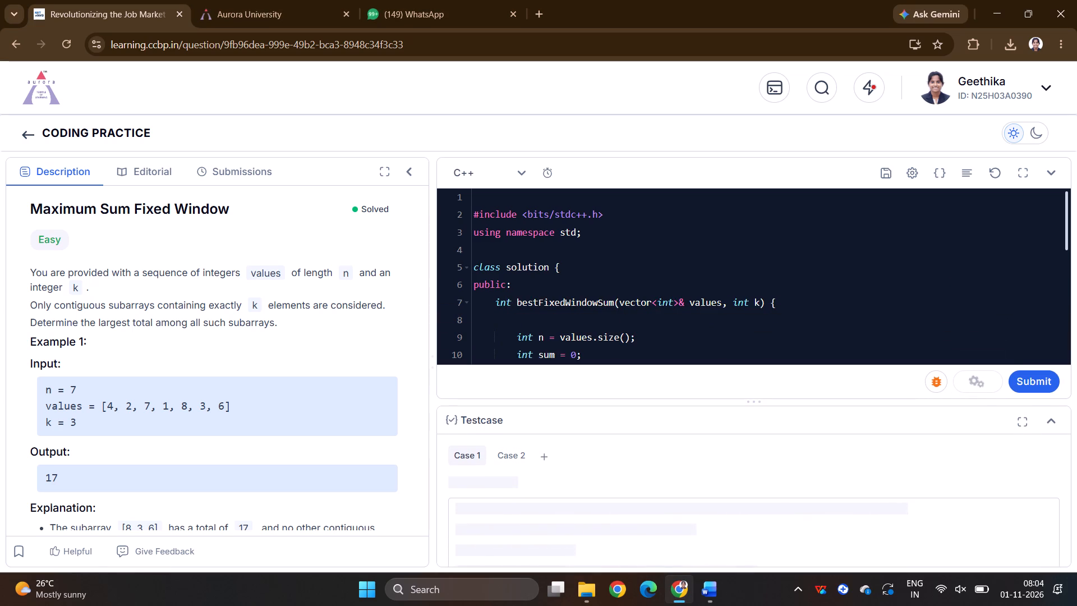
click(1043, 377)
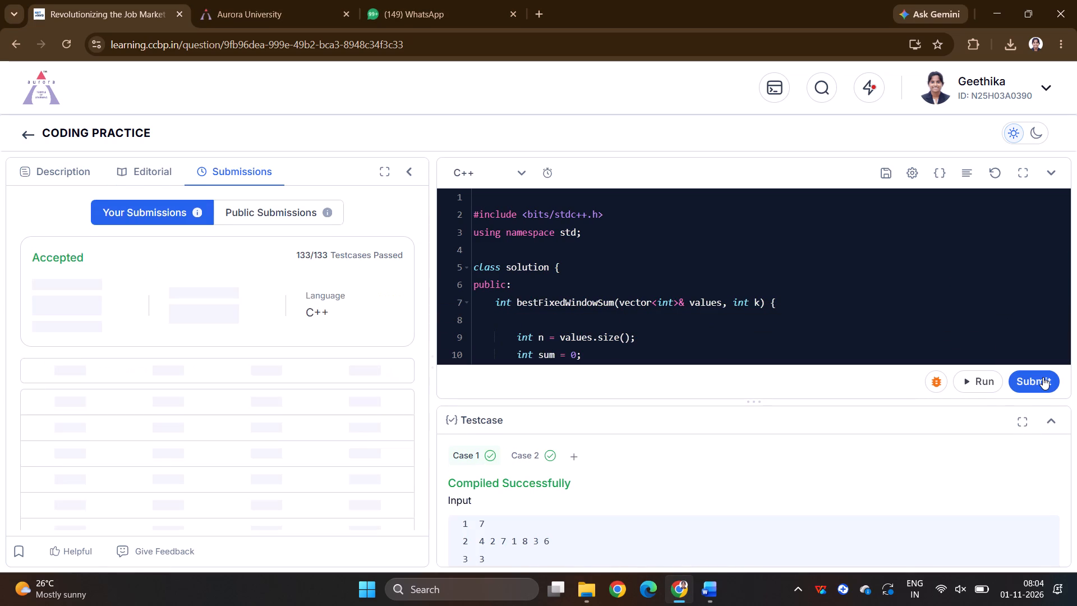
Capture the accepted Maximum Sum Fixed Window submission page and paste it into the Word journal under the new "Output:" label.
key(Print)
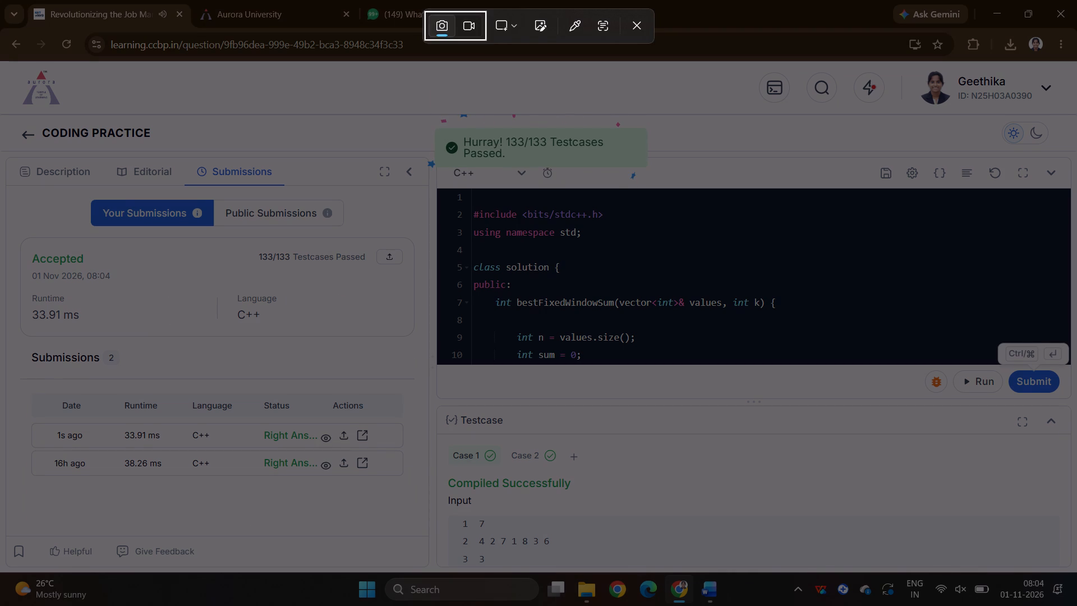
drag(0, 59, 1076, 552)
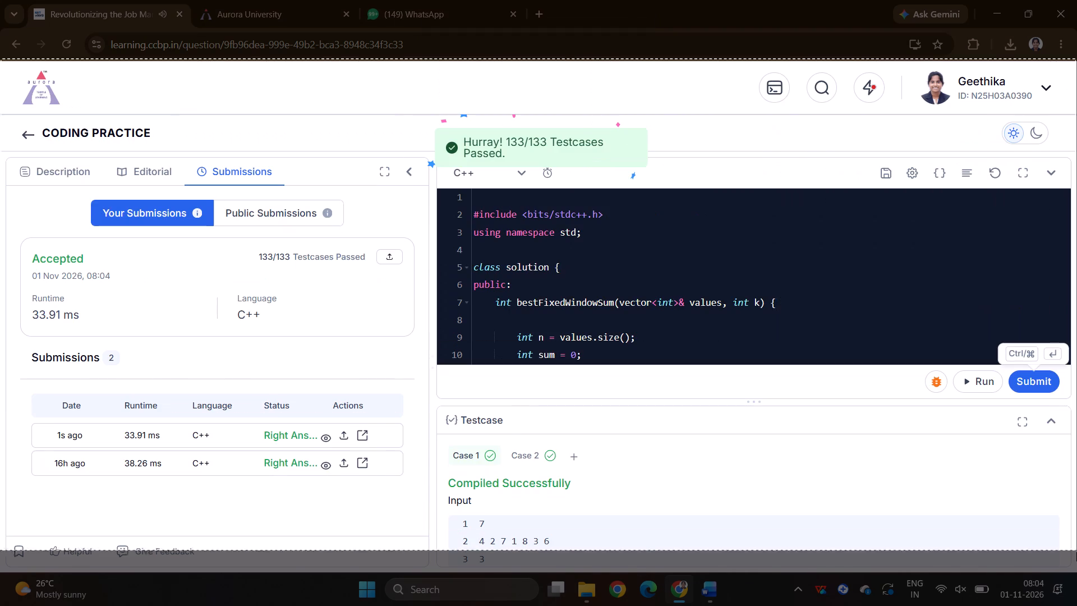
drag(1076, 552, 1076, 571)
scroll(1076, 566, up, 1)
click(708, 596)
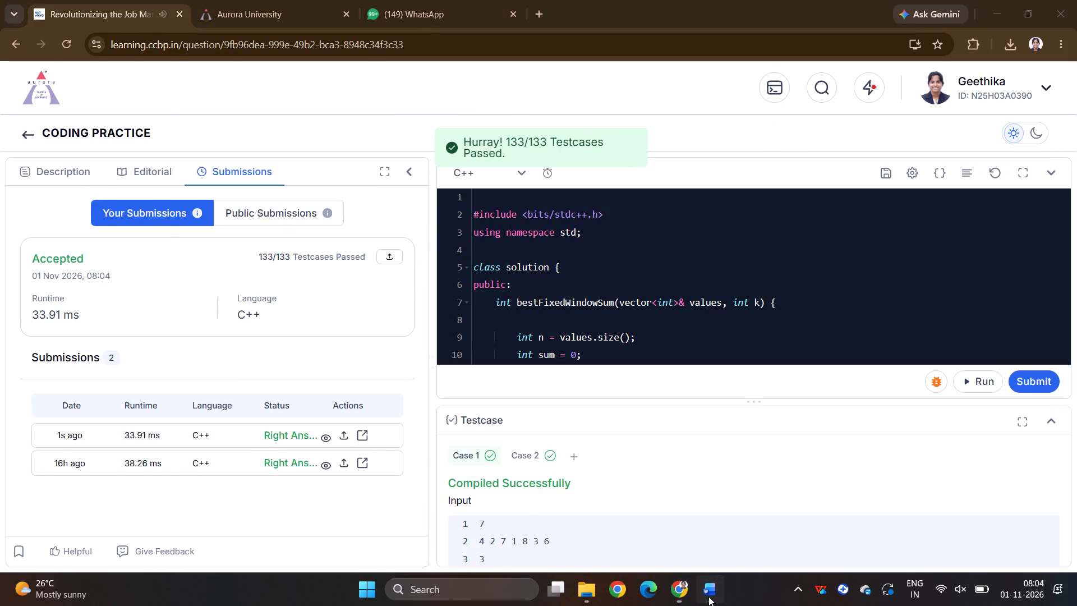
key(ctrl+v)
Add the label "Question 6:" below the Maximum Sum Fixed Window output screenshot, followed by an empty line.
ctrl+click(666, 334)
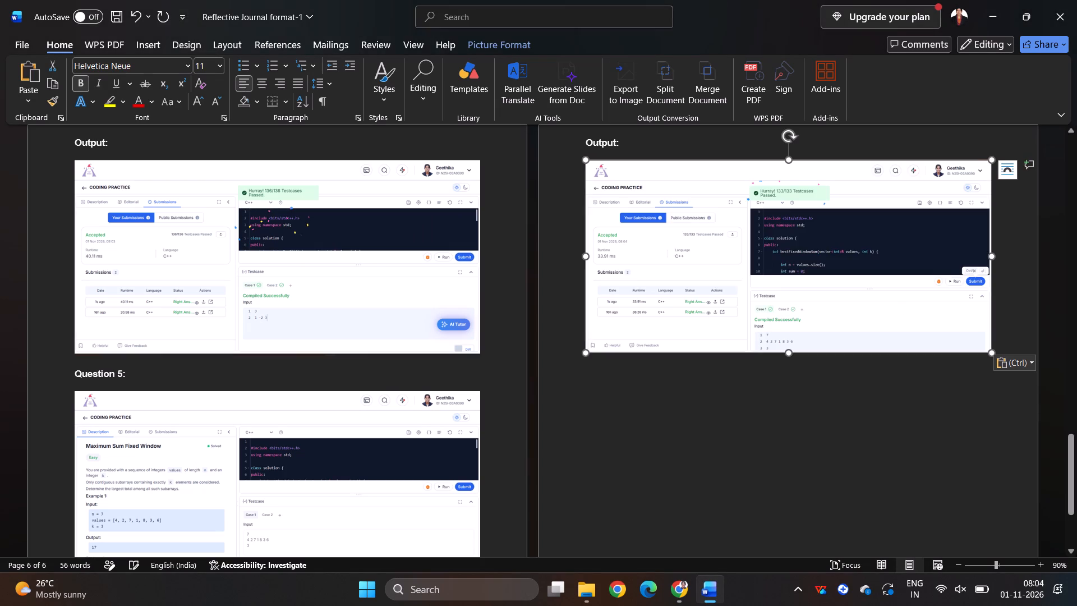
key(Return)
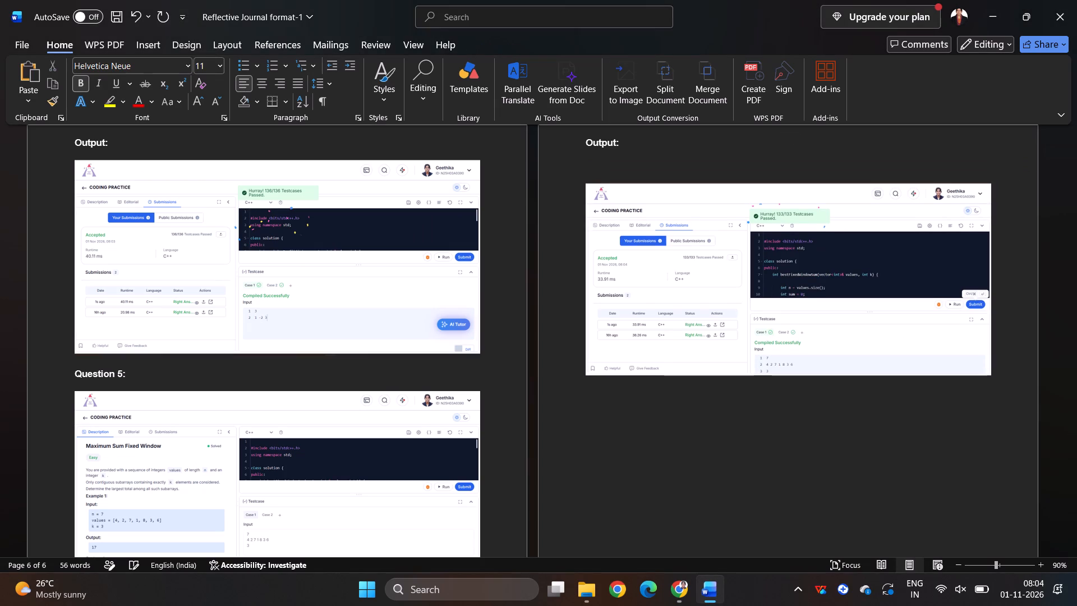
click(1008, 371)
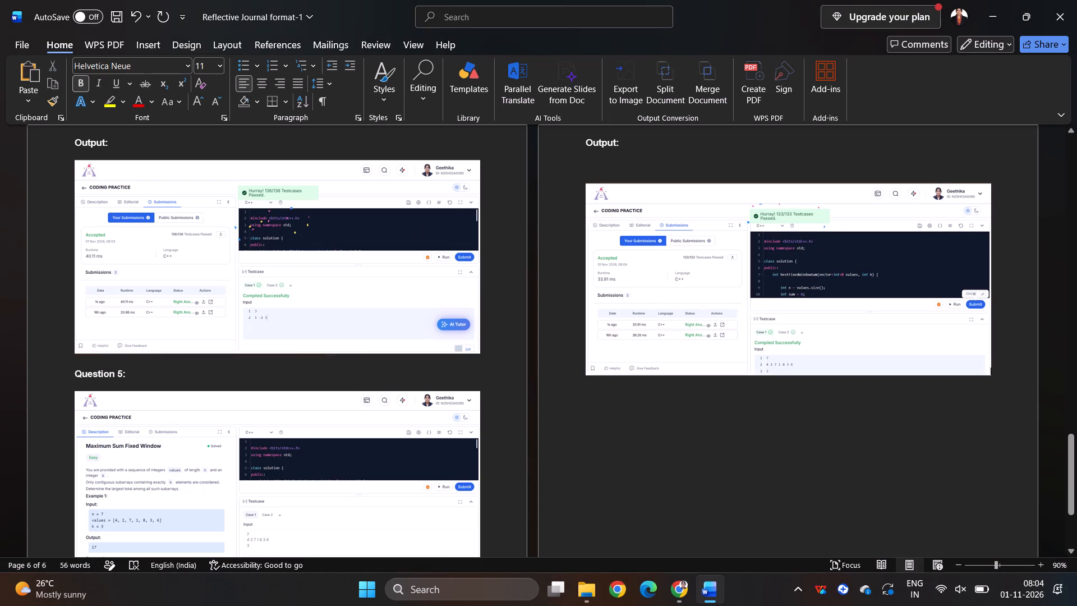
key(Return)
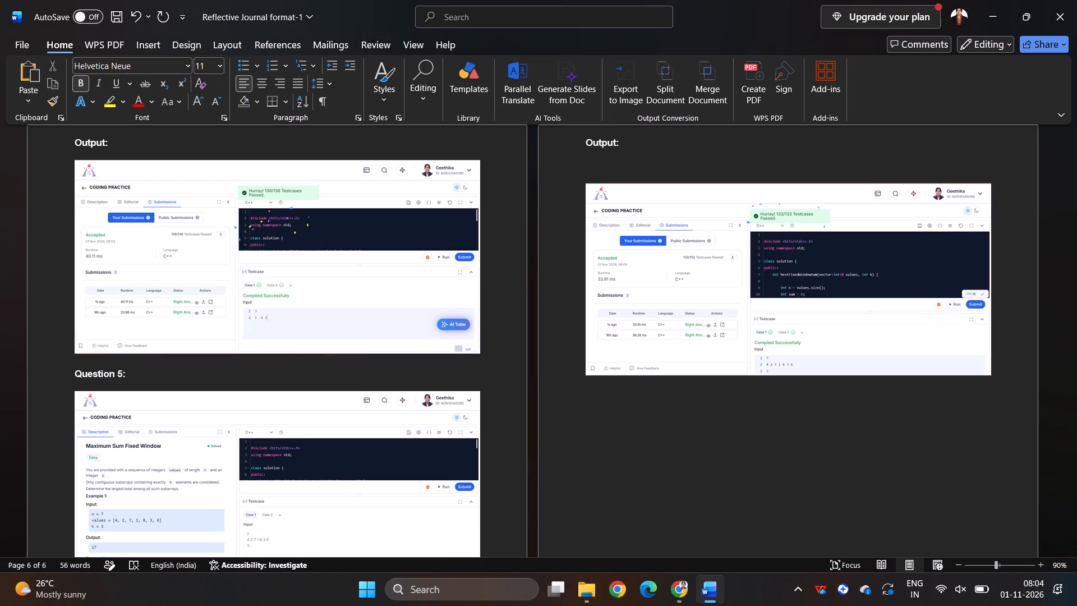
text(Question)
key(space)
key(7)
key(BackSpace)
text(6:)
key(Return)
Insert an empty line above the "Question 5:" heading and delete the extra empty line above "Output:" on the following page.
click(496, 361)
key(Return)
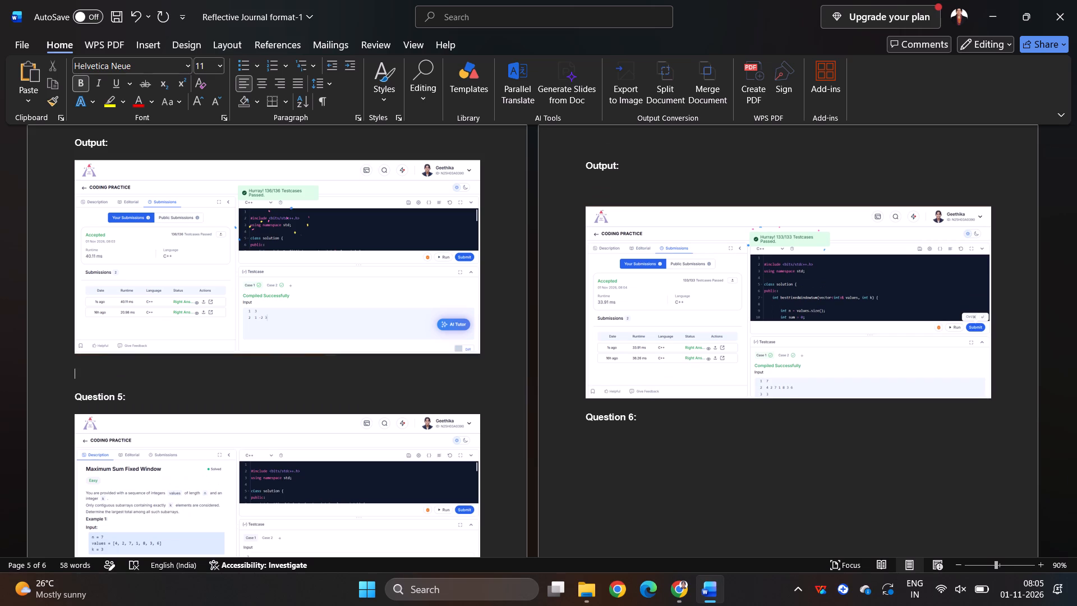
click(579, 161)
key(BackSpace)
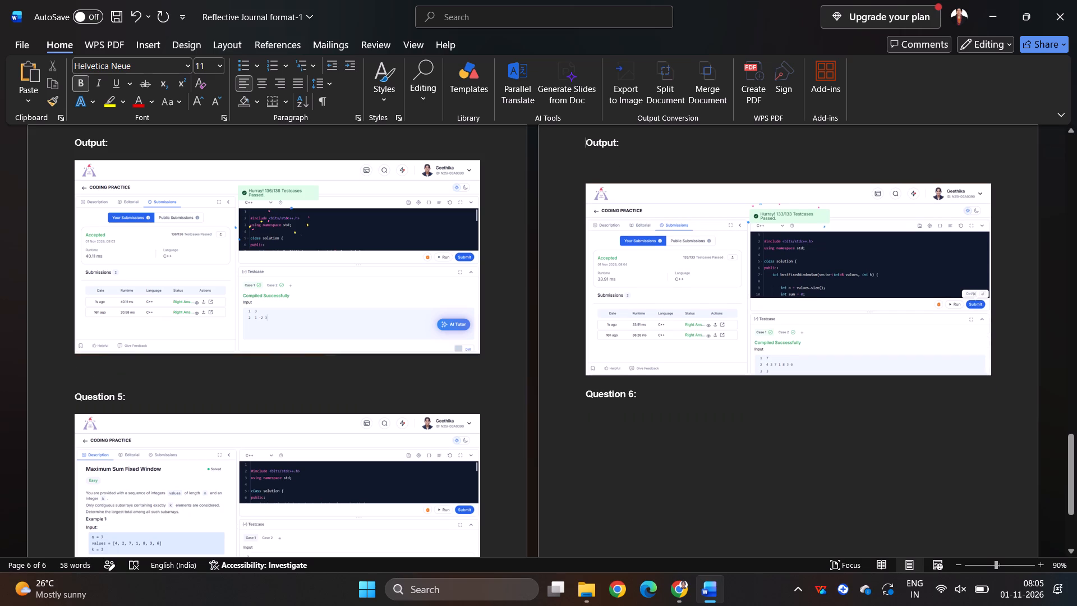
Remove the empty line above the Maximum Sum Fixed Window output screenshot and insert one between that screenshot and "Question 6:".
click(592, 169)
key(BackSpace)
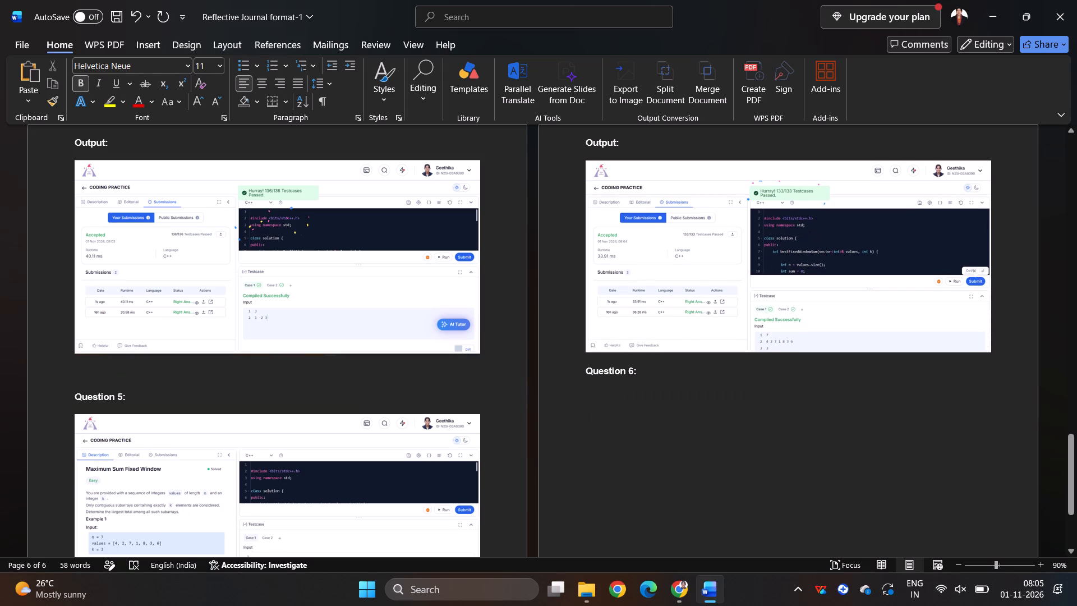
click(1004, 349)
key(Return)
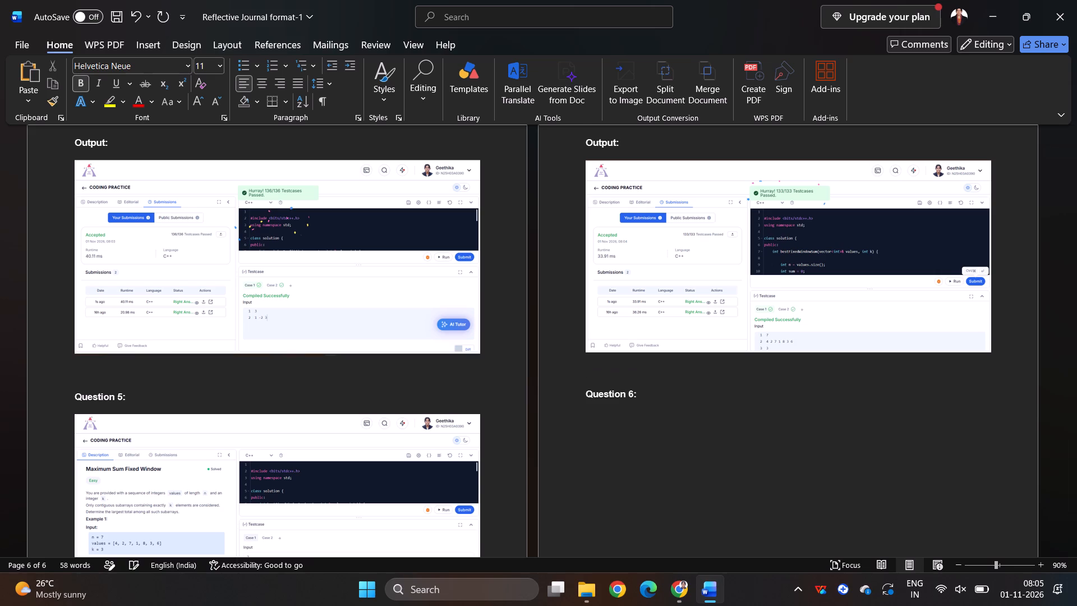
Insert another empty line above "Question 5:" and delete the extra empty line at the top of the following page.
scroll(1004, 349, down, 1)
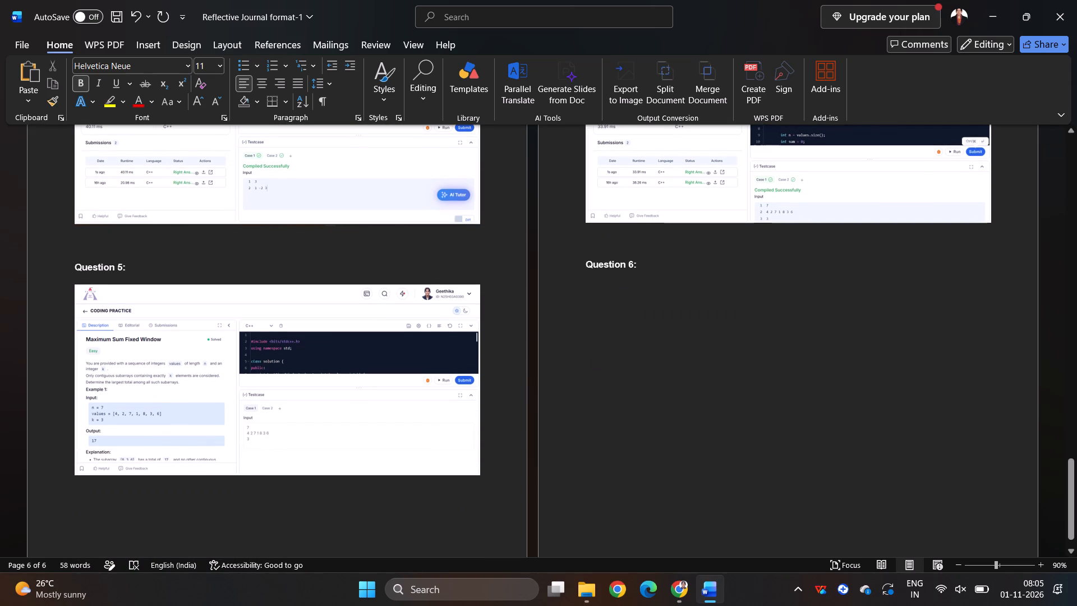
click(263, 242)
key(Return)
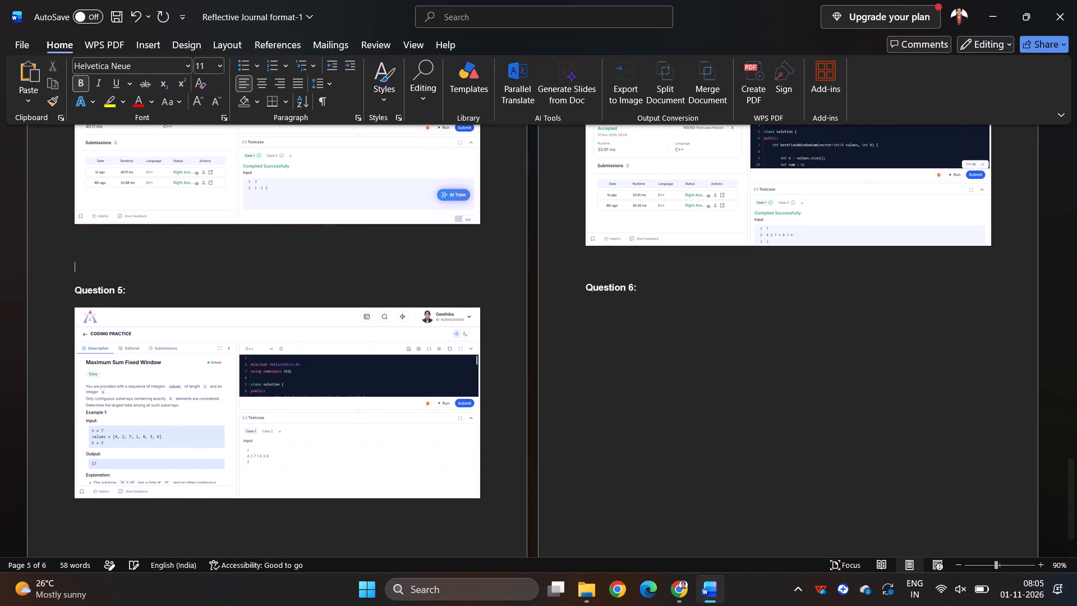
scroll(445, 261, up, 2)
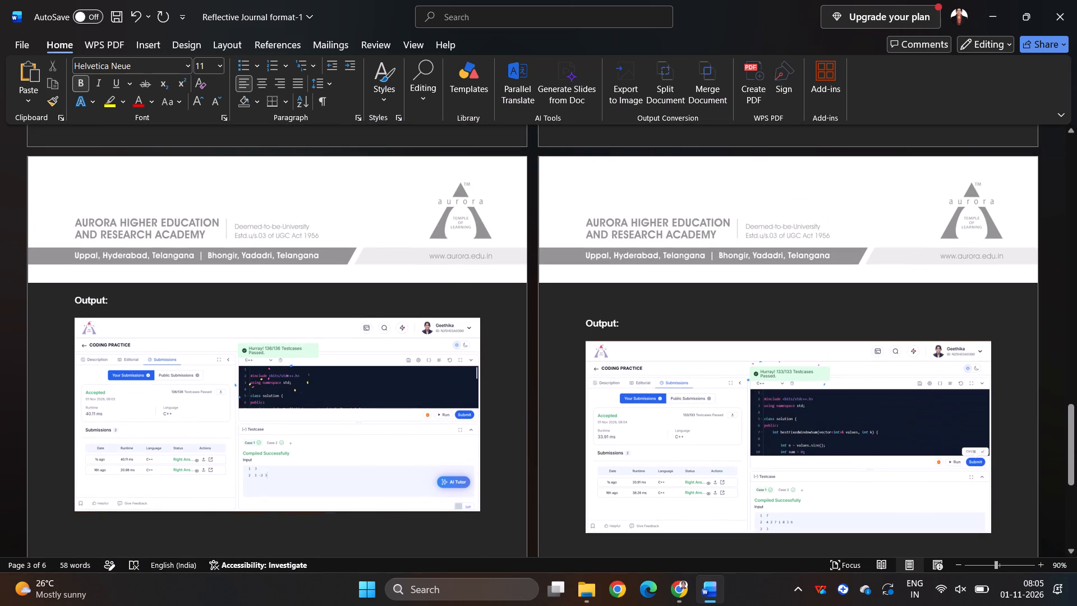
click(587, 305)
key(BackSpace)
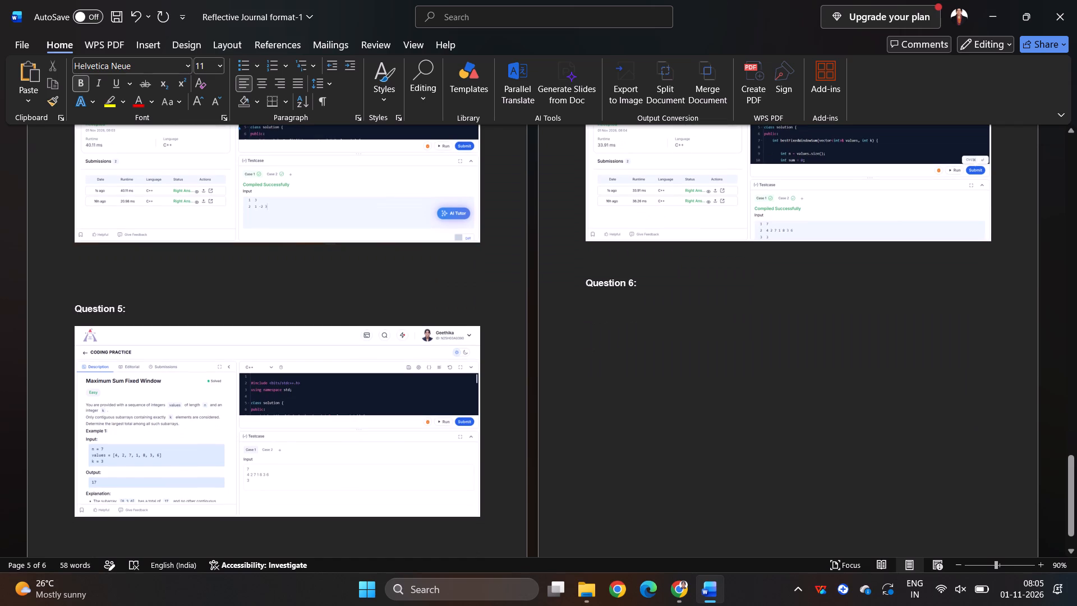
Start a new line directly below the "Question 6:" label.
click(678, 286)
key(Return)
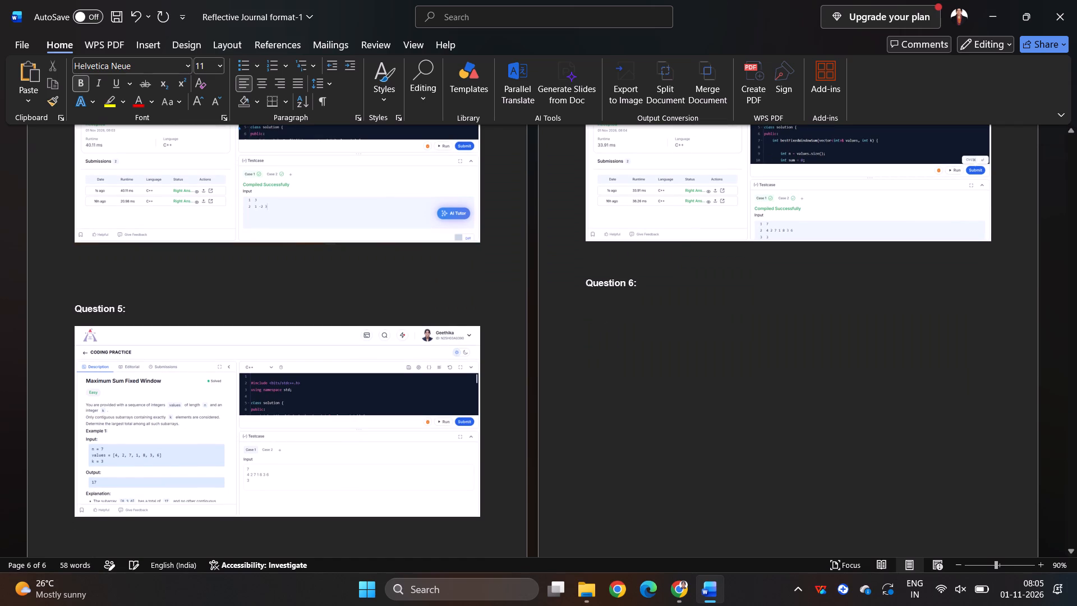
Switch to Chrome, return to the Module I Coding Practice list and open the Union of Two Sorted Arrays problem.
click(680, 584)
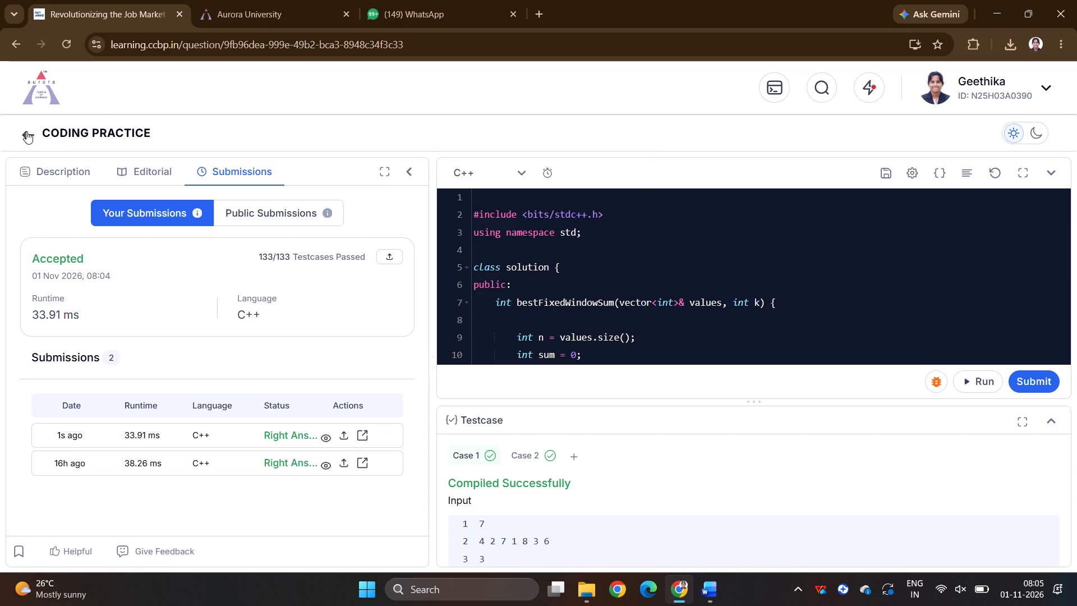
click(26, 131)
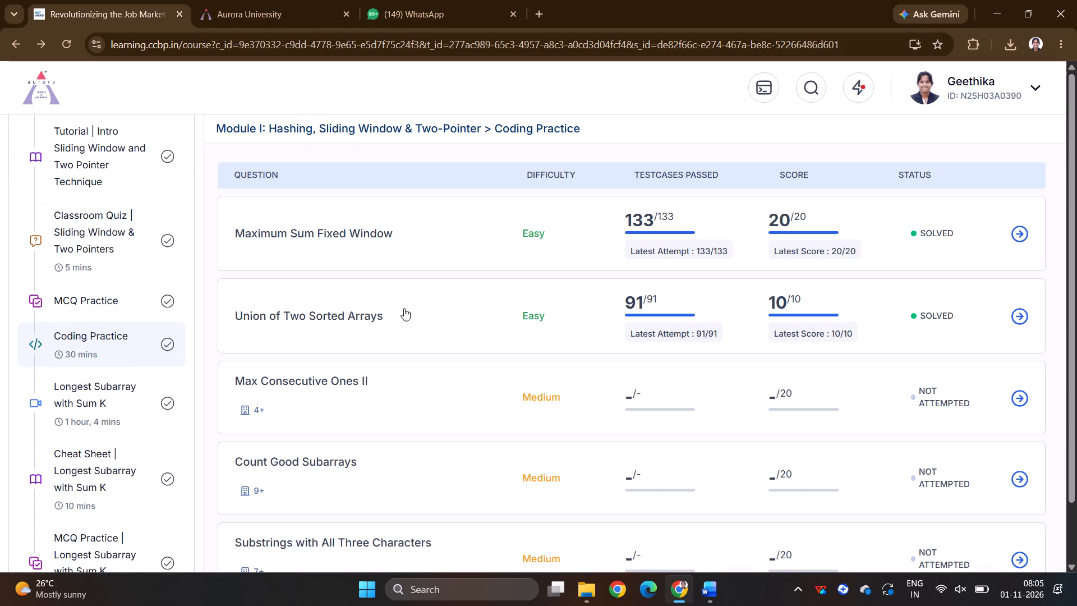
scroll(56, 471, down, 3)
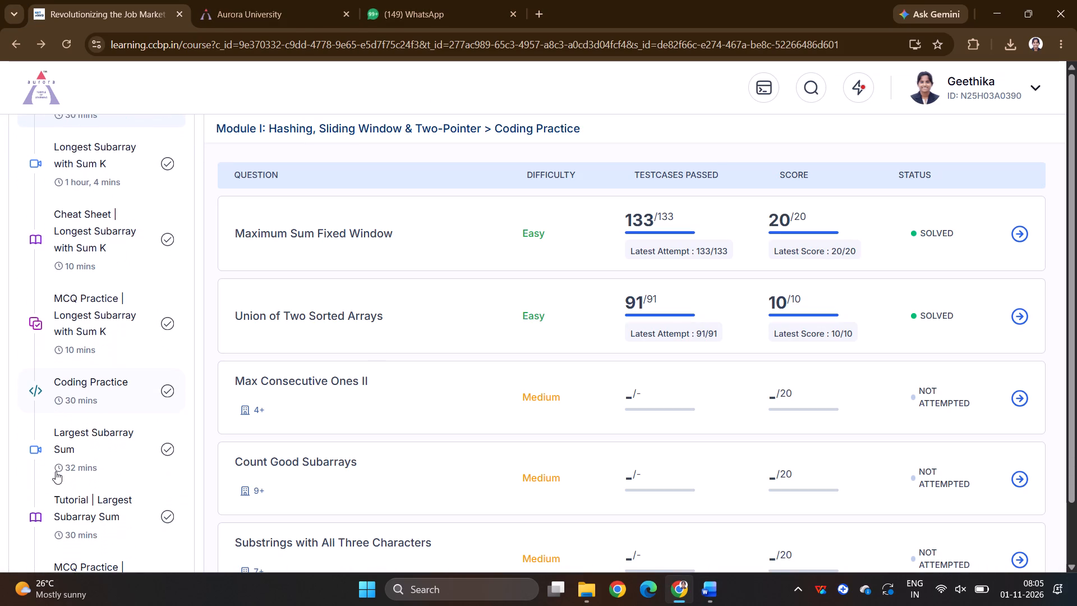
scroll(56, 471, down, 1)
click(346, 342)
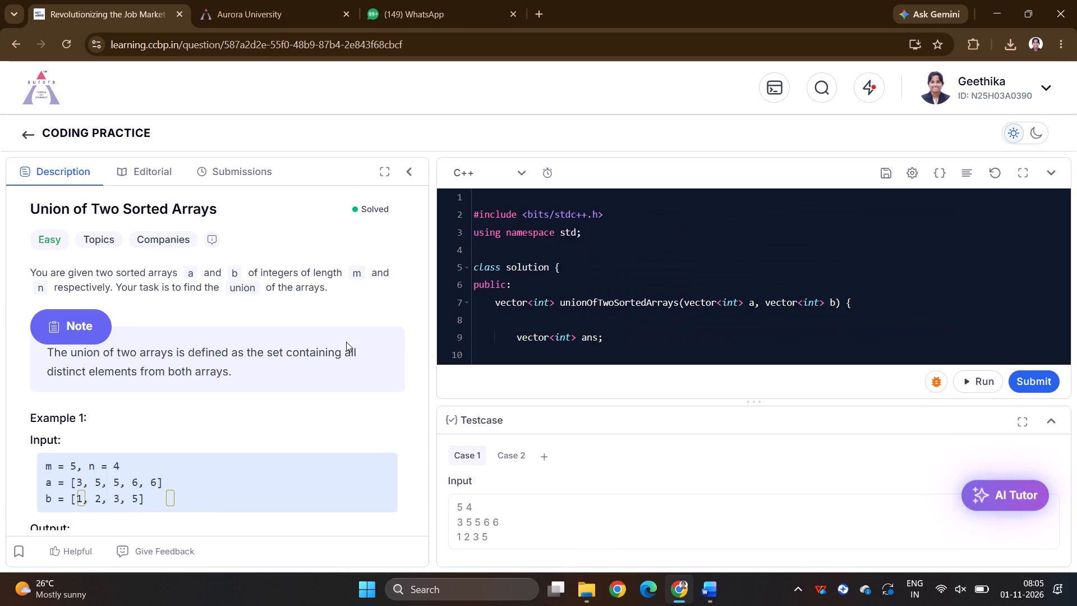
Capture the Union of Two Sorted Arrays problem page and paste it into the Word journal under "Question 6:".
key(Print)
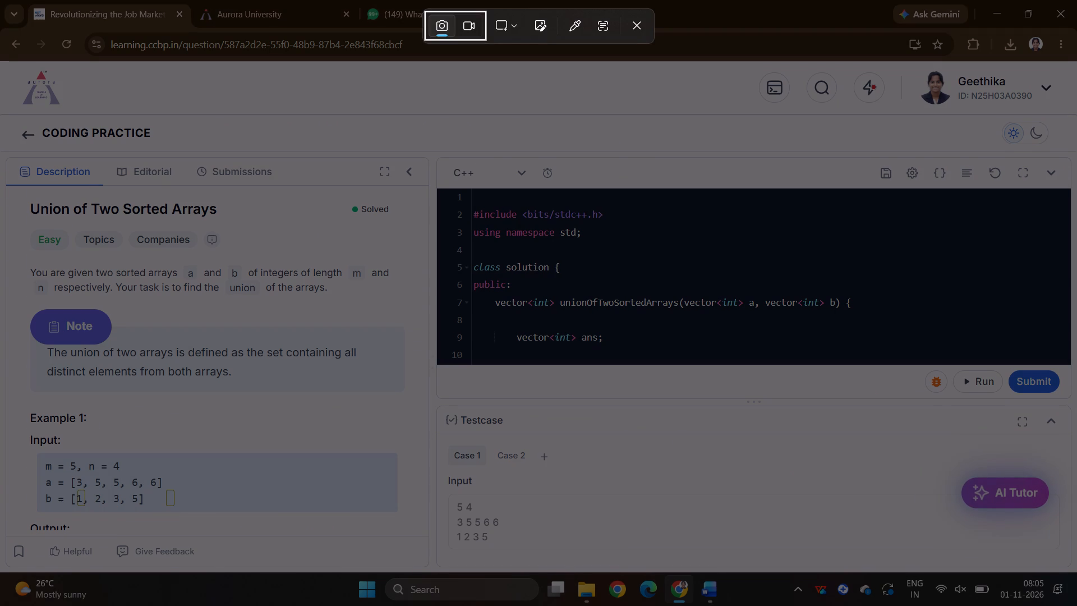
drag(0, 57, 1076, 562)
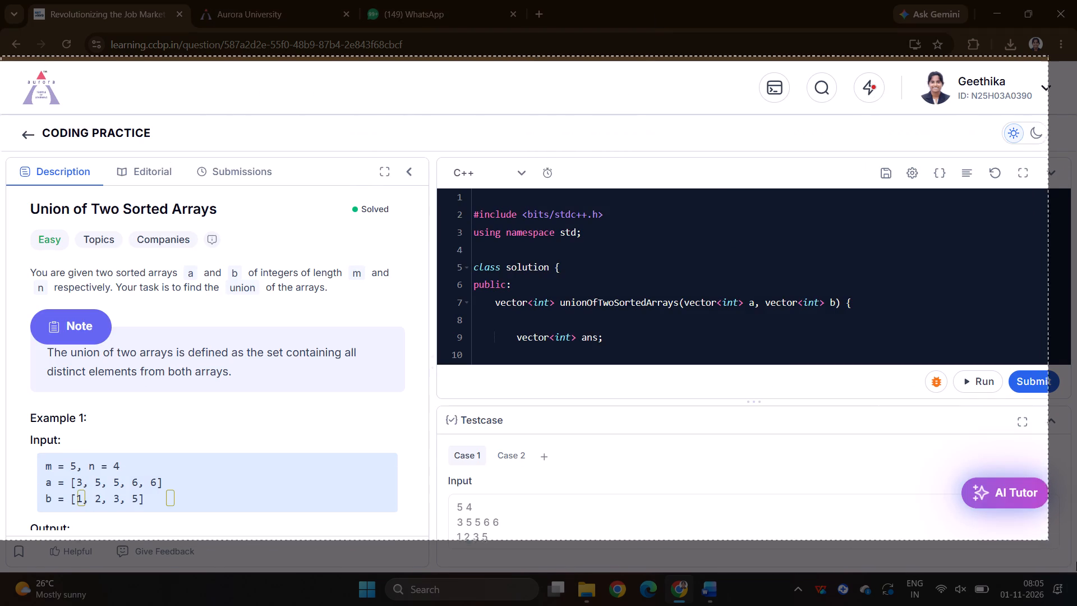
drag(1076, 562, 1076, 535)
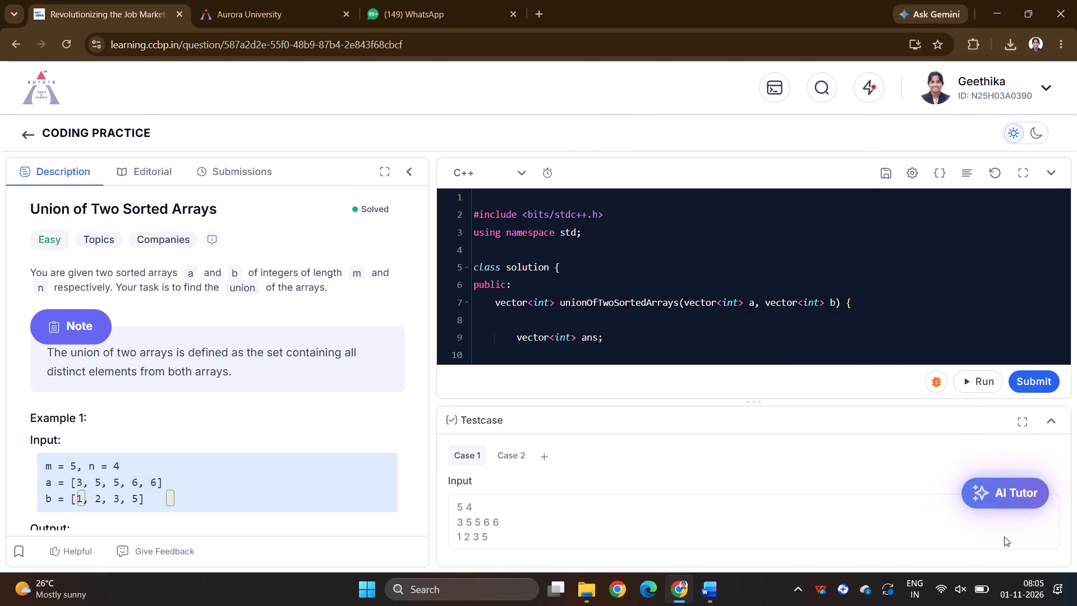
click(716, 587)
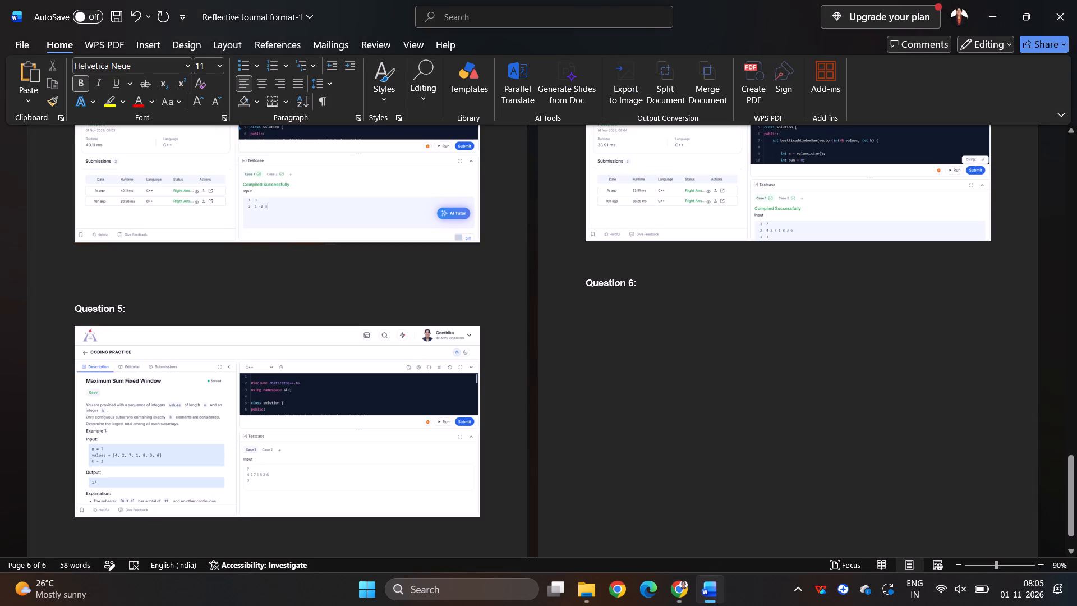
key(ctrl+v)
Continue onto a new page after the Question 6 screenshot and add the label "Output:" at its top, followed by an empty line.
key(Return)
key(Return)
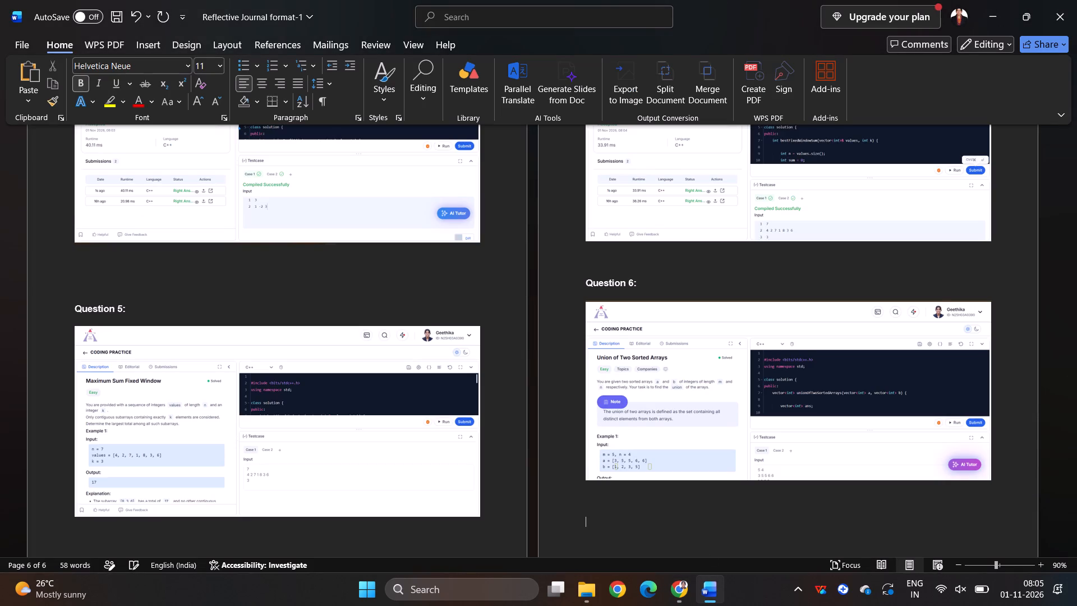
key(Return)
text(Output:)
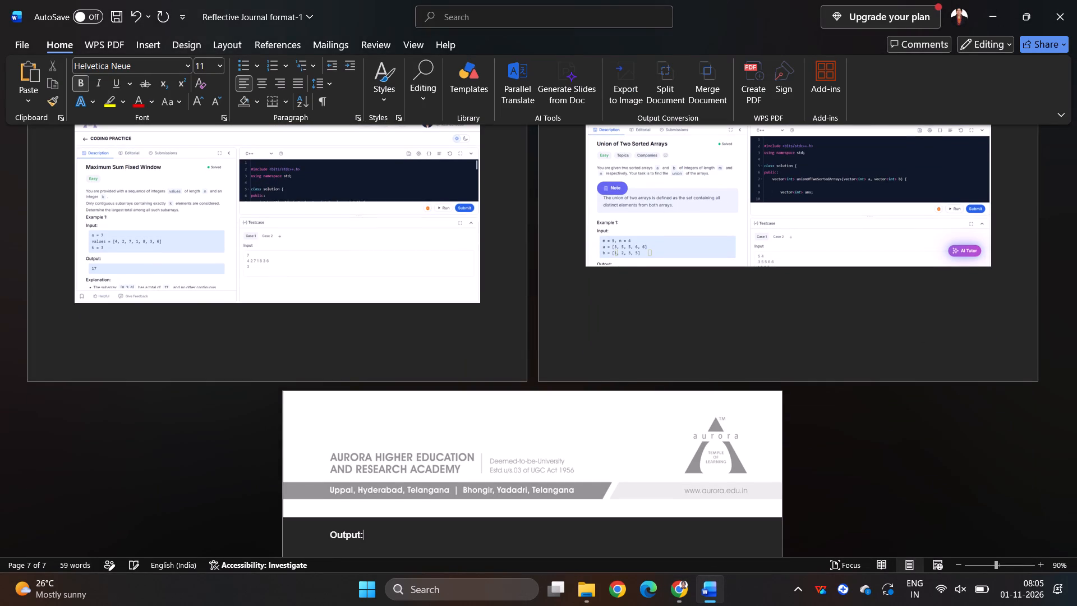
key(Return)
Switch to Chrome, then run and submit the Union of Two Sorted Arrays solution, enlarging the Testcase area.
click(666, 589)
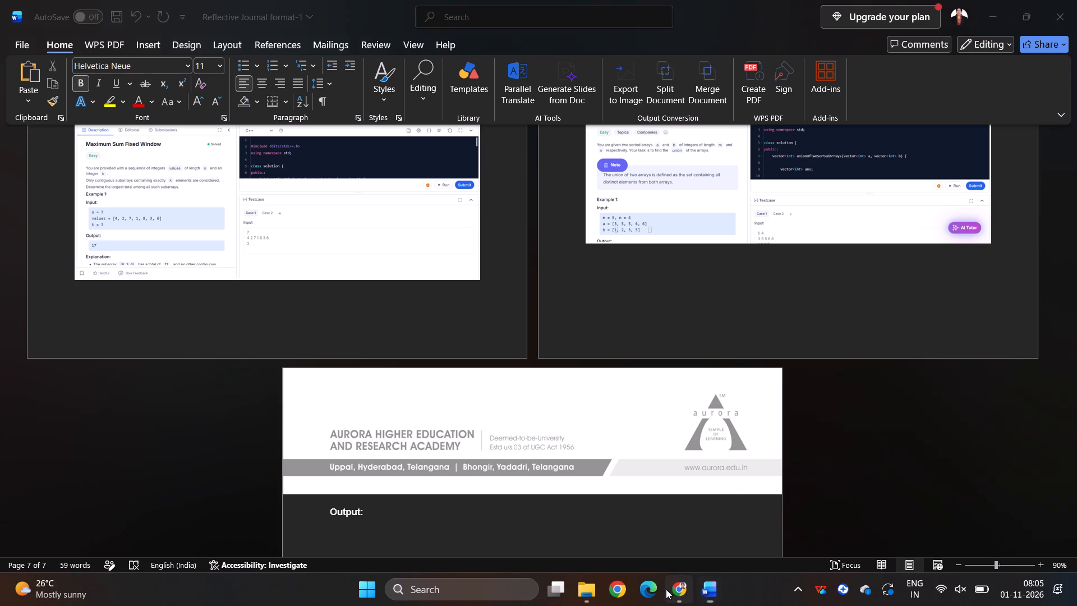
click(982, 379)
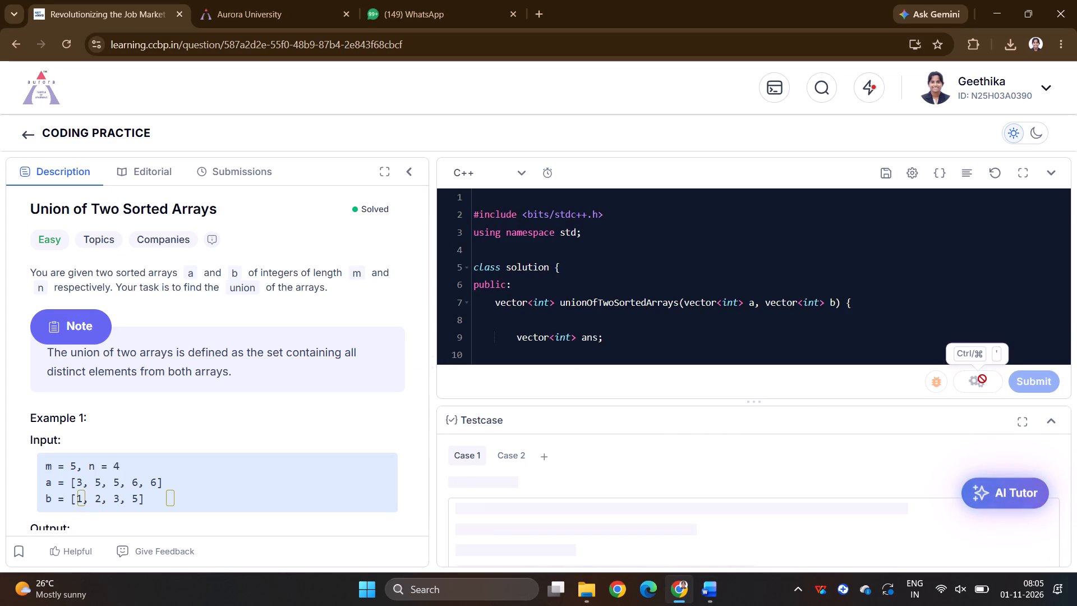
drag(767, 402, 754, 293)
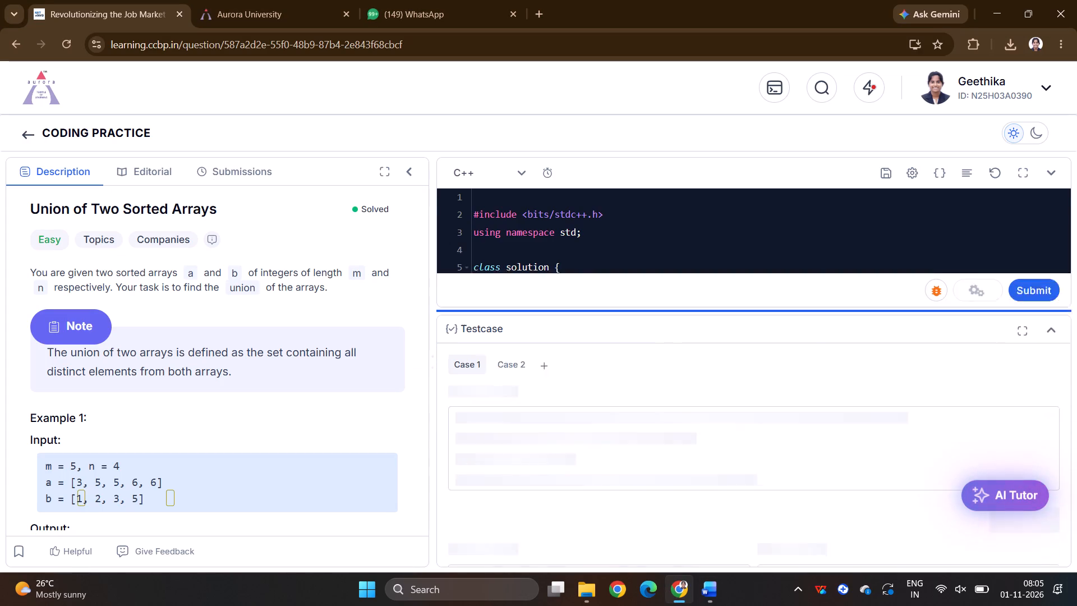
drag(754, 293, 754, 292)
click(1024, 270)
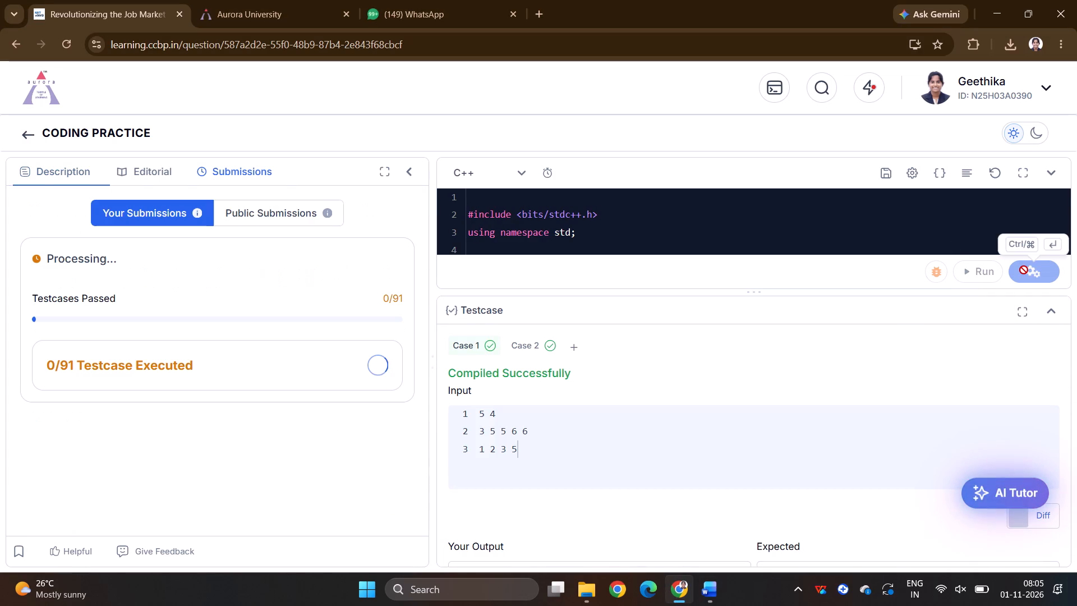
scroll(1024, 270, left, 3)
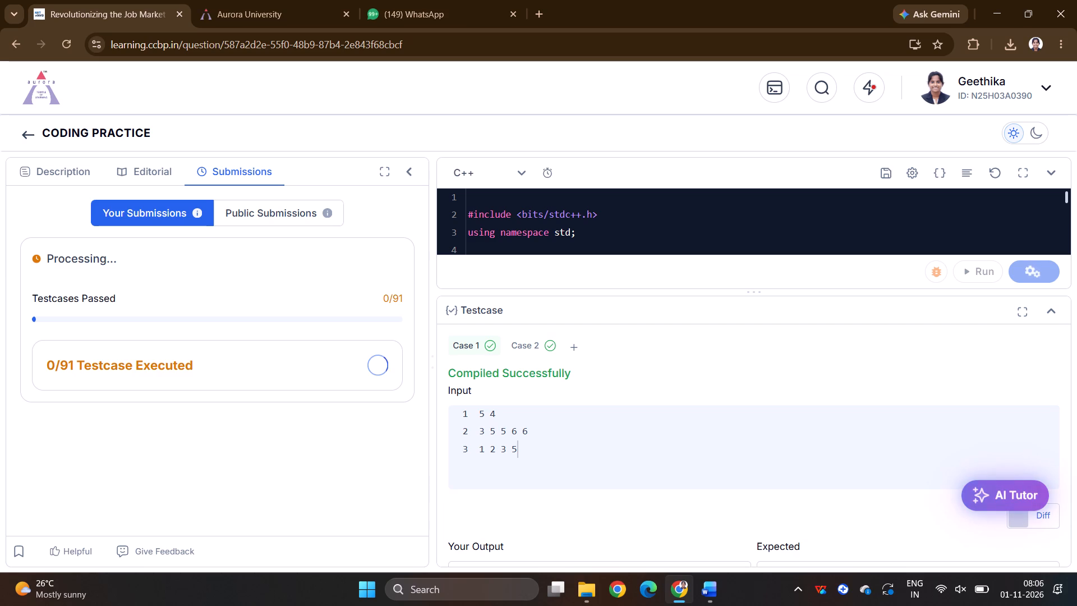
Capture the Union of Two Sorted Arrays submission page and paste it into the Word journal under the new "Output:" label.
key(Print)
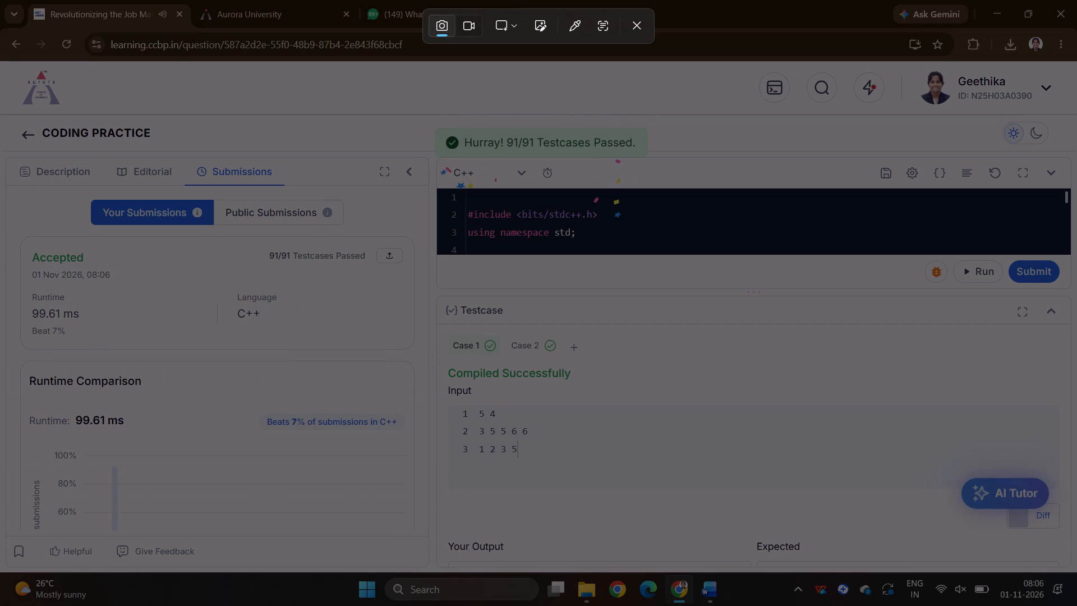
drag(0, 58, 1076, 573)
scroll(1005, 507, right, 1)
scroll(1076, 573, right, 1)
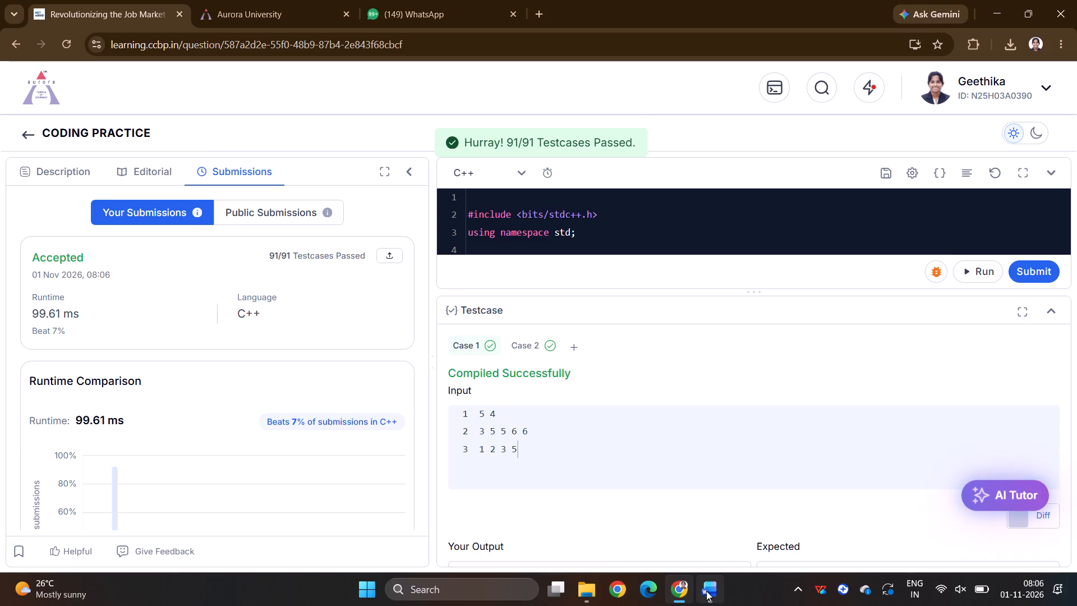
click(706, 591)
key(ctrl+v)
Add two line breaks after the Union of Two Sorted Arrays output screenshot.
ctrl+double_click(564, 520)
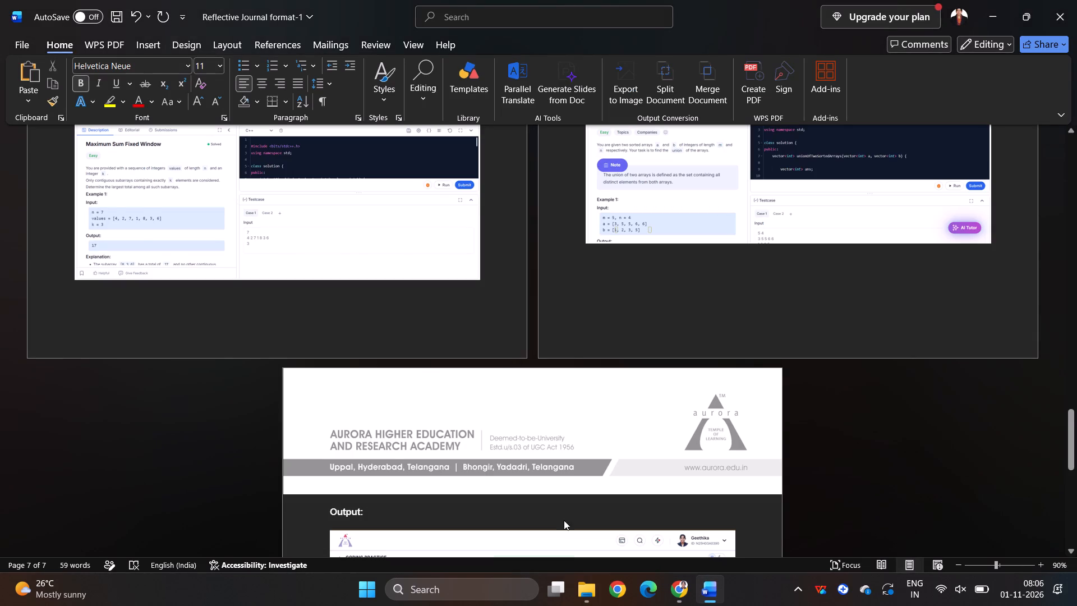
scroll(573, 499, down, 1)
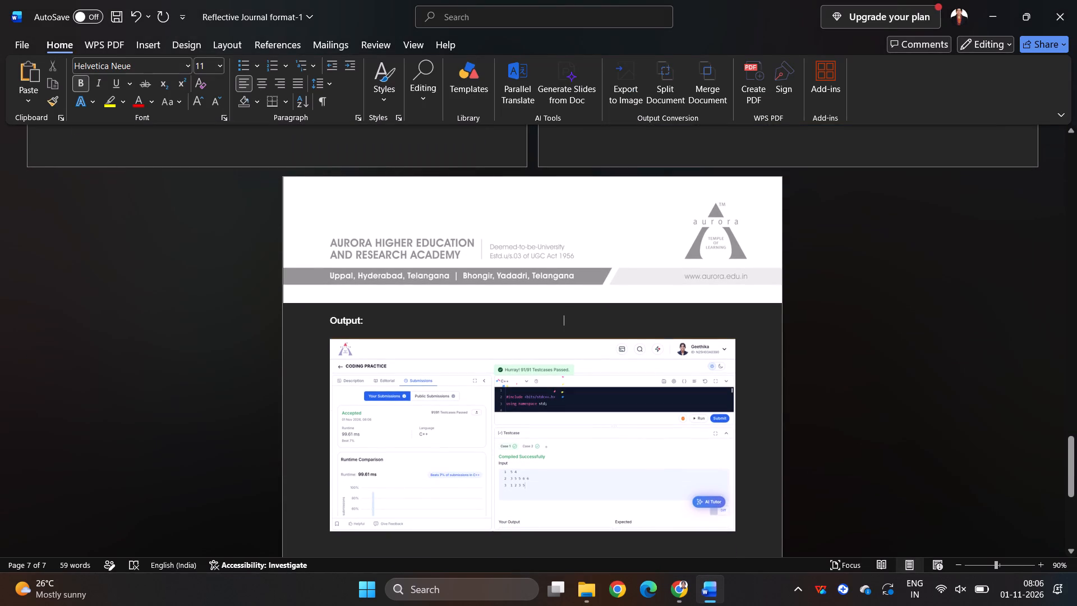
click(745, 527)
key(Return)
key(Return)
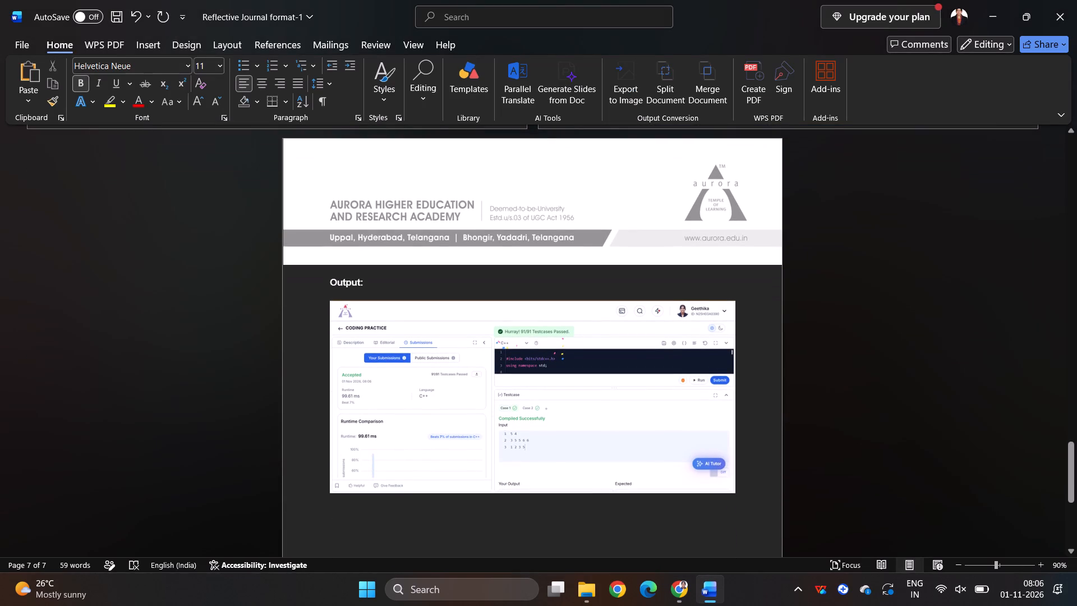
Add the heading "Question 7:" below the Union of Two Sorted Arrays output screenshot, followed by an empty line.
text(Question 7:)
key(Return)
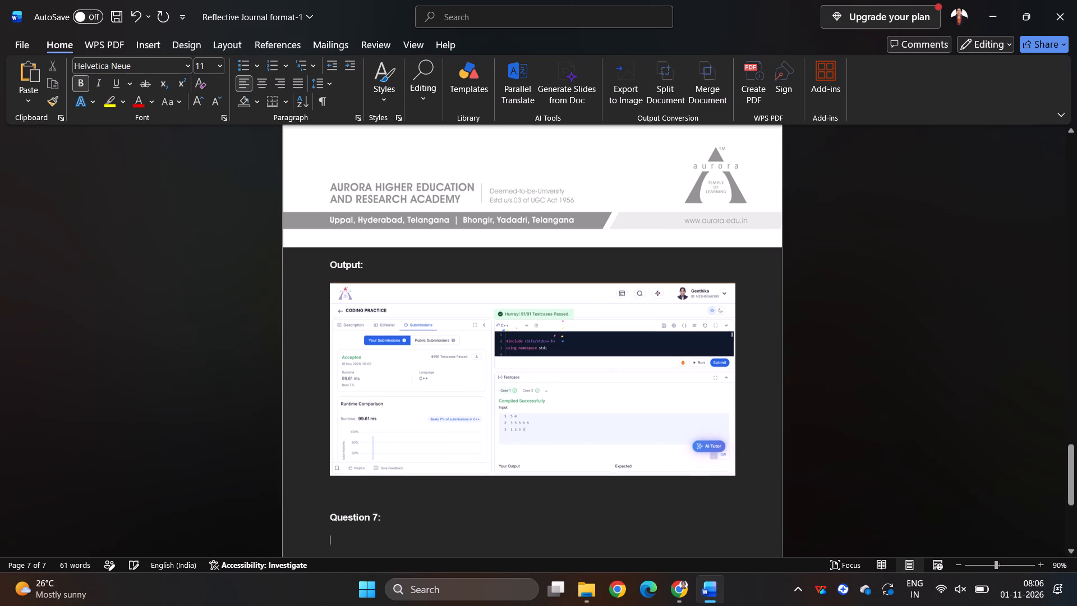
scroll(745, 527, right, 2)
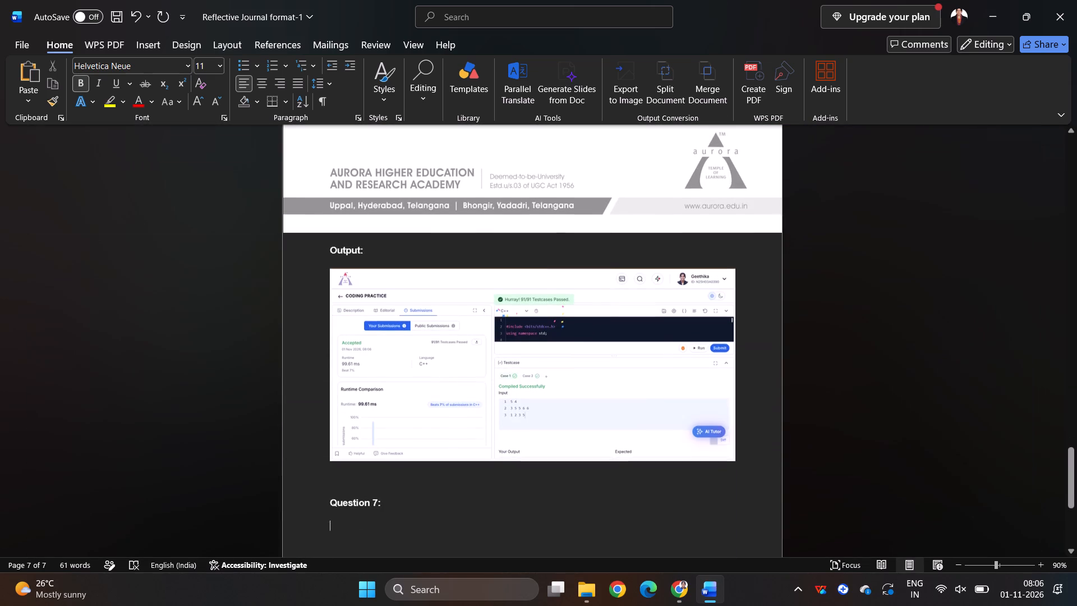
scroll(745, 527, right, 1)
Switch to Chrome, look through the Module I Coding Practice sets, and open the Stable Battery problem from the Hashing set.
click(679, 599)
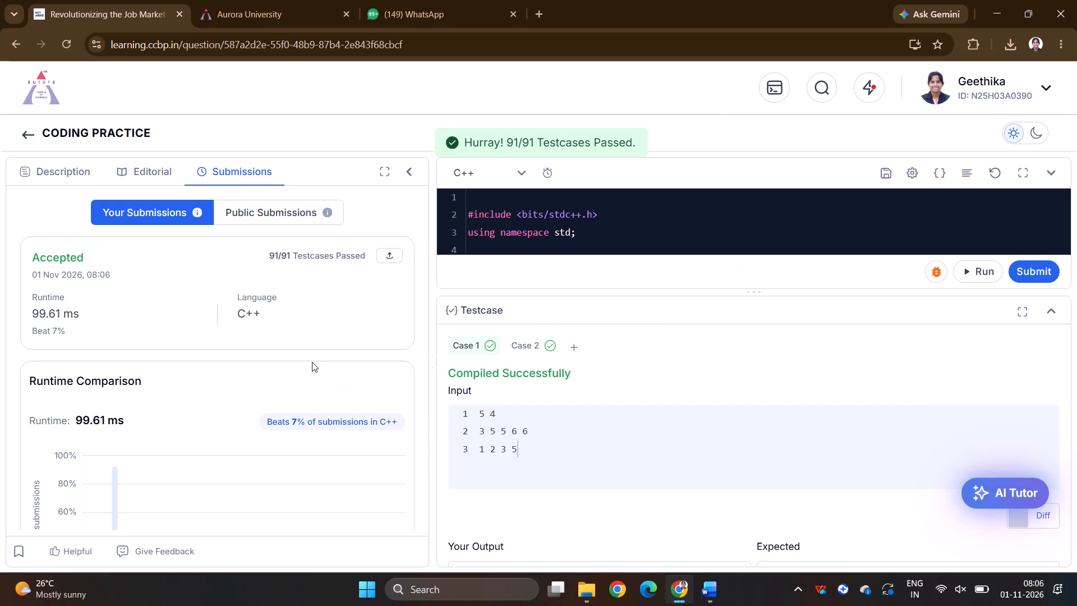
click(26, 138)
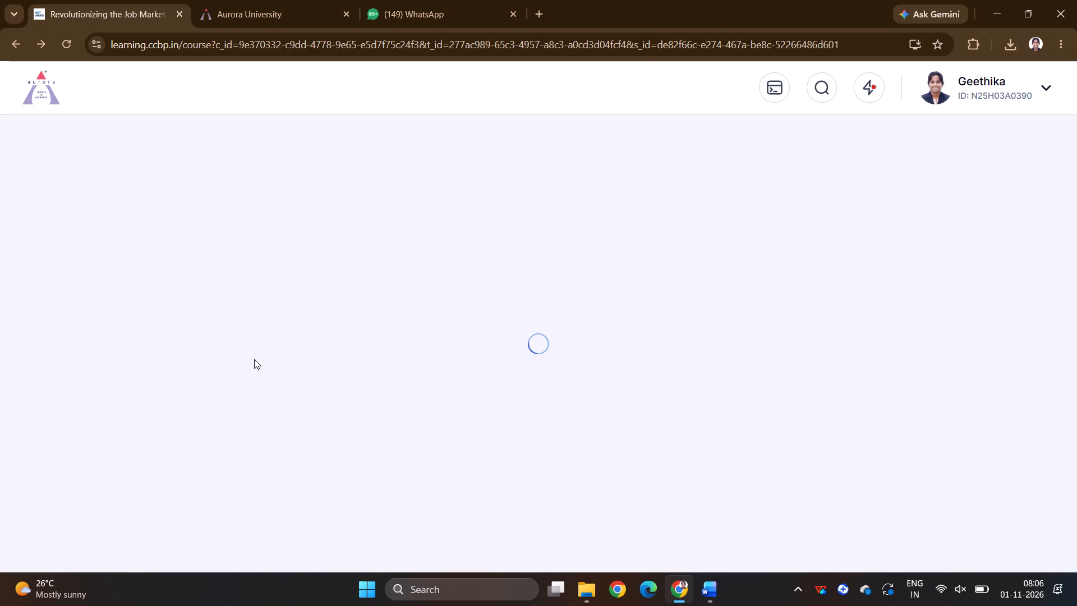
scroll(353, 407, down, 1)
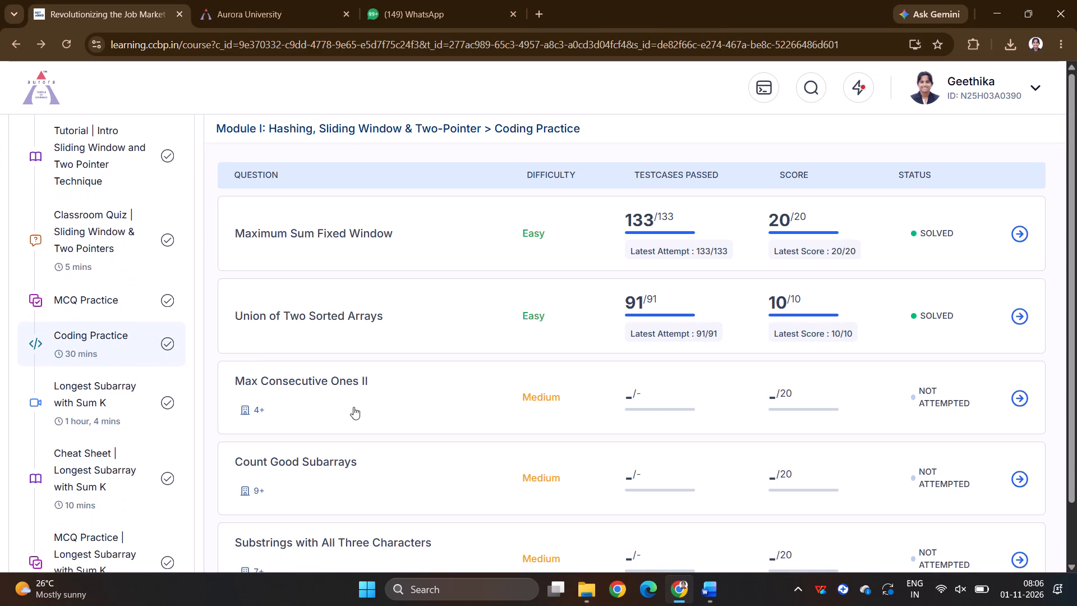
scroll(353, 407, down, 1)
scroll(120, 426, down, 5)
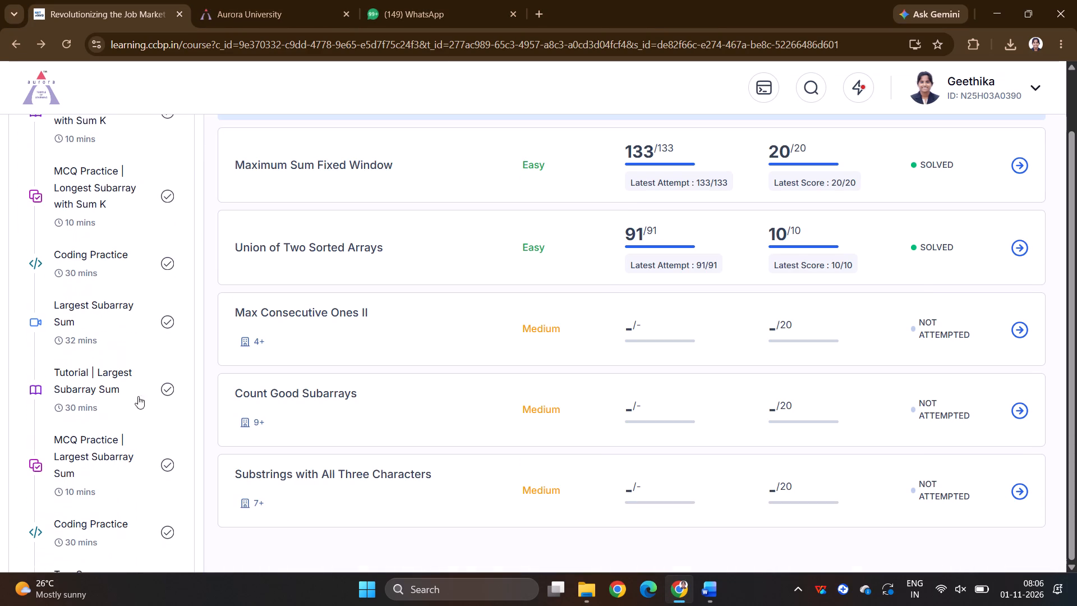
click(119, 245)
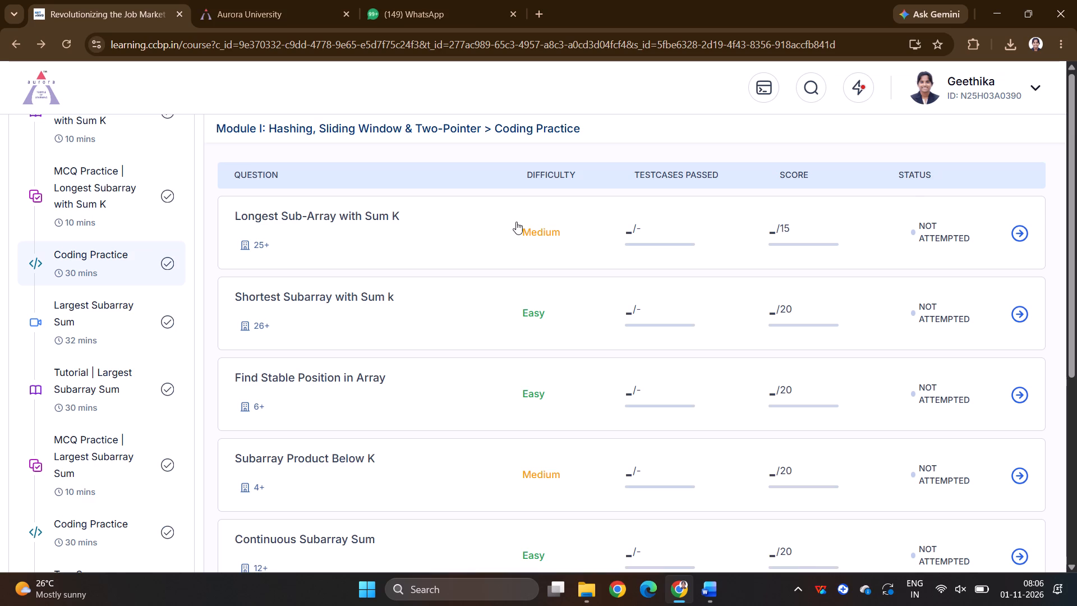
scroll(516, 222, down, 3)
scroll(94, 460, down, 6)
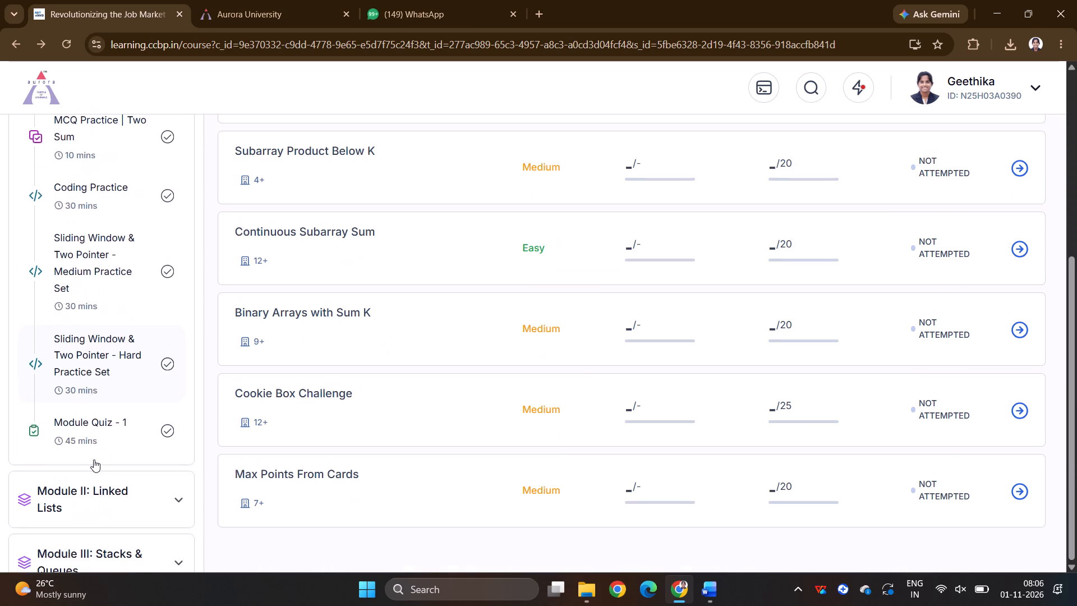
scroll(94, 460, down, 1)
scroll(108, 246, up, 7)
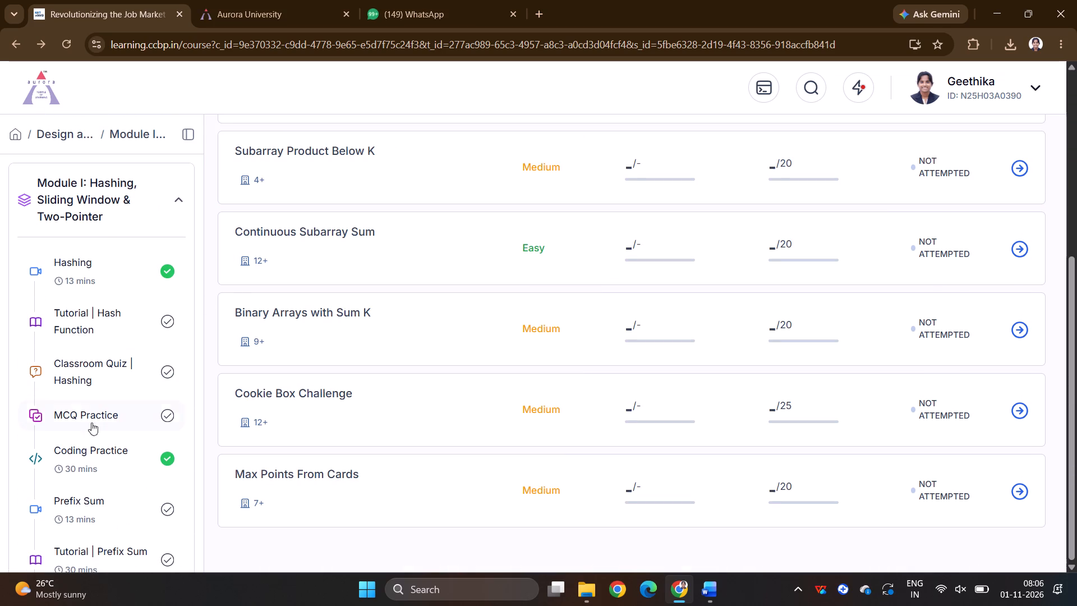
click(82, 454)
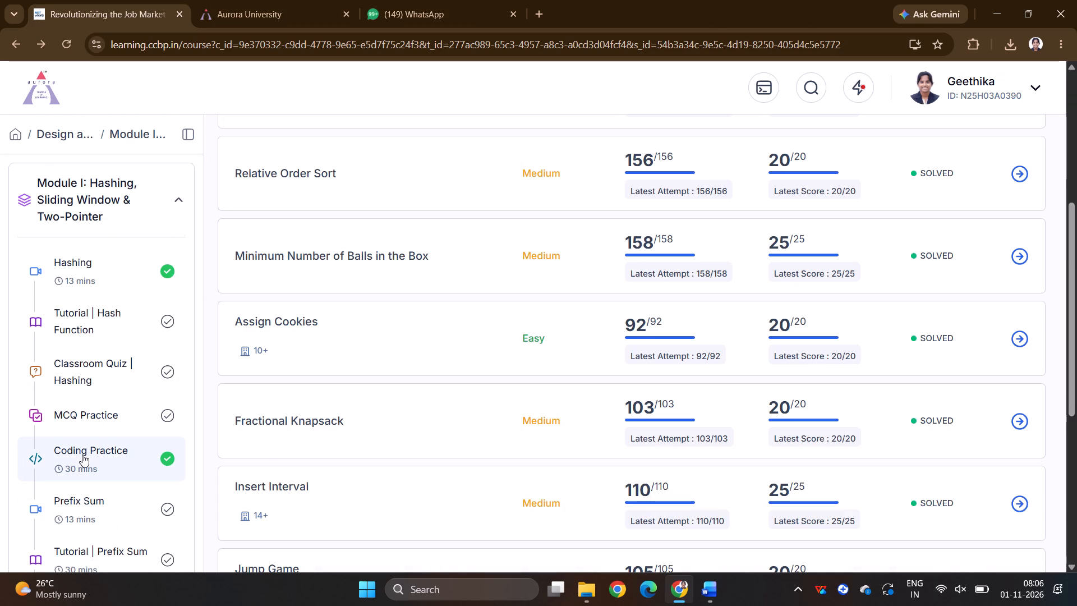
scroll(510, 432, down, 6)
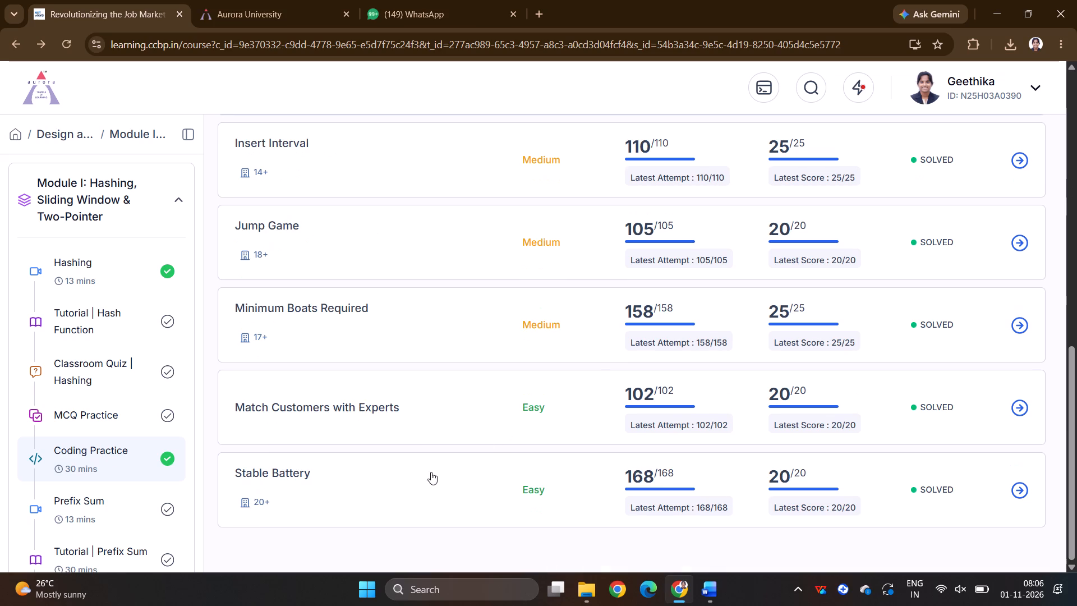
click(431, 472)
click(431, 472)
Switch to Word and review the journal from the first page to the end, checking which problems are already included.
click(706, 595)
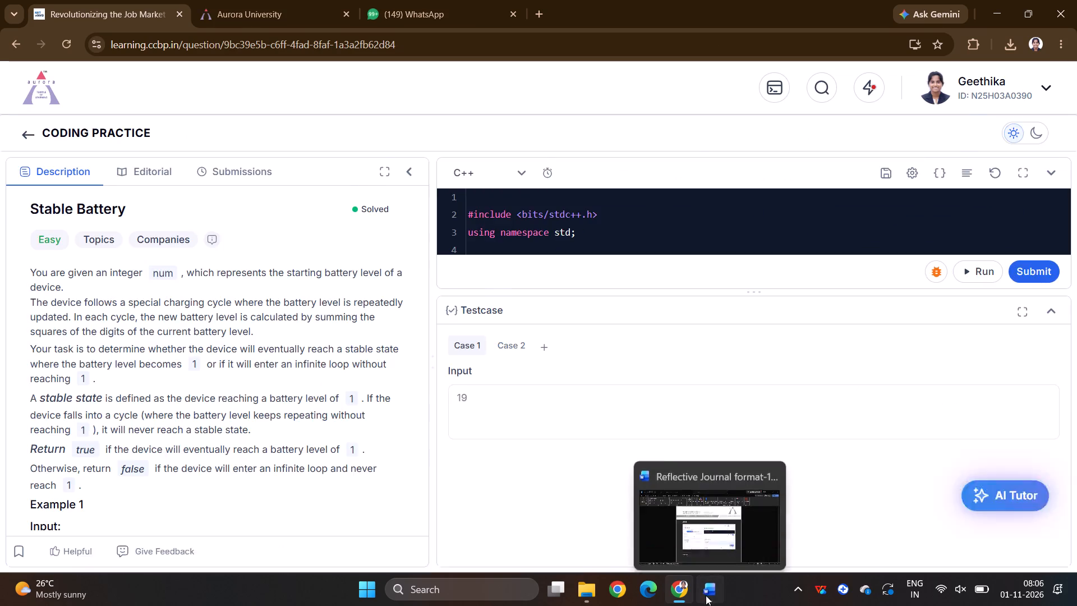
scroll(448, 237, up, 10)
scroll(448, 237, down, 1)
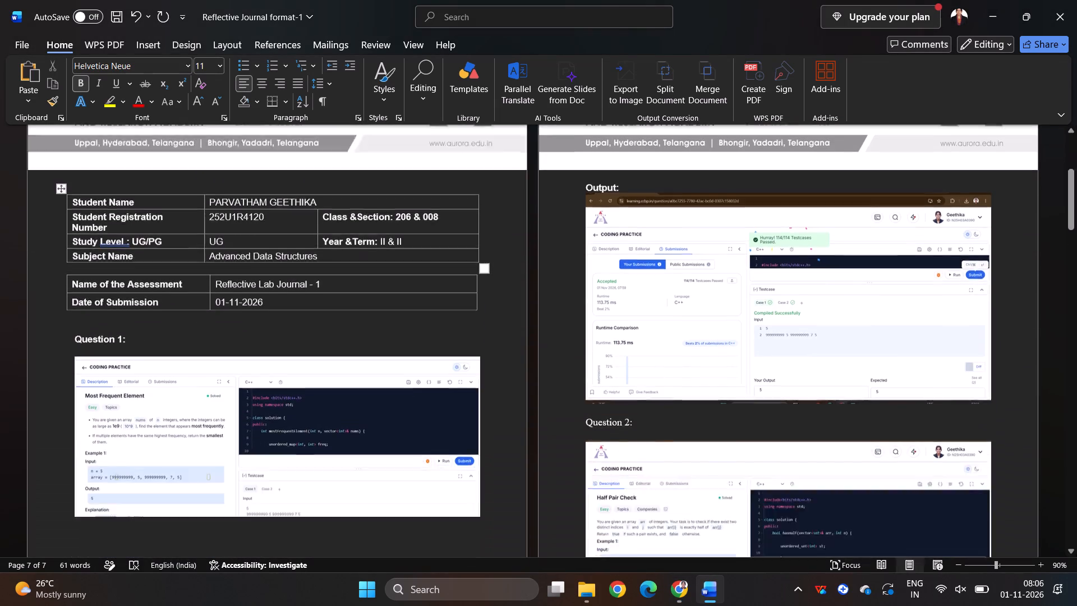
scroll(448, 237, down, 1)
scroll(448, 237, right, 1)
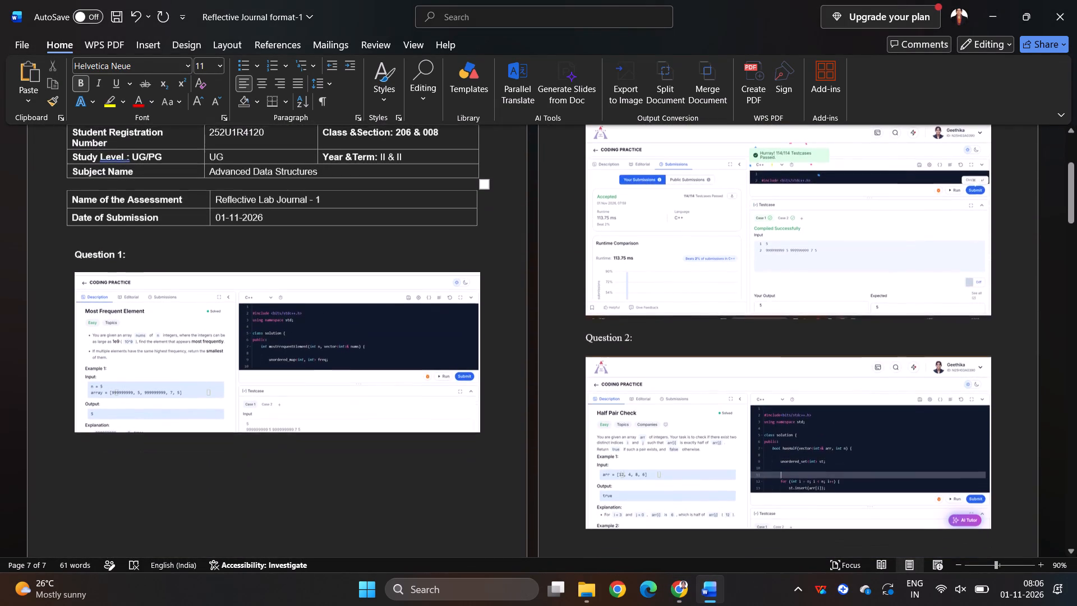
scroll(448, 237, right, 1)
scroll(448, 237, down, 3)
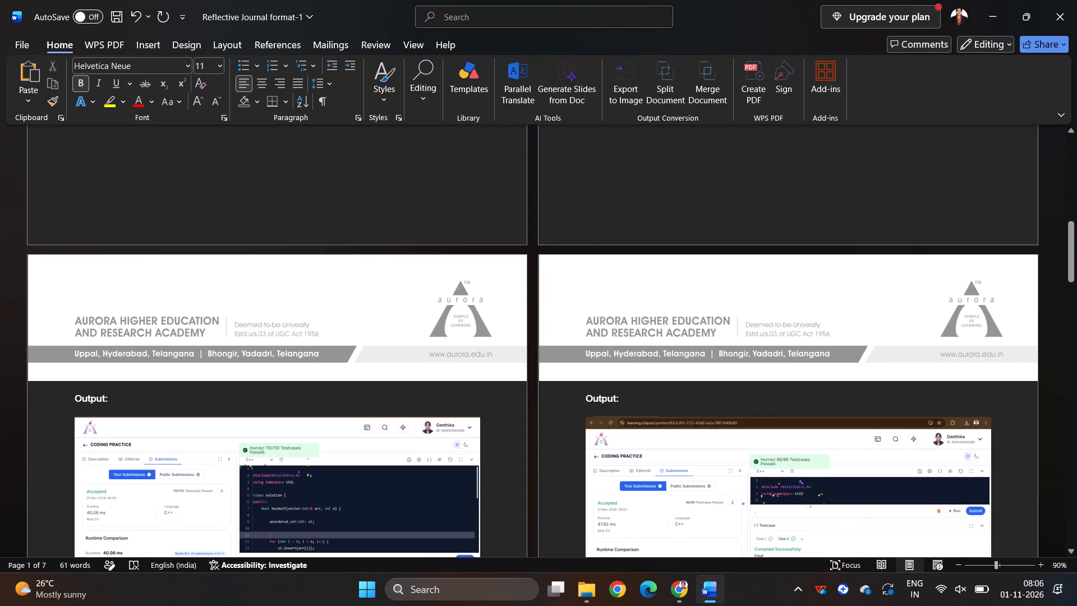
scroll(448, 237, down, 15)
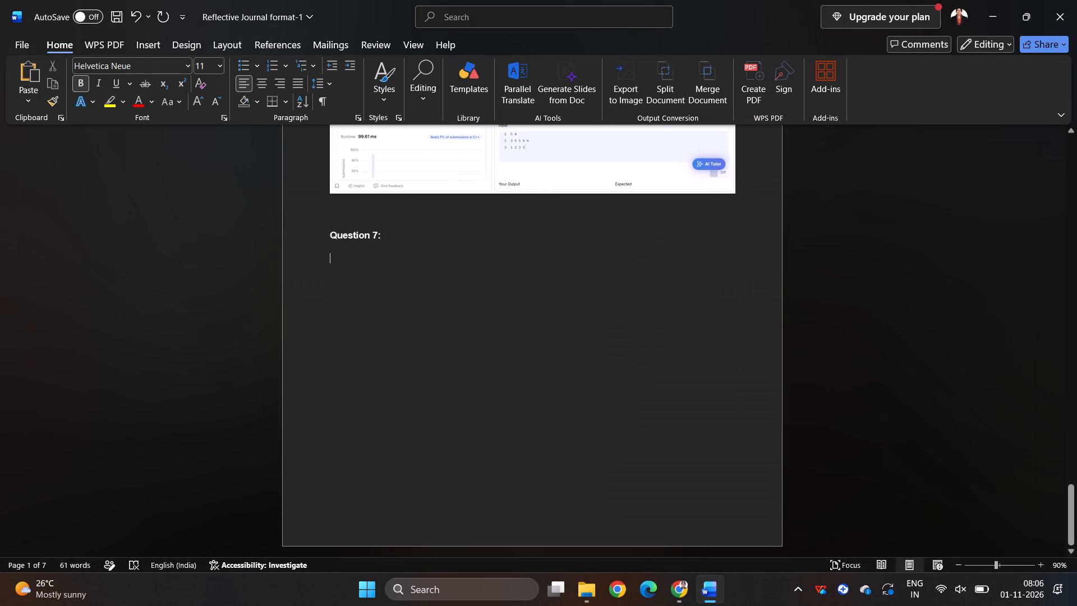
Back in Chrome, enlarge the Stable Battery code area and delete the comment line "// Check if the number is already visited".
click(689, 589)
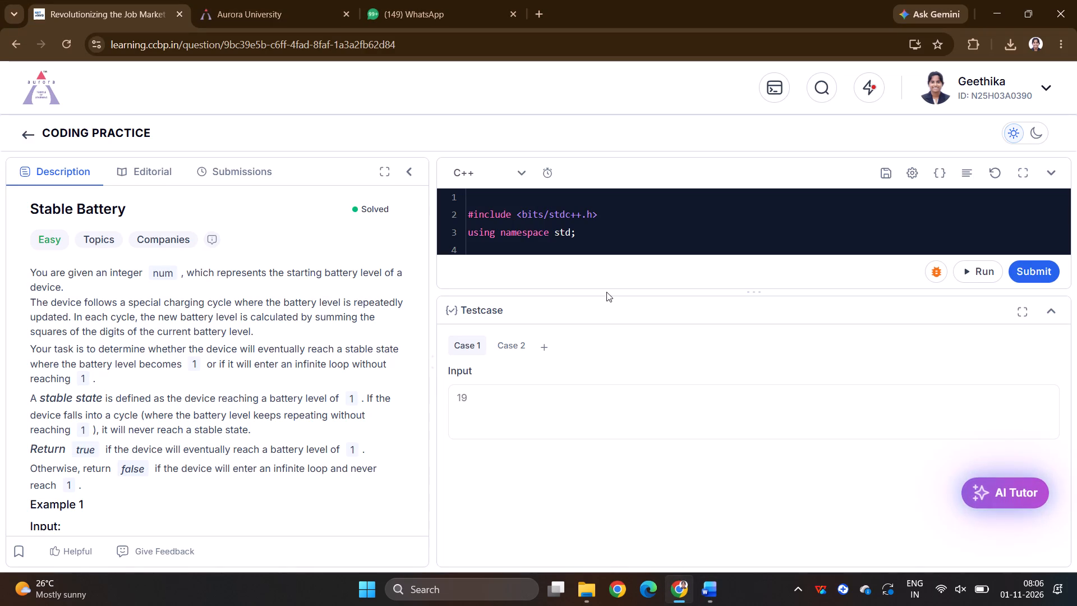
drag(753, 289, 781, 469)
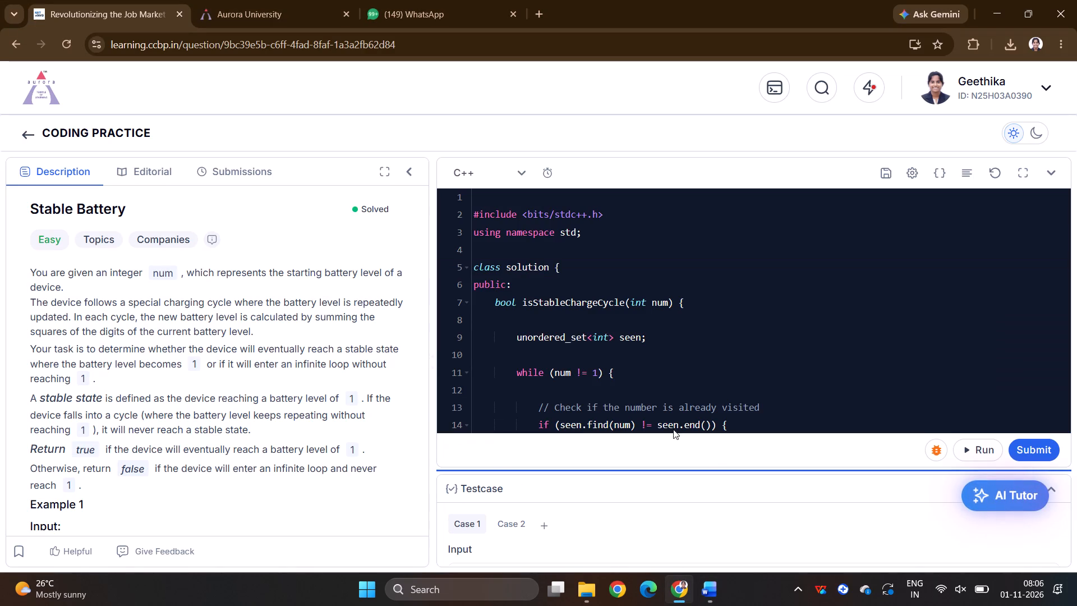
drag(774, 411, 612, 403)
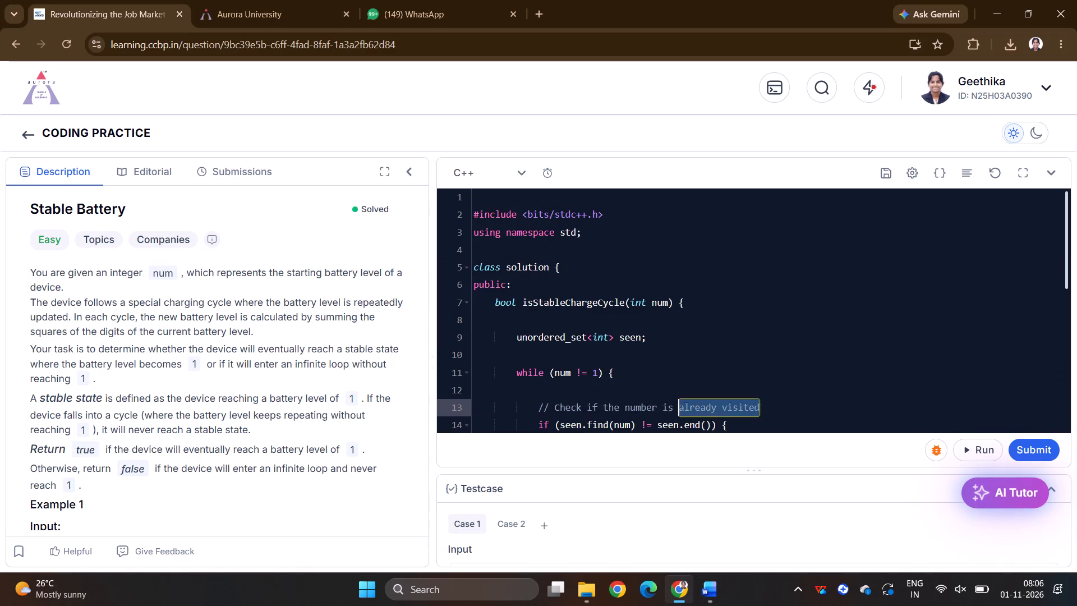
drag(612, 403, 535, 413)
key(BackSpace)
key(BackSpace)
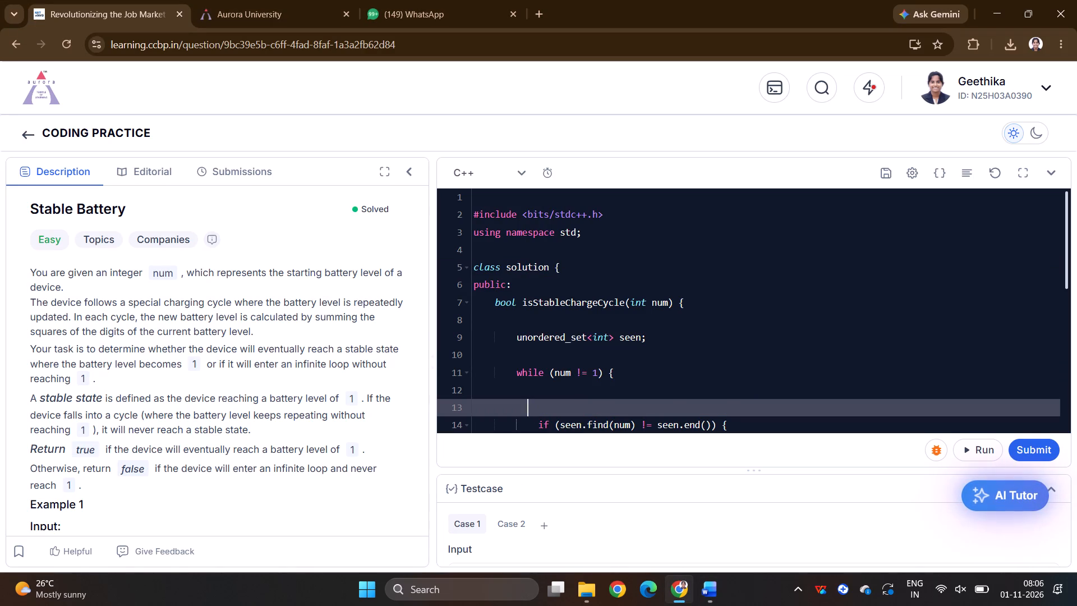
key(BackSpace)
key(BackSpace)
key(BackSpace)
key(BackSpace)
key(BackSpace)
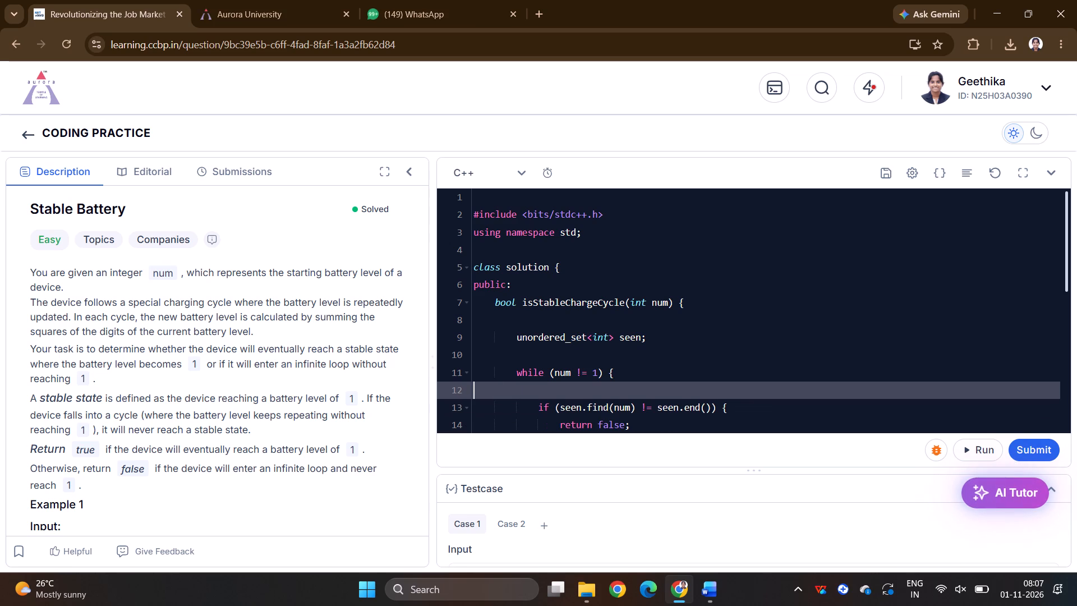
Capture the Stable Battery problem page with its code and paste it into the Word journal under "Question 7:".
click(647, 132)
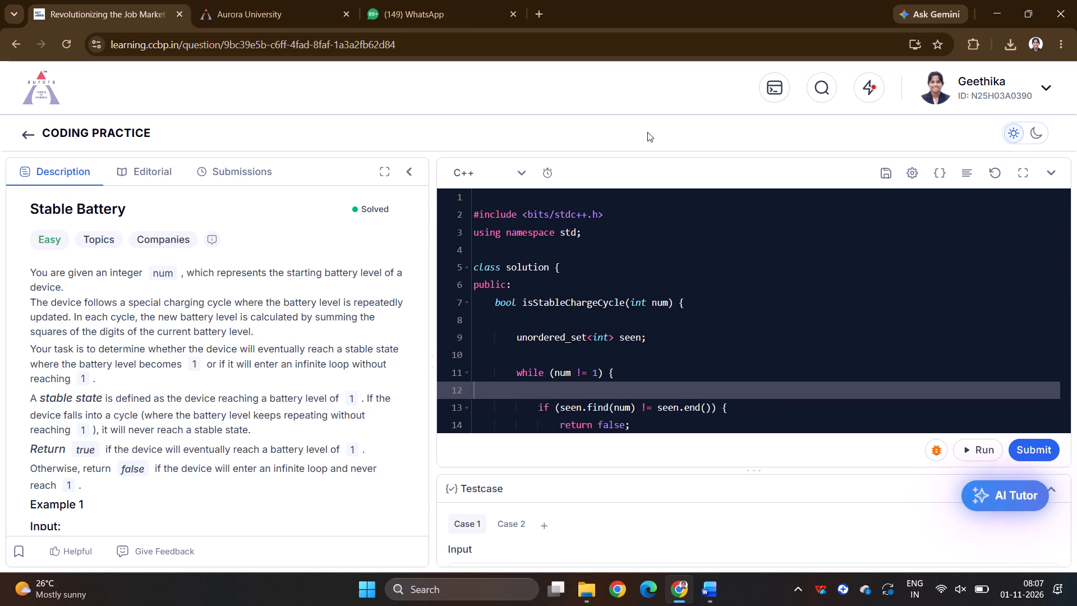
key(Print)
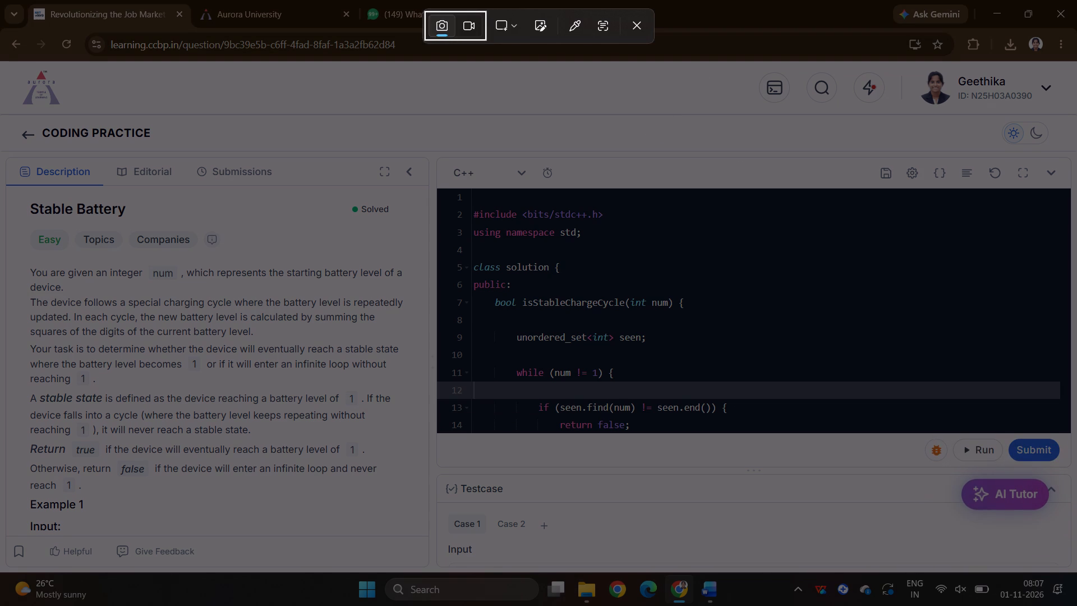
drag(0, 32, 1052, 550)
scroll(1024, 540, right, 1)
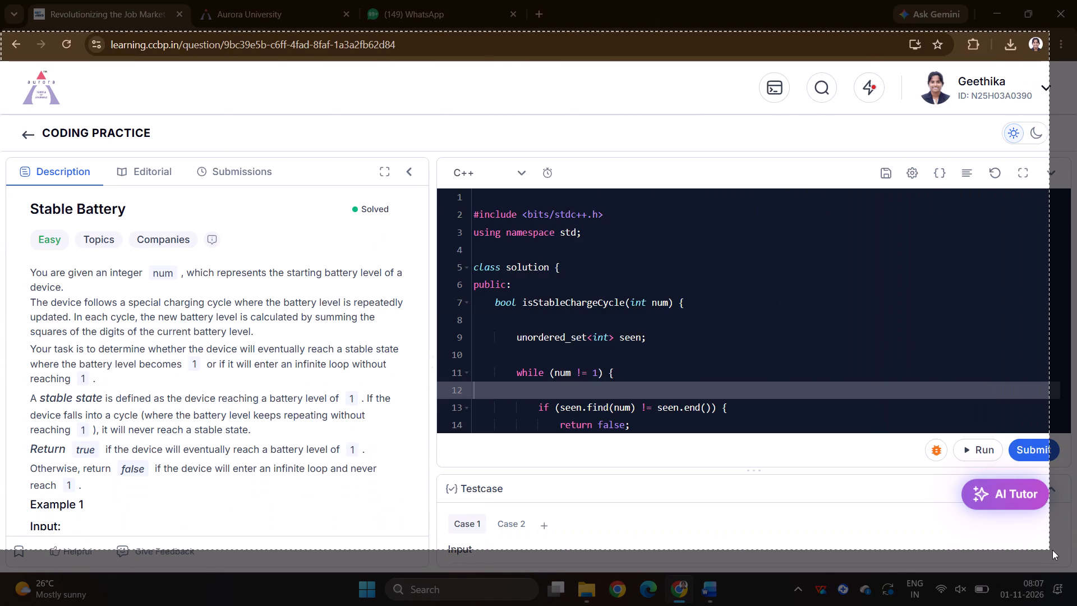
drag(1052, 550, 1060, 559)
scroll(1052, 550, right, 1)
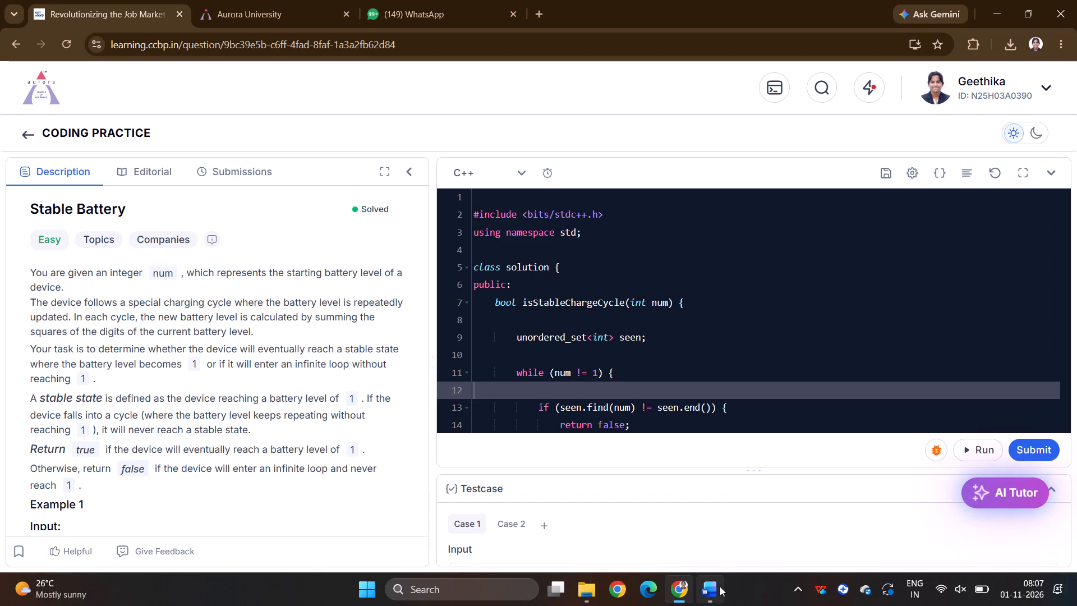
click(720, 586)
key(ctrl+v)
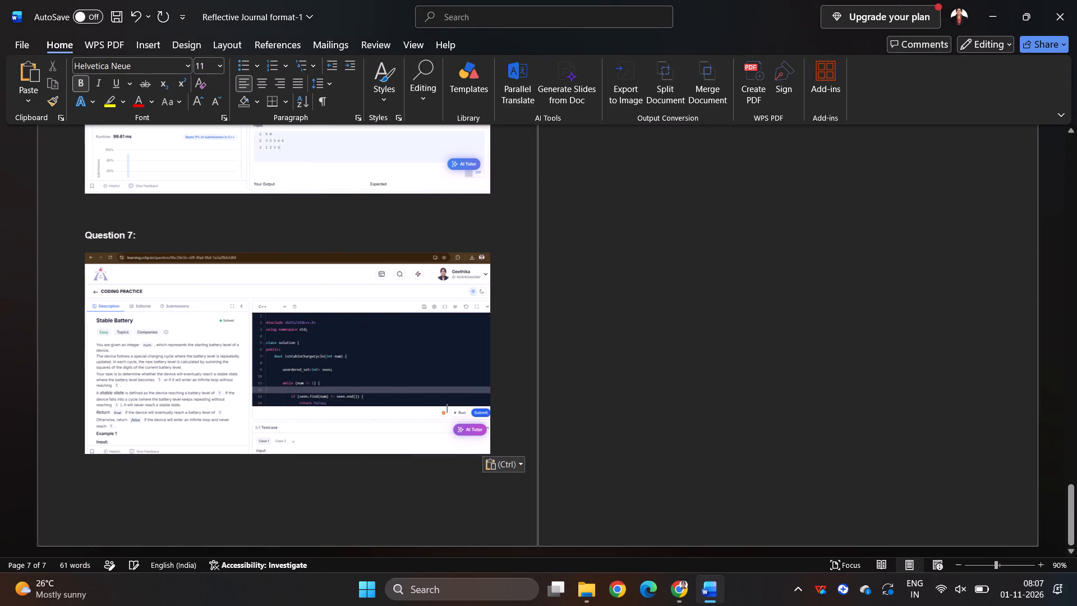
Continue onto a new page after the Question 7 screenshot and add the label "Output:" followed by an empty line.
key(Return)
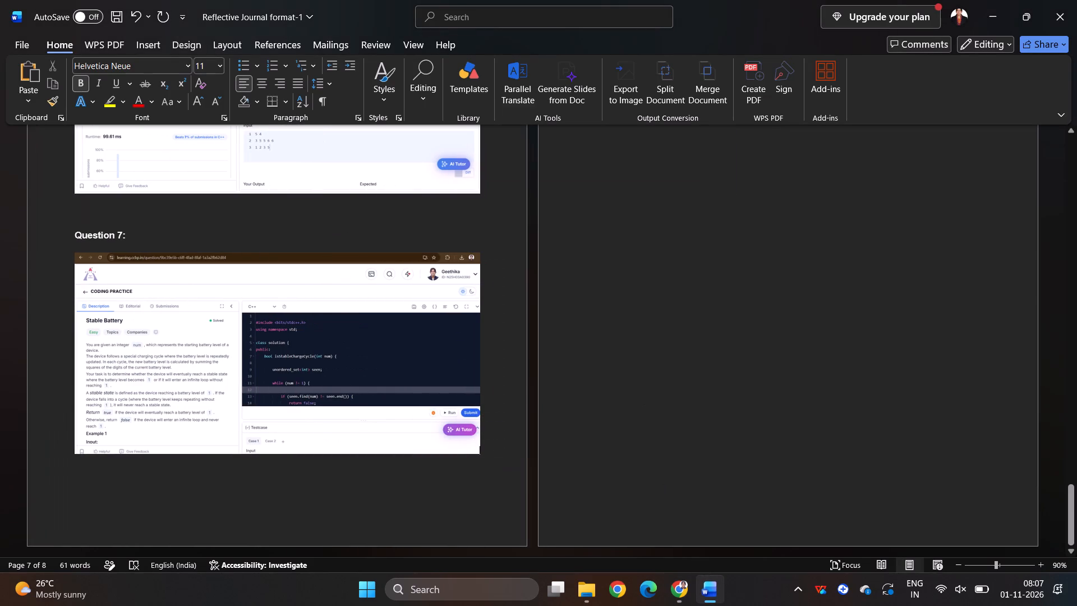
key(Return)
key(Return)
scroll(639, 395, up, 1)
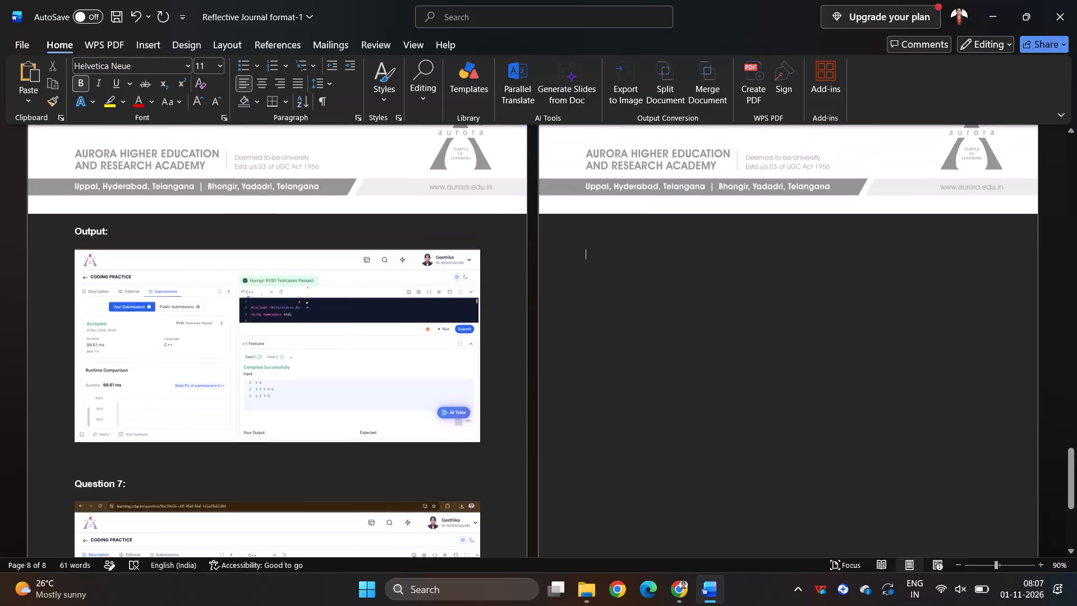
scroll(639, 395, up, 1)
text(Output:)
key(Return)
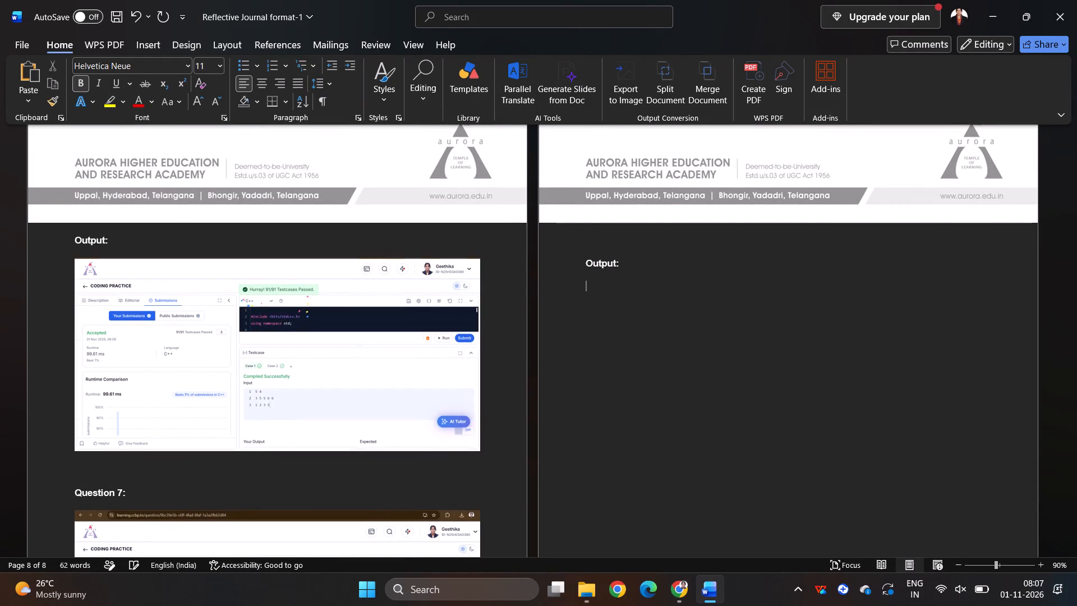
Switch to Chrome, then run and submit the Stable Battery solution, enlarging the Testcase area.
click(680, 595)
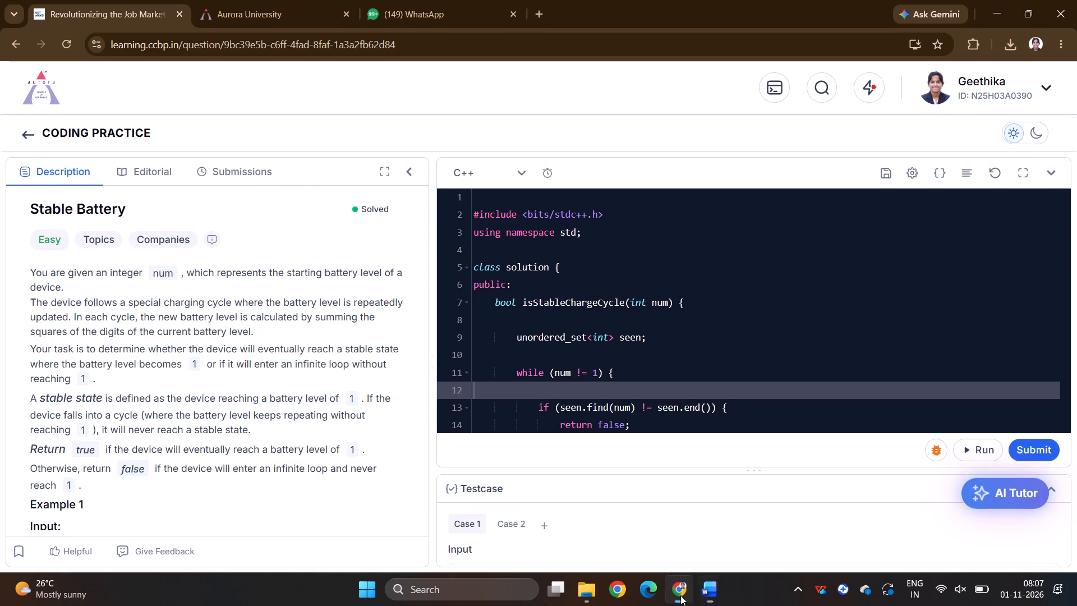
click(982, 459)
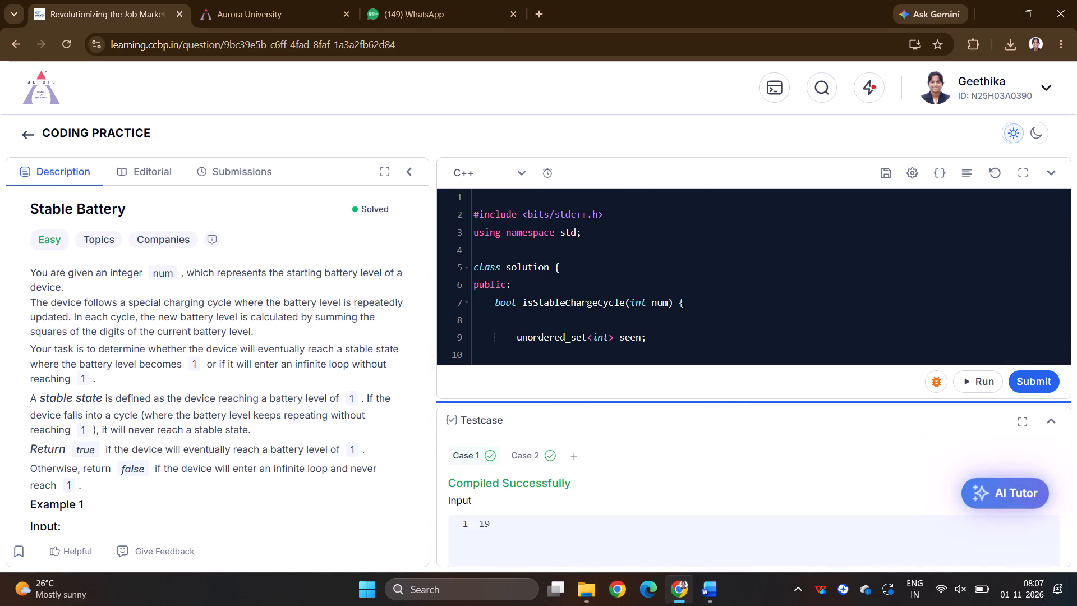
drag(749, 402, 710, 305)
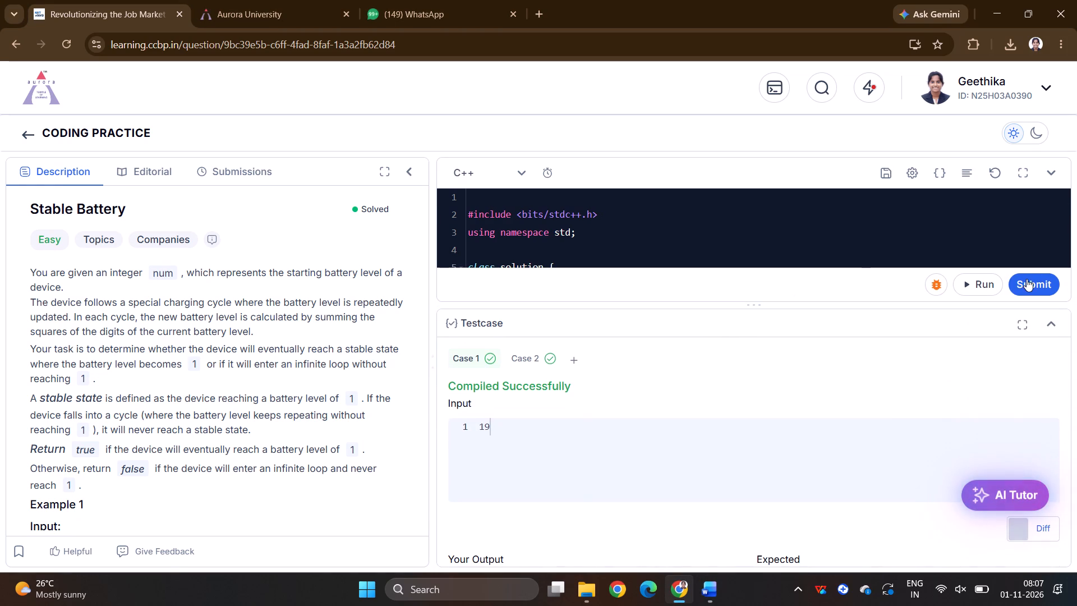
click(1028, 279)
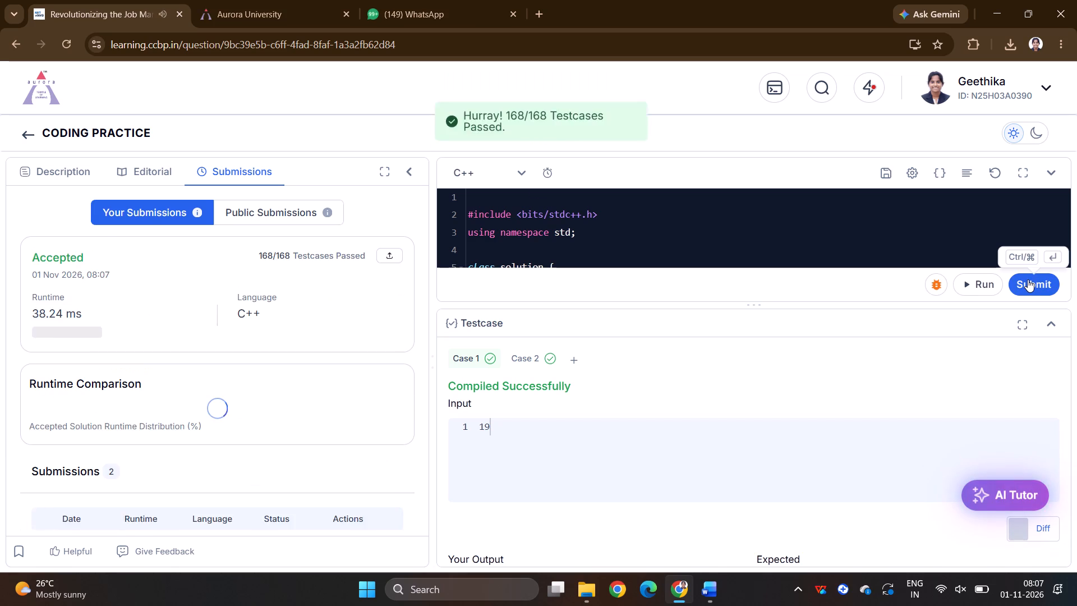
Capture the Stable Battery submission result page and paste it into the Word journal under the Question 7 "Output:" label.
key(Print)
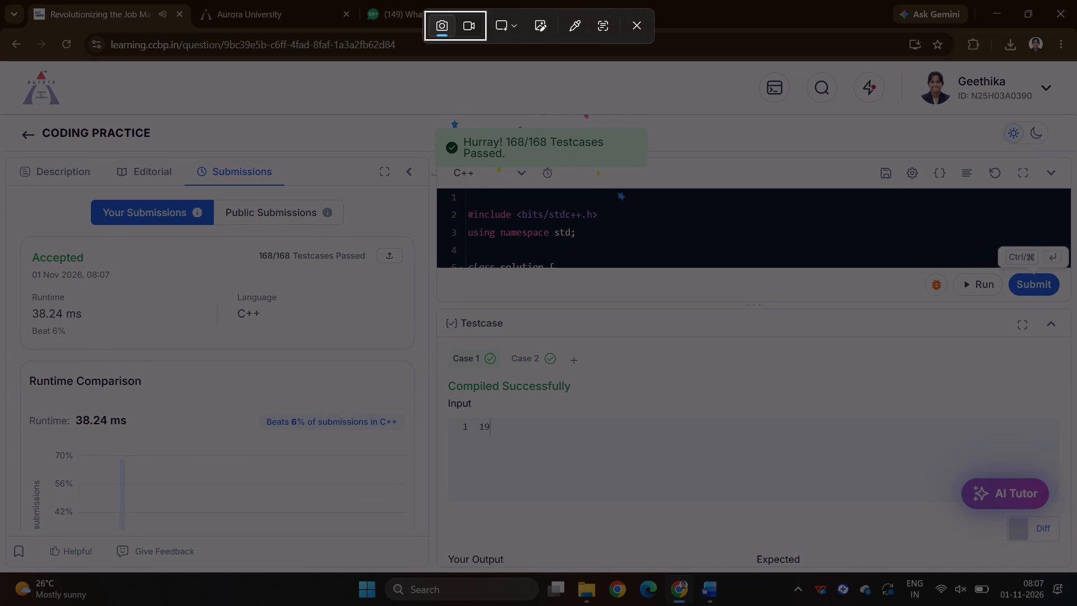
drag(0, 56, 1076, 574)
click(700, 602)
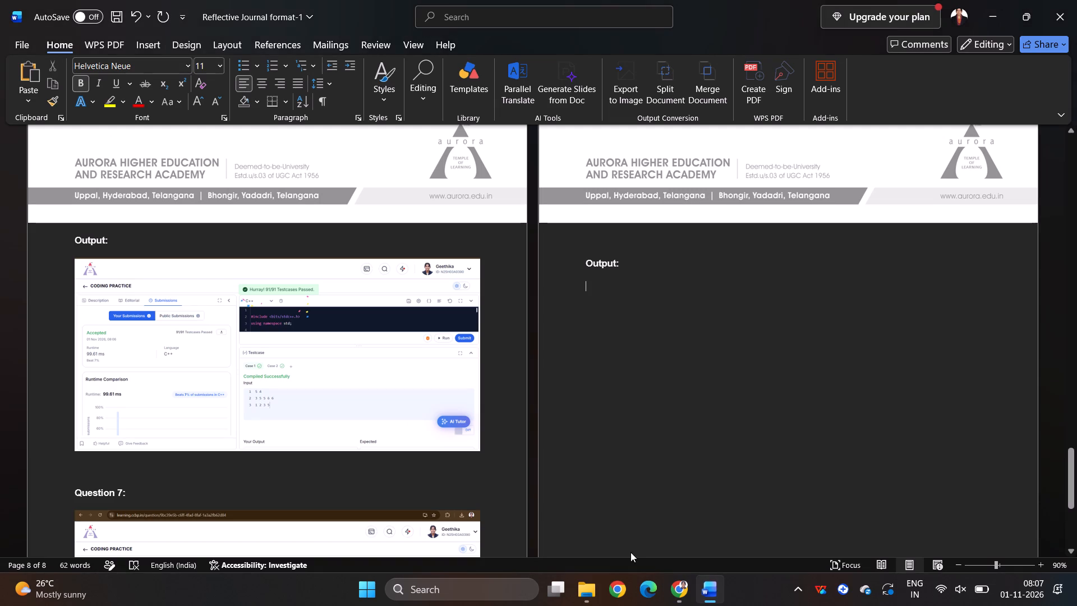
key(ctrl+v)
Add the label "Question 8:" below the Stable Battery output screenshot, followed by an empty line.
ctrl+click(604, 432)
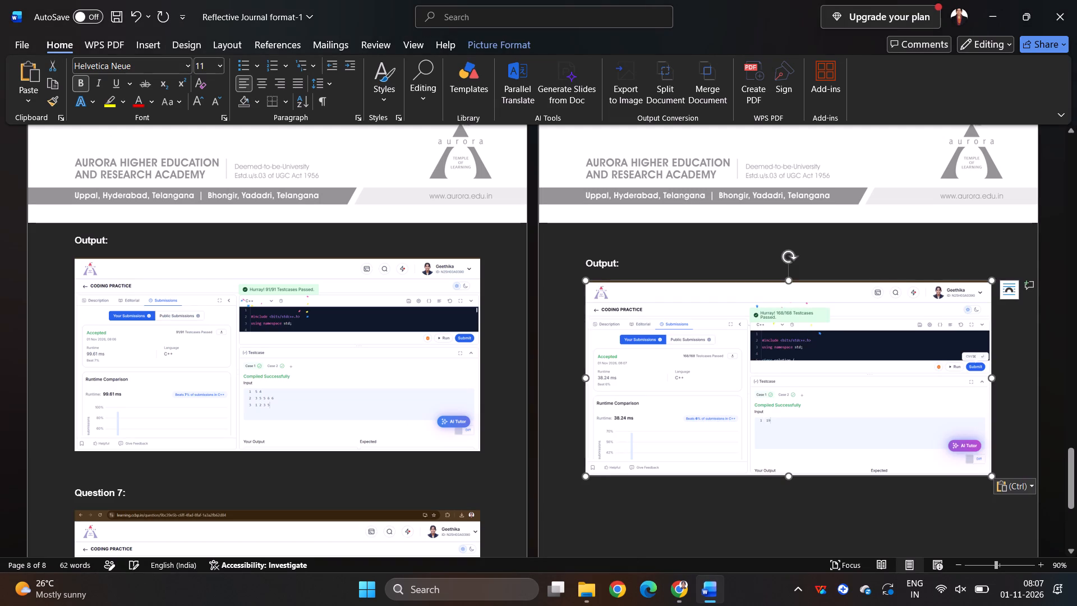
key(Return)
key(BackSpace)
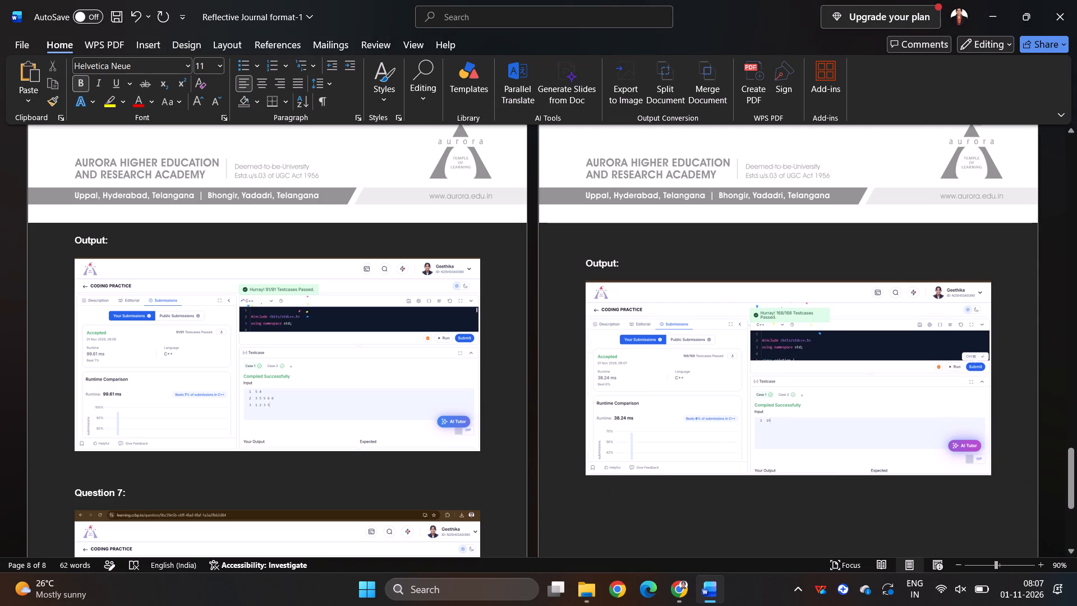
click(1025, 485)
key(Return)
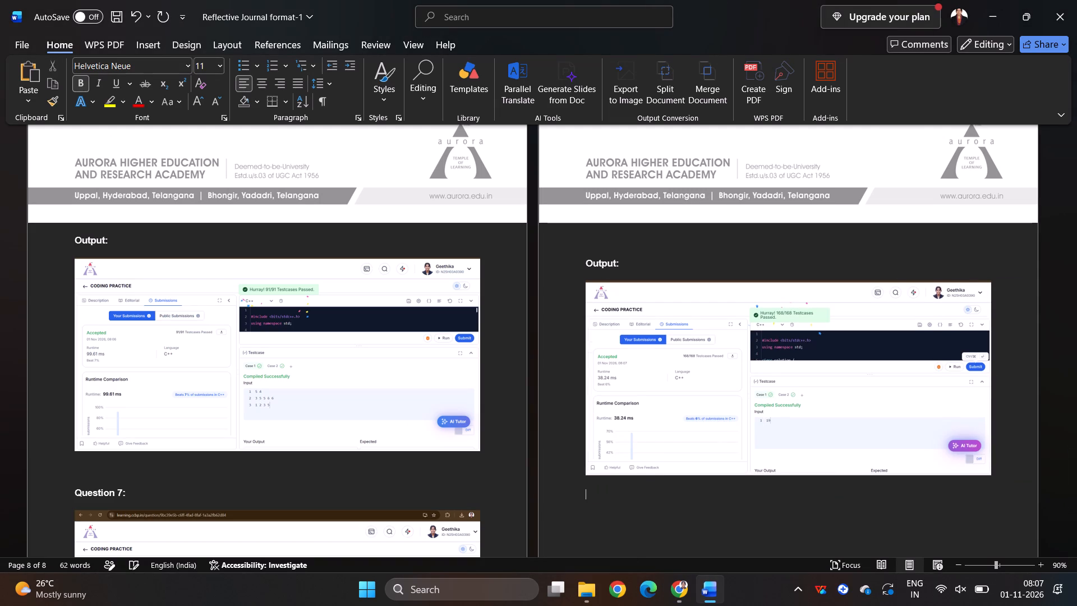
key(Return)
text(Question 8:)
key(Return)
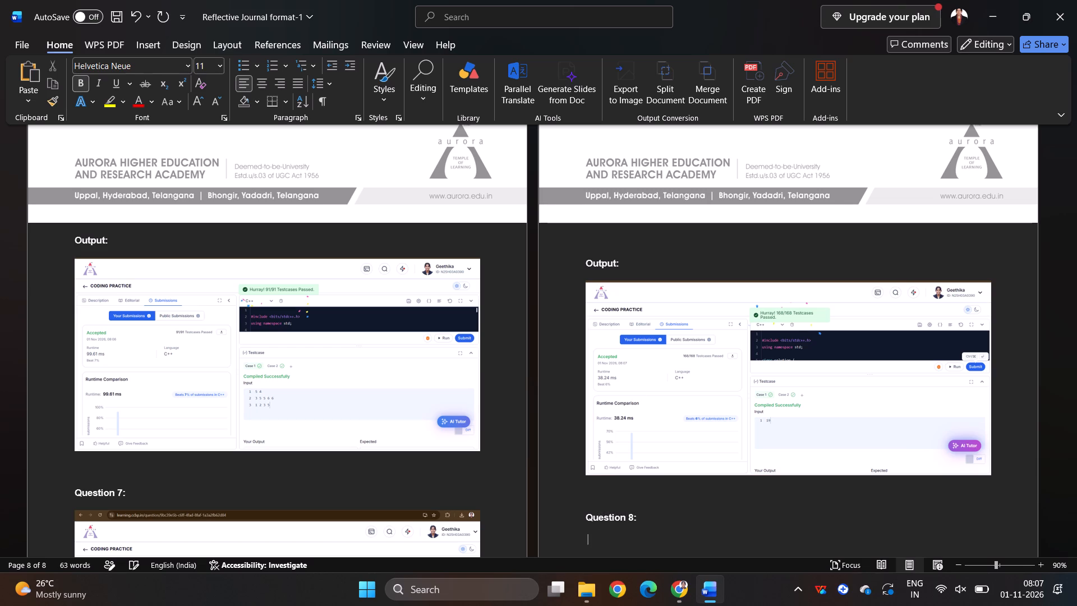
Switch to Chrome, open the Match Customers with Experts problem from the Coding Practice list and enlarge its code area.
click(691, 594)
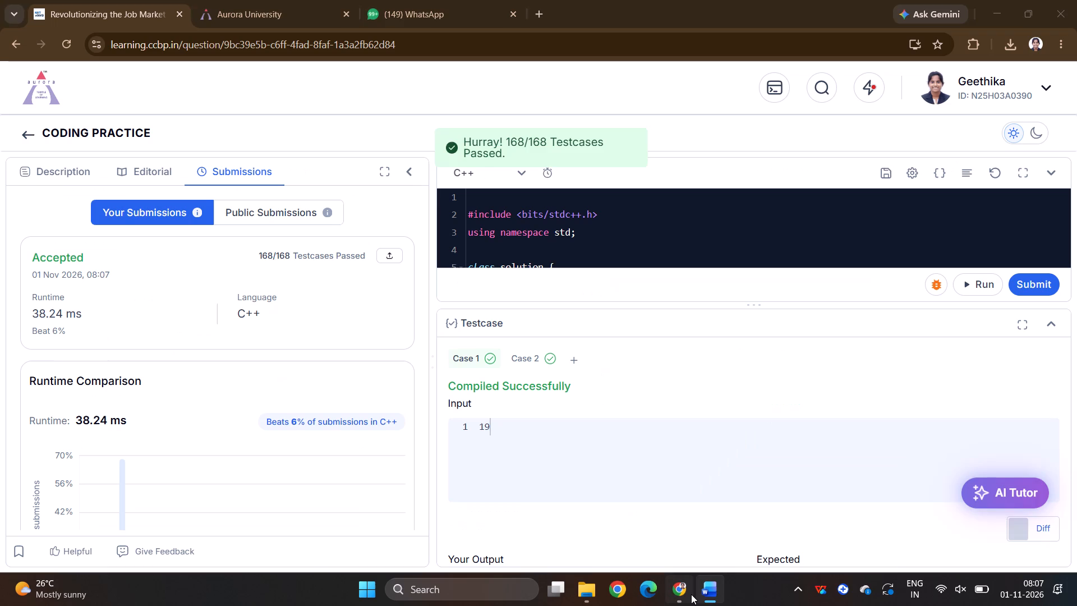
scroll(530, 260, up, 2)
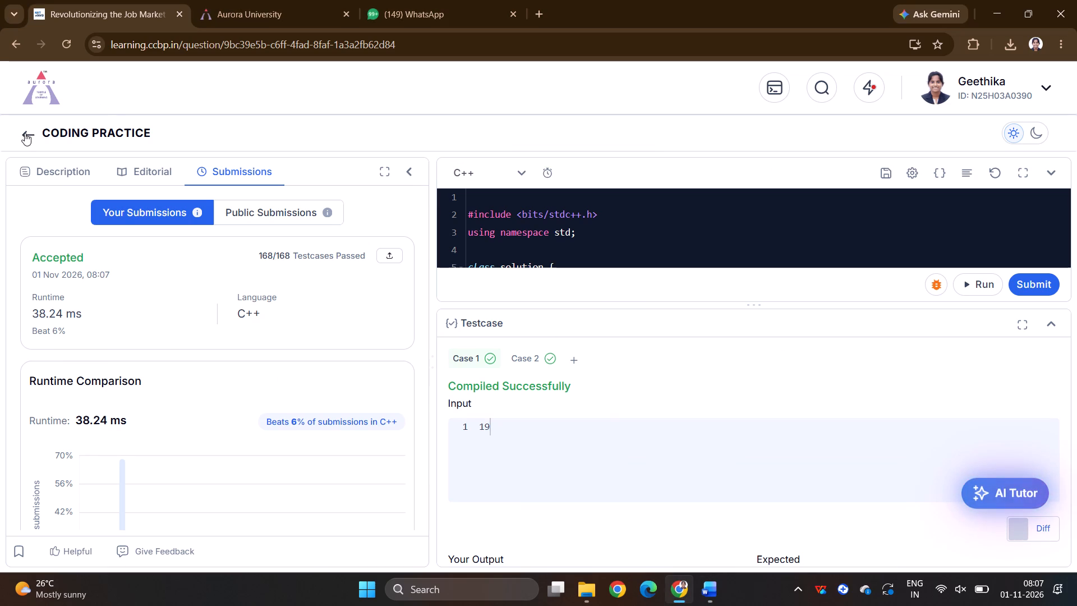
click(21, 133)
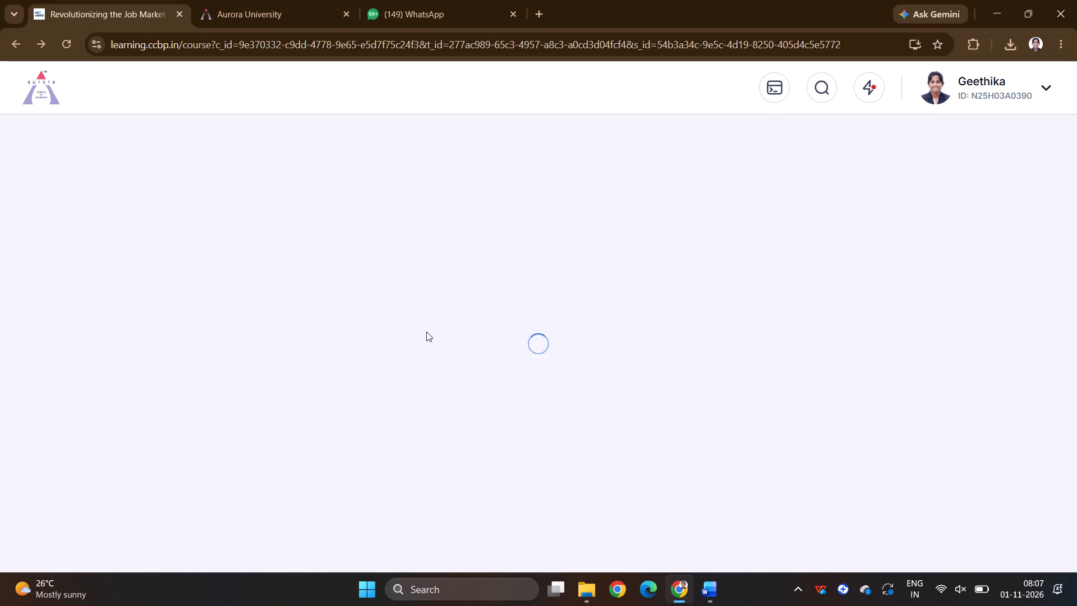
scroll(426, 332, down, 5)
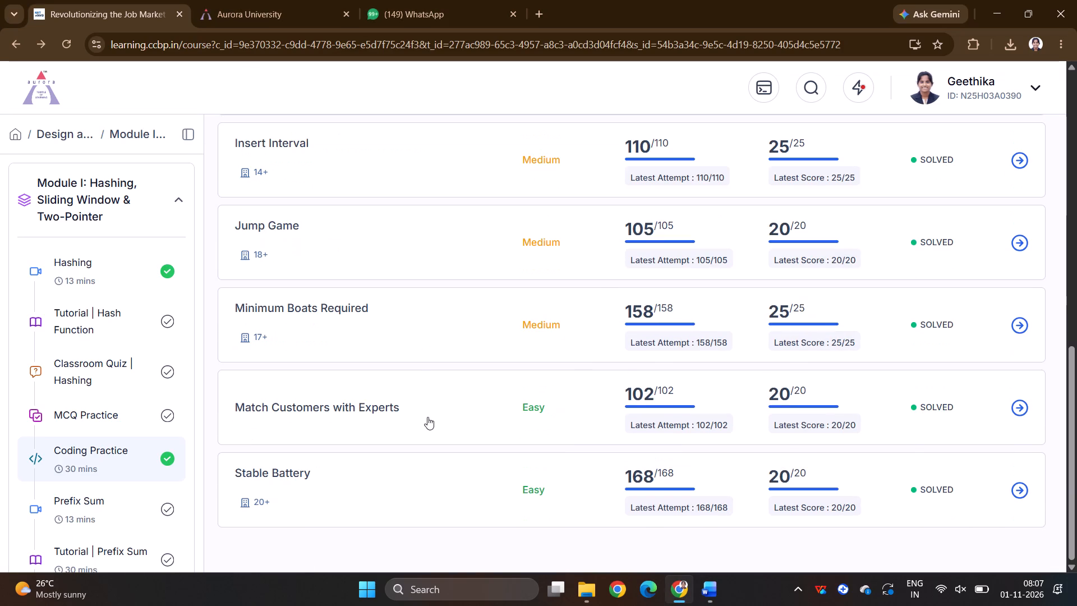
click(427, 417)
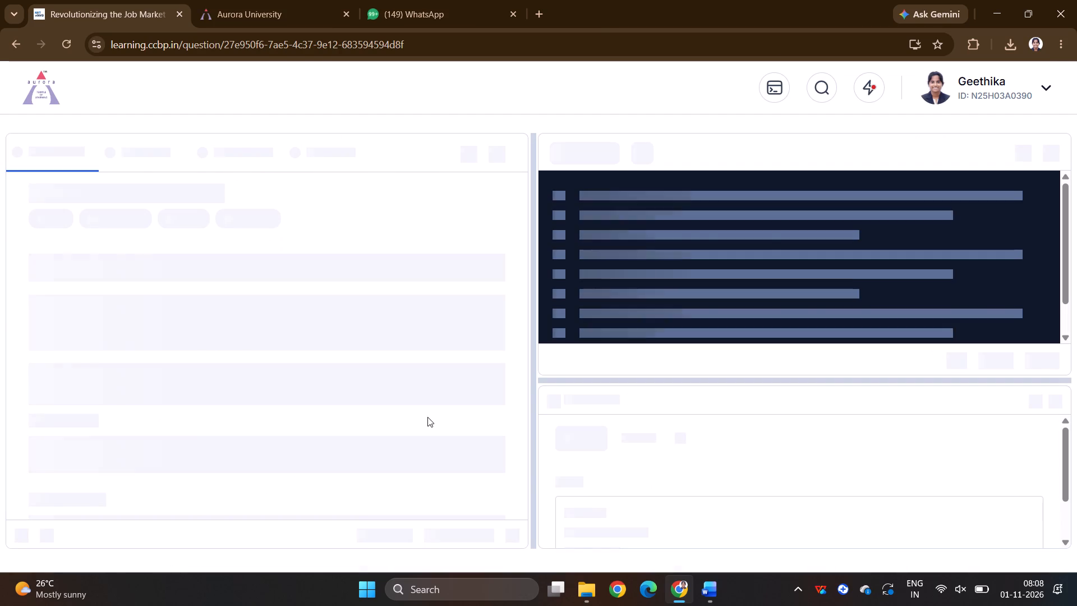
click(427, 417)
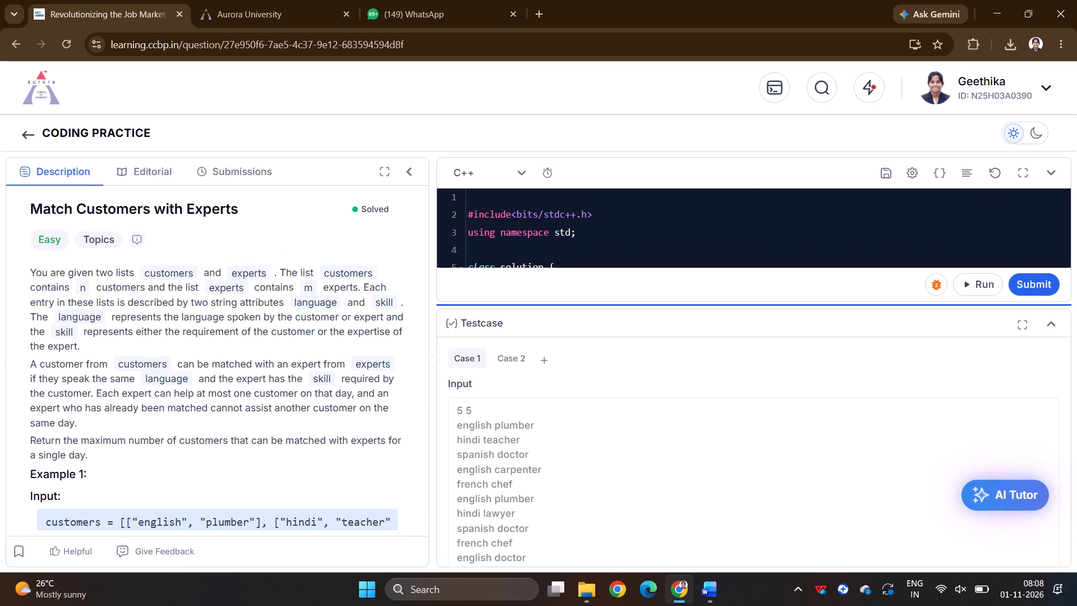
drag(753, 304, 769, 395)
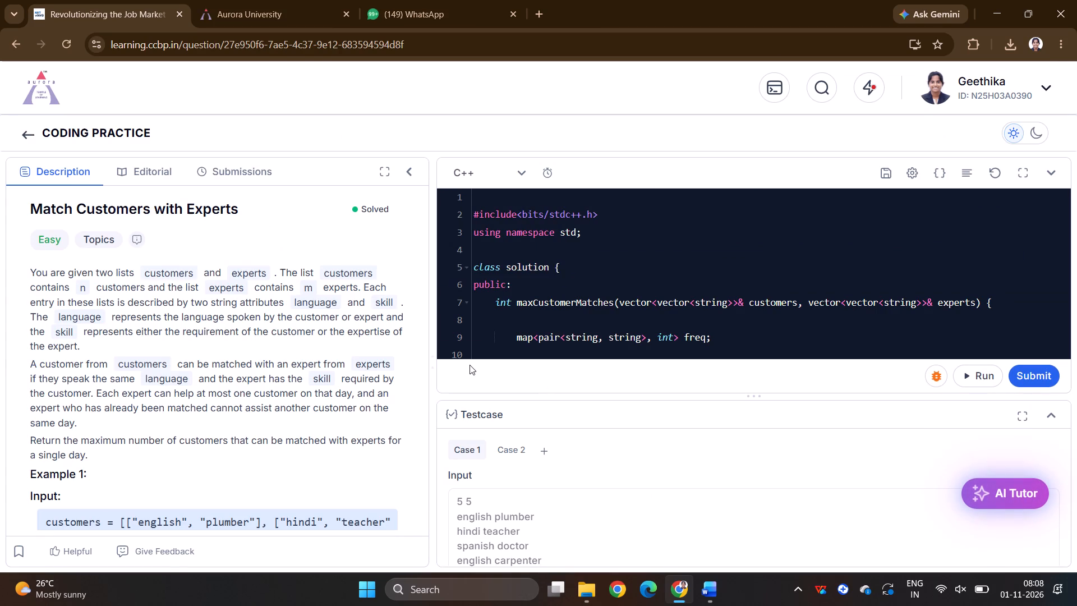
Capture the Match Customers with Experts problem page with its code and paste it into the Word journal under "Question 8:".
key(Print)
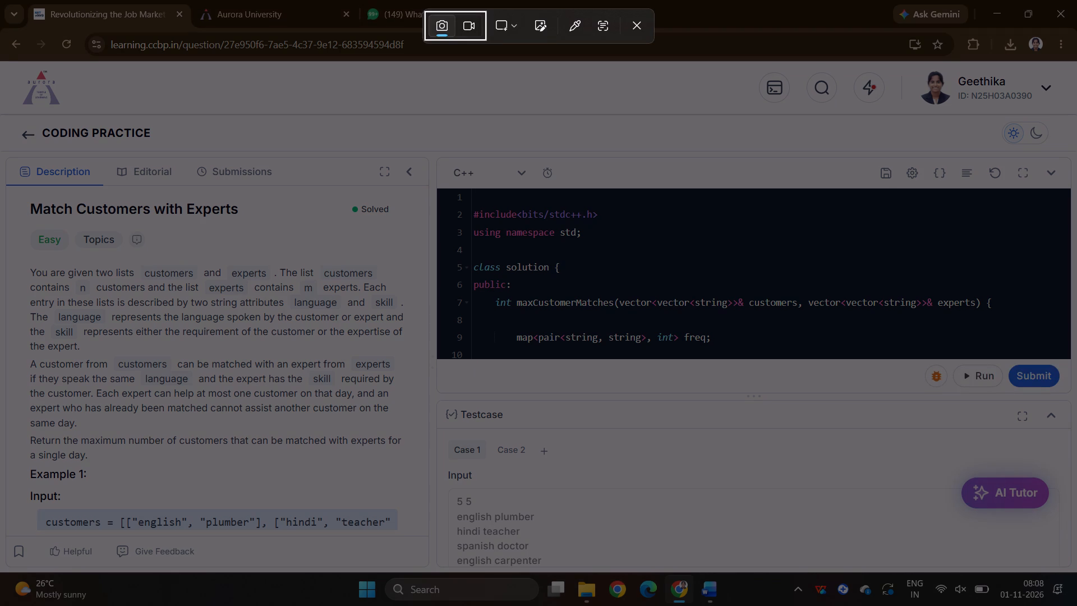
drag(0, 33, 1076, 562)
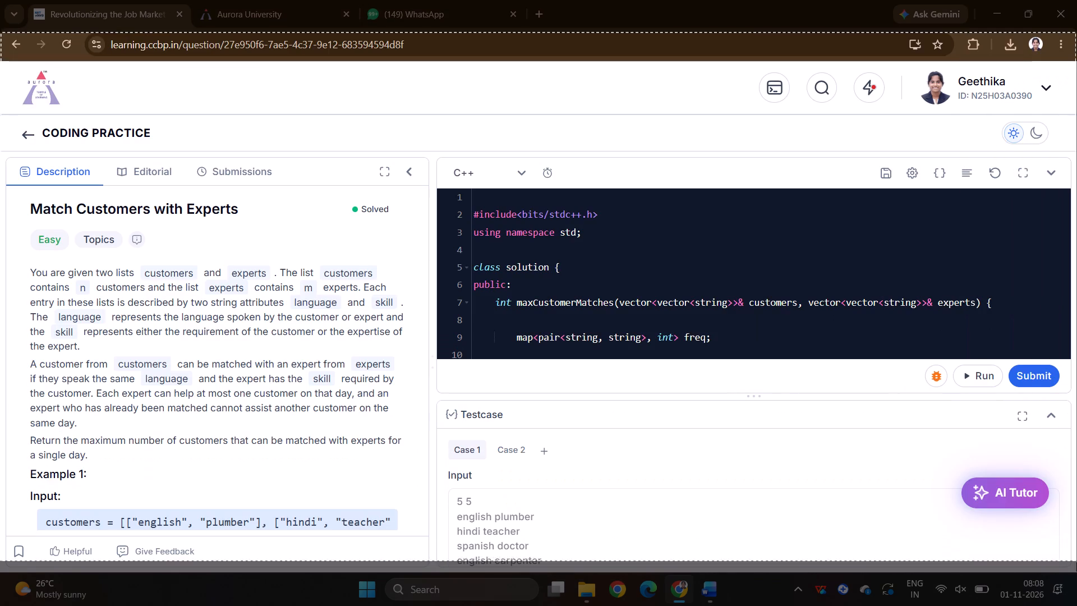
drag(1076, 562, 1076, 572)
scroll(1076, 571, right, 1)
click(716, 591)
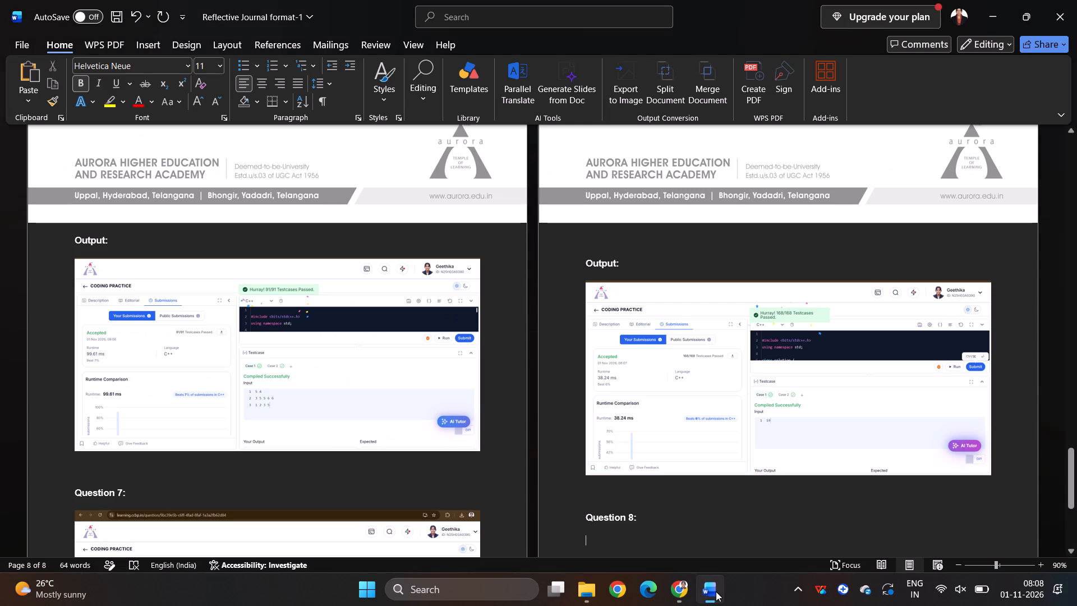
key(ctrl+v)
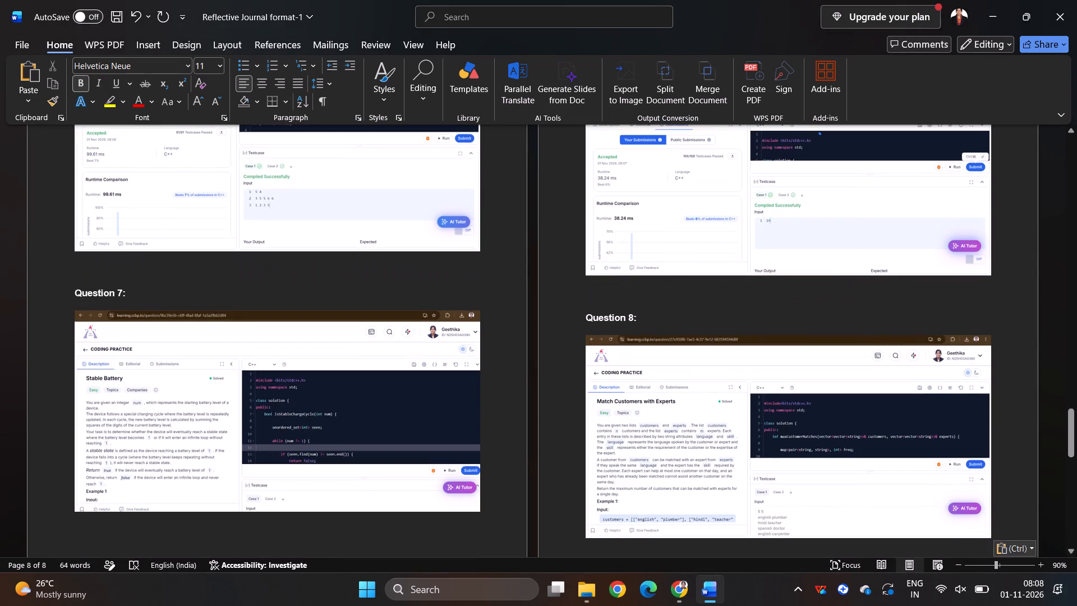
Continue onto a new page after the Question 8 screenshot and add the label "Output:" followed by an empty line.
key(Return)
key(Return)
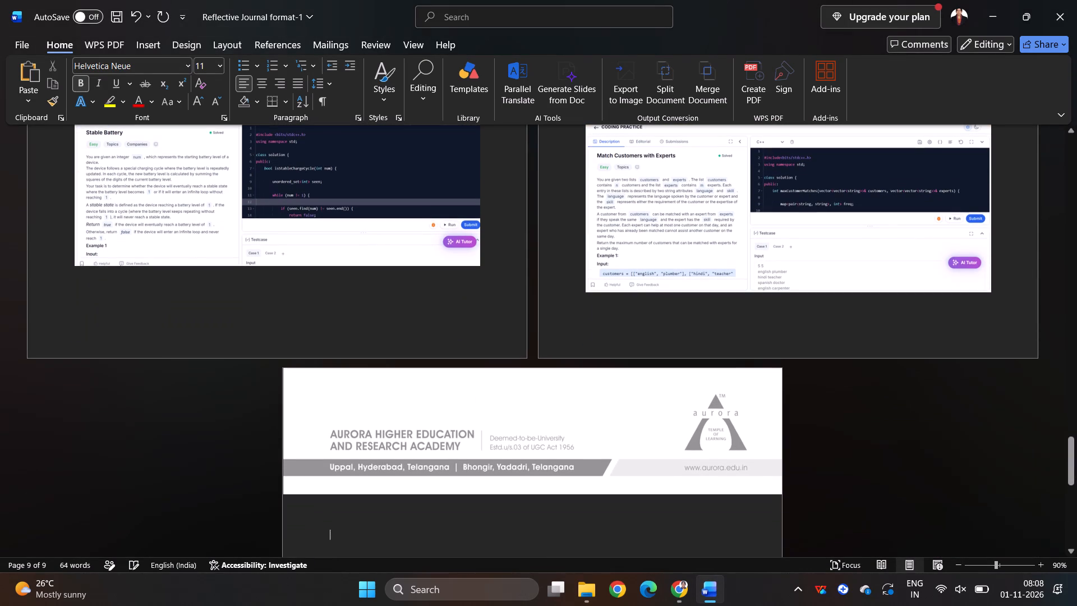
text(Output:)
key(Return)
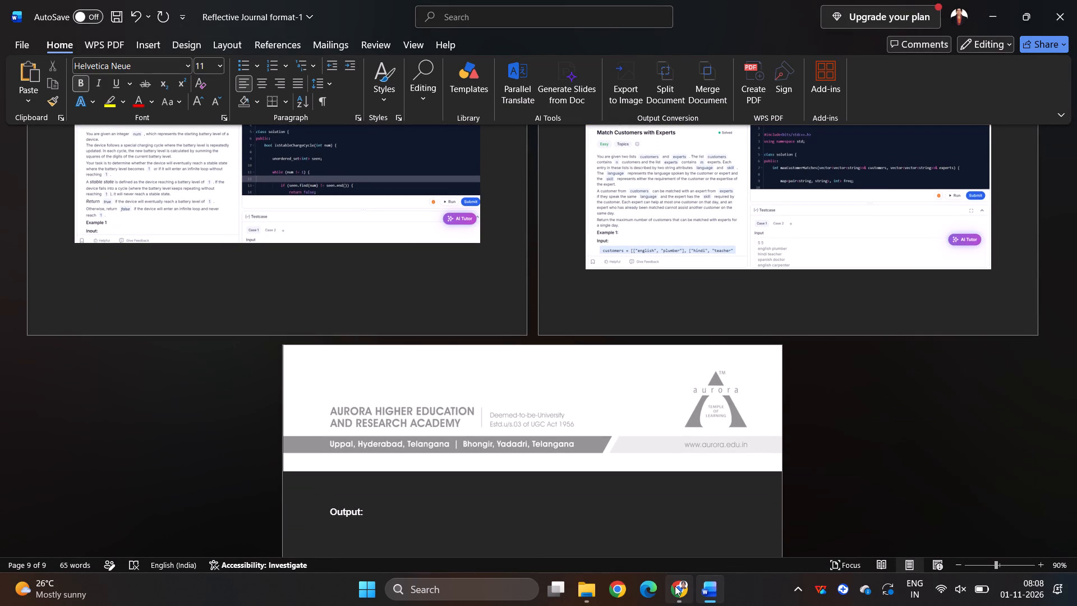
Switch to Chrome, then run and submit the Match Customers with Experts solution, enlarging the Testcase area.
click(675, 586)
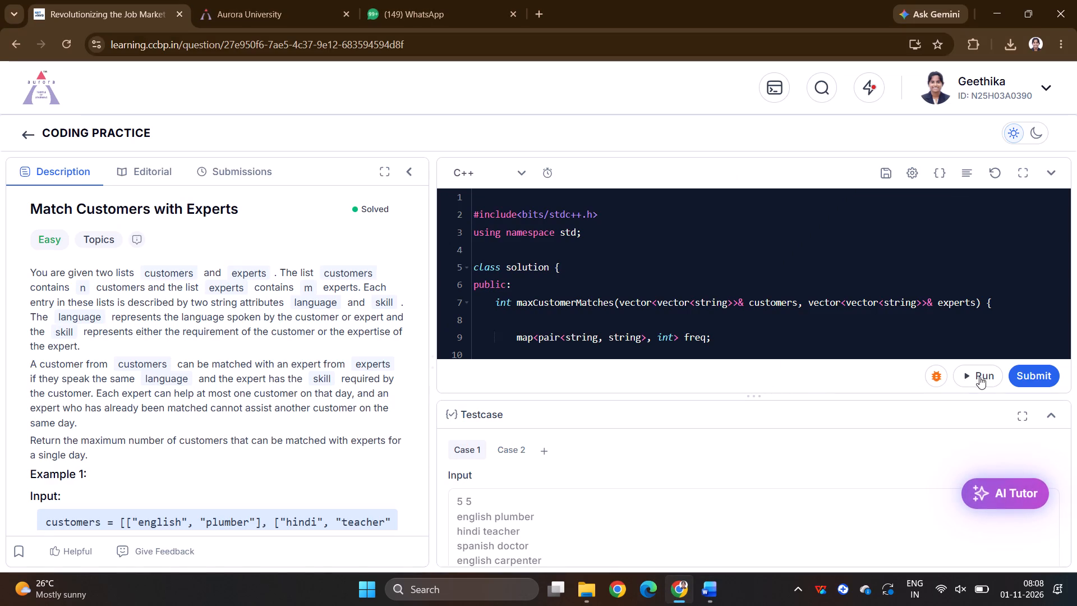
click(987, 377)
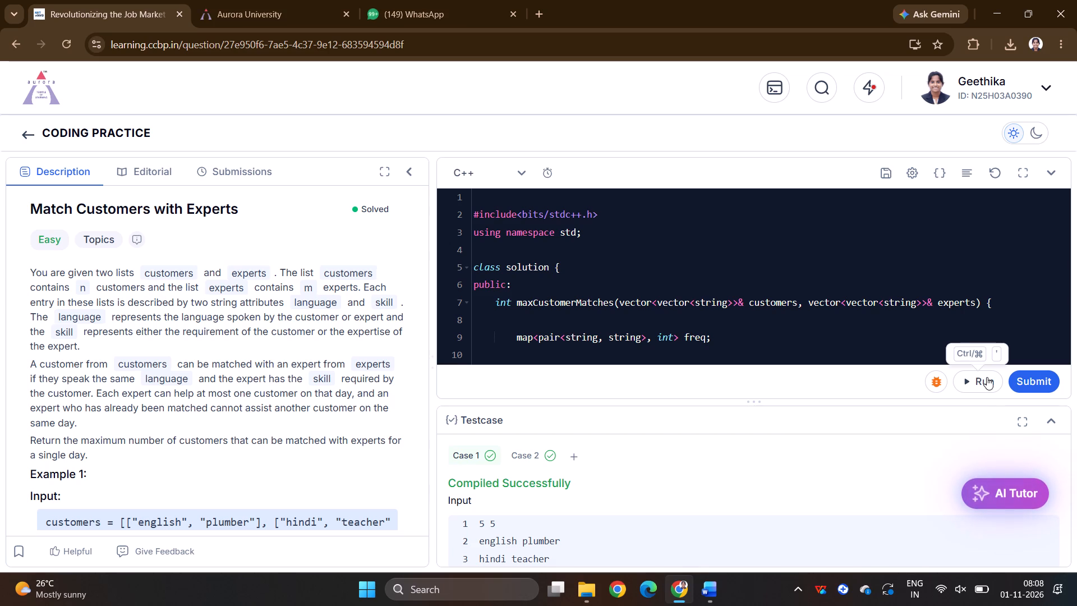
click(1020, 382)
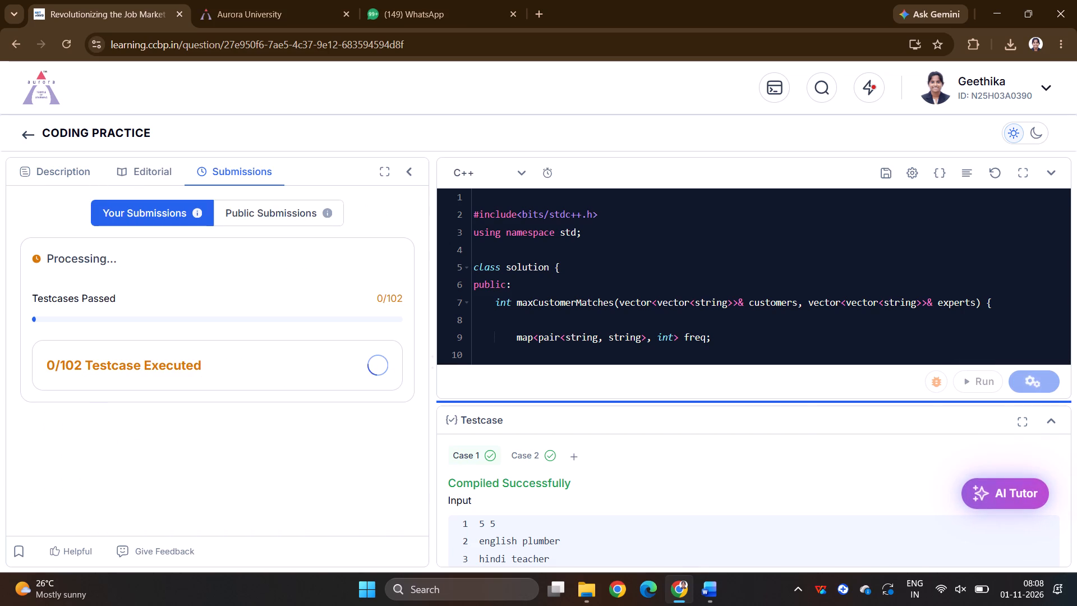
drag(786, 403, 772, 314)
scroll(762, 429, down, 1)
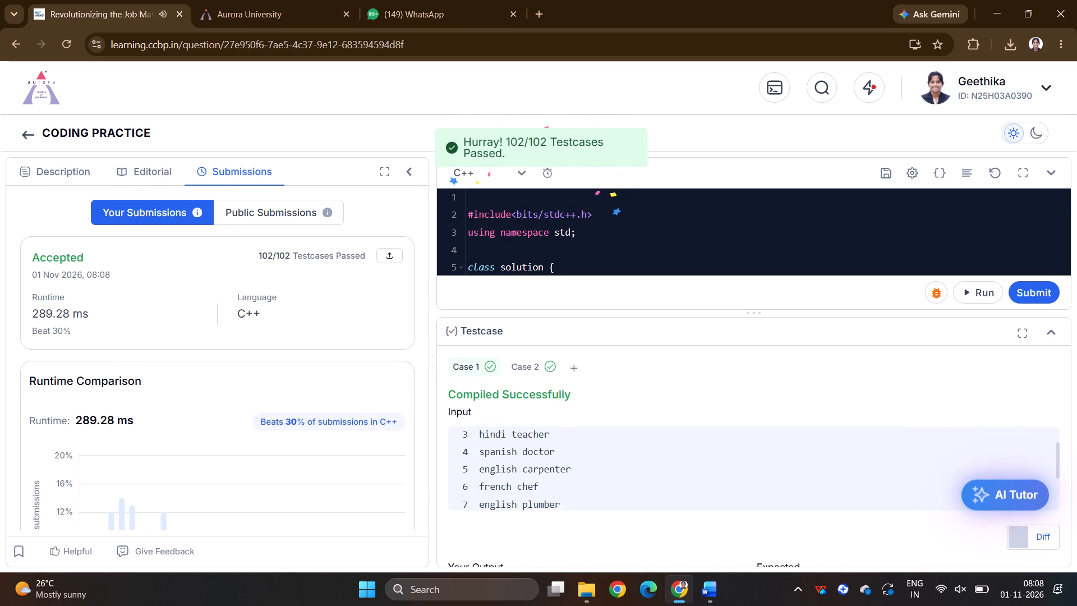
Capture the Match Customers with Experts submission result page and paste it into the Word journal under the Question 8 "Output:" label.
key(Print)
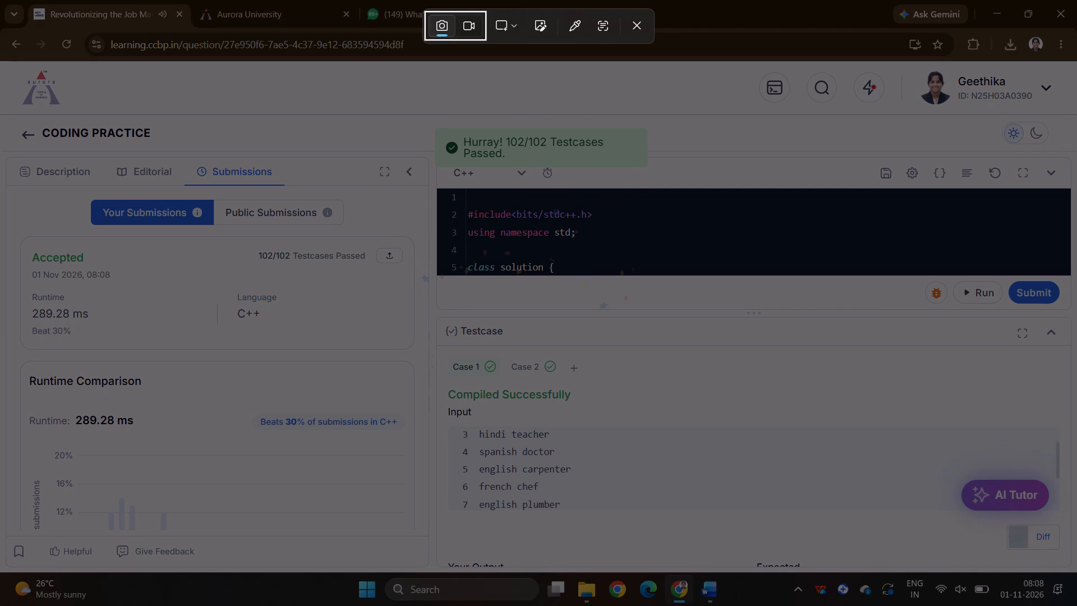
drag(0, 31, 95, 86)
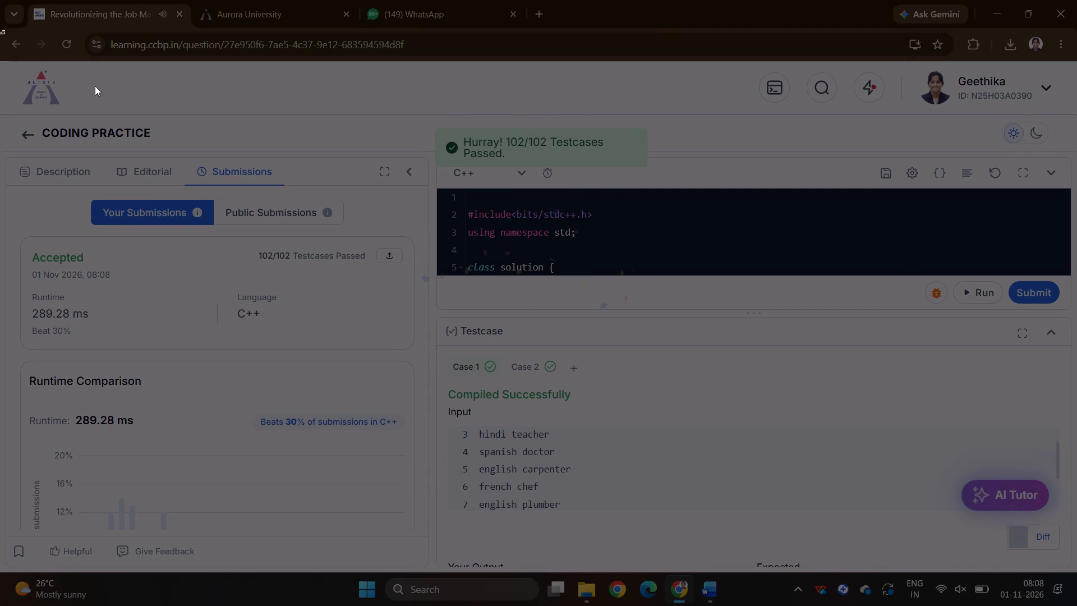
drag(95, 86, 1076, 567)
scroll(1068, 544, right, 1)
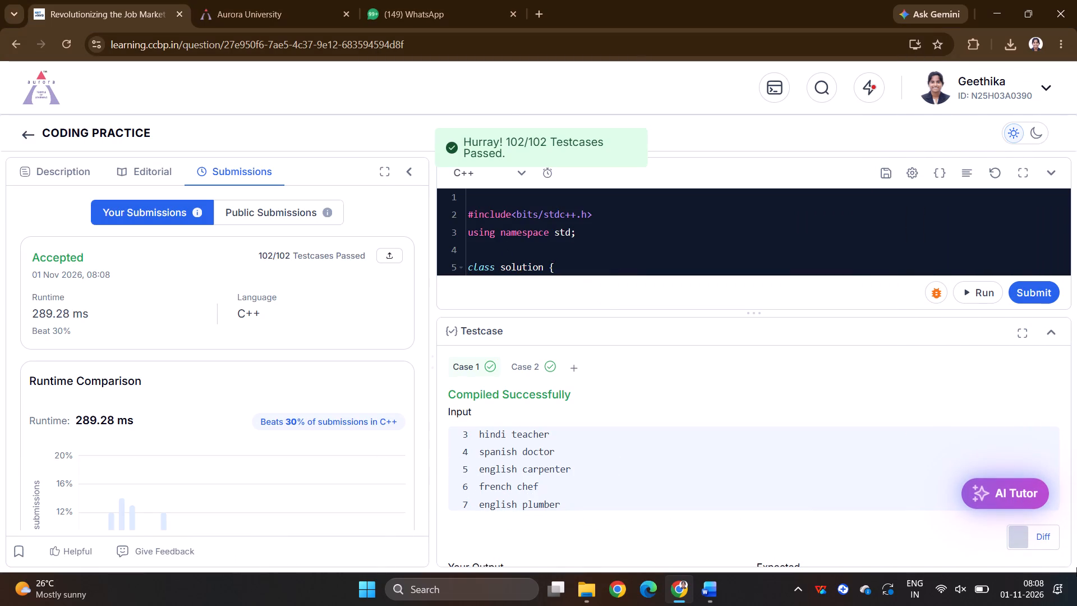
click(712, 590)
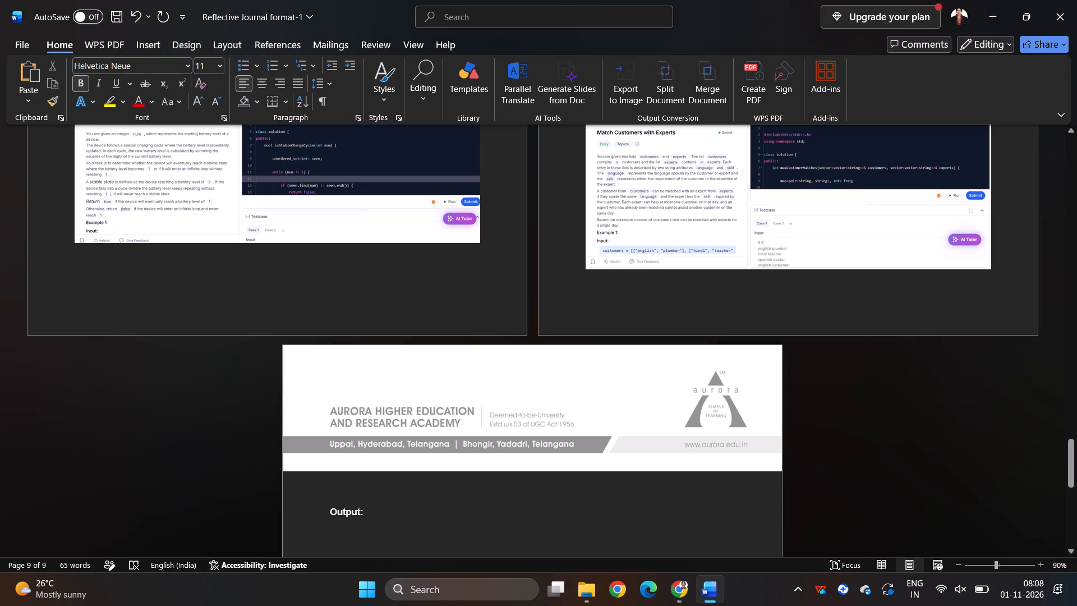
key(ctrl+v)
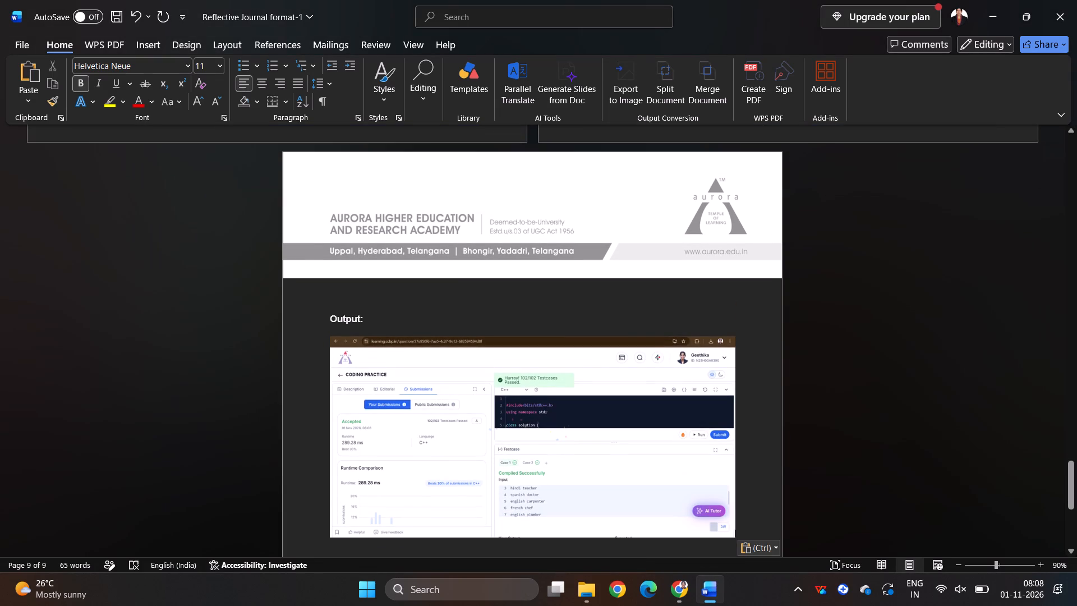
Add the label "Question 9:" below the Match Customers with Experts output screenshot, followed by an empty line.
click(766, 524)
key(Return)
key(Return)
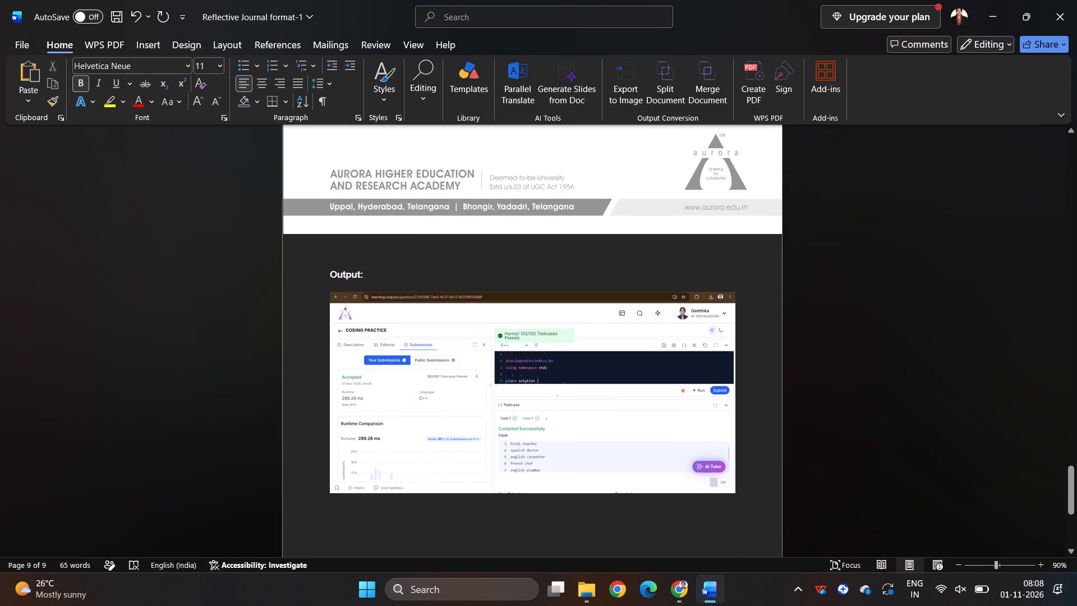
text(Question 9:)
key(Return)
scroll(766, 524, right, 1)
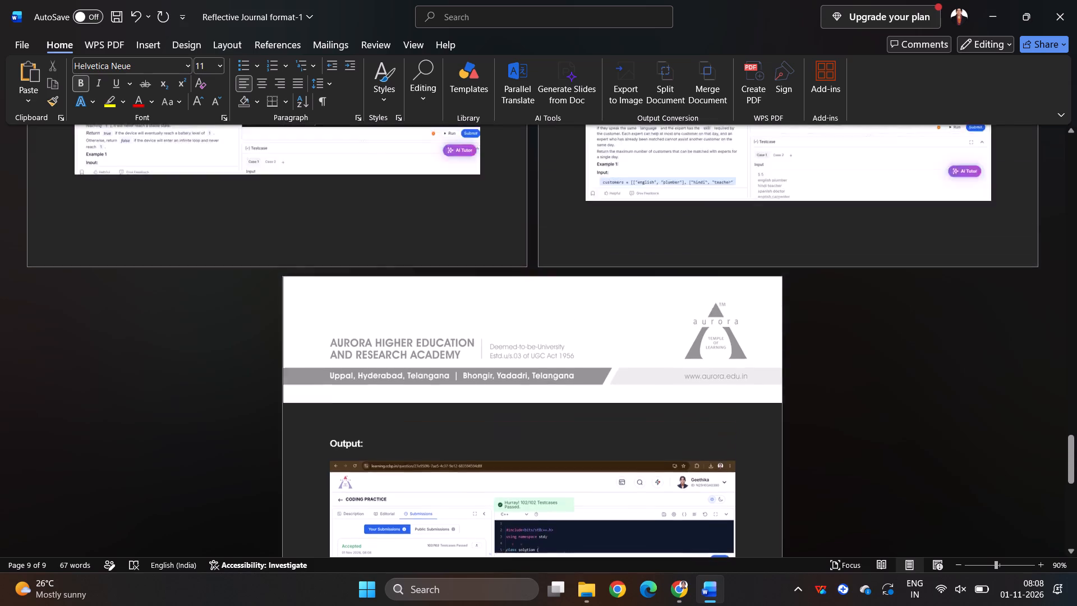
scroll(766, 524, right, 2)
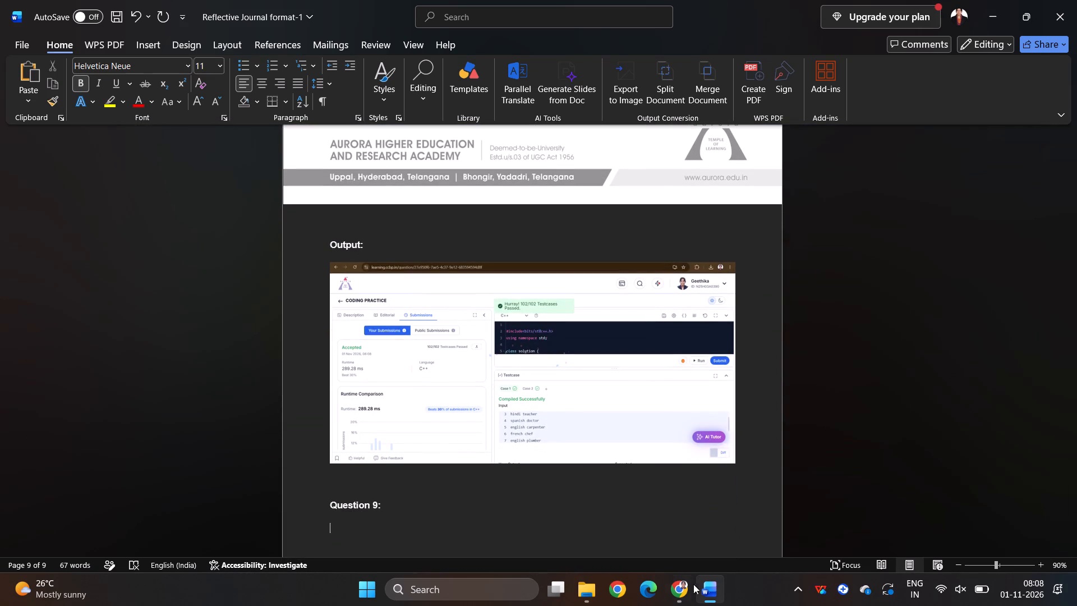
Switch to Chrome, return to the Module I problem list and open the Coding Practice set of the Prefix Sum section.
click(680, 588)
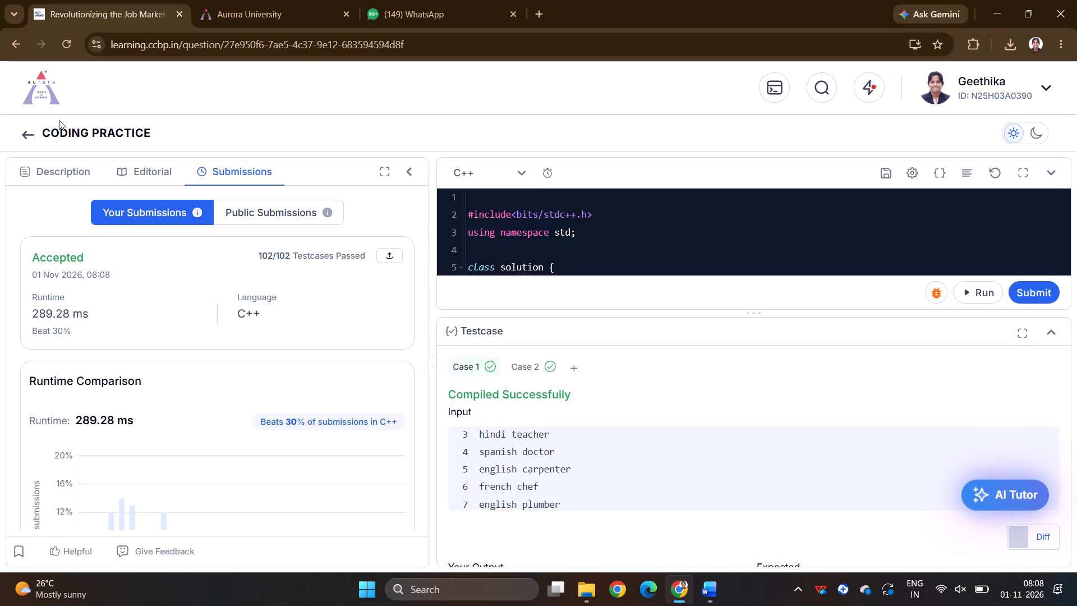
click(24, 131)
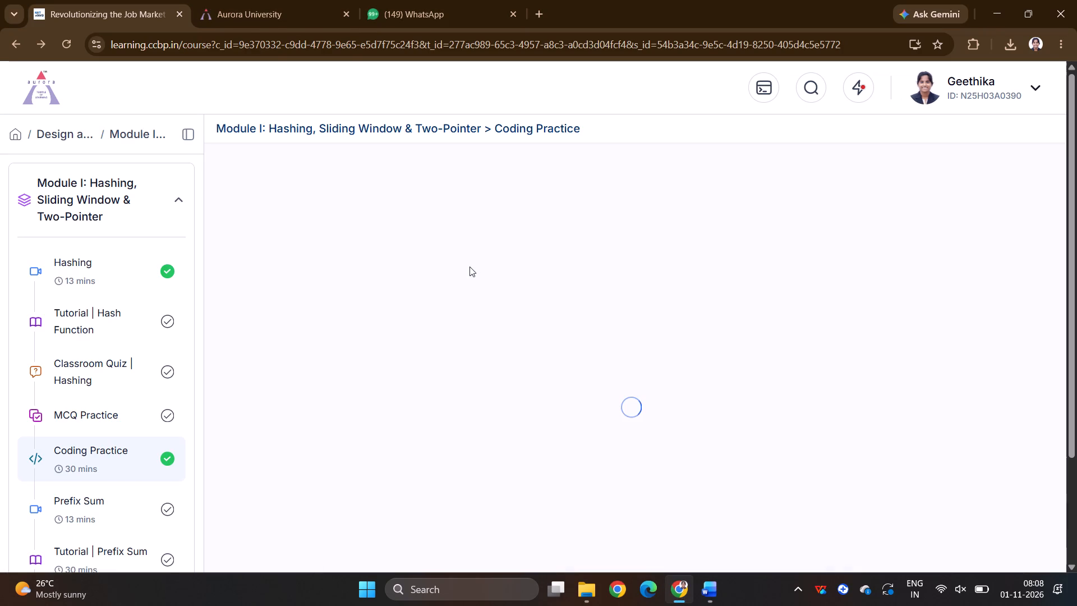
scroll(470, 267, down, 5)
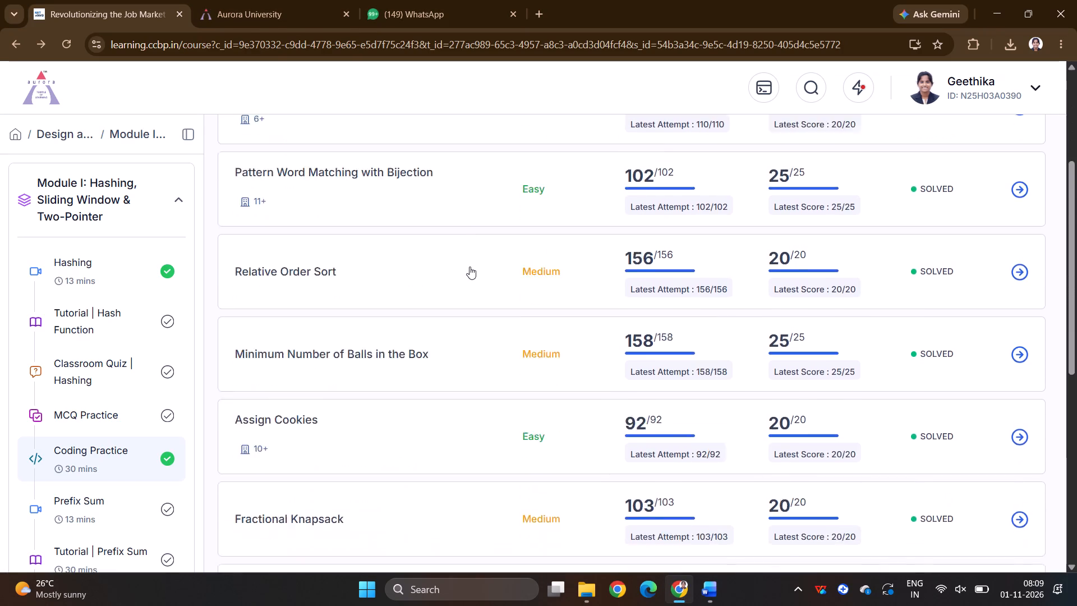
scroll(470, 267, down, 6)
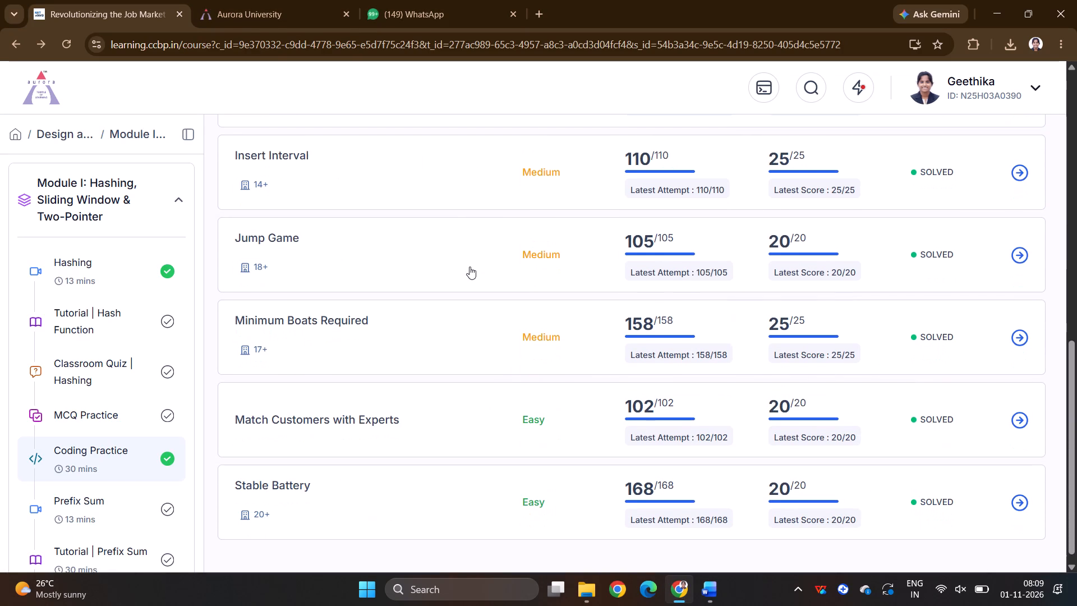
scroll(62, 465, down, 2)
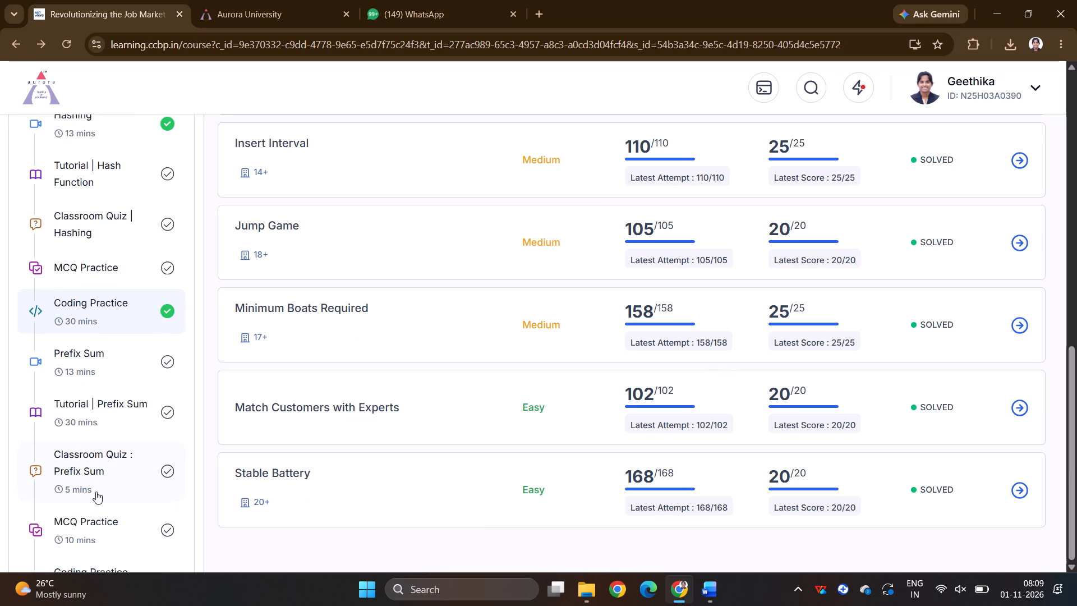
scroll(86, 516, down, 1)
click(81, 543)
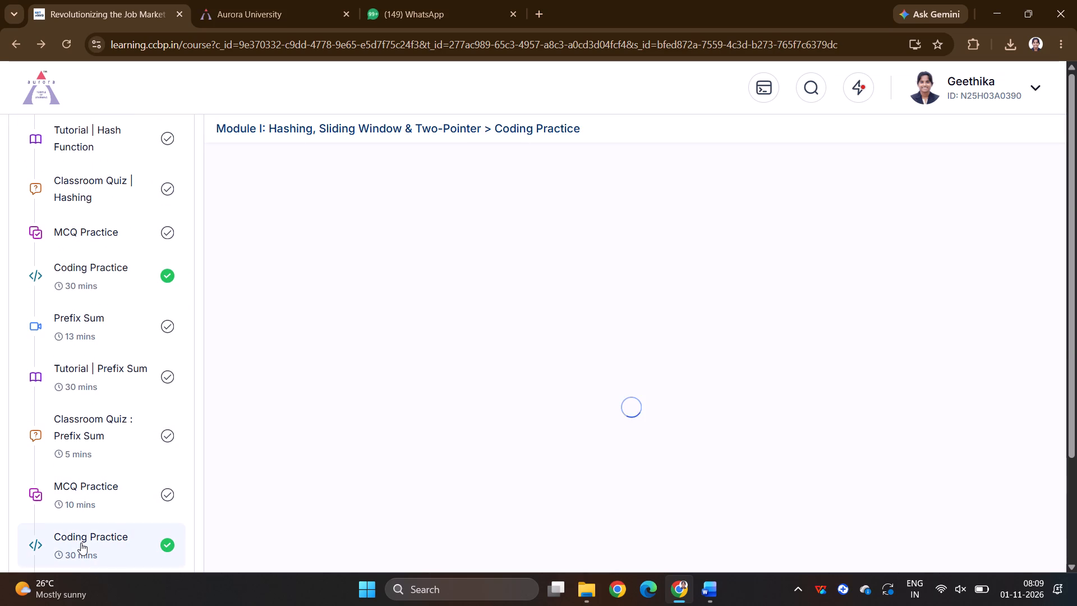
scroll(335, 409, down, 3)
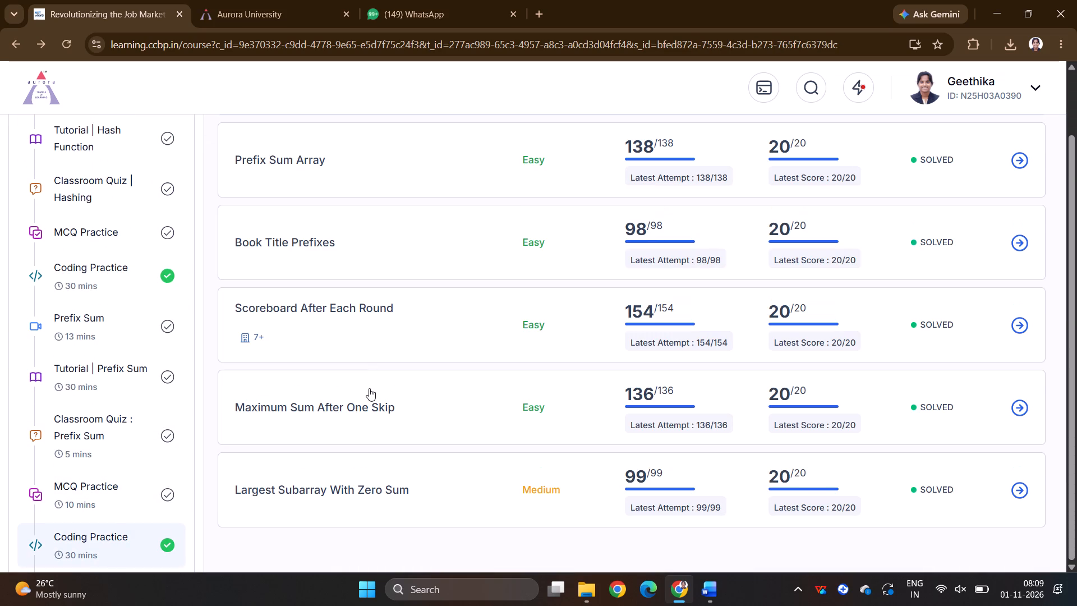
scroll(378, 368, down, 1)
Switch to Word and review which coding problems the journal already contains, from Question 1 through Question 9.
click(708, 590)
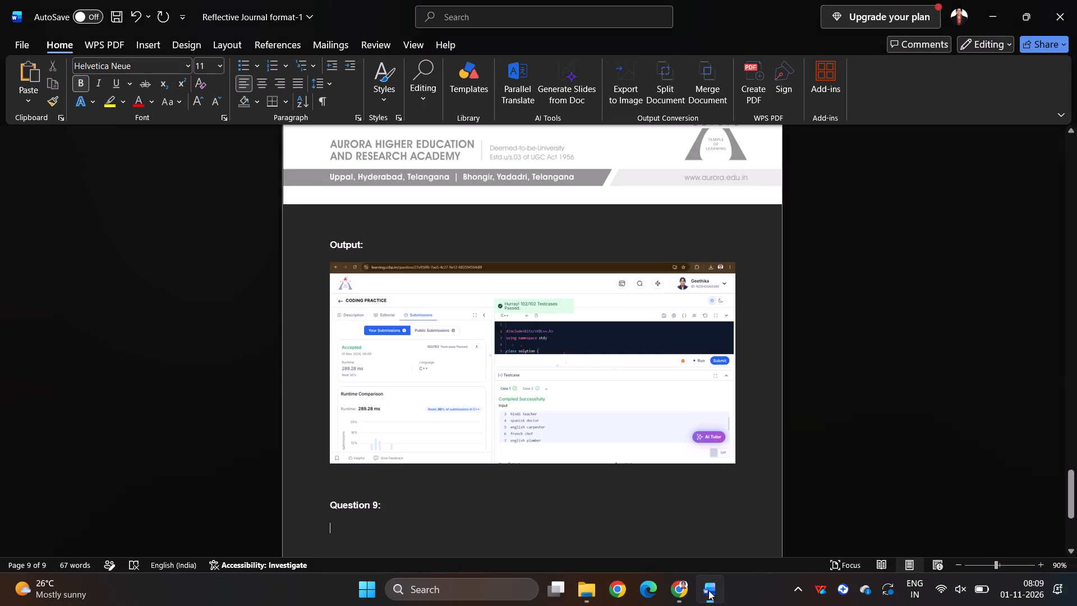
scroll(595, 277, up, 11)
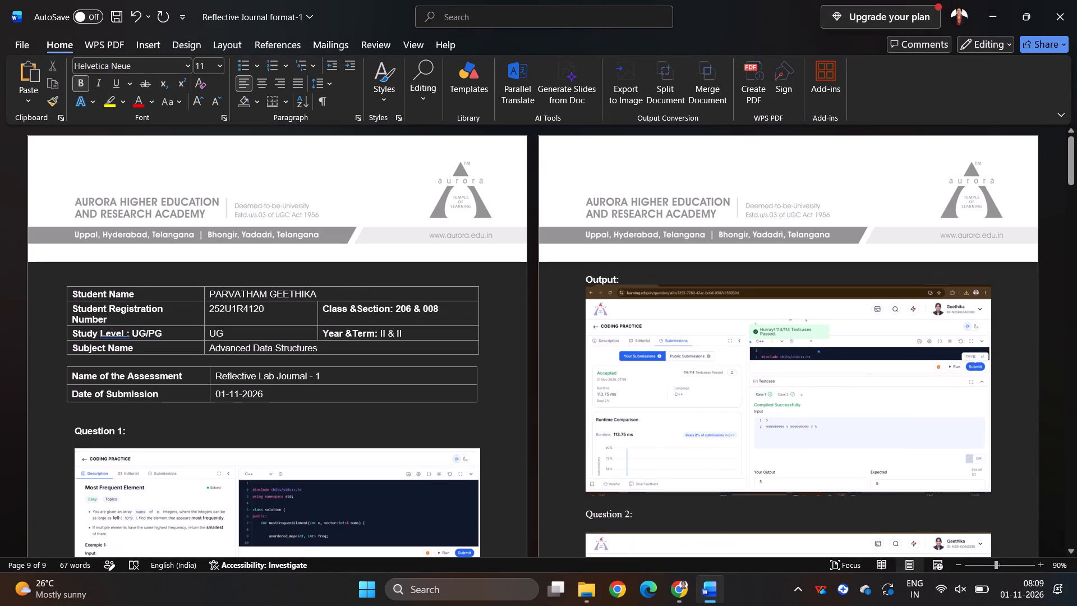
scroll(595, 277, down, 5)
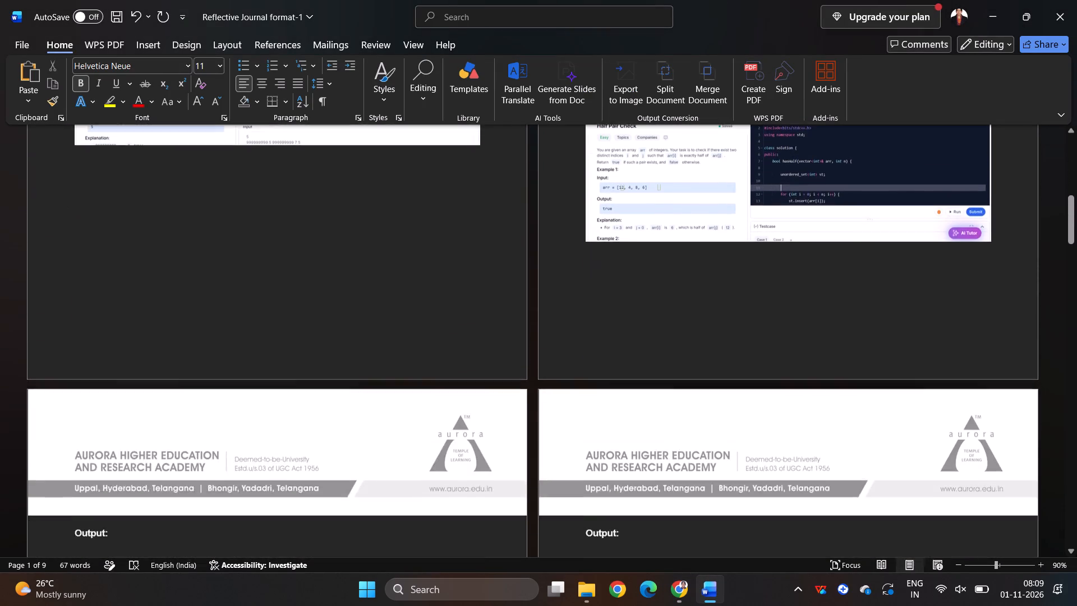
scroll(595, 277, down, 3)
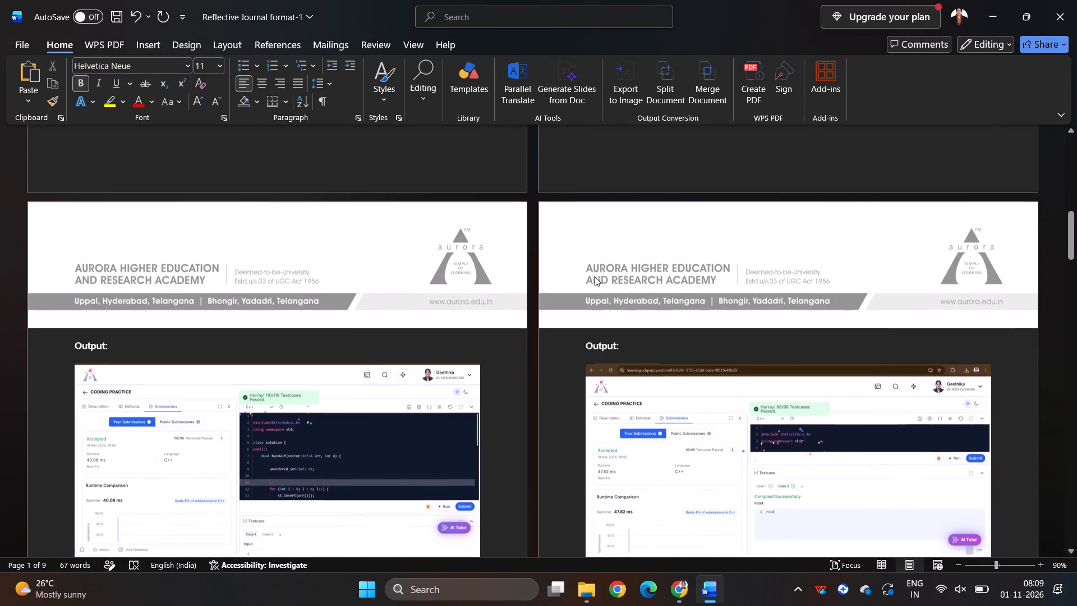
scroll(595, 277, down, 3)
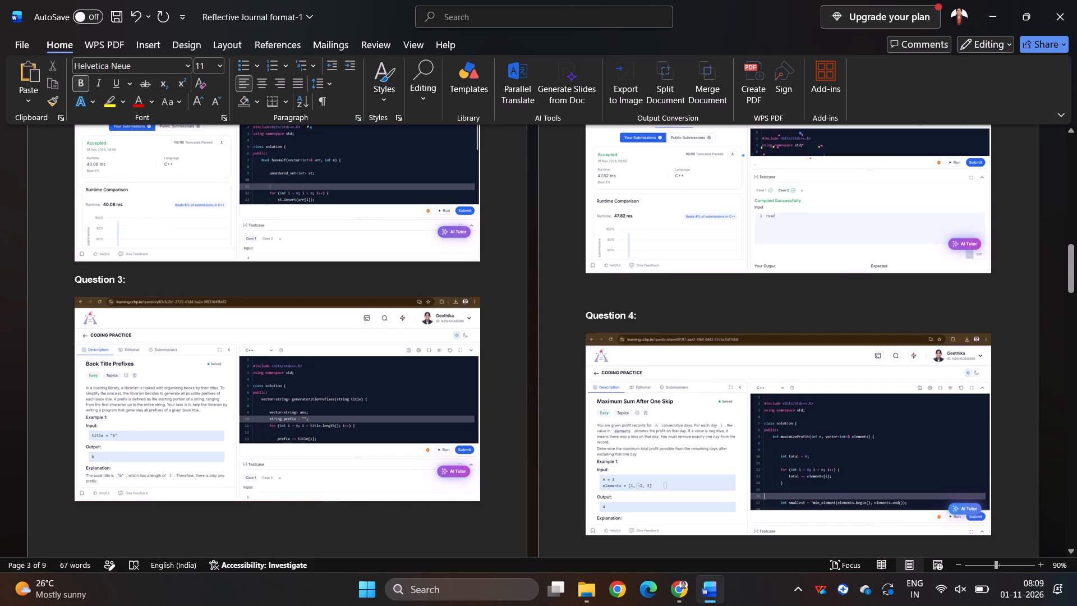
scroll(595, 277, down, 4)
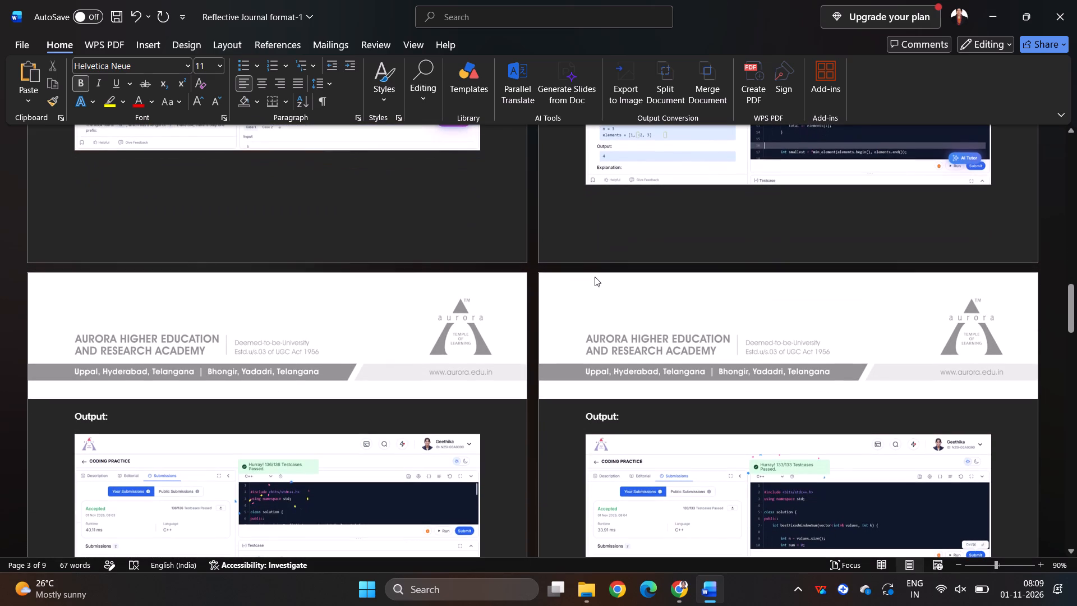
scroll(595, 277, down, 4)
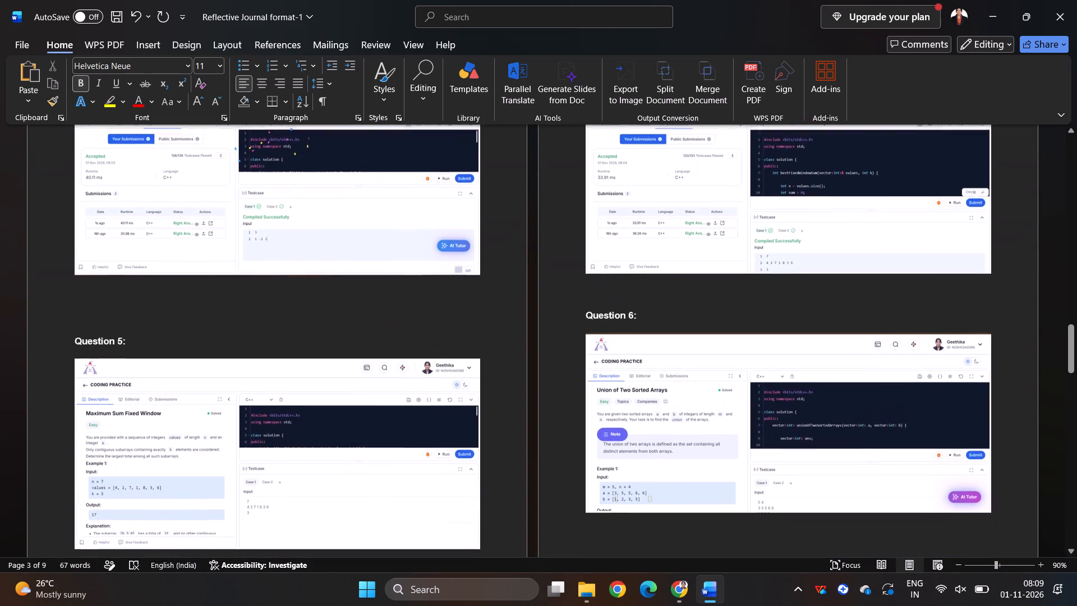
scroll(595, 277, down, 4)
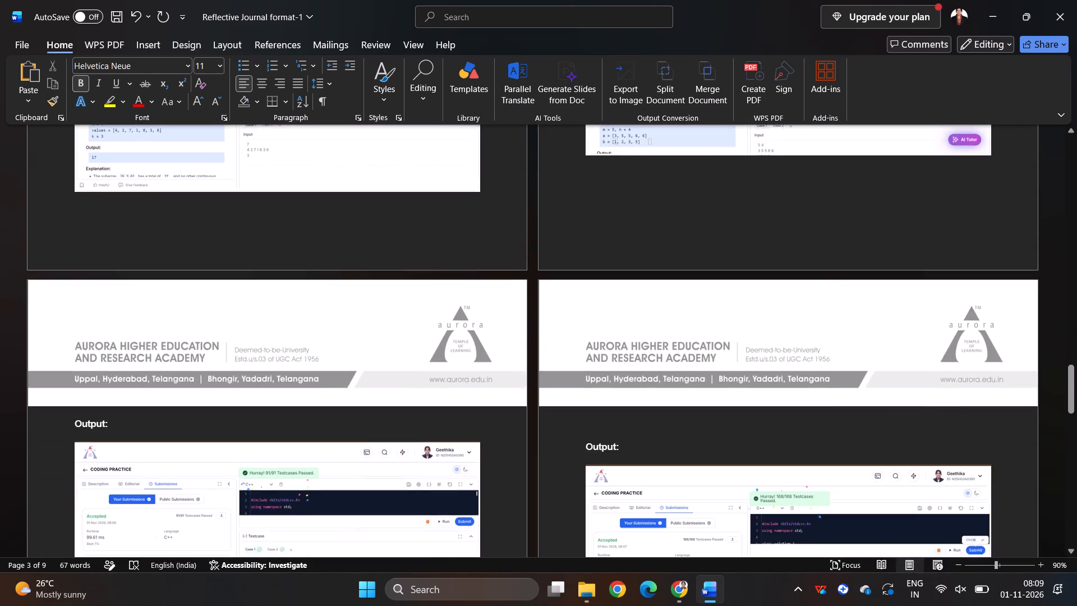
scroll(595, 277, down, 4)
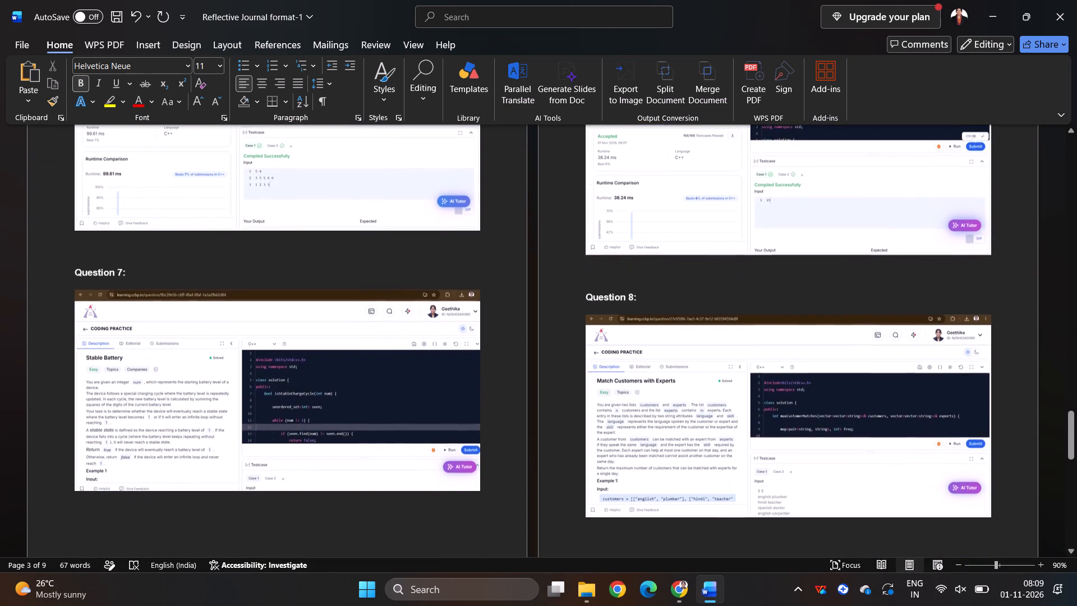
scroll(595, 277, down, 6)
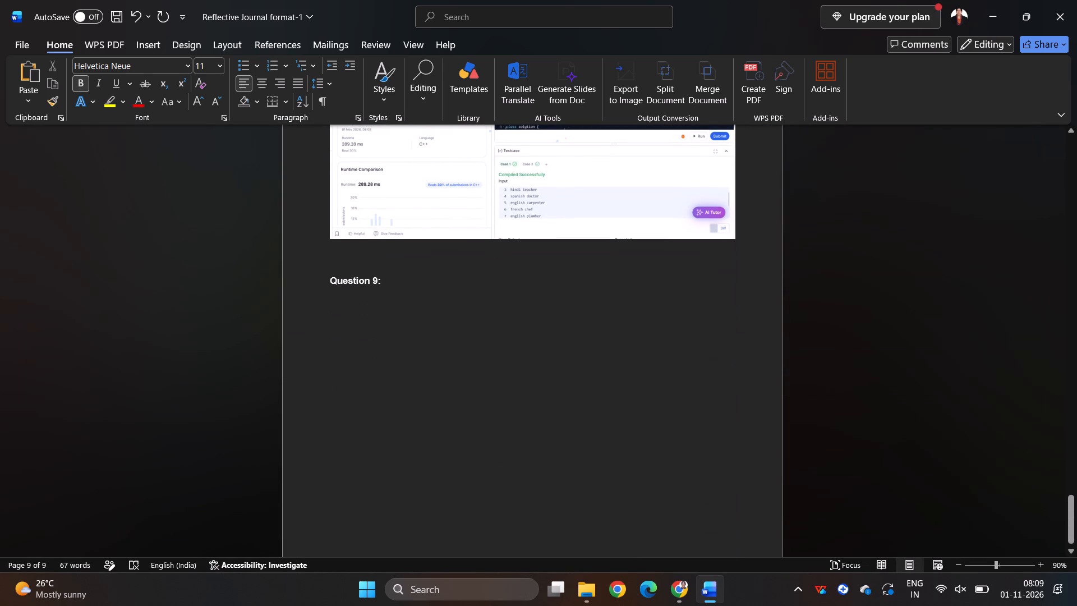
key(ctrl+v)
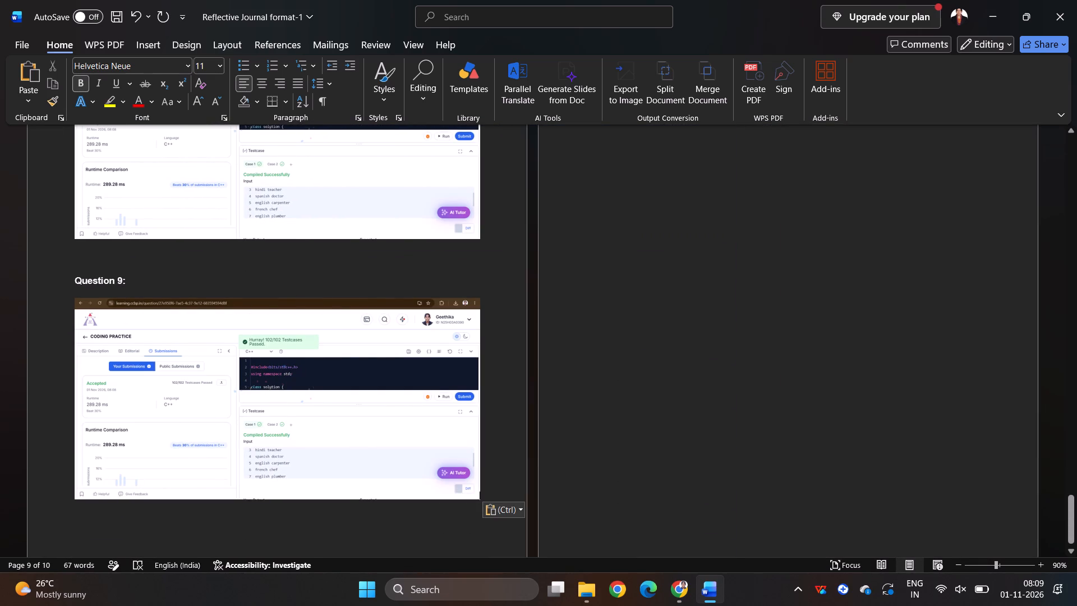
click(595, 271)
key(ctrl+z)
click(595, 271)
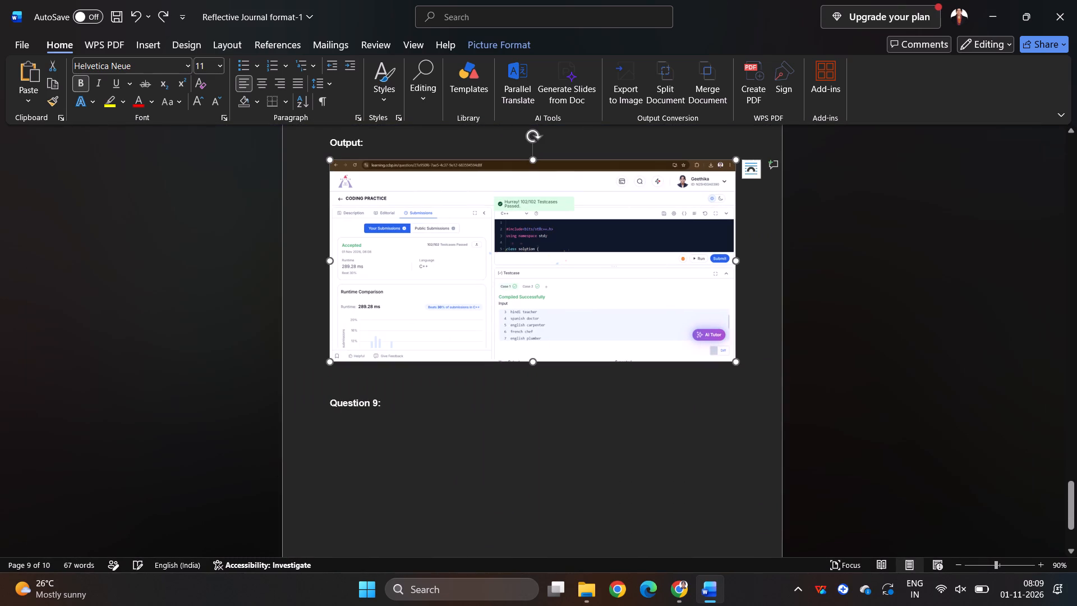
Switch to Chrome, open the Scoreboard After Each Round problem and enlarge its code editor area.
click(682, 598)
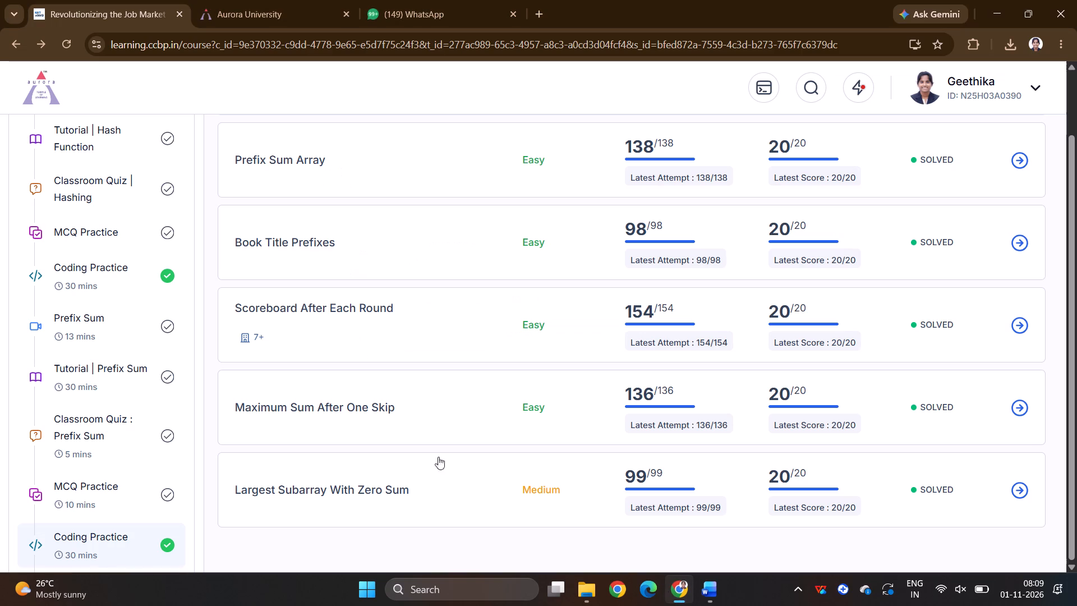
click(447, 315)
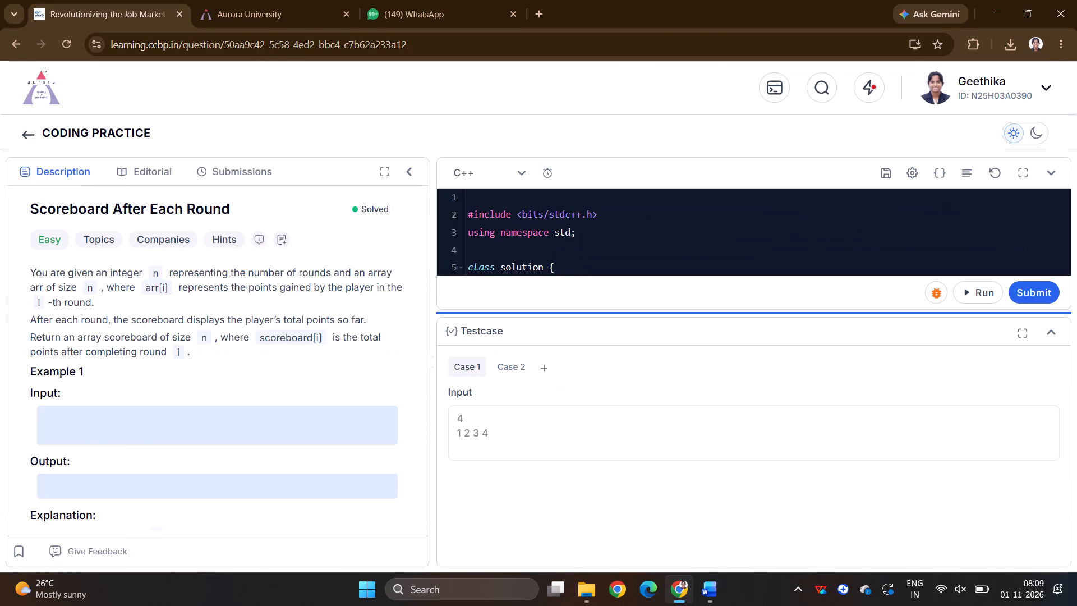
scroll(447, 315, right, 4)
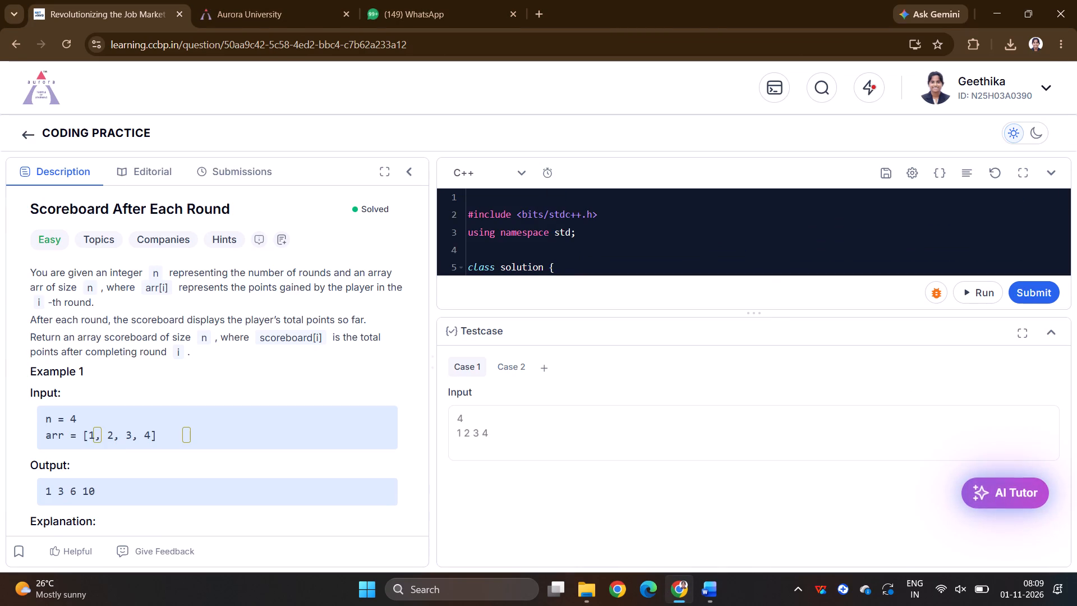
scroll(761, 316, up, 1)
scroll(778, 413, down, 1)
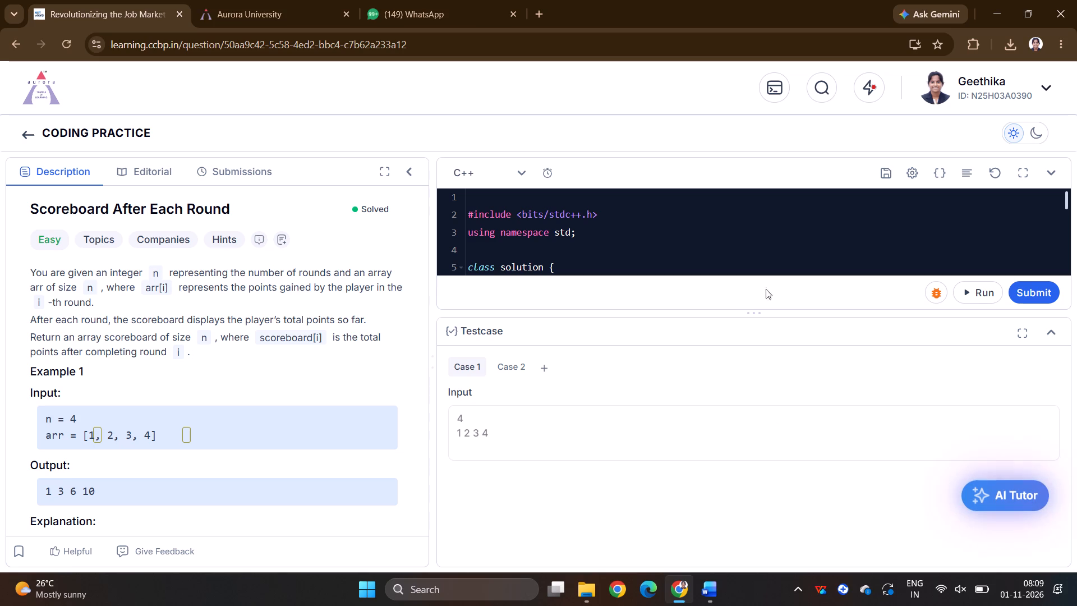
drag(751, 309, 772, 454)
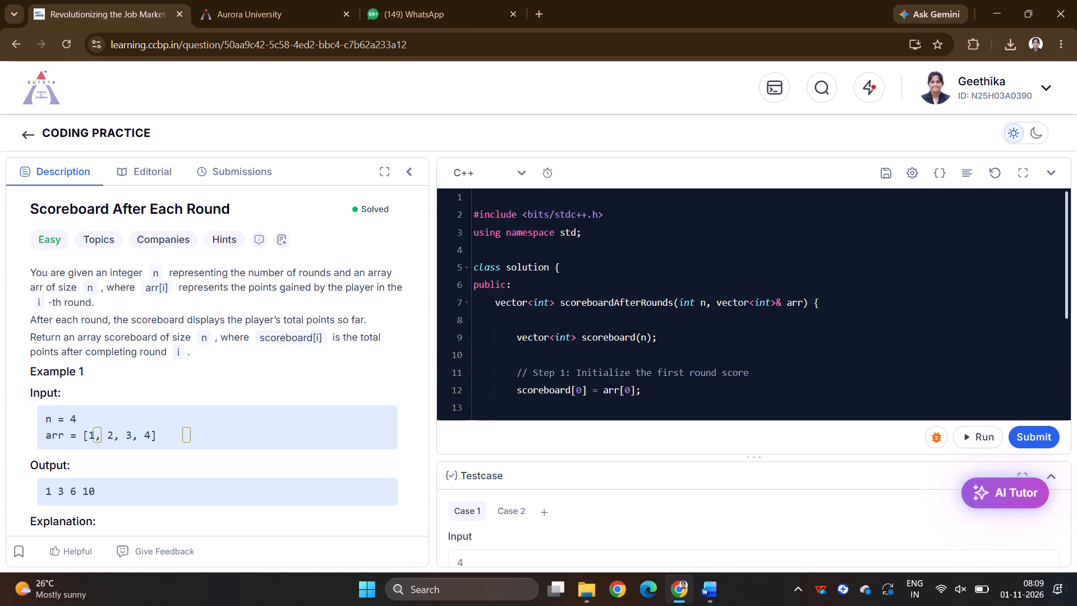
Delete the "Step 1" and "Step 2" comment lines from the Scoreboard After Each Round code, along with the blank line before the for loop.
drag(748, 370, 522, 375)
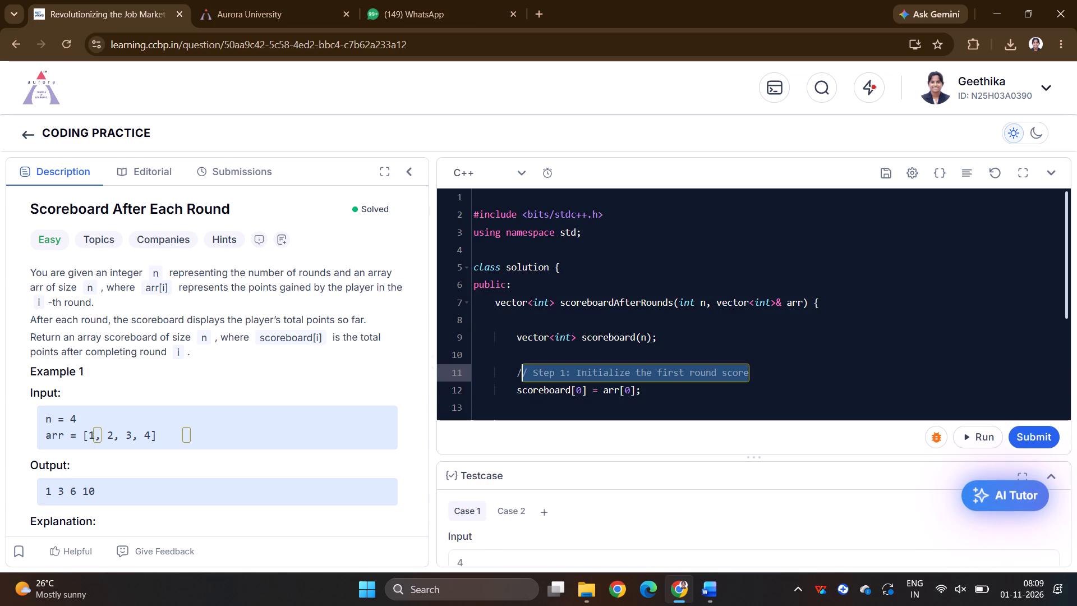
drag(522, 375, 519, 374)
key(BackSpace)
key(BackSpace)
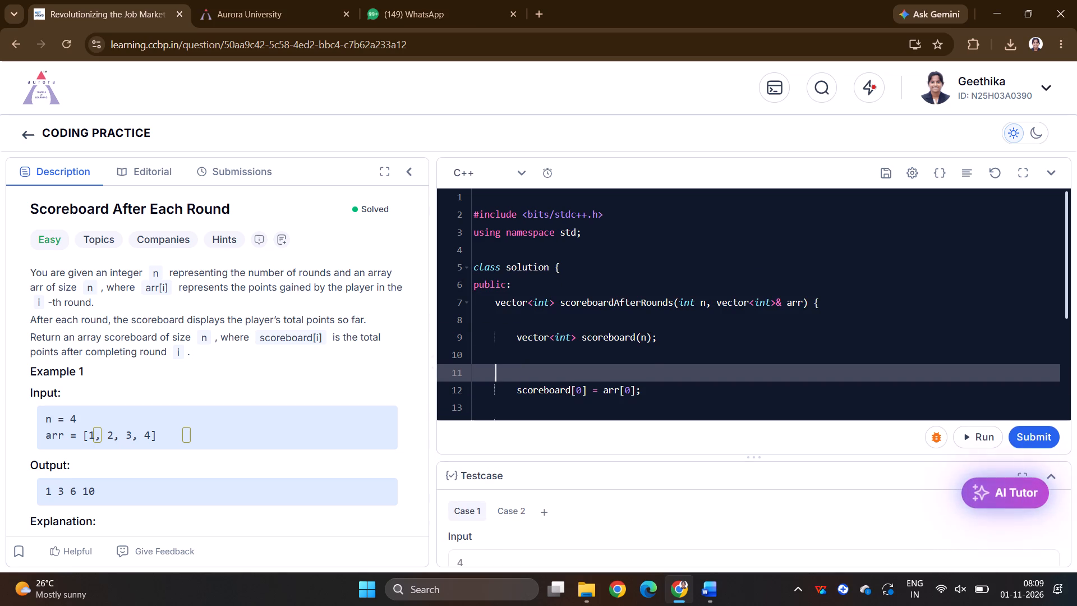
key(BackSpace)
key(BackSpace)
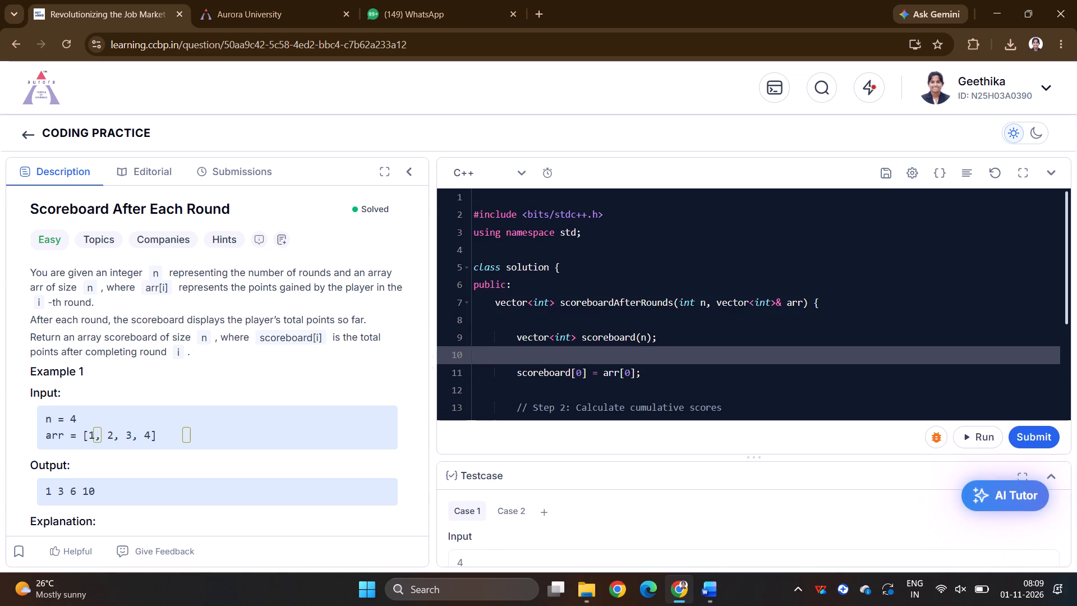
drag(728, 407, 459, 414)
key(BackSpace)
key(BackSpace)
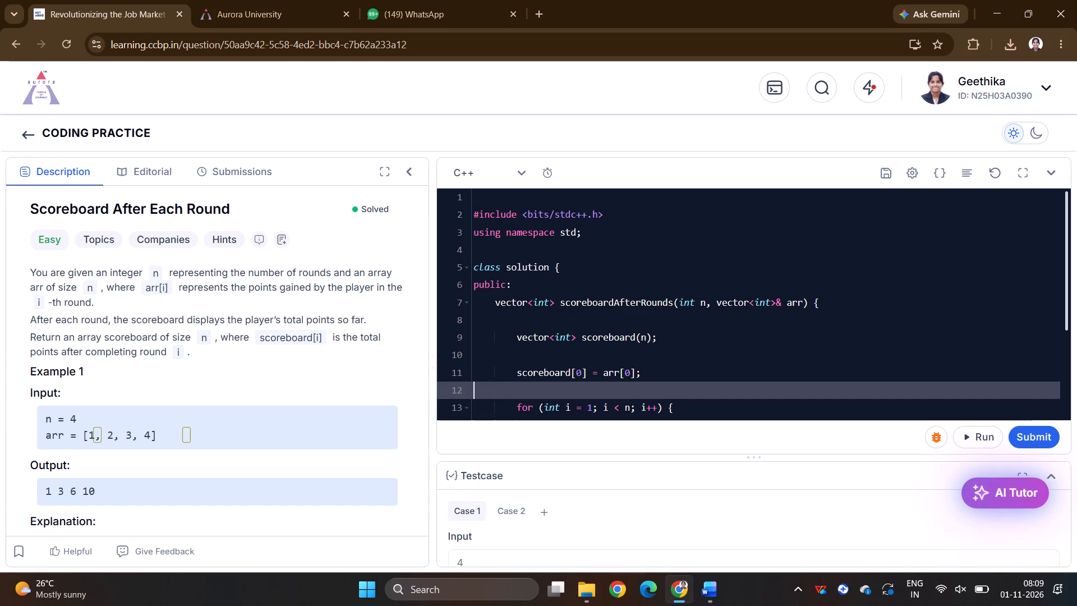
key(BackSpace)
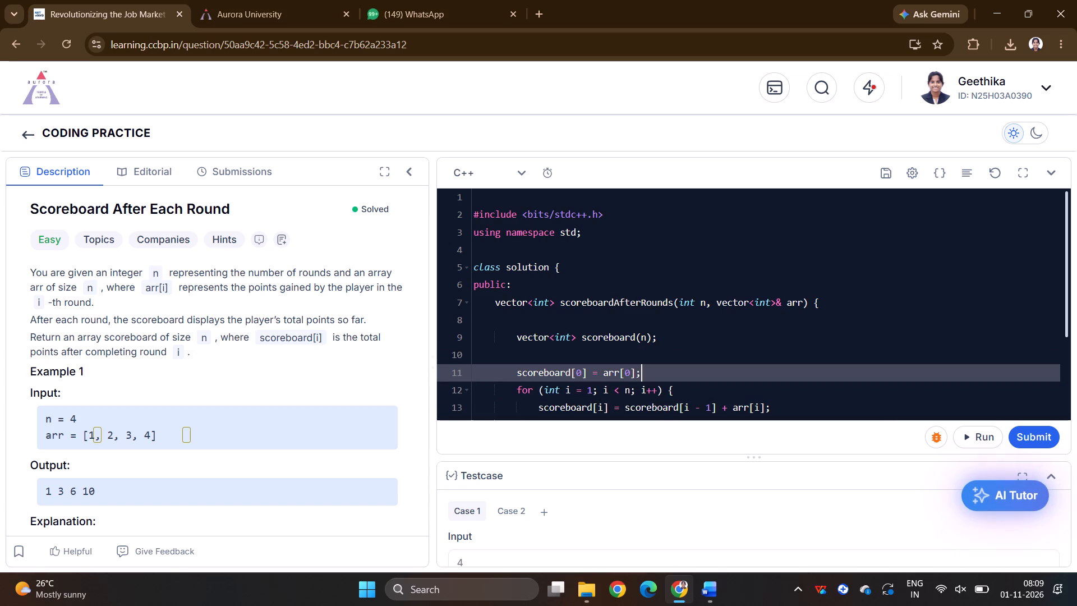
Capture the Scoreboard After Each Round problem page and paste it into the Word journal under the "Question 9:" label.
key(Print)
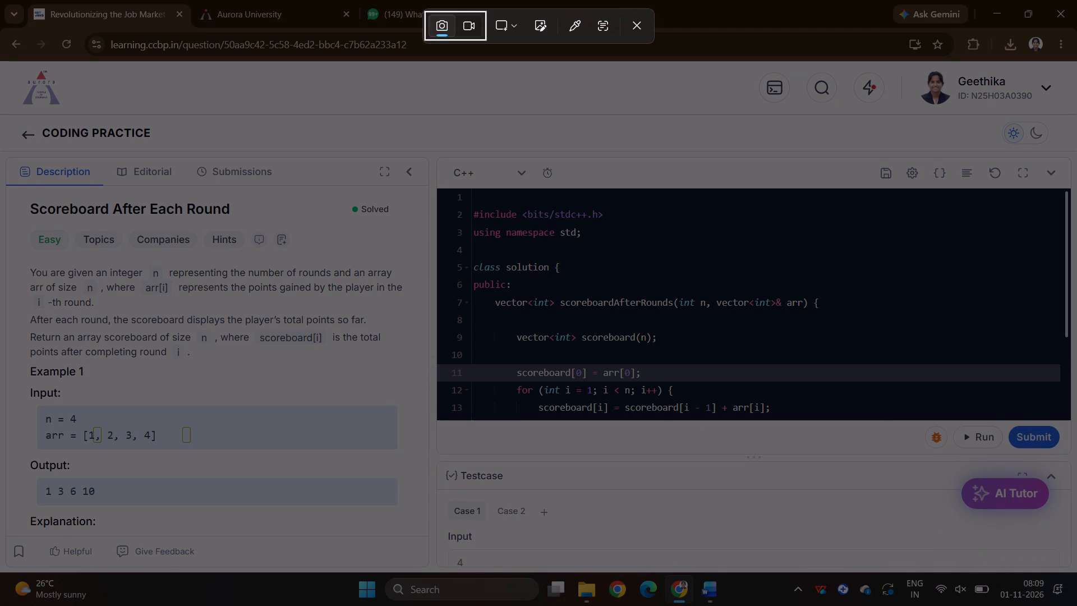
drag(0, 29, 305, 225)
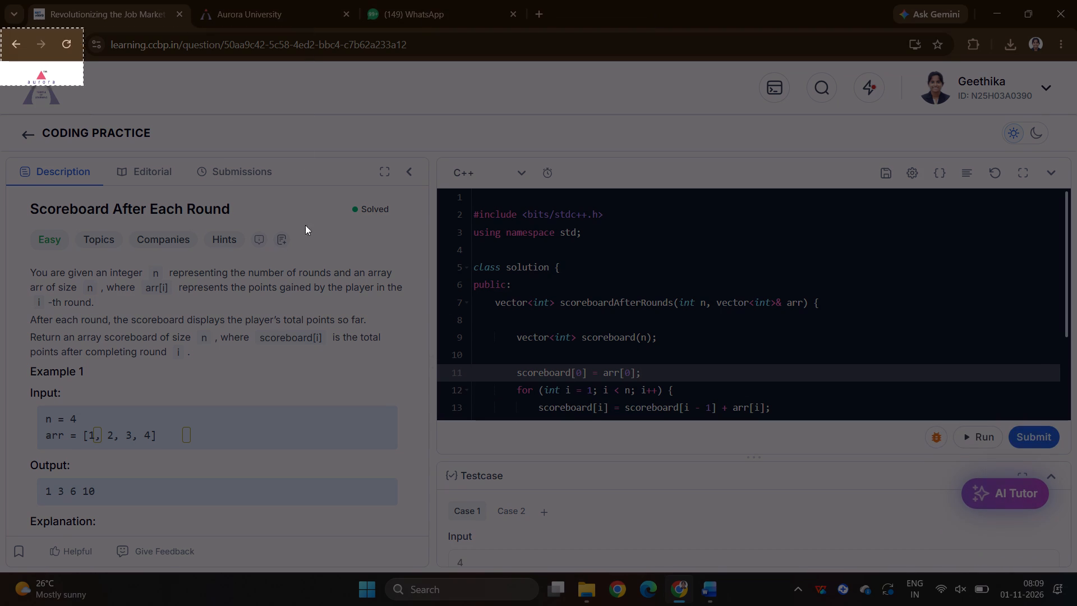
drag(305, 225, 1076, 578)
scroll(739, 590, left, 1)
click(699, 604)
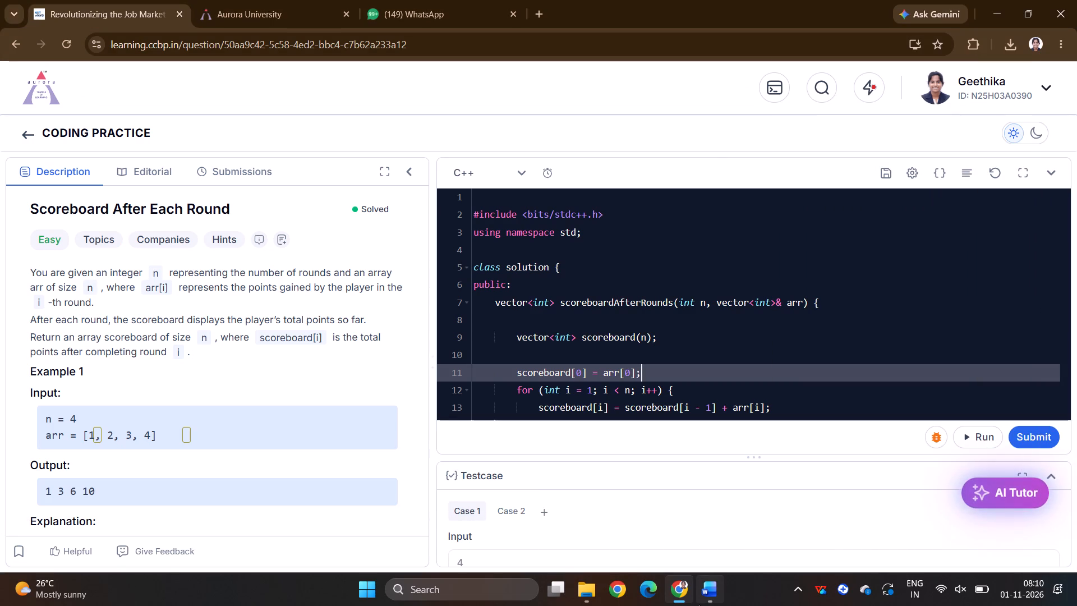
click(467, 506)
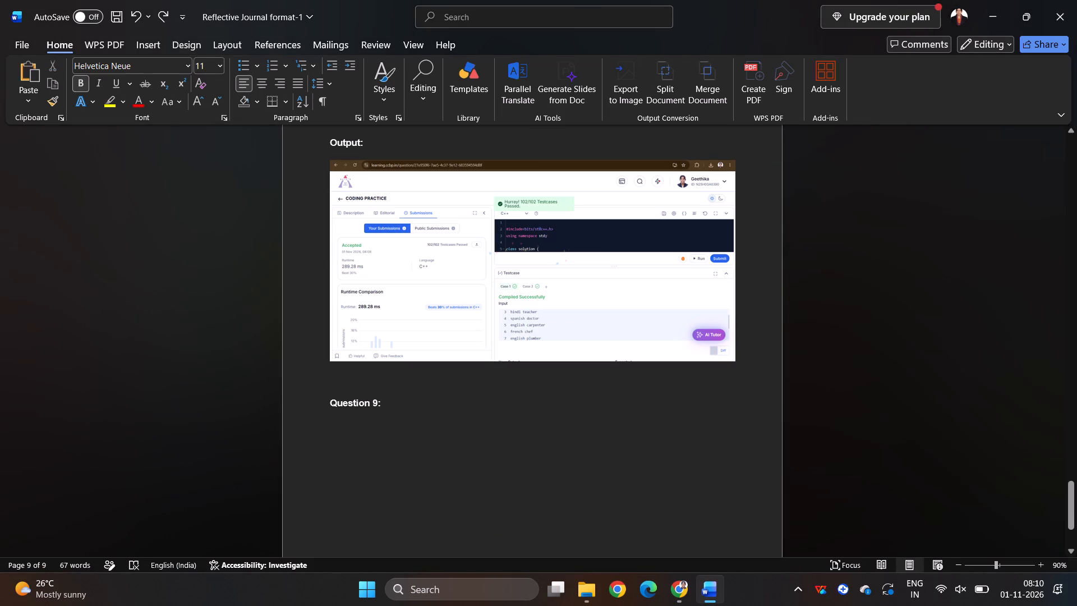
click(352, 424)
key(ctrl+v)
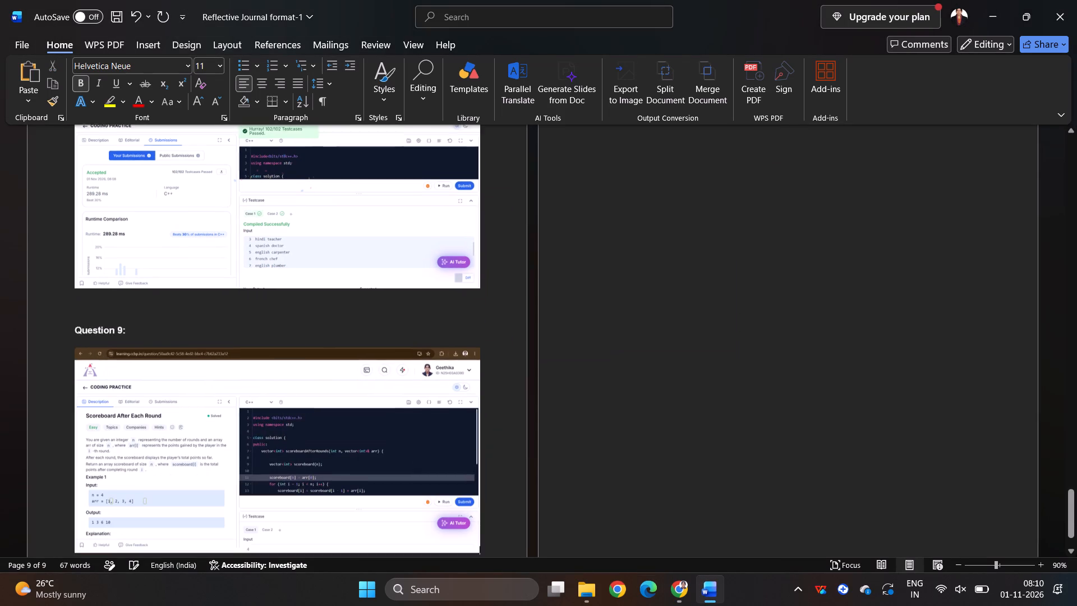
Add an "Output:" label below the Question 9 screenshot in the journal.
key(Return)
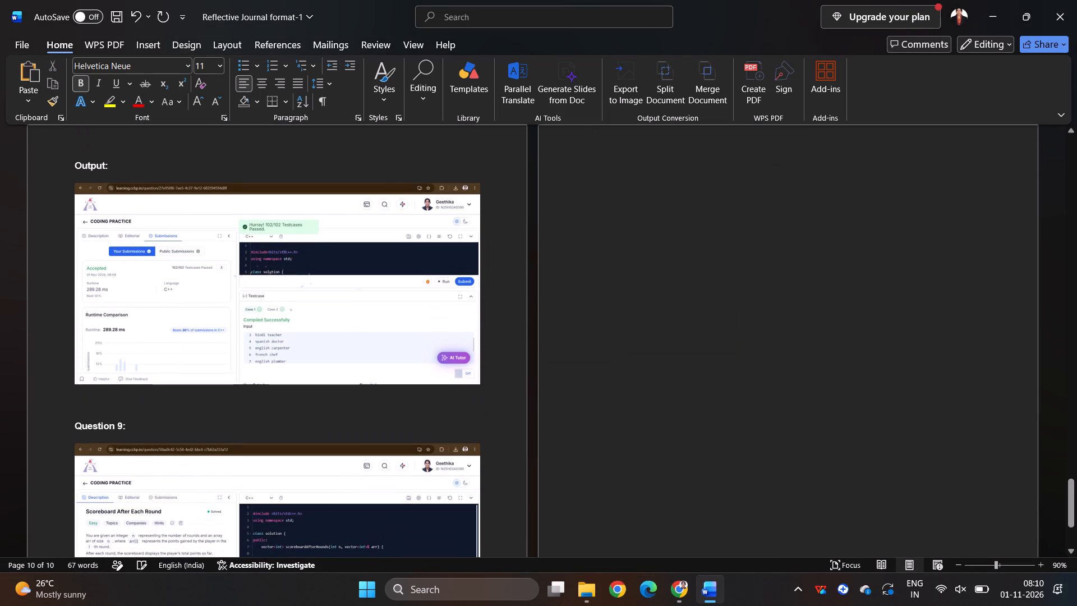
key(Return)
text(Output:)
key(Return)
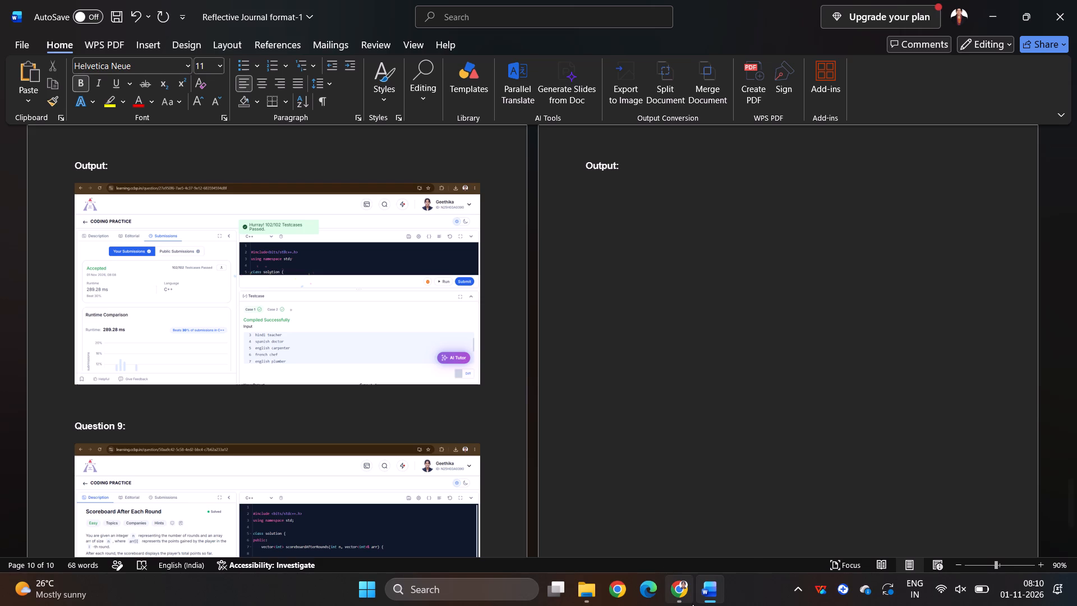
Switch to Chrome, shrink the code editor area of Scoreboard After Each Round and submit the solution.
click(692, 604)
click(979, 433)
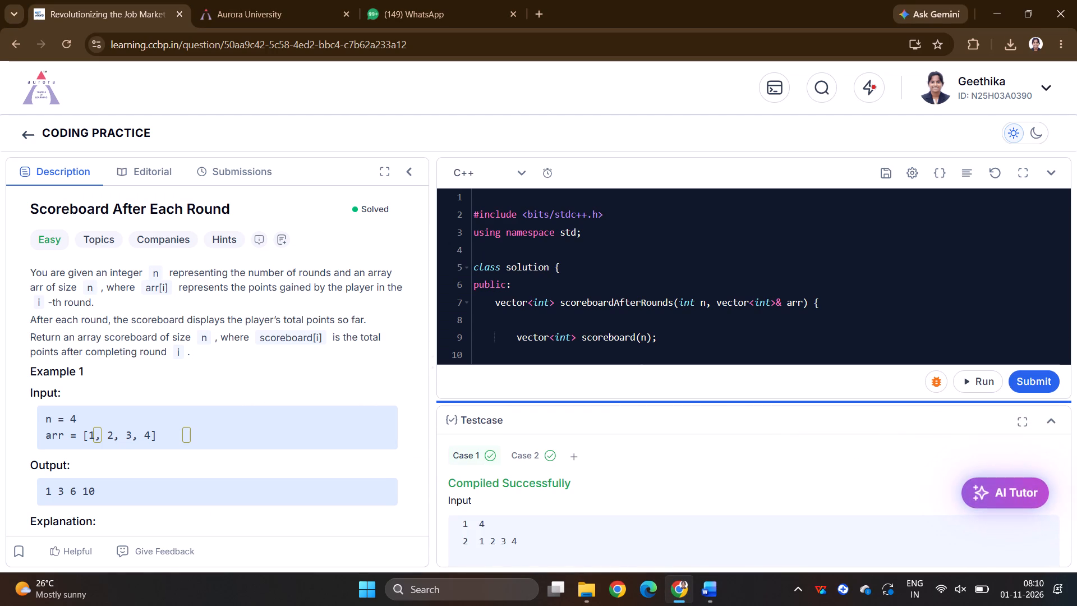
drag(757, 403, 749, 310)
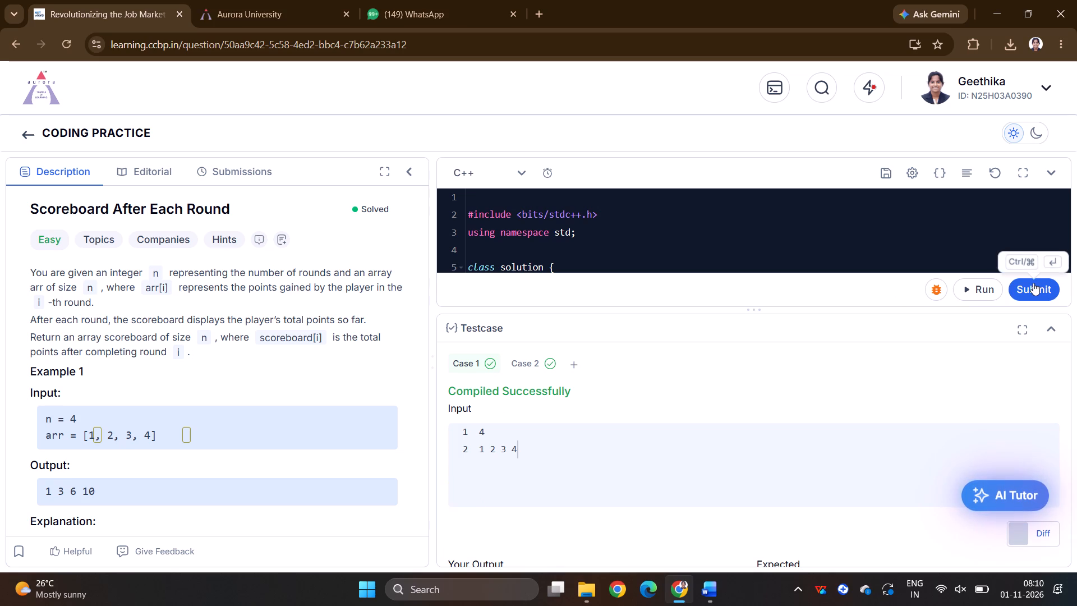
click(1033, 283)
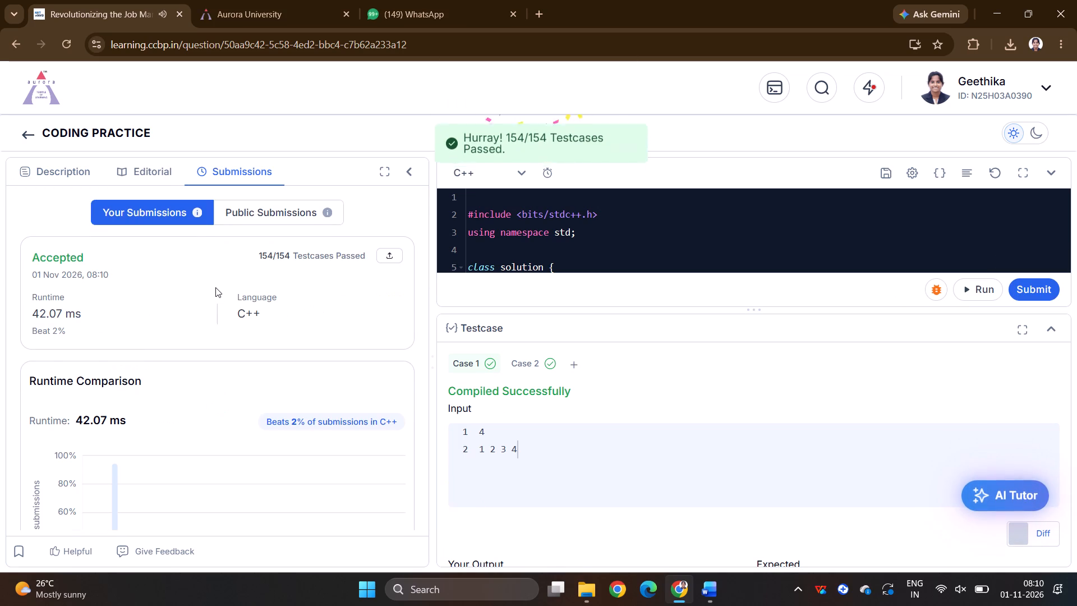
Capture the Scoreboard After Each Round submission result page and paste it into the Word journal under Question 9's "Output:" label.
key(Print)
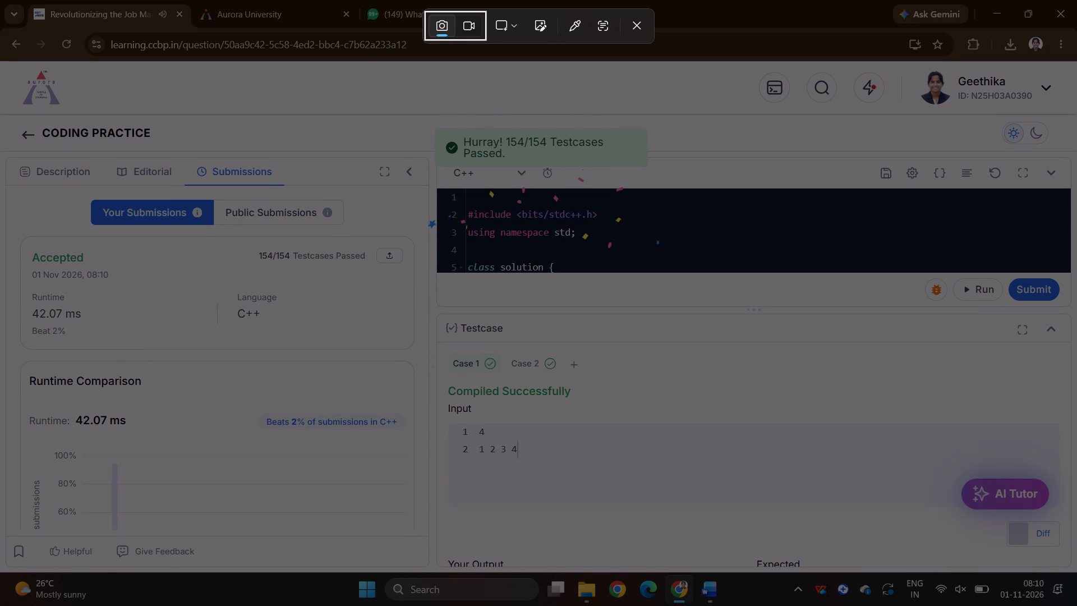
drag(0, 29, 242, 185)
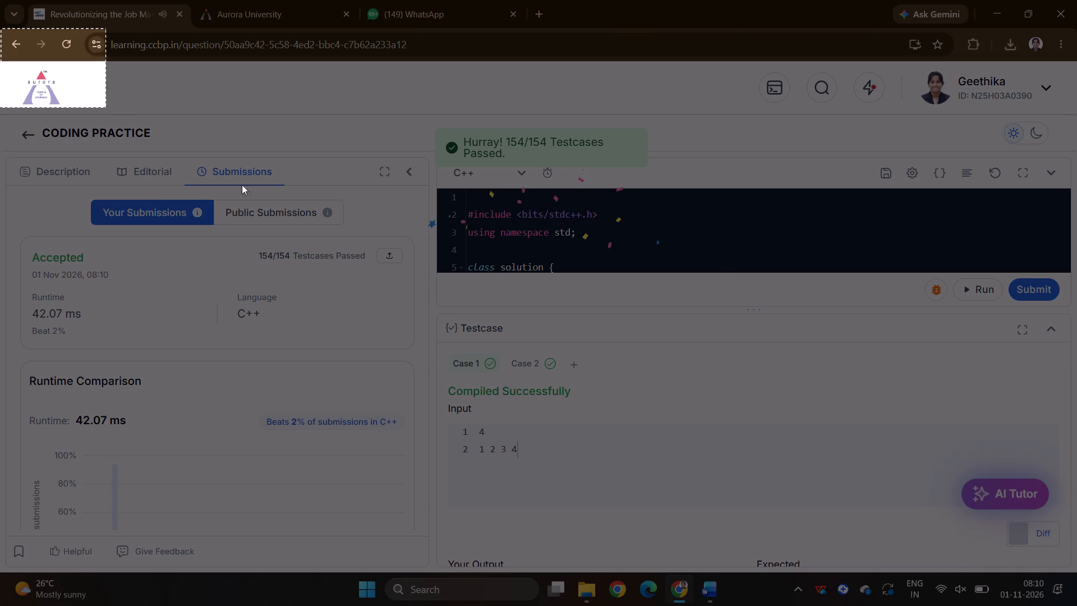
drag(242, 185, 1073, 580)
scroll(964, 565, right, 2)
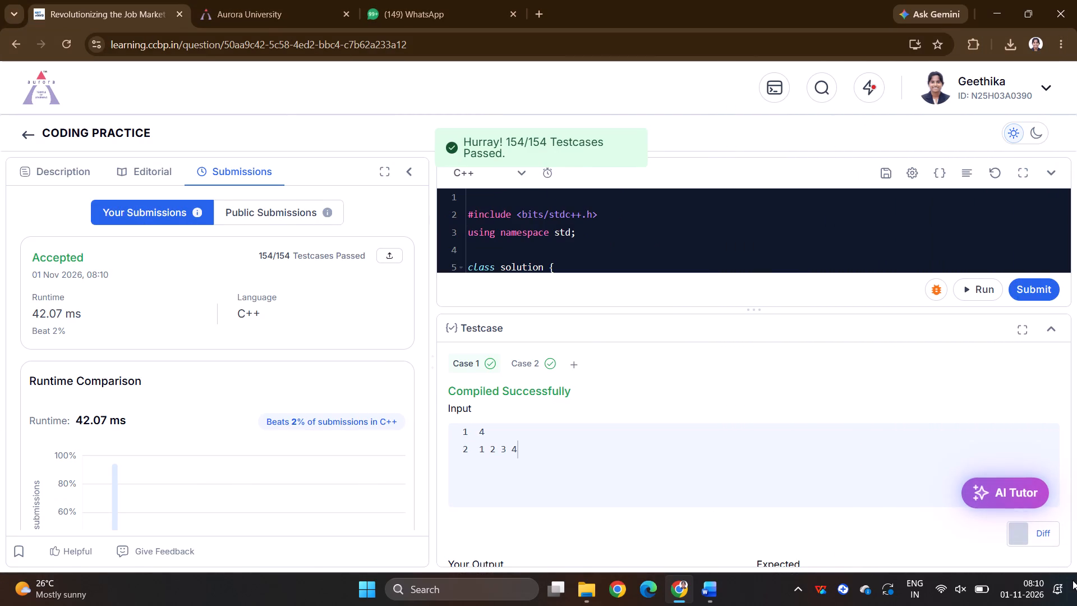
click(708, 588)
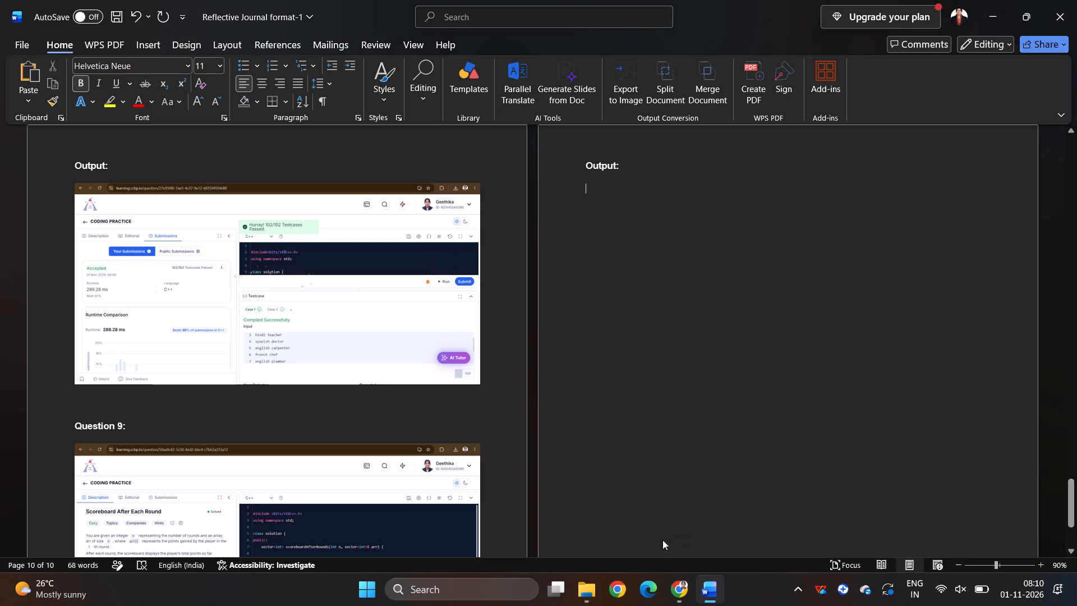
key(ctrl+v)
click(660, 391)
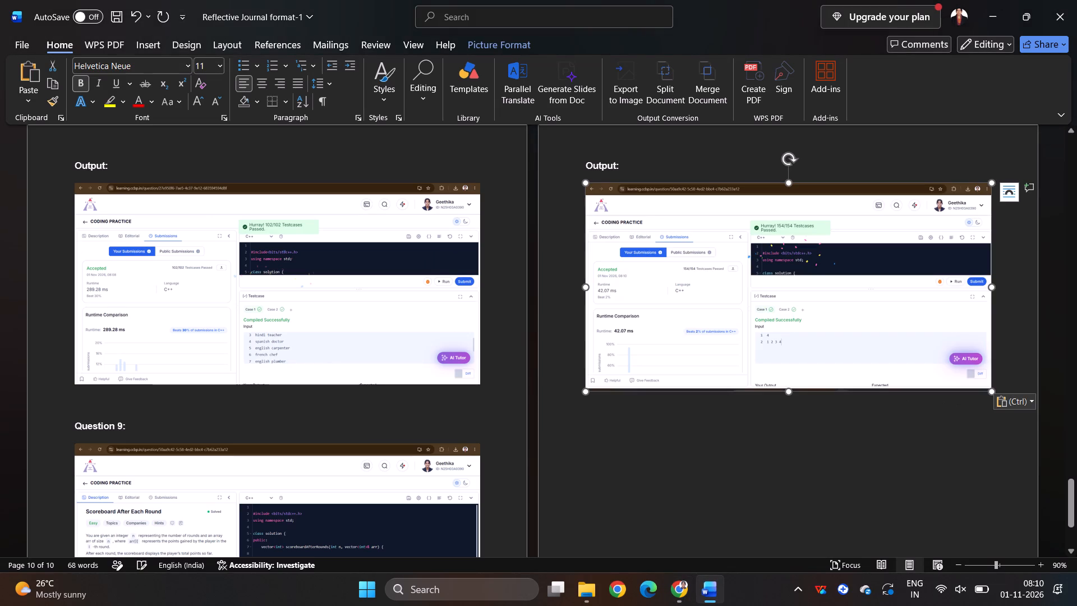
key(Return)
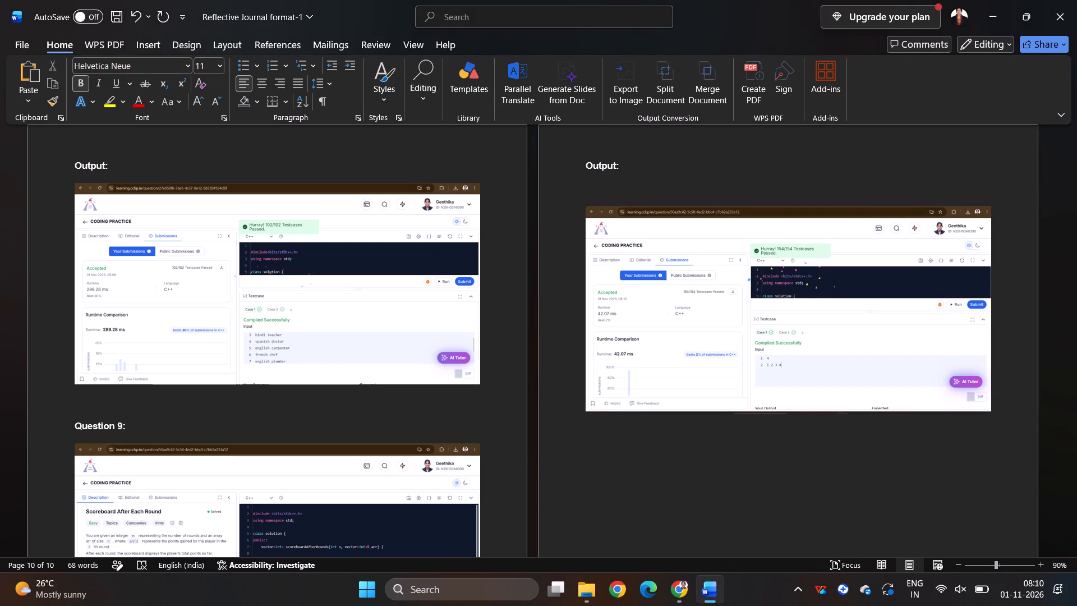
key(BackSpace)
Add a "Question 10:" label below the Question 9 output screenshot, leaving a blank line between them.
click(1000, 390)
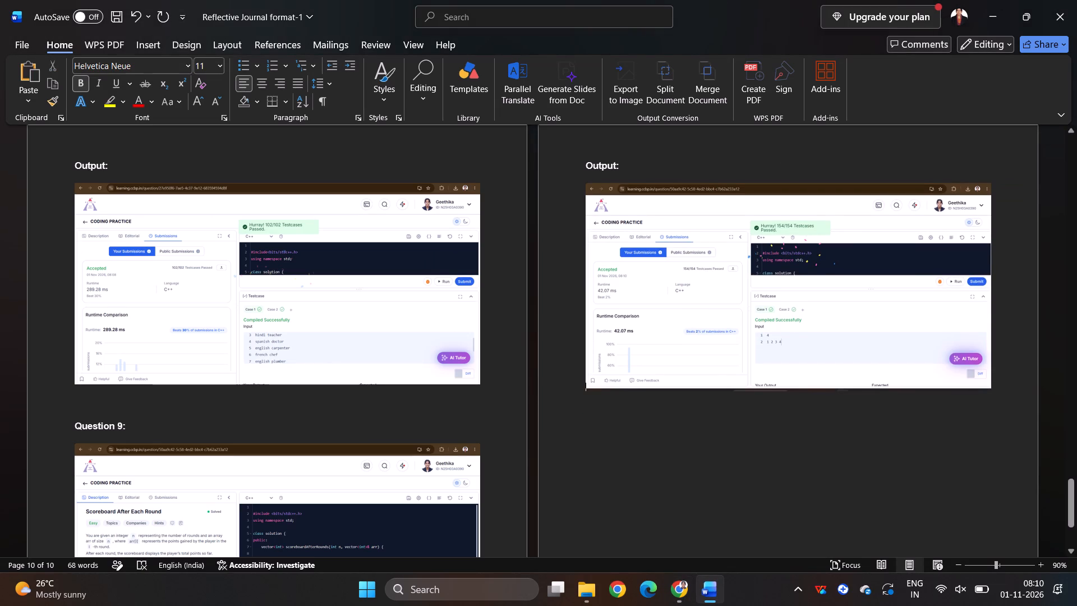
key(Return)
key(Return)
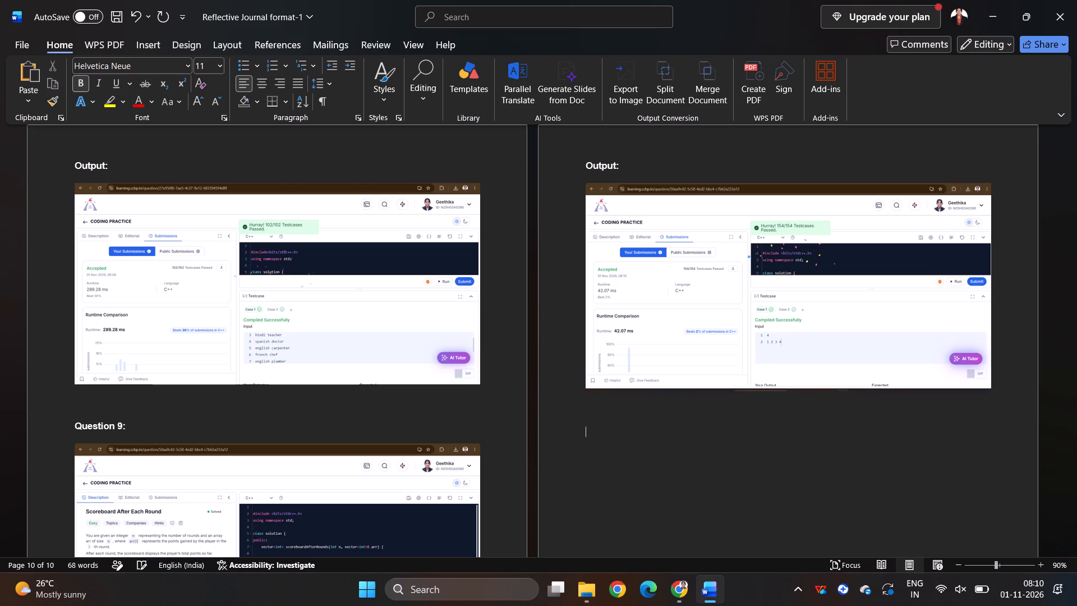
text(Question 10:)
key(Return)
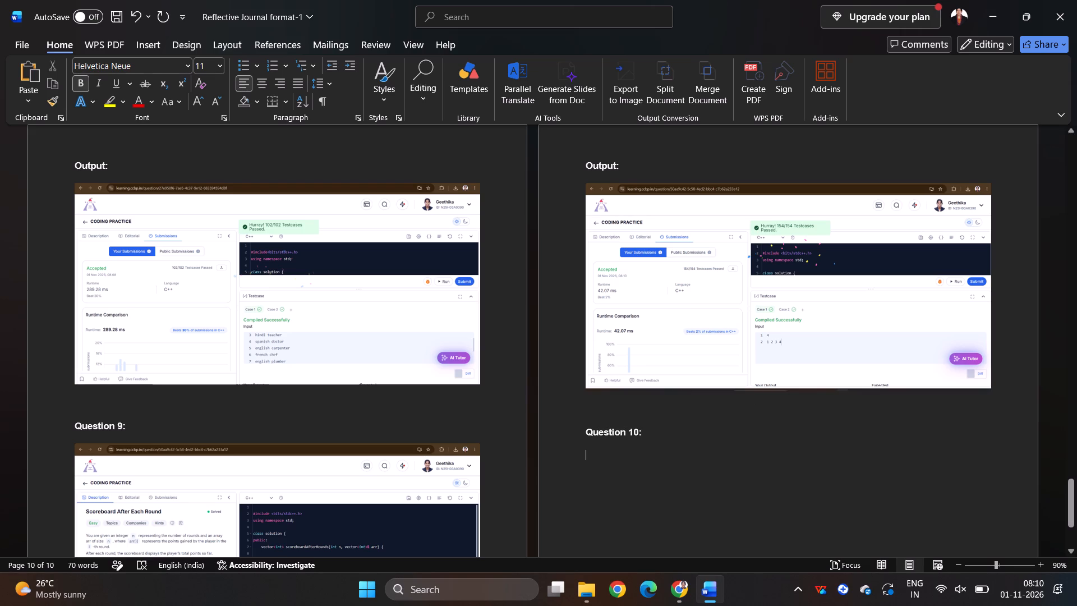
Switch to Chrome and open the Two Sum problem from the Module I Coding Practice set that follows "MCQ Practice | Two Sum".
click(689, 594)
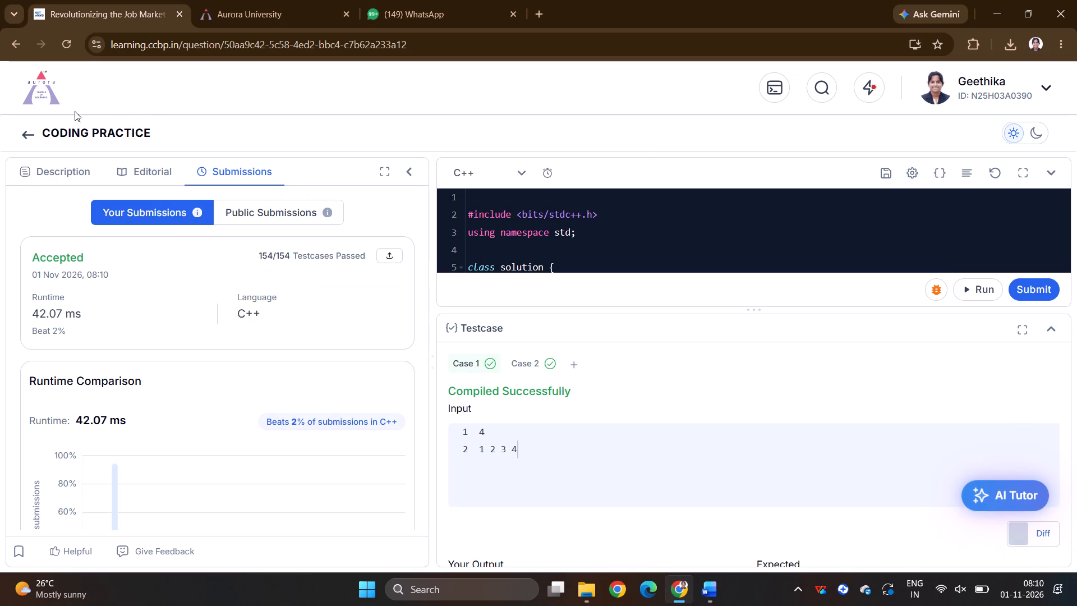
click(30, 132)
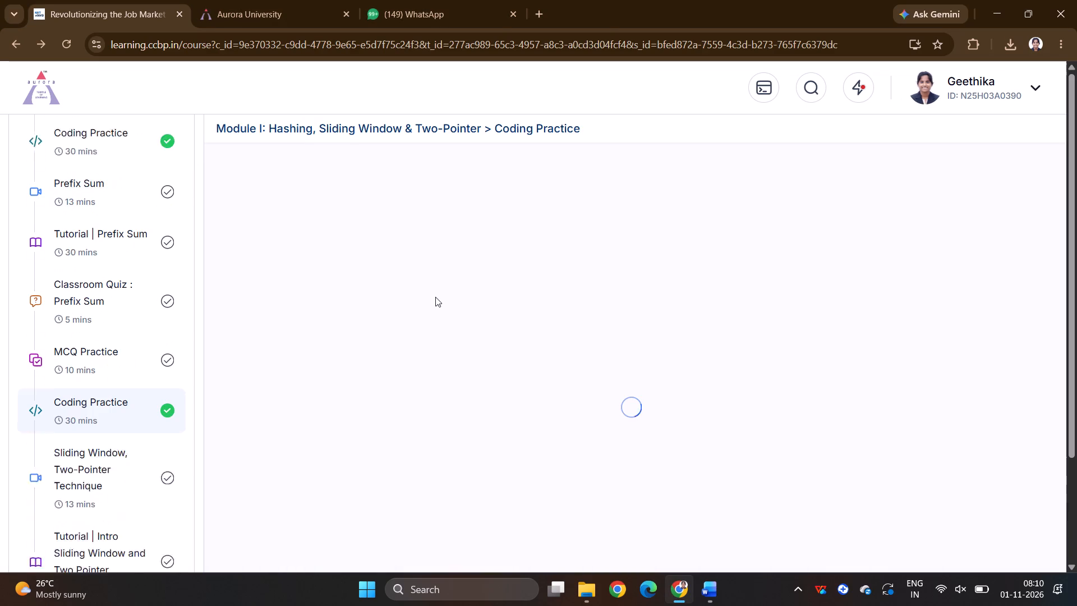
scroll(435, 297, down, 2)
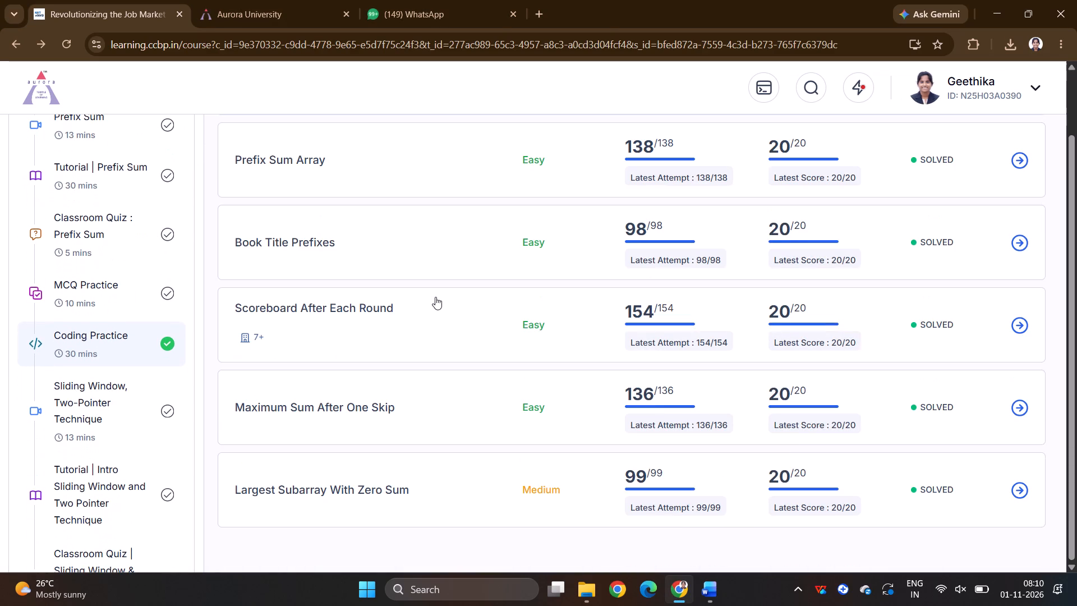
scroll(78, 467, down, 2)
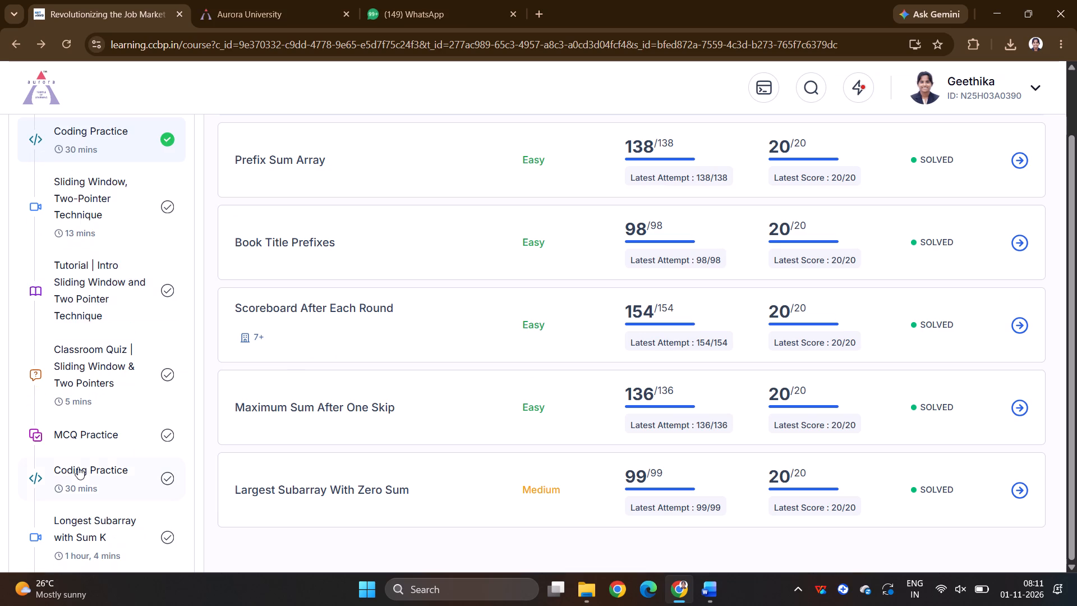
click(78, 492)
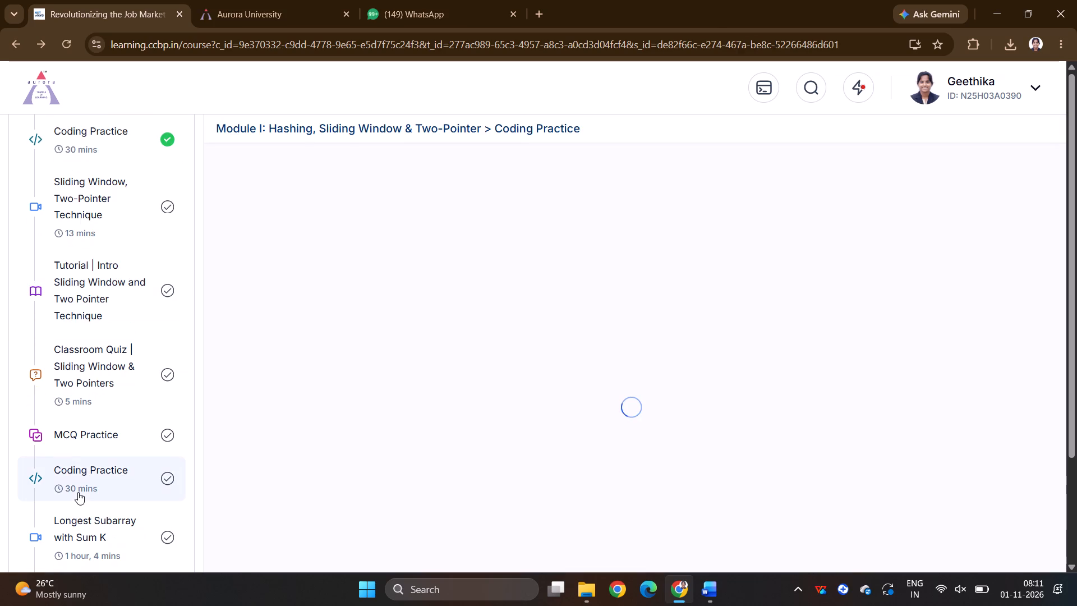
scroll(421, 354, down, 3)
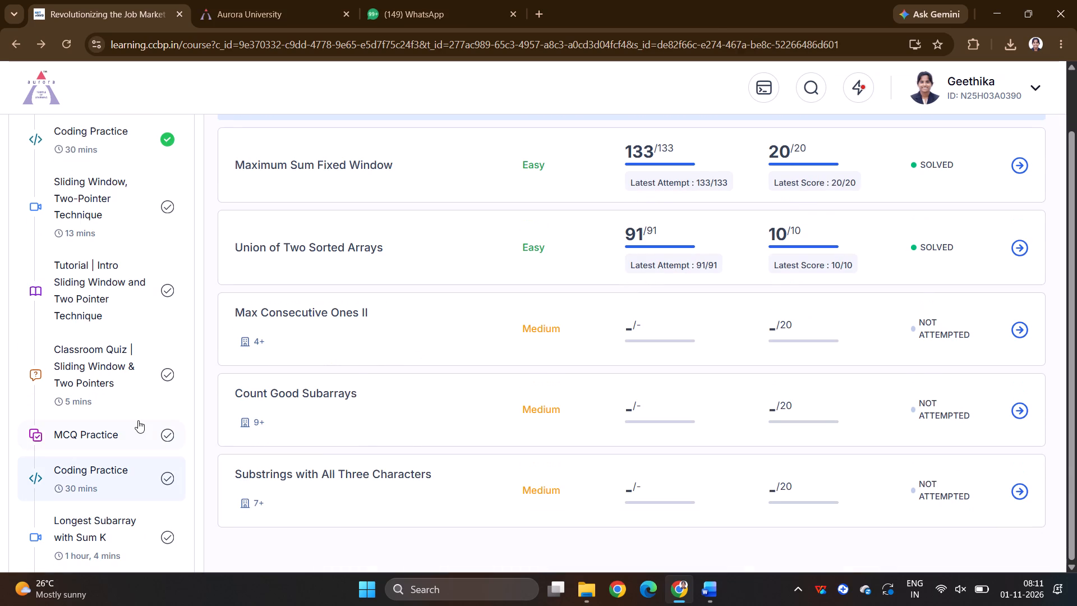
scroll(138, 420, down, 2)
scroll(103, 488, down, 6)
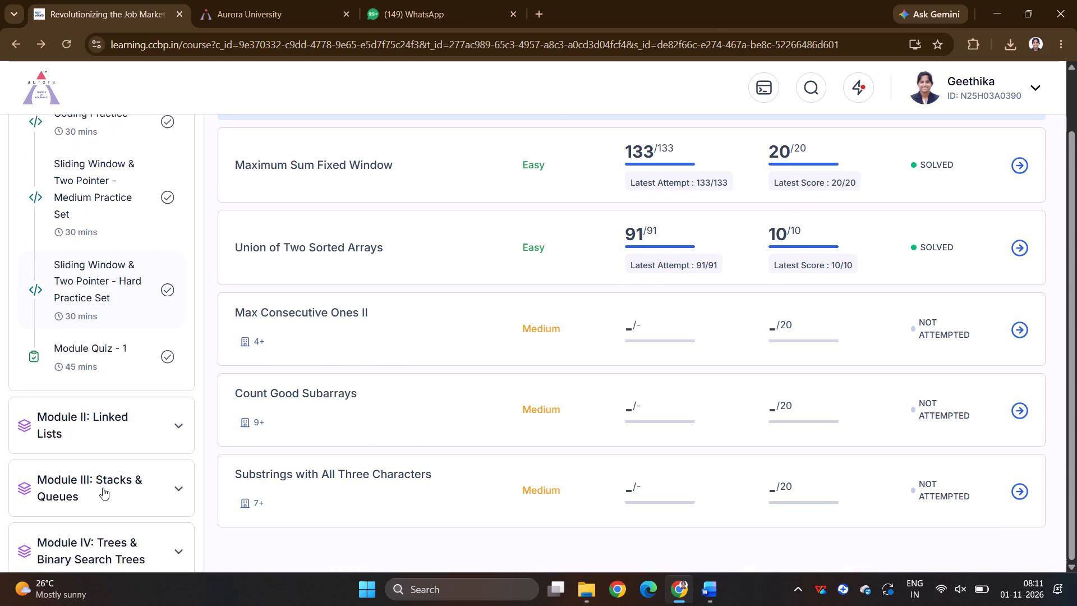
scroll(103, 488, down, 1)
scroll(151, 203, up, 2)
click(151, 203)
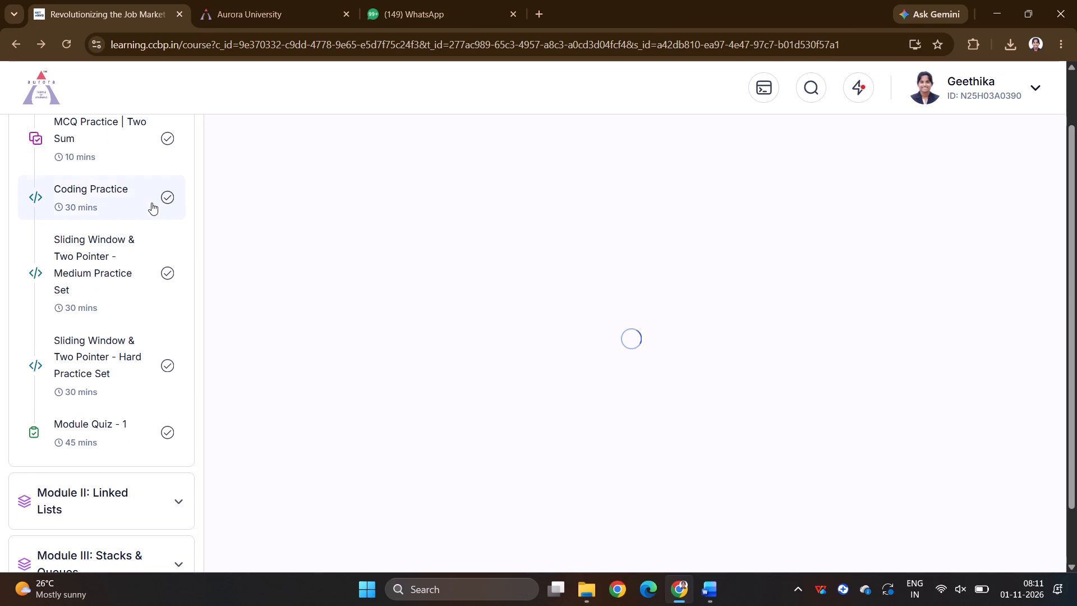
scroll(598, 201, up, 5)
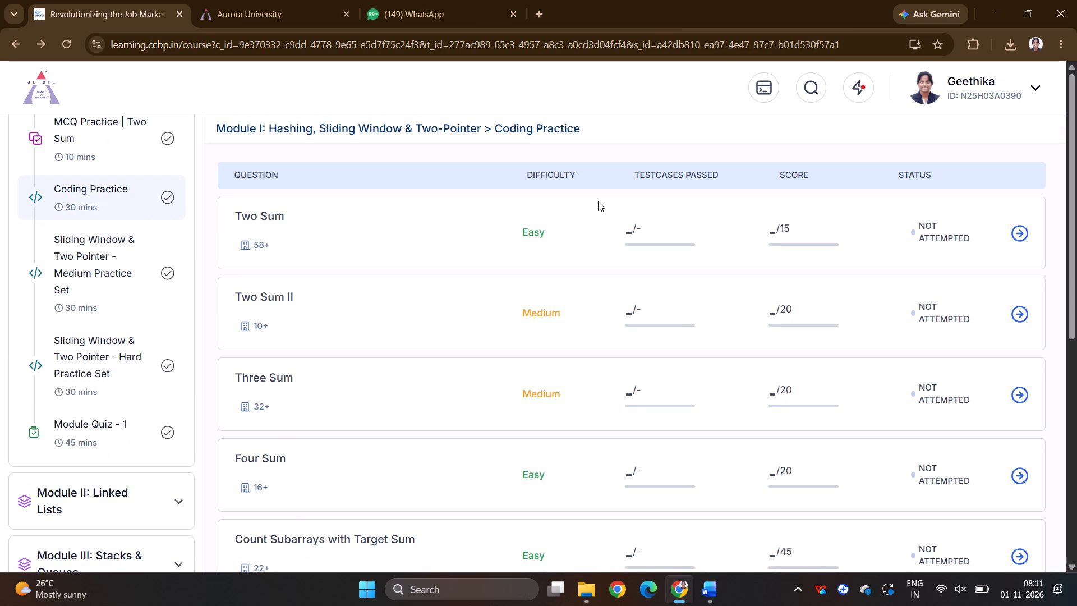
click(424, 222)
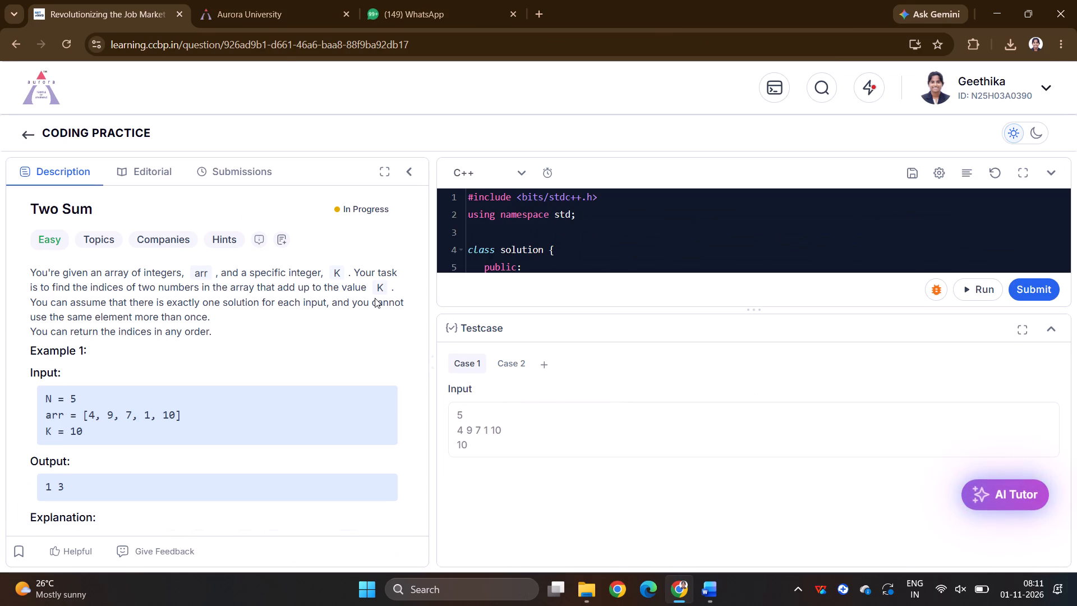
key(Print)
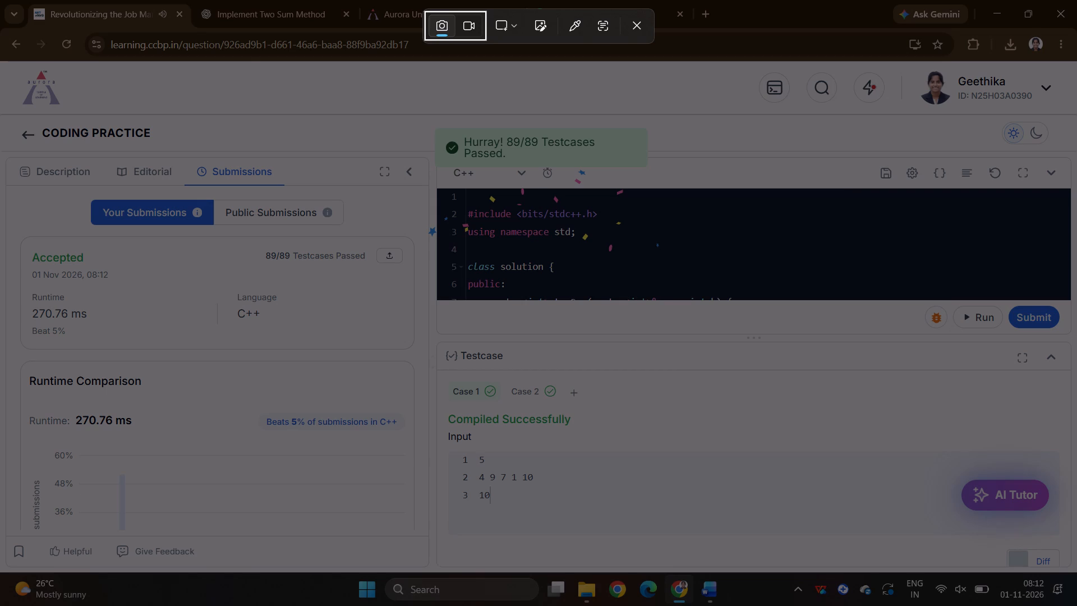
drag(0, 29, 1076, 574)
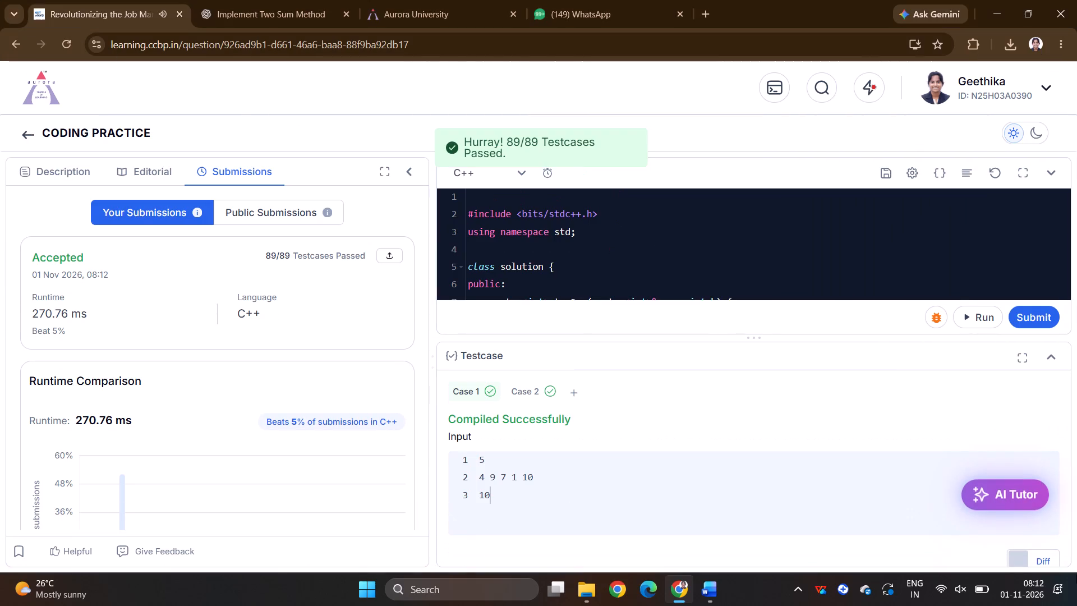
click(705, 597)
scroll(705, 597, up, 1)
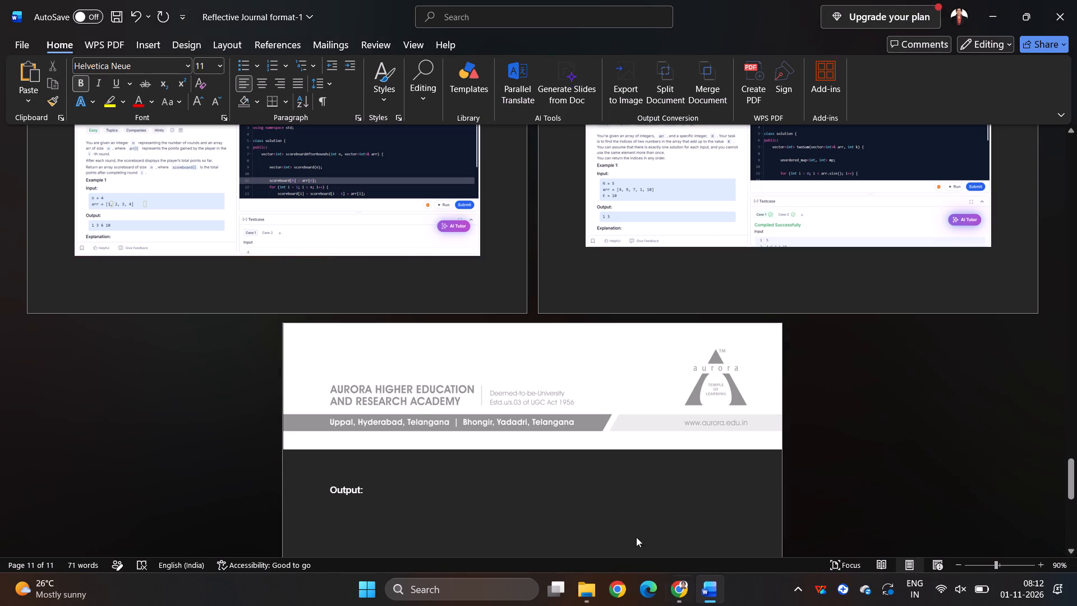
key(ctrl+v)
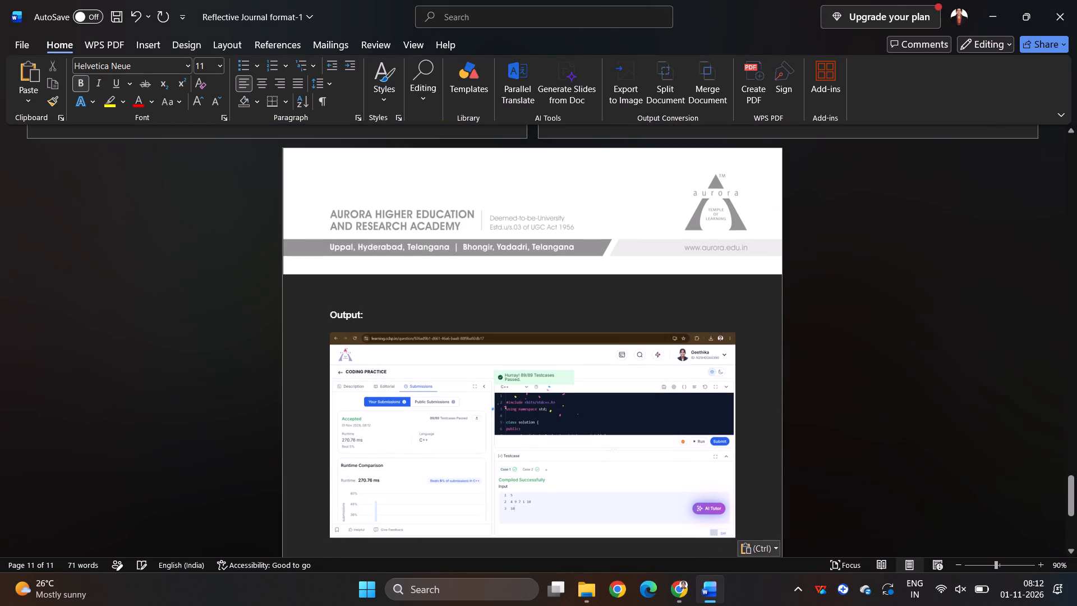
scroll(545, 514, down, 2)
click(703, 360)
Make the "Question 2:" label near the start of the journal bold.
scroll(703, 360, up, 20)
scroll(703, 360, up, 20)
scroll(703, 360, up, 20)
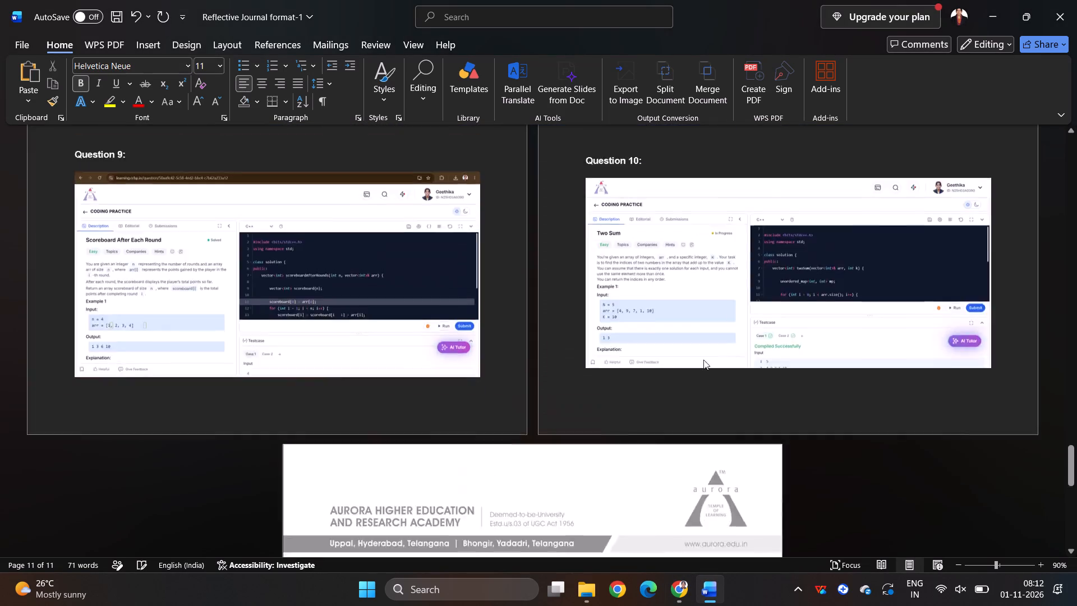
scroll(703, 360, up, 20)
scroll(703, 360, up, 20)
scroll(703, 360, up, 20)
scroll(703, 360, up, 7)
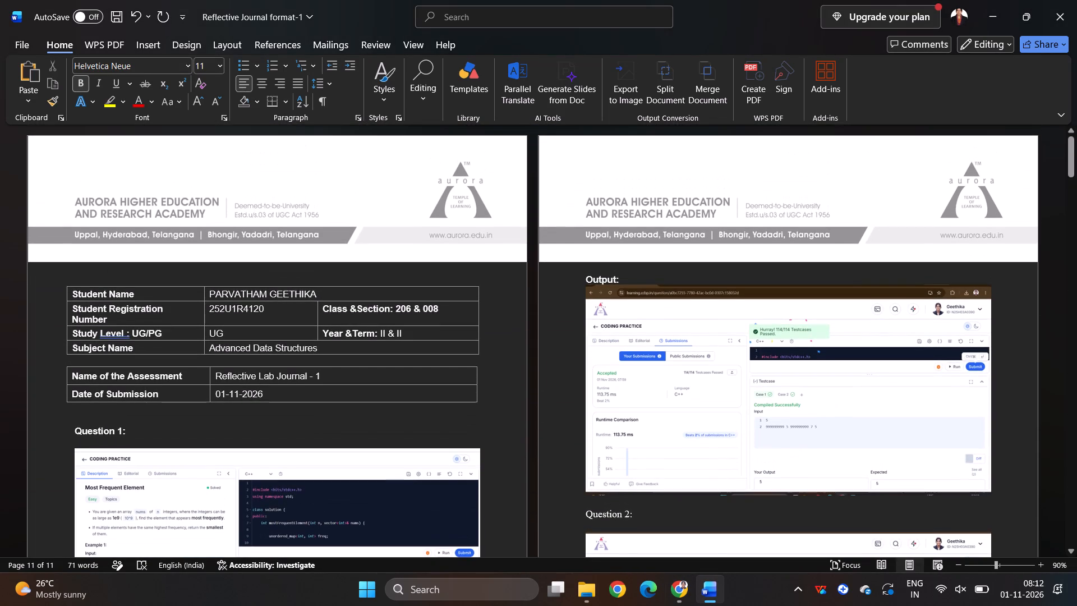
scroll(703, 360, down, 1)
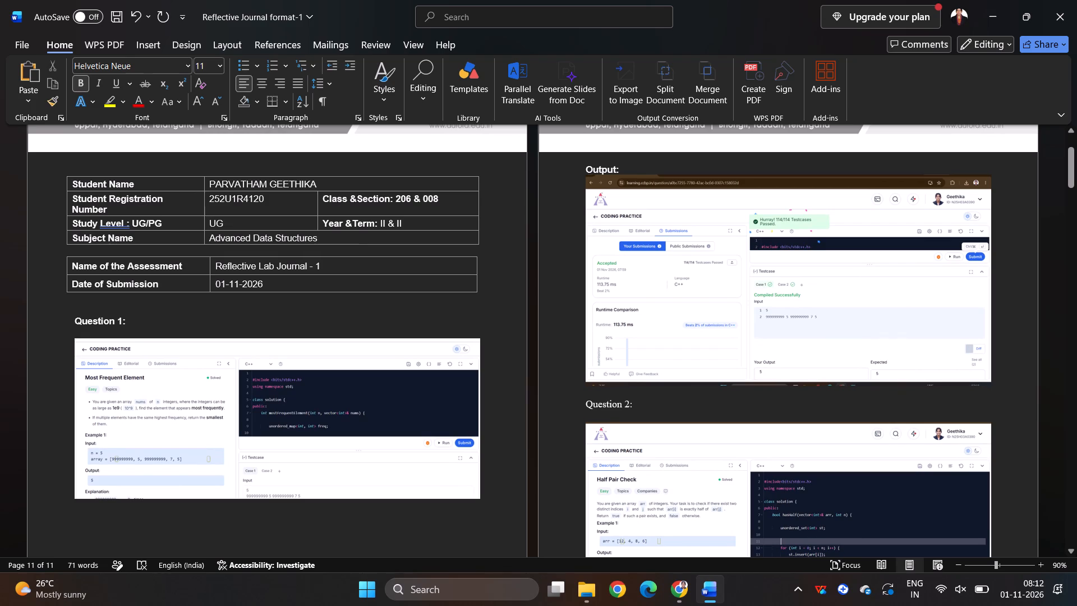
drag(639, 402, 581, 410)
click(592, 384)
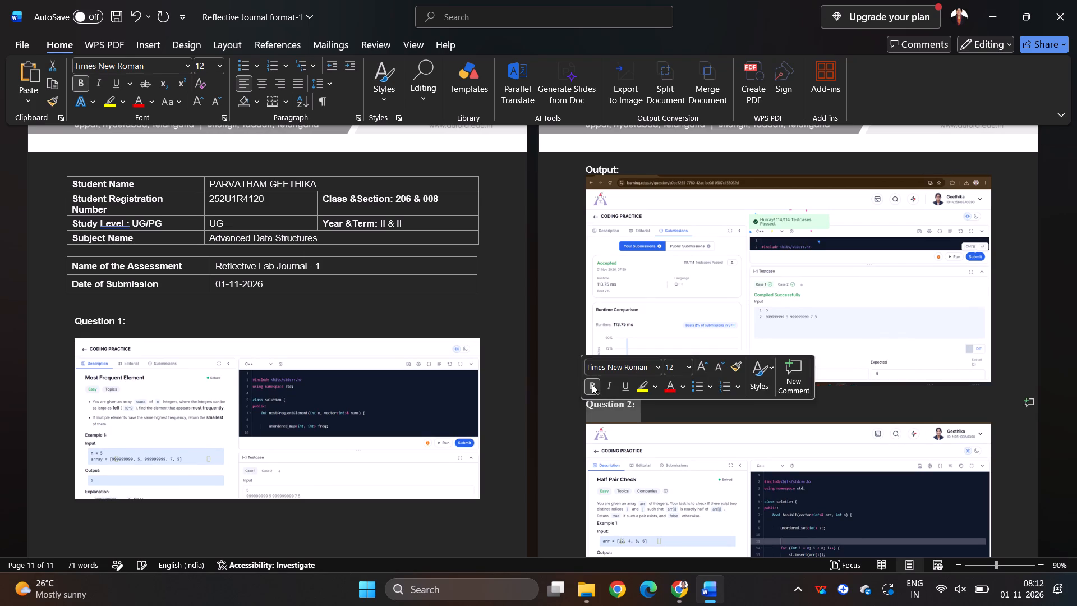
click(653, 411)
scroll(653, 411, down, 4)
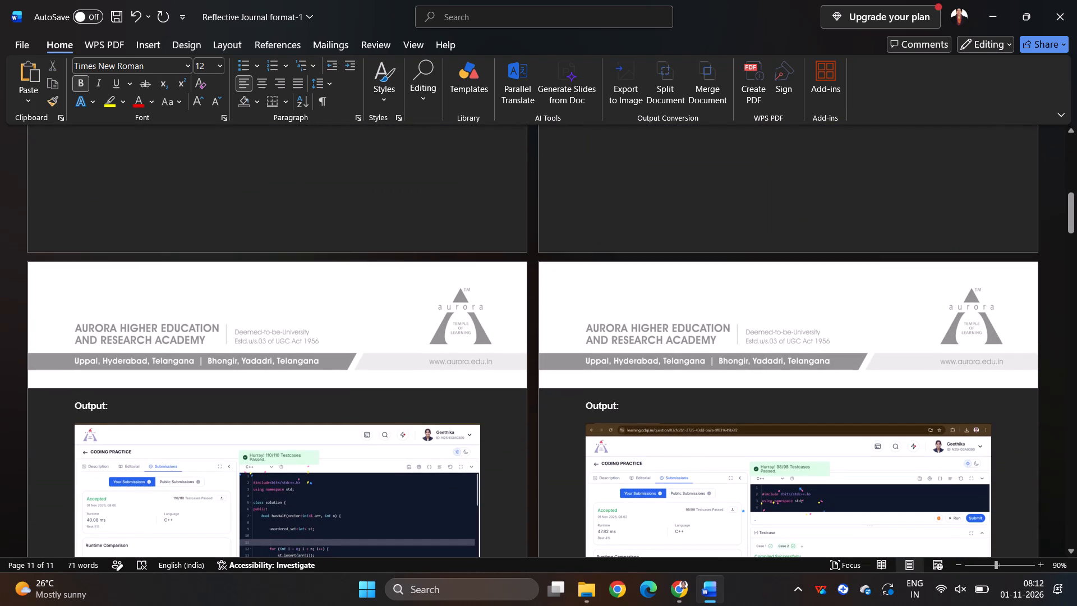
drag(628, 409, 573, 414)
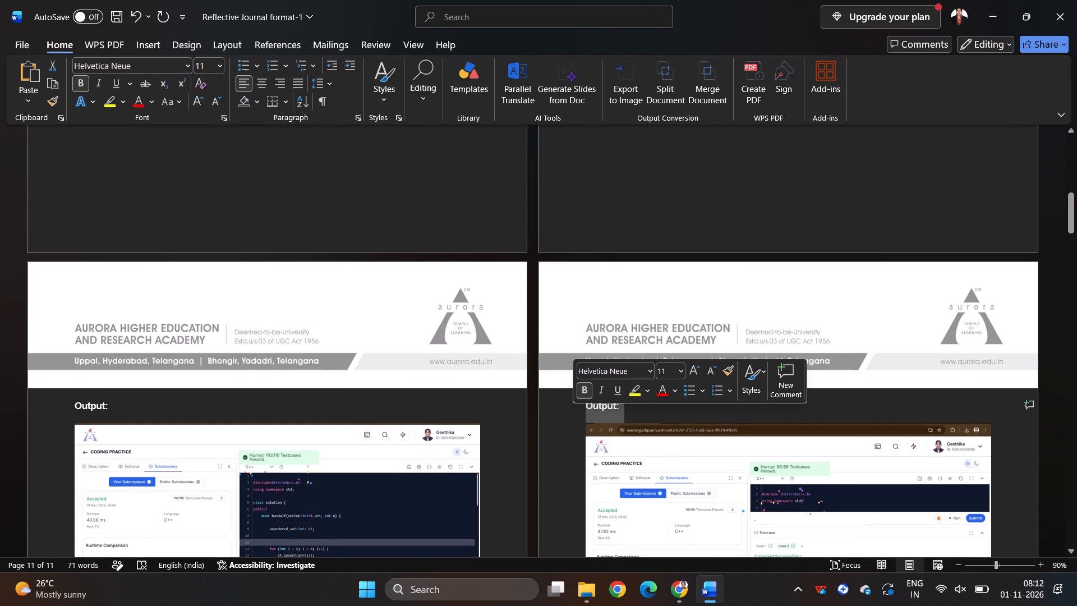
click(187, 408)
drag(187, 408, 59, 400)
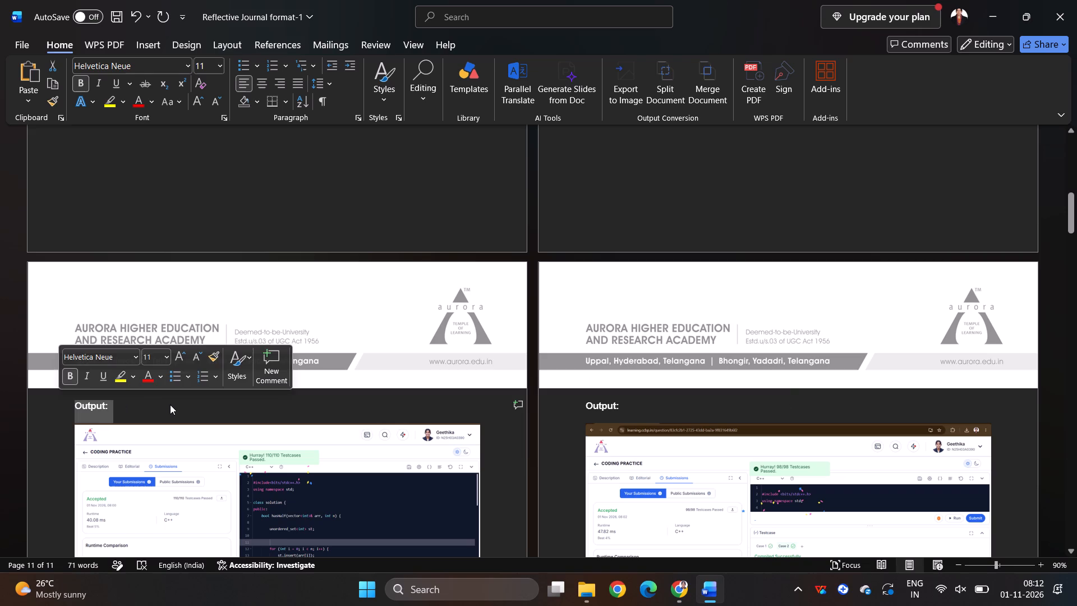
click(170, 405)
Insert two blank lines between the Question 2 output screenshot and the "Question 3:" label.
scroll(170, 405, down, 4)
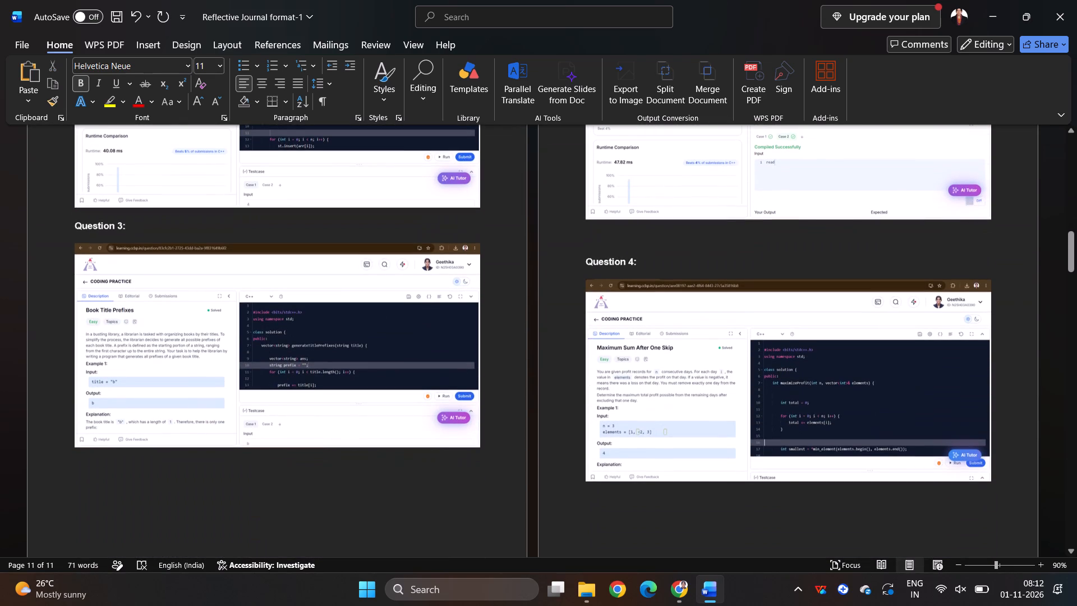
click(500, 203)
key(Return)
key(Return)
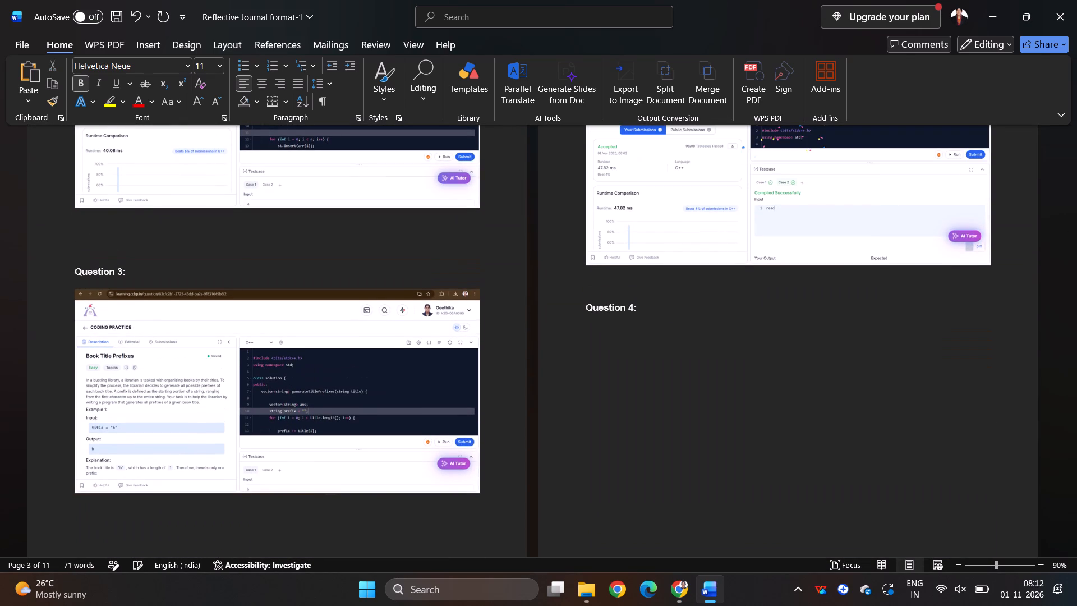
Remove the two blank lines above the "Output:" label of Question 3, at the top of page 4.
scroll(528, 217, up, 1)
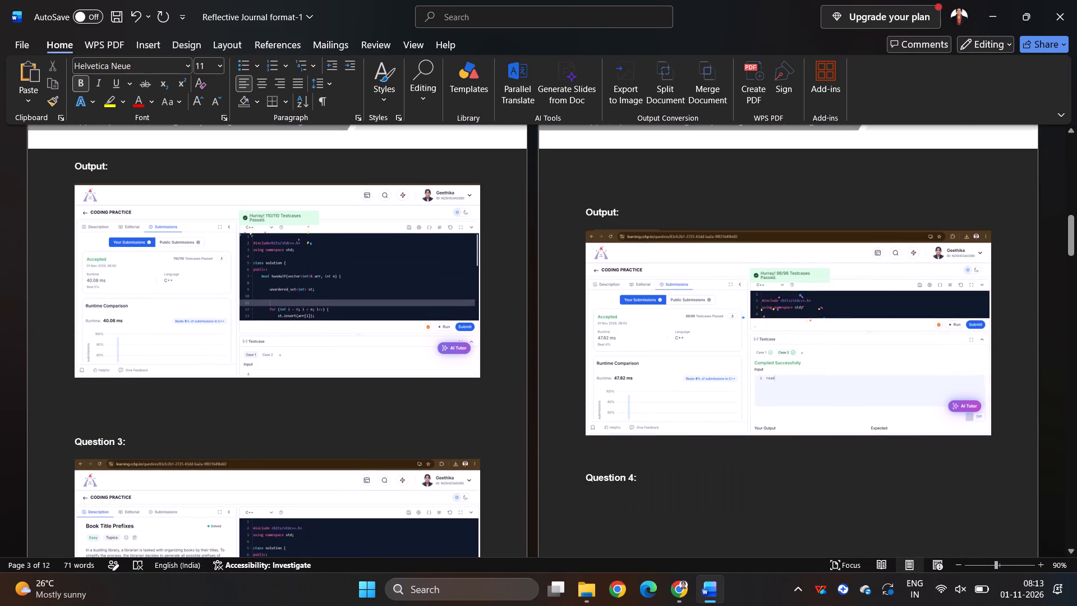
click(585, 194)
click(598, 195)
key(BackSpace)
key(BackSpace)
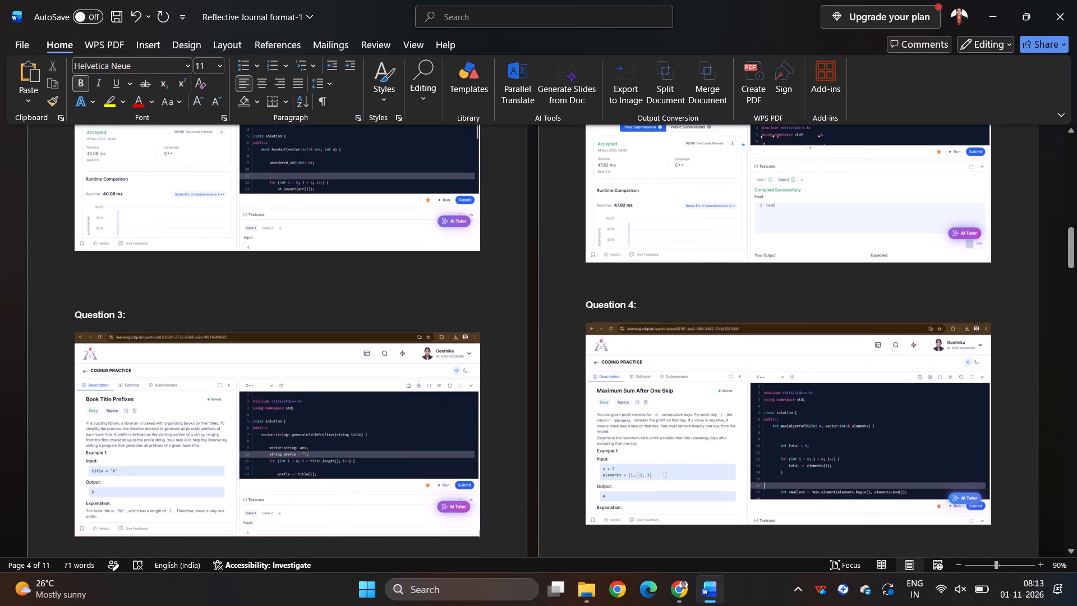
Insert a blank line above Question 2's "Output:" label on page 3 and remove one above the "Question 3:" label.
scroll(657, 268, up, 1)
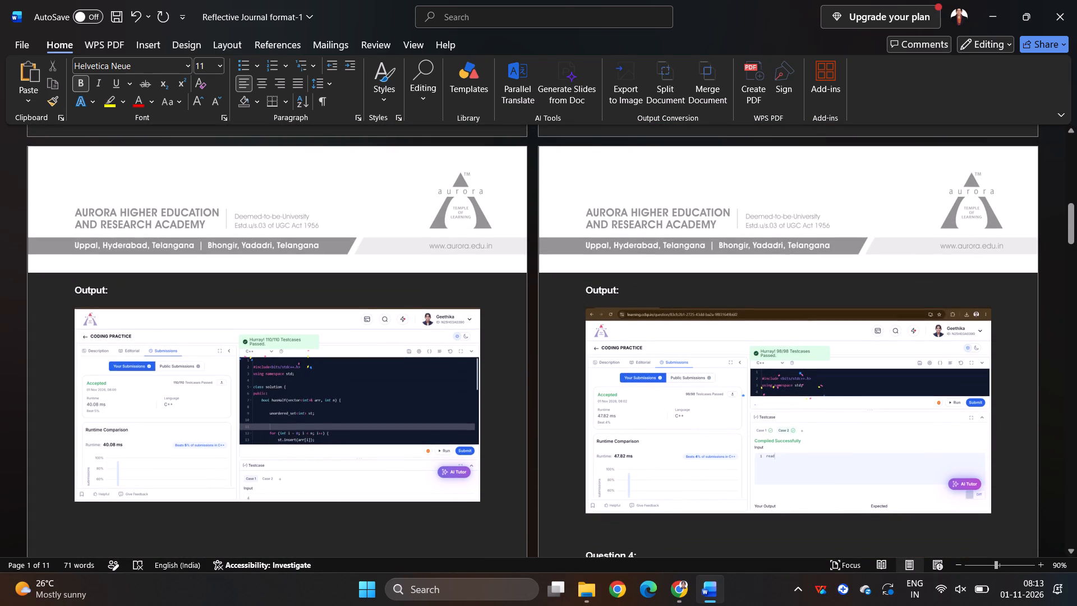
click(76, 288)
key(Return)
scroll(76, 288, down, 1)
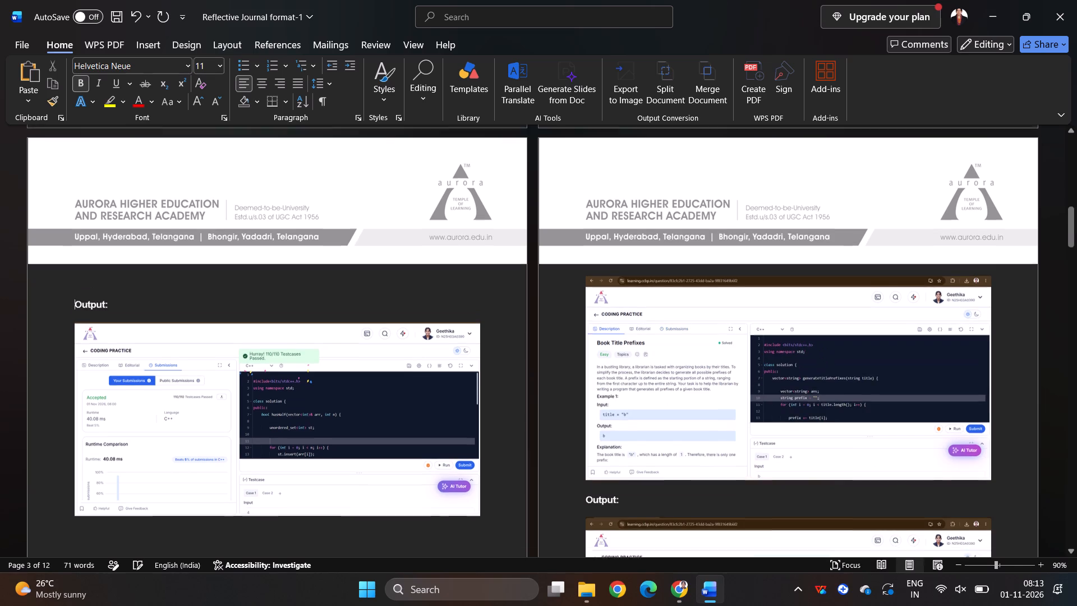
scroll(76, 288, down, 3)
click(92, 238)
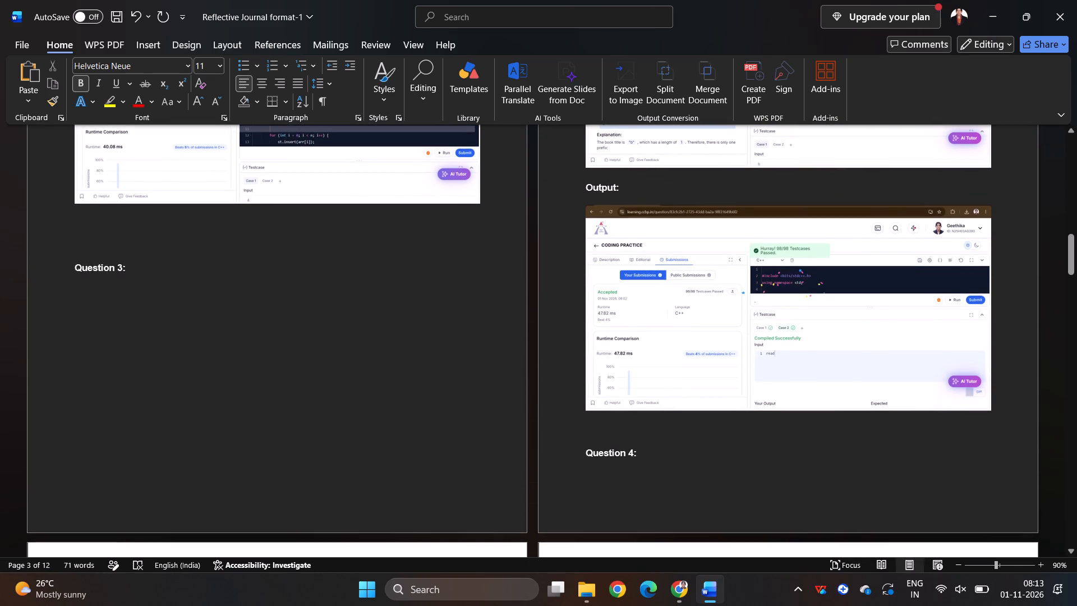
key(BackSpace)
Insert a blank line above Question 3's "Output:" label at the top of page 4.
scroll(380, 266, up, 1)
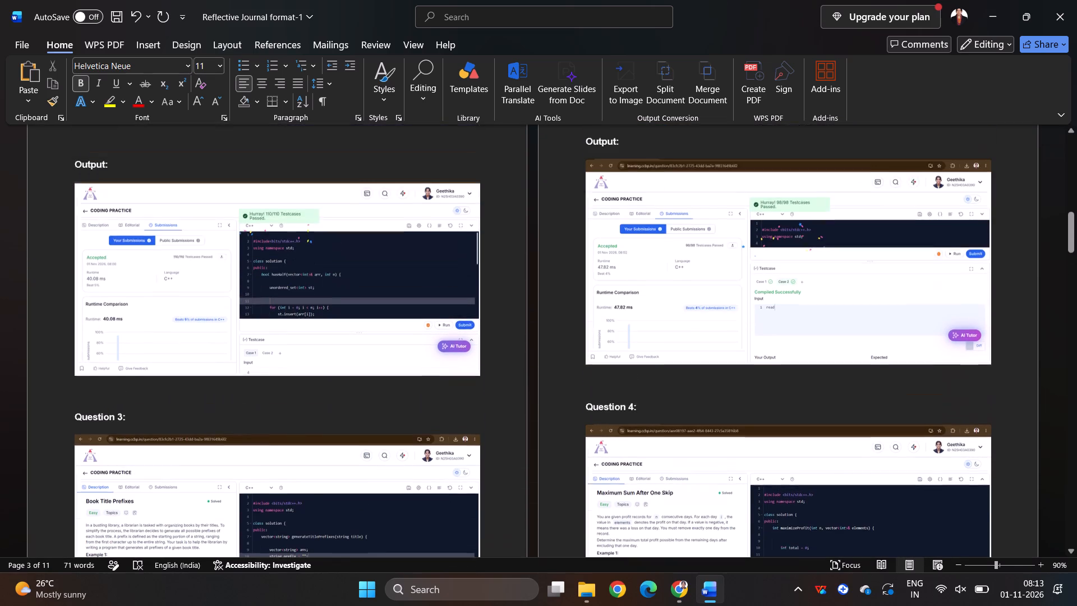
scroll(380, 266, up, 1)
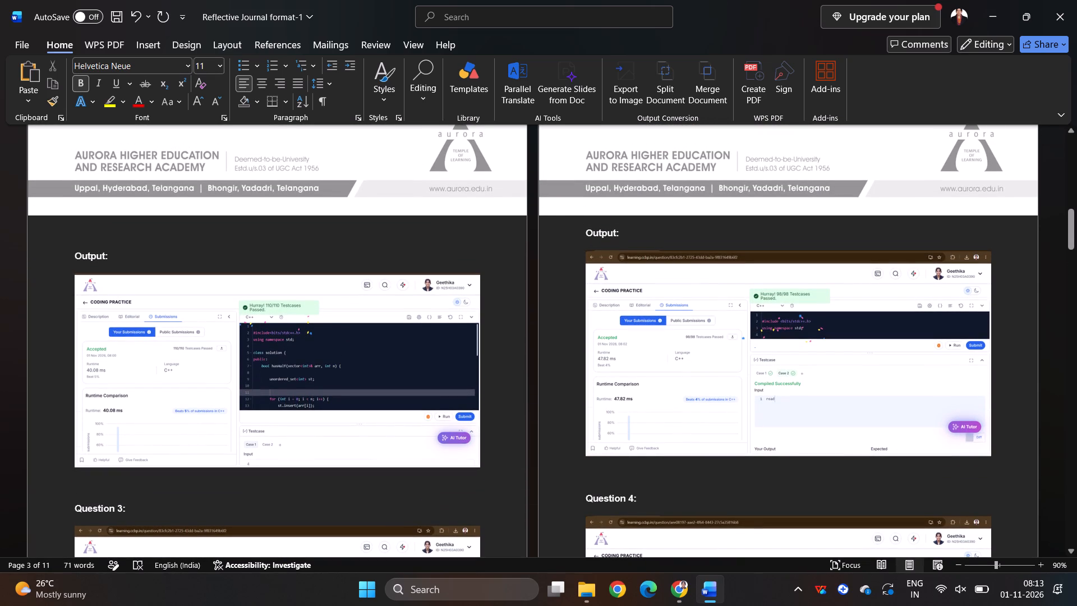
click(580, 230)
key(Return)
Remove one blank line between the Question 4 output screenshot and the "Question 5:" label.
scroll(580, 230, down, 3)
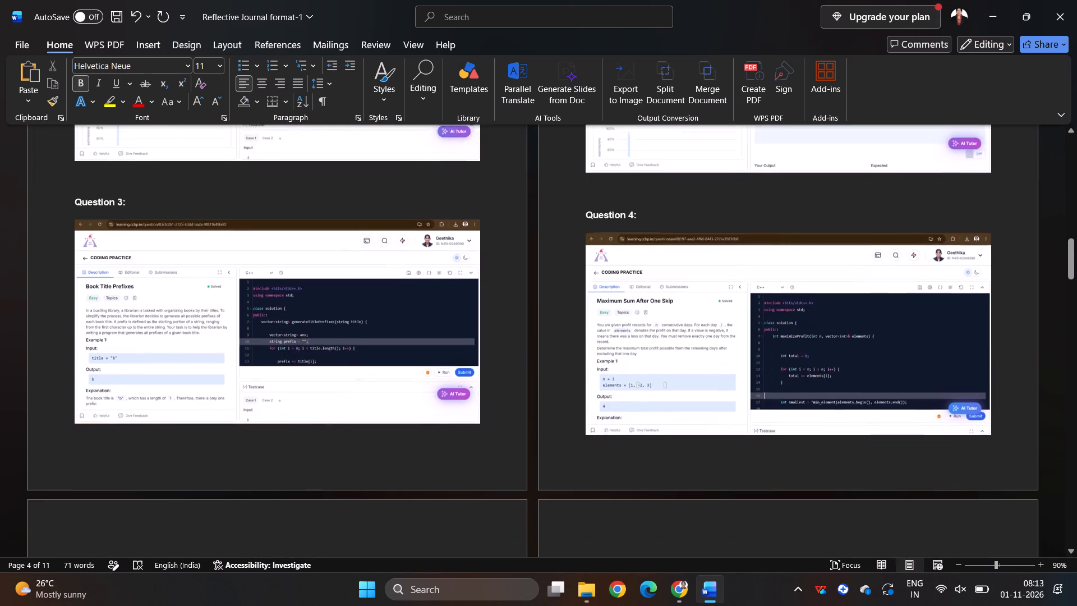
scroll(580, 230, down, 4)
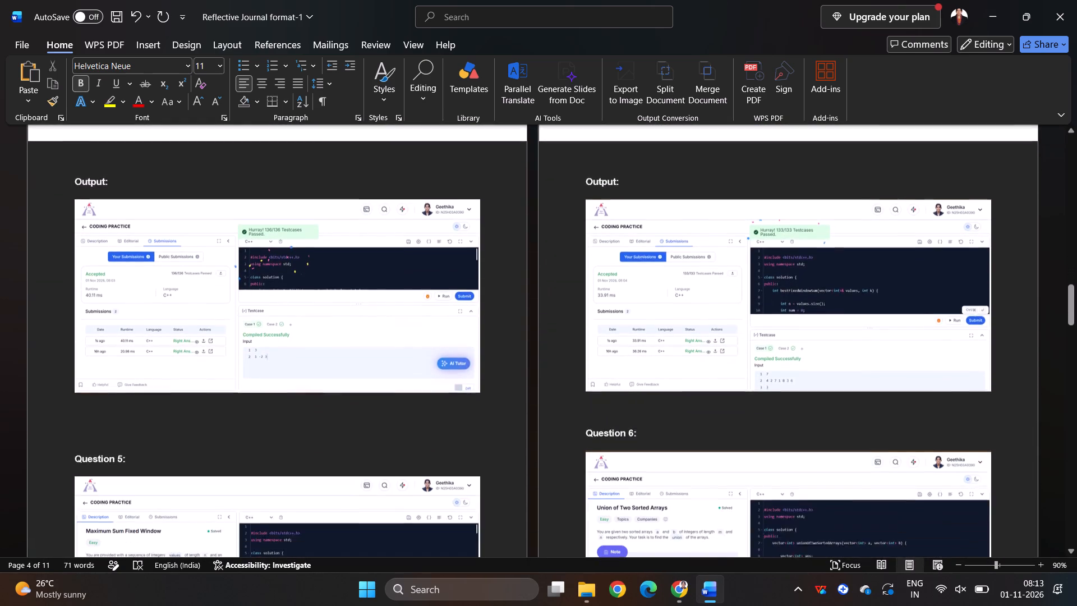
scroll(580, 230, down, 2)
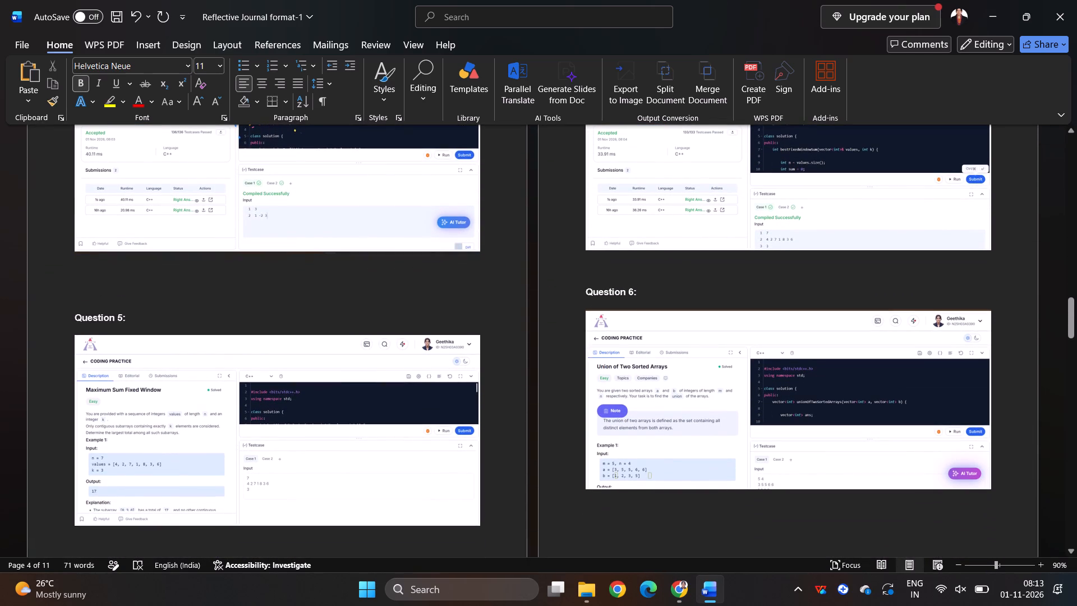
click(118, 295)
key(BackSpace)
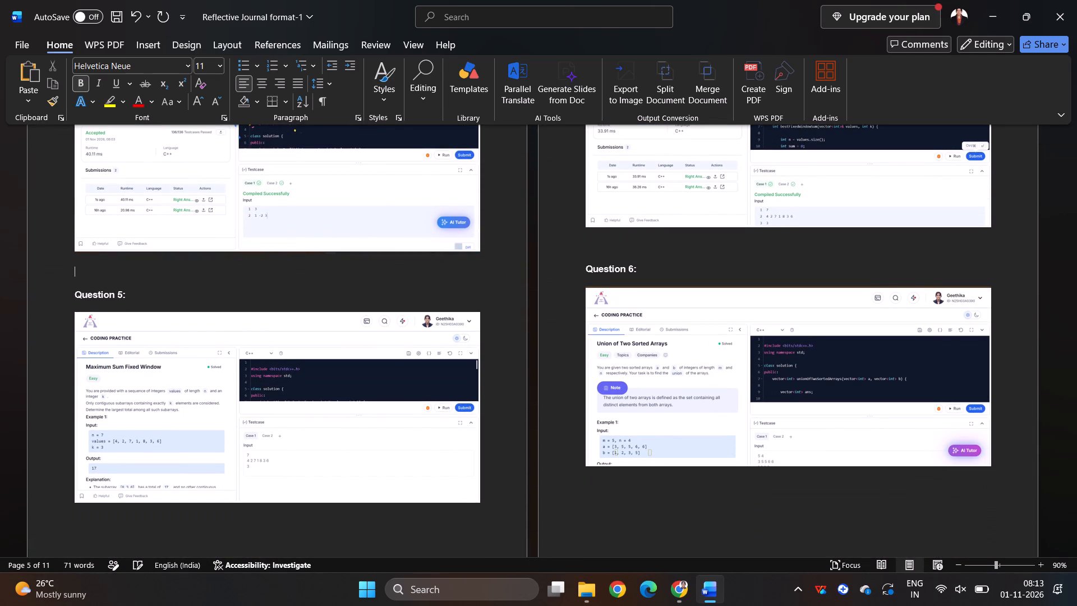
Insert a blank line above Question 5's "Output:" label at the top of page 6.
scroll(427, 252, up, 2)
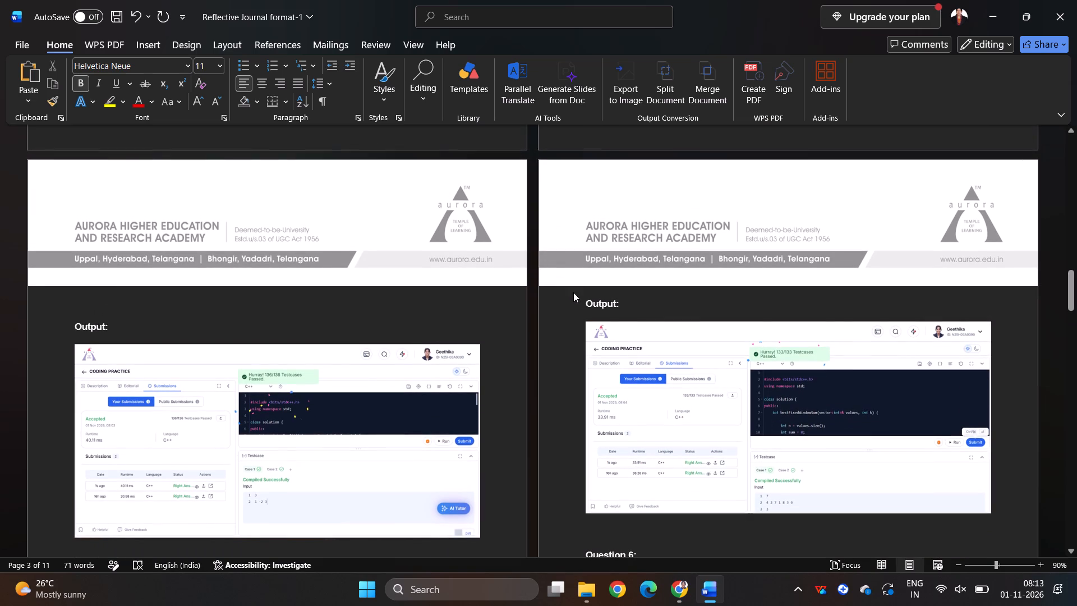
click(582, 298)
key(Return)
Remove the extra blank line above Question 7's "Output:" label at the top of page 8.
scroll(582, 298, down, 2)
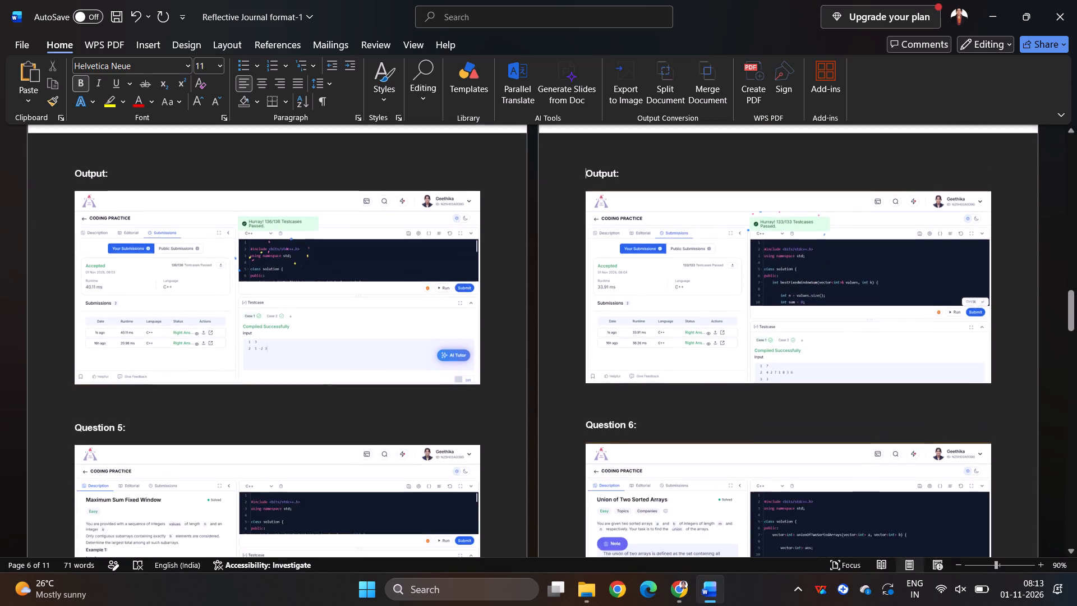
scroll(582, 298, down, 4)
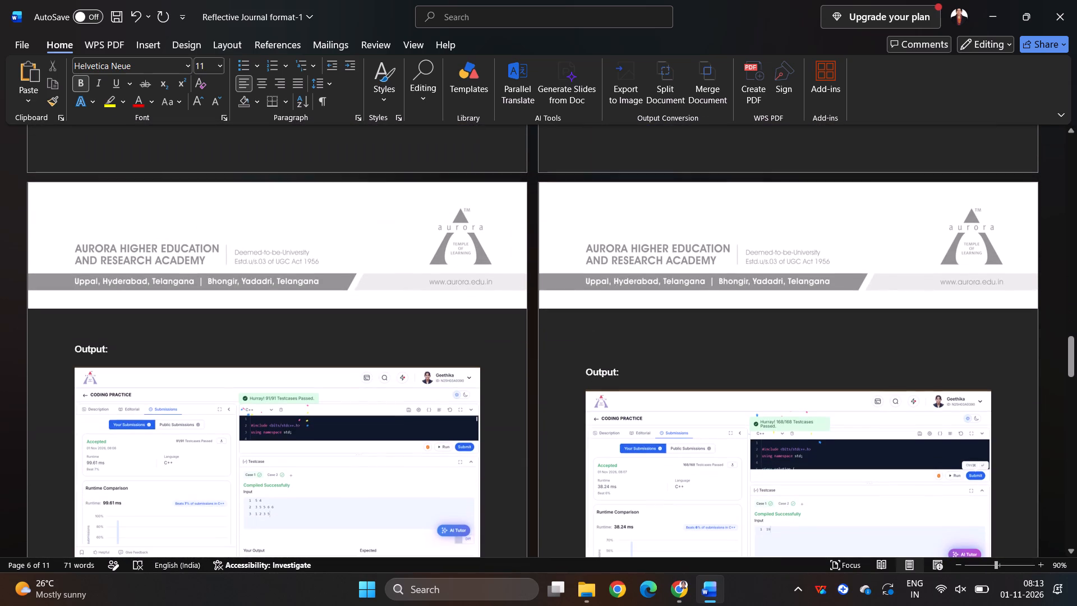
scroll(582, 298, down, 1)
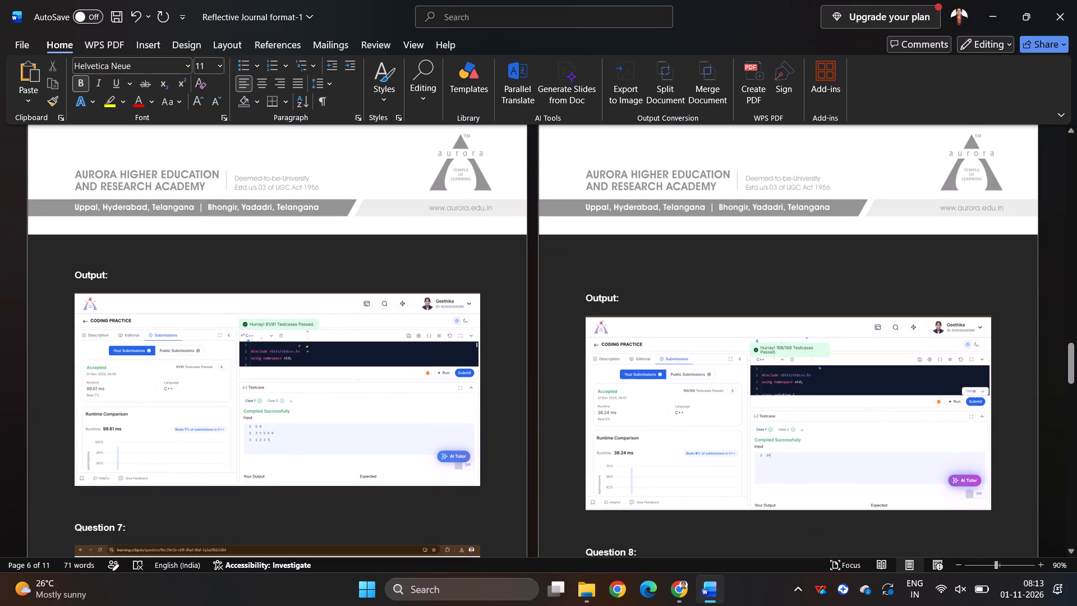
click(581, 277)
key(BackSpace)
Review label spacing and screenshot placement from Question 8 to the journal's end, then back on the first two pages.
scroll(581, 277, down, 1)
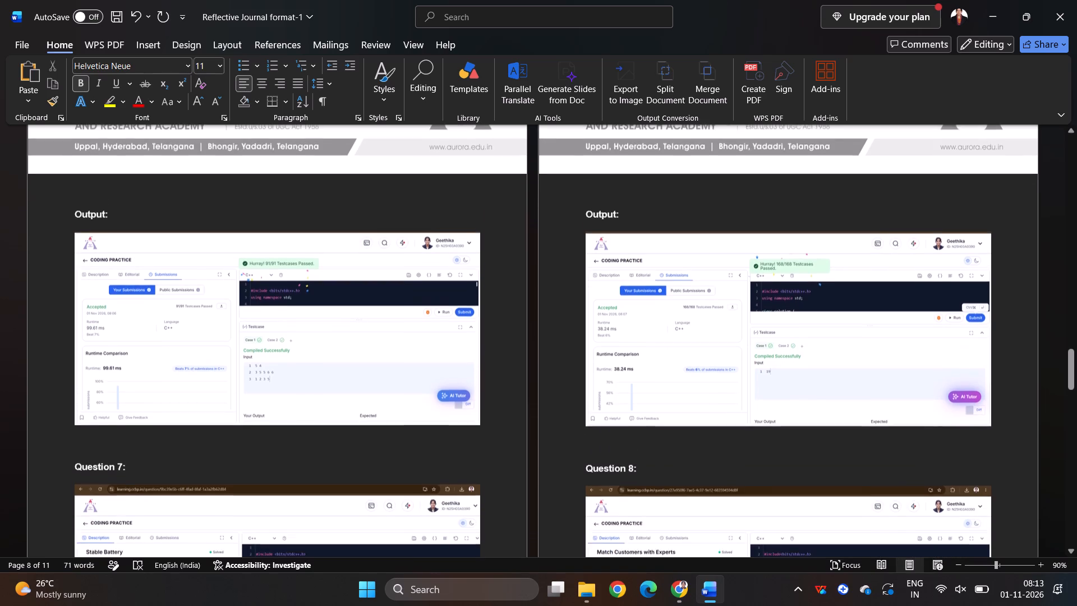
scroll(581, 277, down, 5)
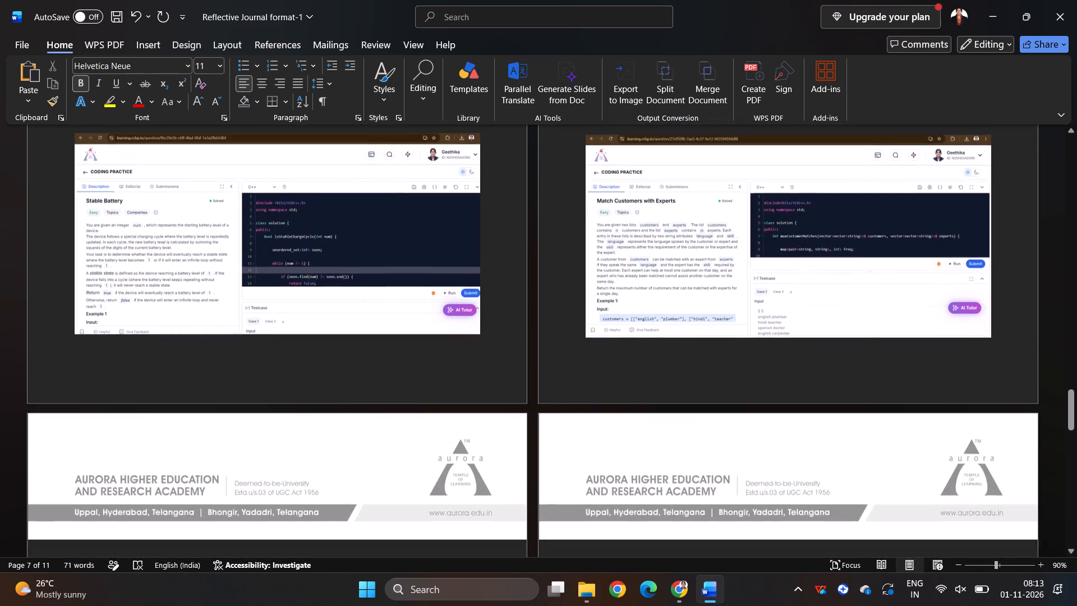
scroll(581, 277, down, 2)
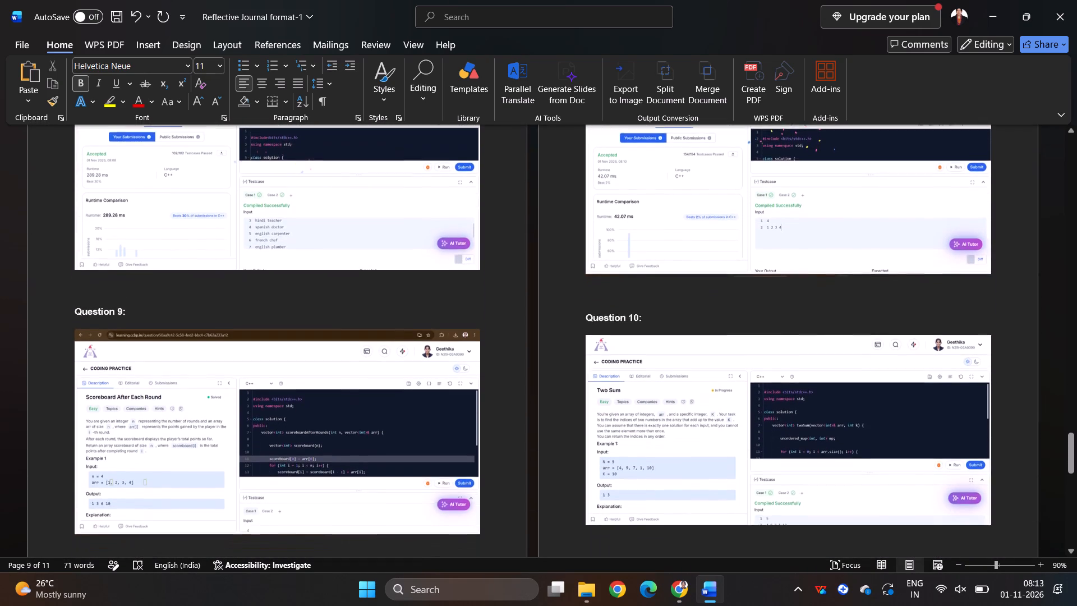
scroll(581, 277, down, 7)
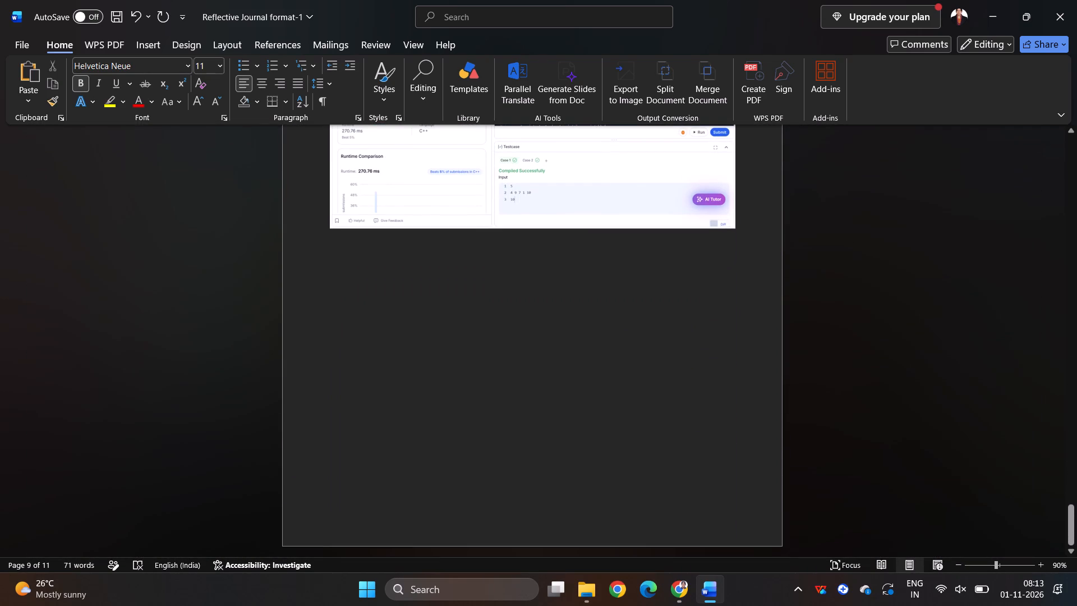
scroll(581, 277, down, 6)
click(457, 279)
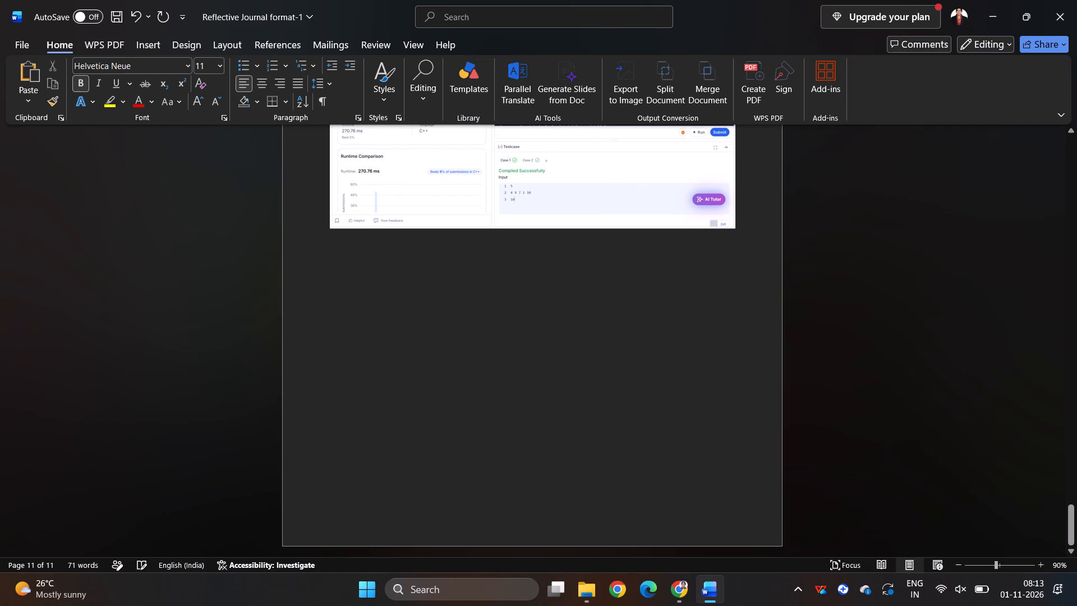
scroll(457, 279, up, 11)
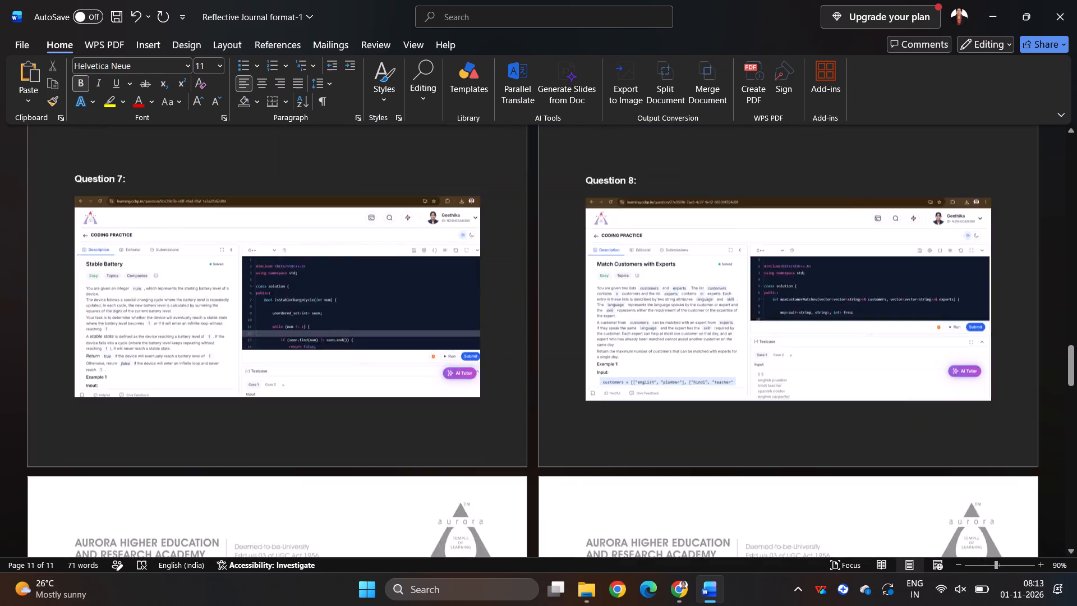
scroll(457, 279, up, 6)
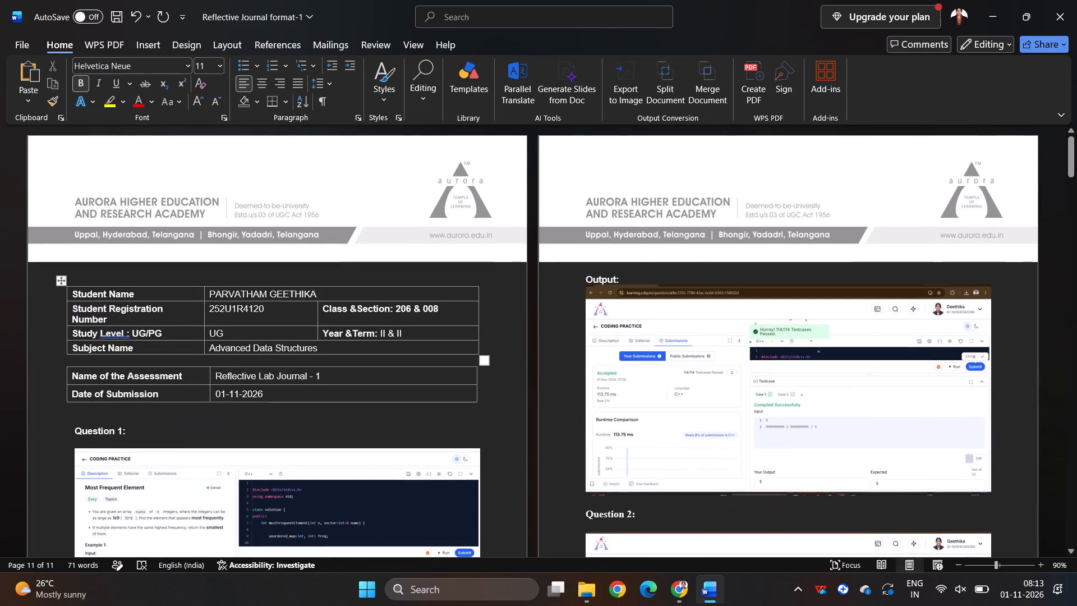
click(630, 267)
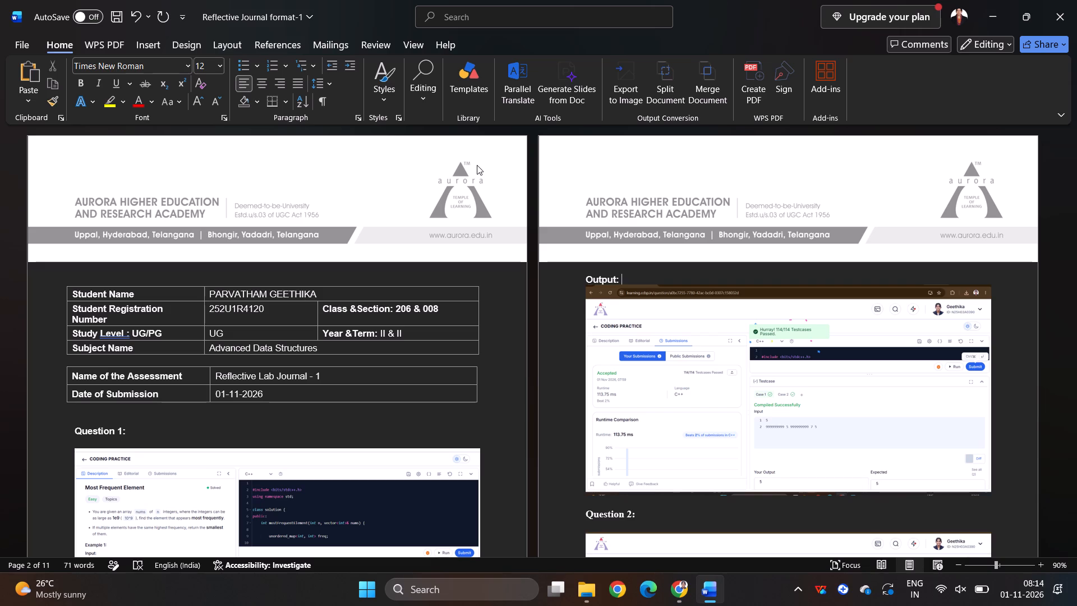
scroll(765, 310, down, 9)
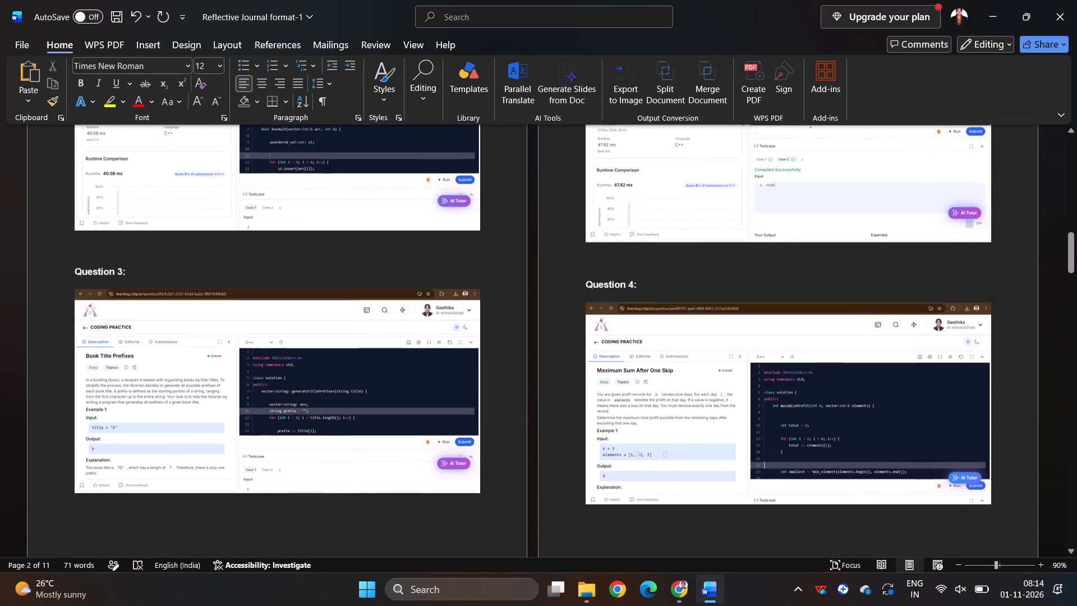
click(225, 466)
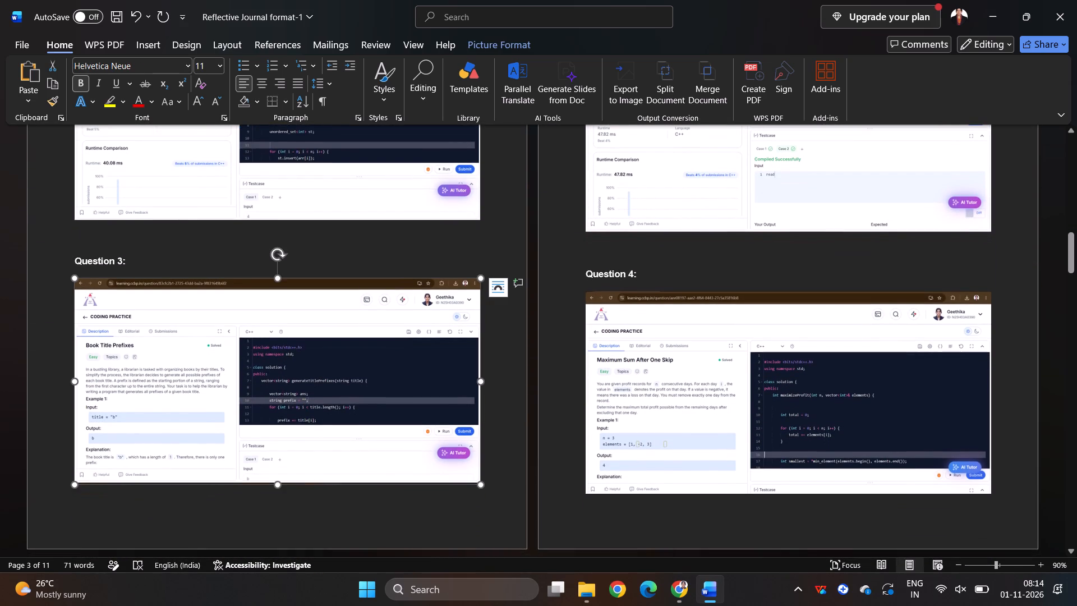
key(ctrl+c)
click(686, 605)
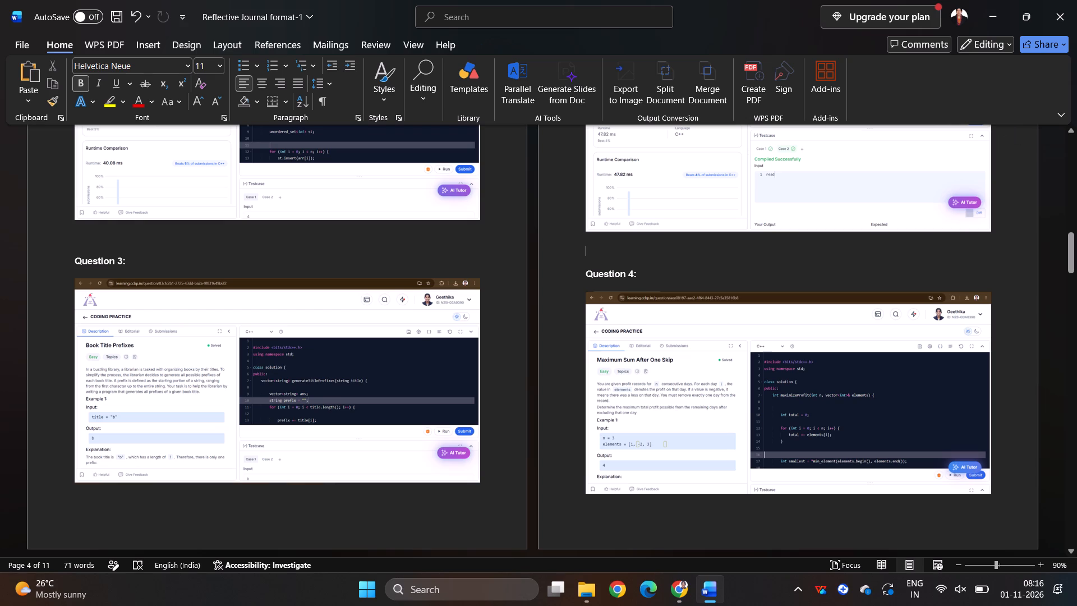
key(Return)
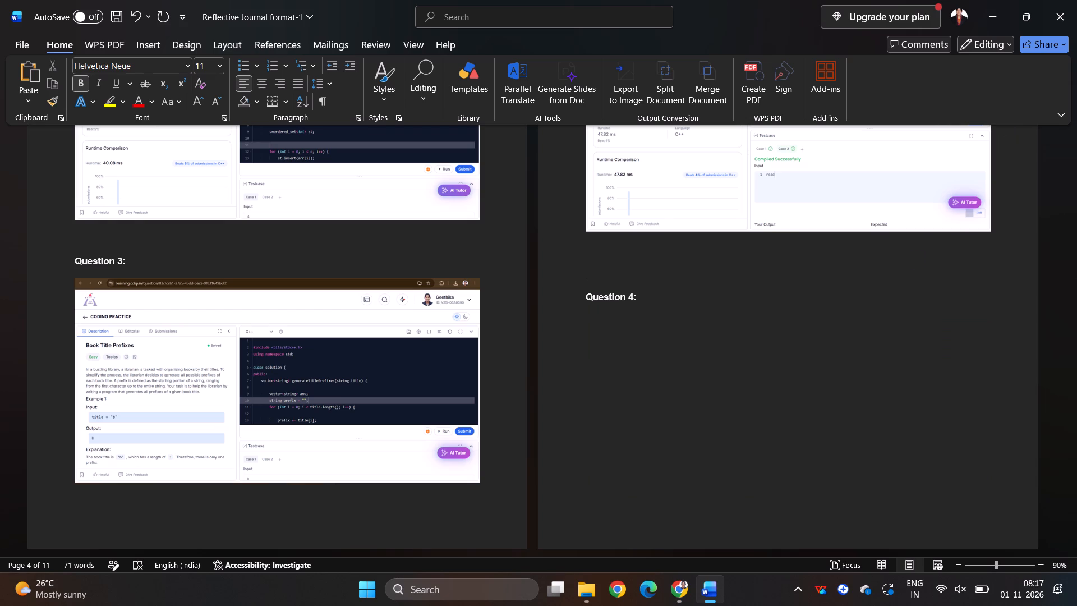
key(ctrl+v)
Remove bold from the time complexity text below its heading, from "Let n = length of the input string." to the last T(n) formula.
scroll(917, 260, up, 2)
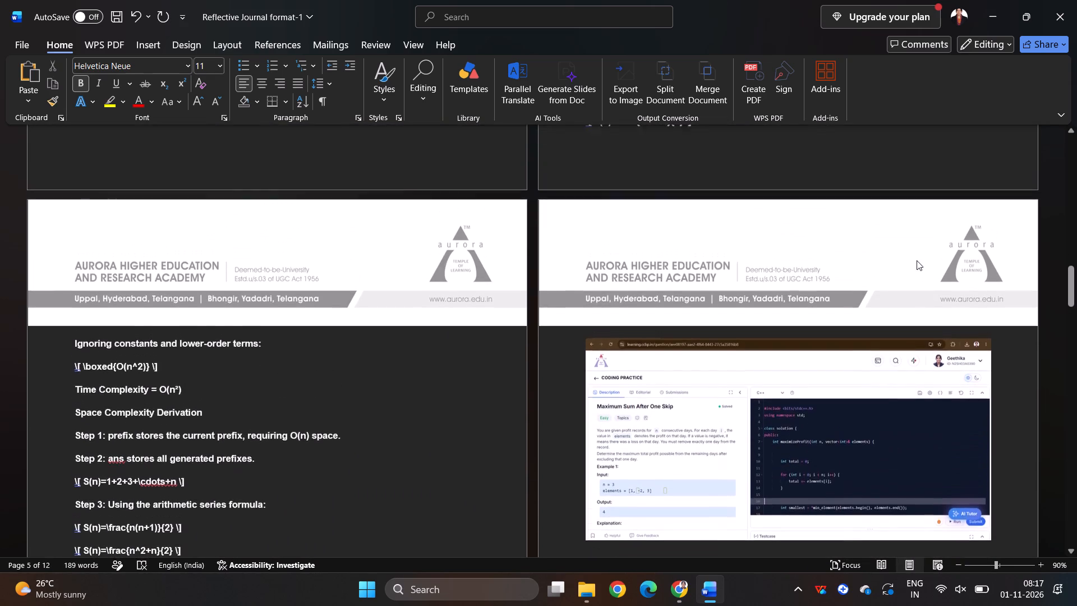
scroll(917, 260, up, 4)
scroll(917, 260, down, 1)
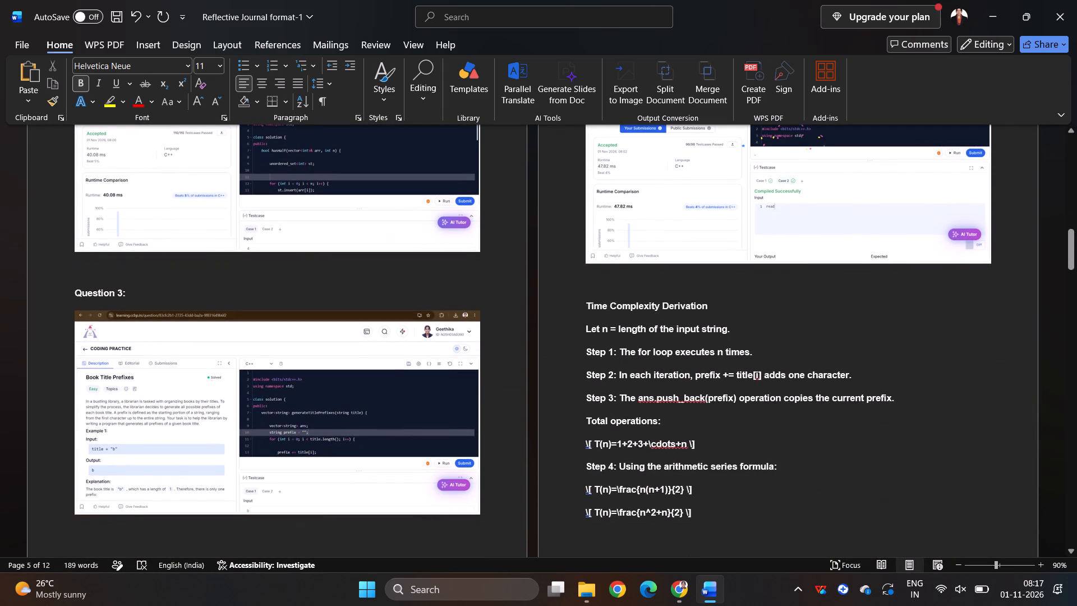
drag(584, 330, 640, 416)
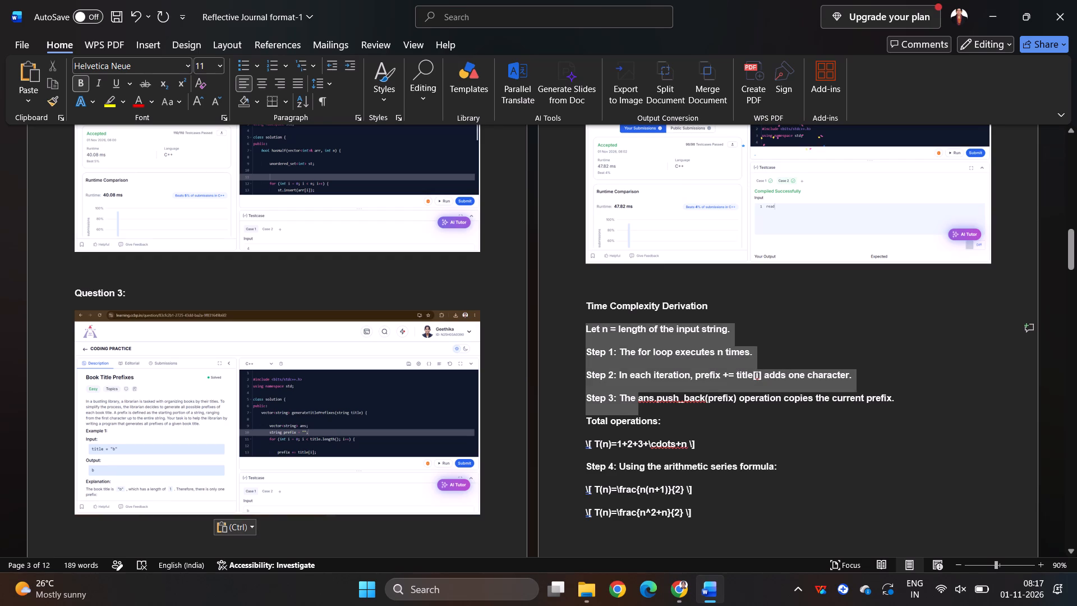
drag(640, 416, 705, 476)
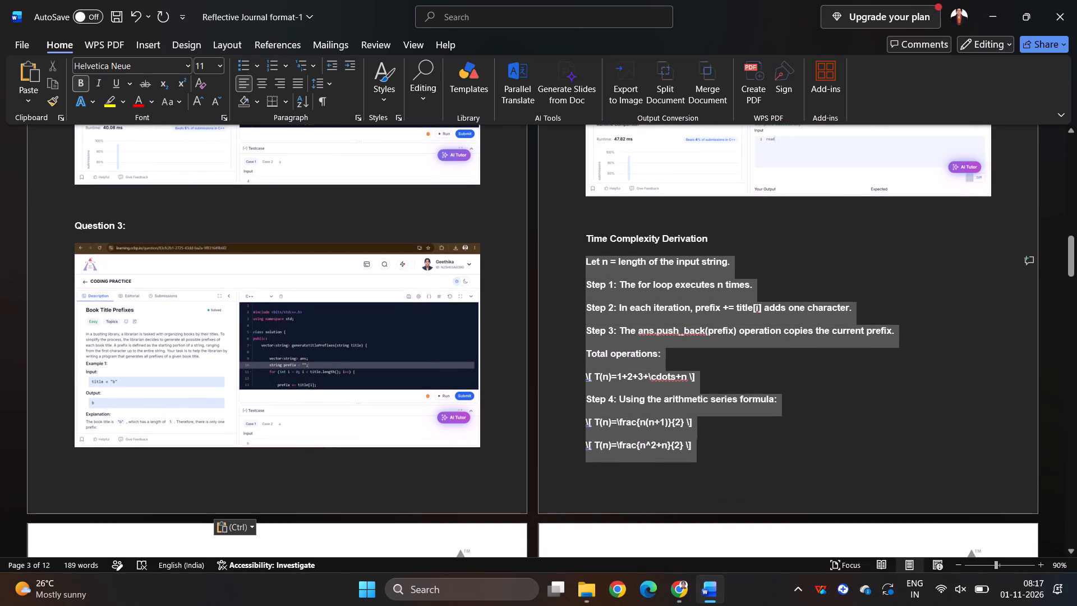
drag(705, 476, 703, 474)
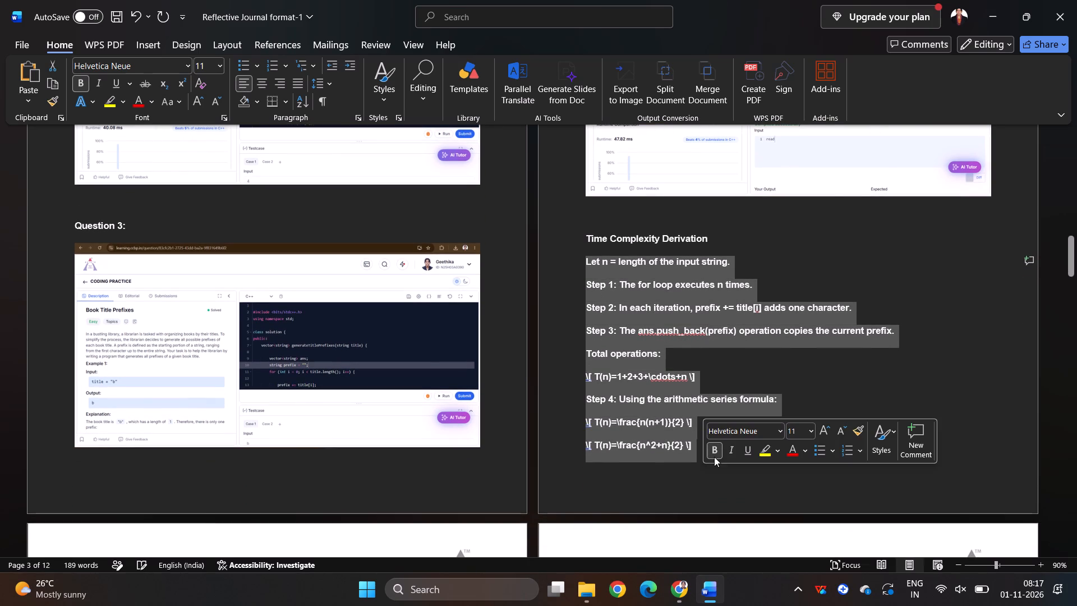
click(715, 453)
click(766, 378)
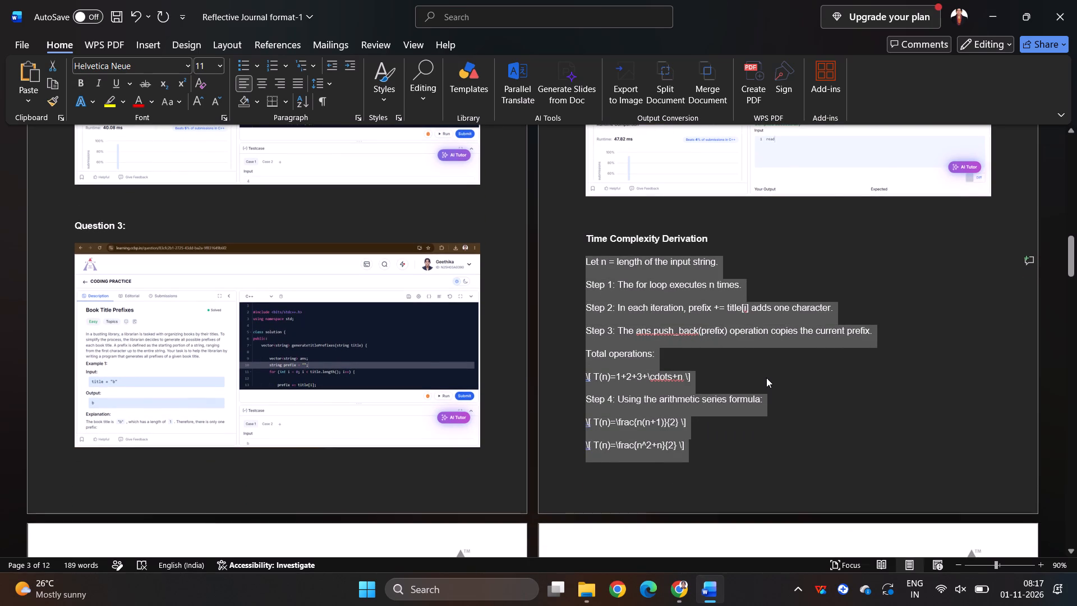
Remove bold from the rest of the pasted text, from "Ignoring constants and lower-order terms:" through "Total Space Complexity = O(n²)".
scroll(766, 378, down, 4)
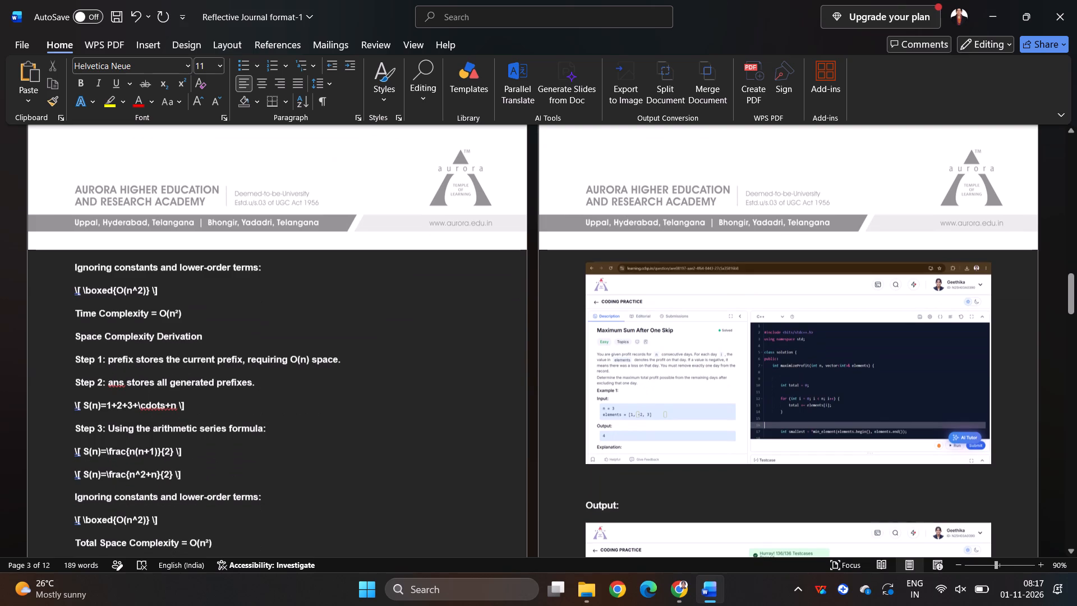
scroll(292, 388, down, 1)
scroll(292, 388, up, 1)
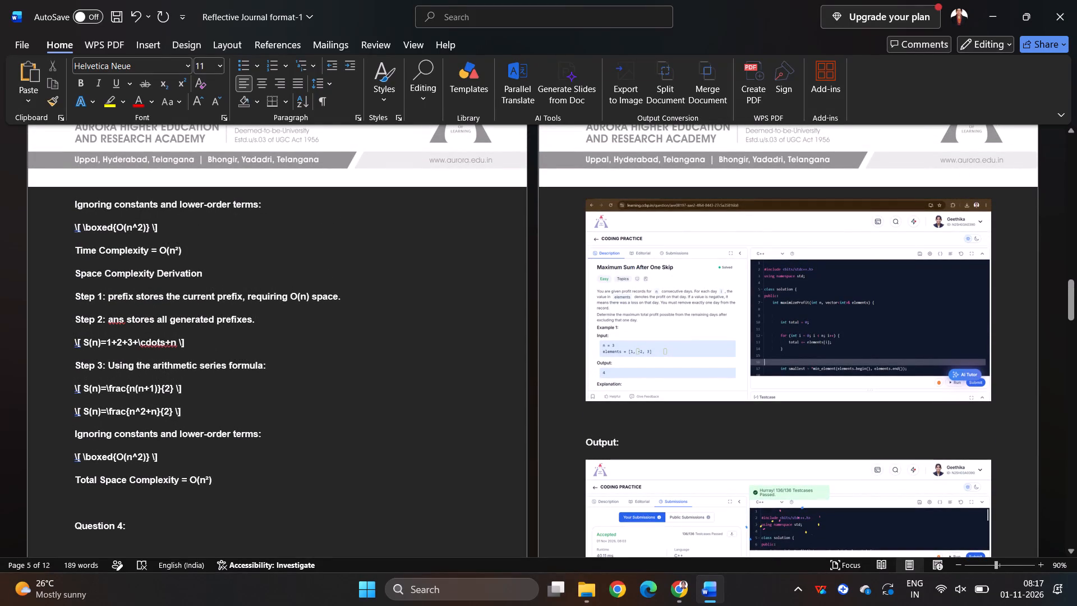
drag(73, 200, 182, 407)
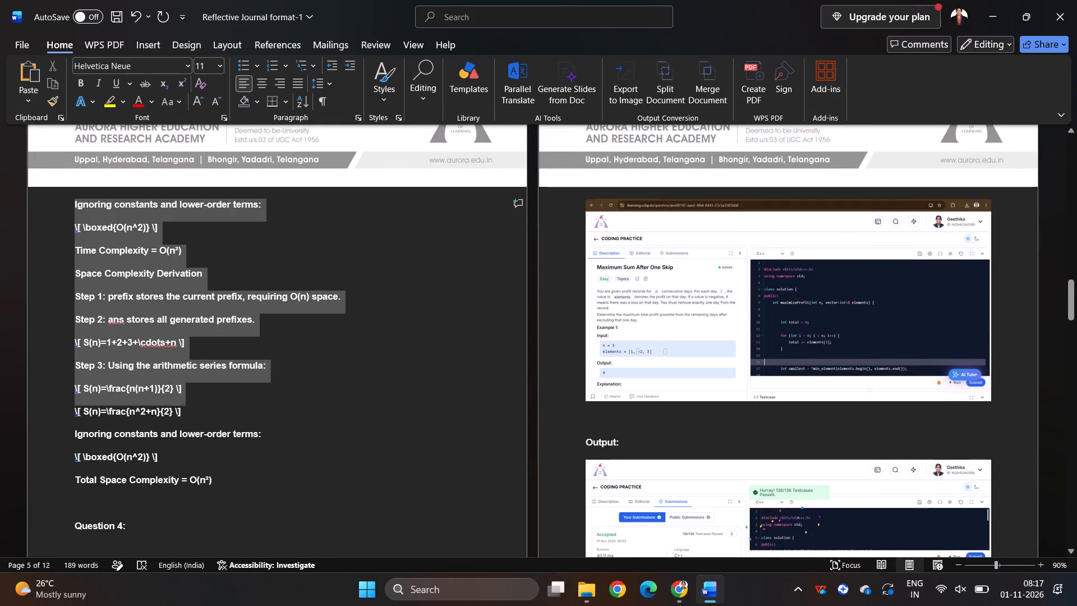
drag(182, 407, 226, 496)
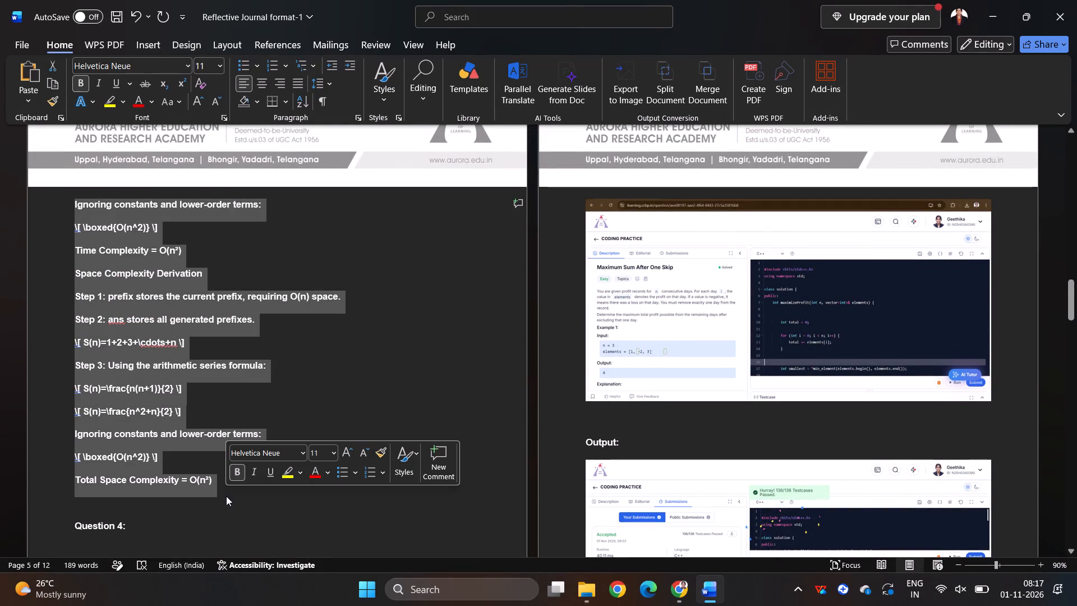
click(232, 469)
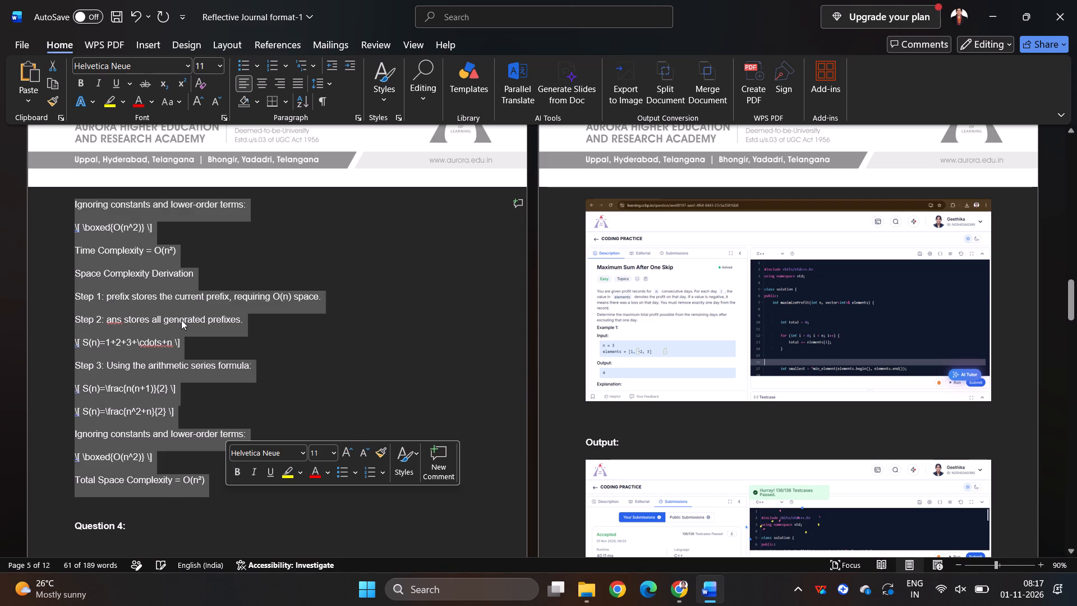
click(181, 320)
Make the "Space Complexity Derivation" heading bold.
drag(209, 271, 66, 261)
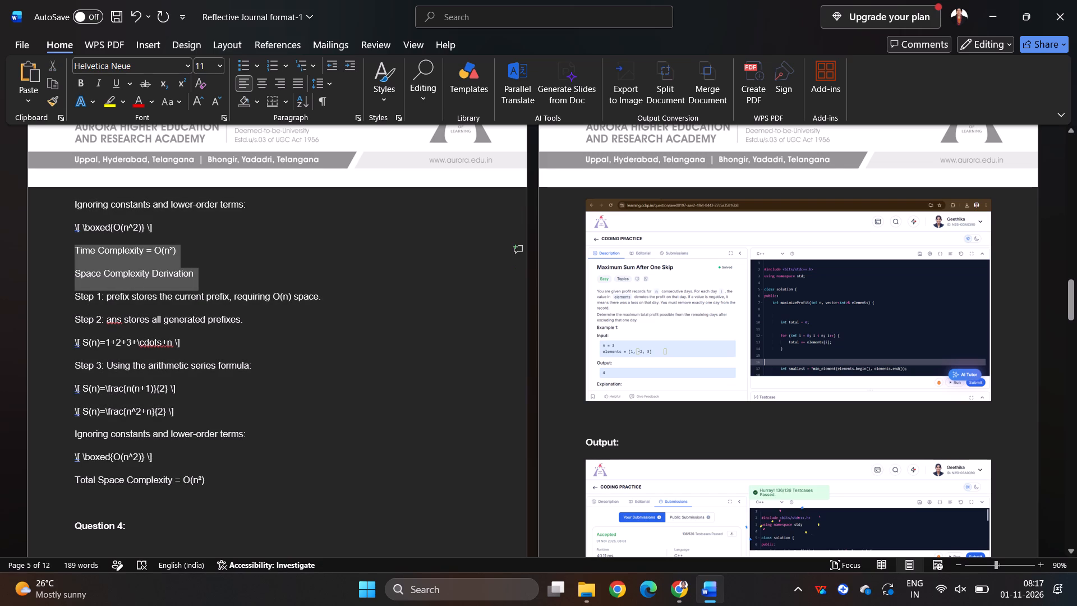
click(140, 279)
drag(205, 278, 142, 290)
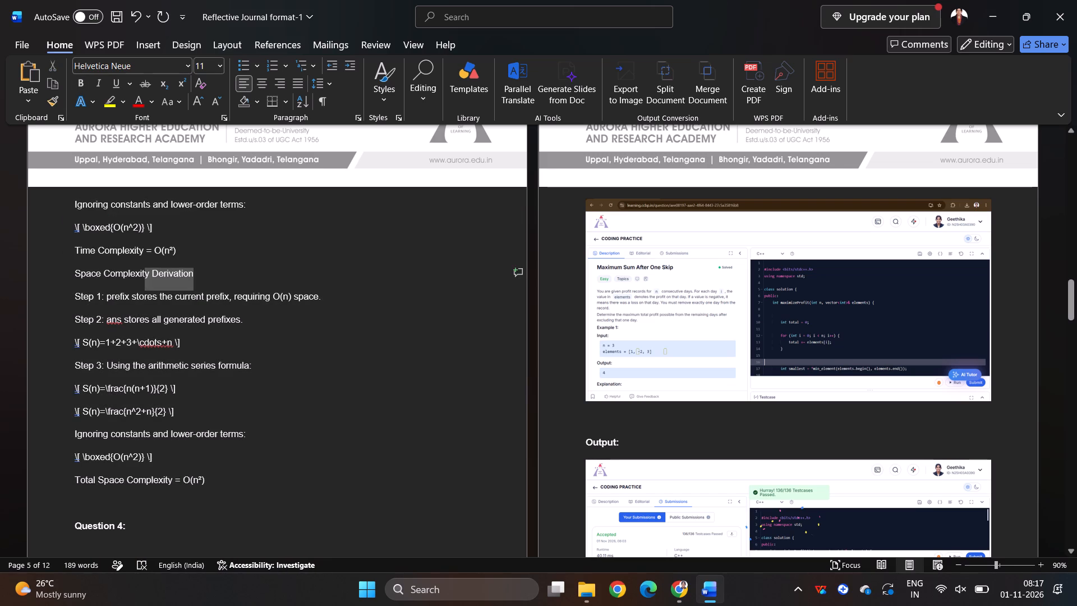
drag(142, 290, 72, 278)
click(84, 254)
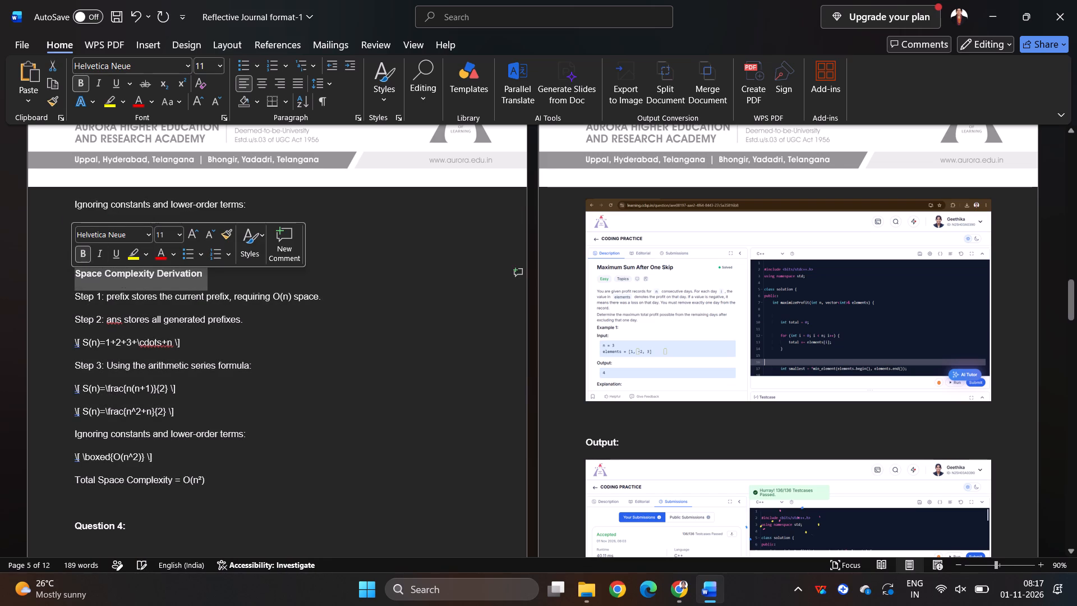
click(176, 319)
Insert a blank line between "Time Complexity = O(n²)" and the "Space Complexity Derivation" heading.
click(196, 247)
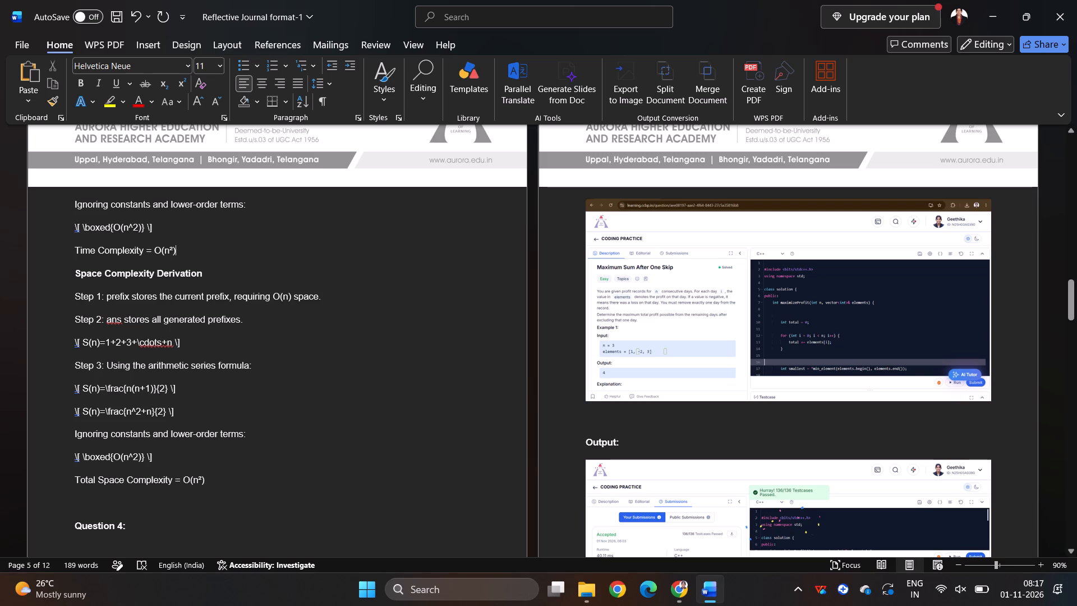
key(Return)
Add nine blank lines below "Total Space Complexity = O(n²)" to move Question 4 onto the next page.
scroll(196, 247, down, 1)
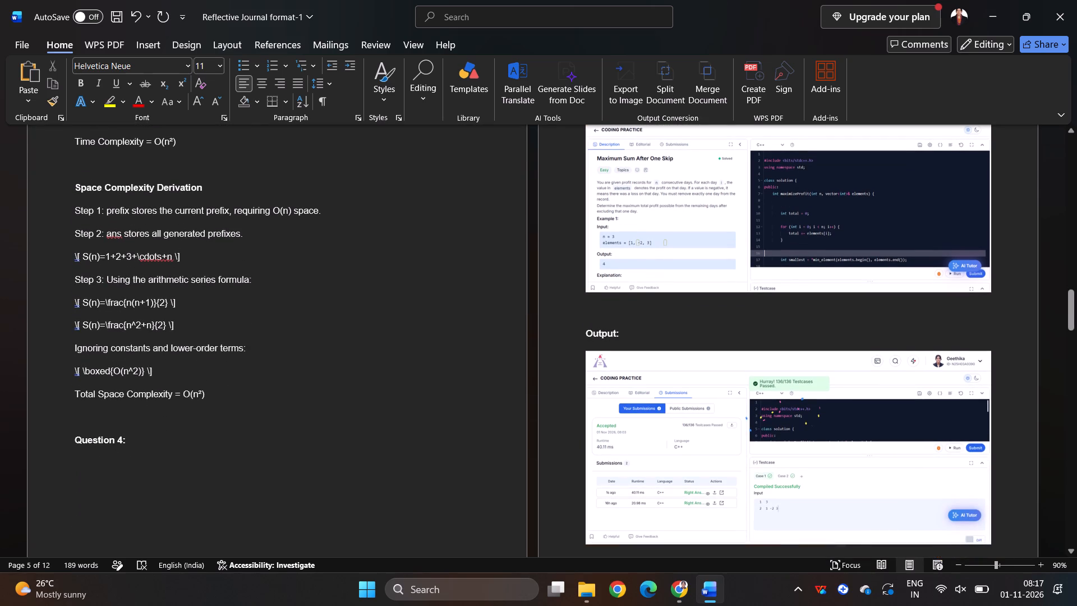
click(155, 424)
key(Return)
key(Return)
key(Return)
key(Return)
key(Return)
key(Return)
key(Return)
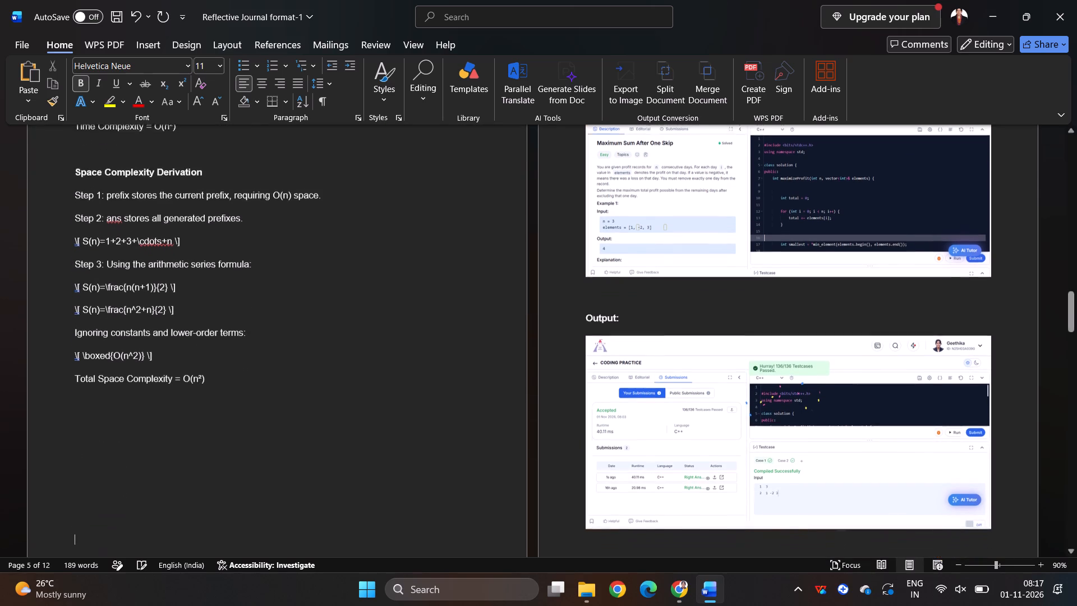
key(Return)
key(Return)
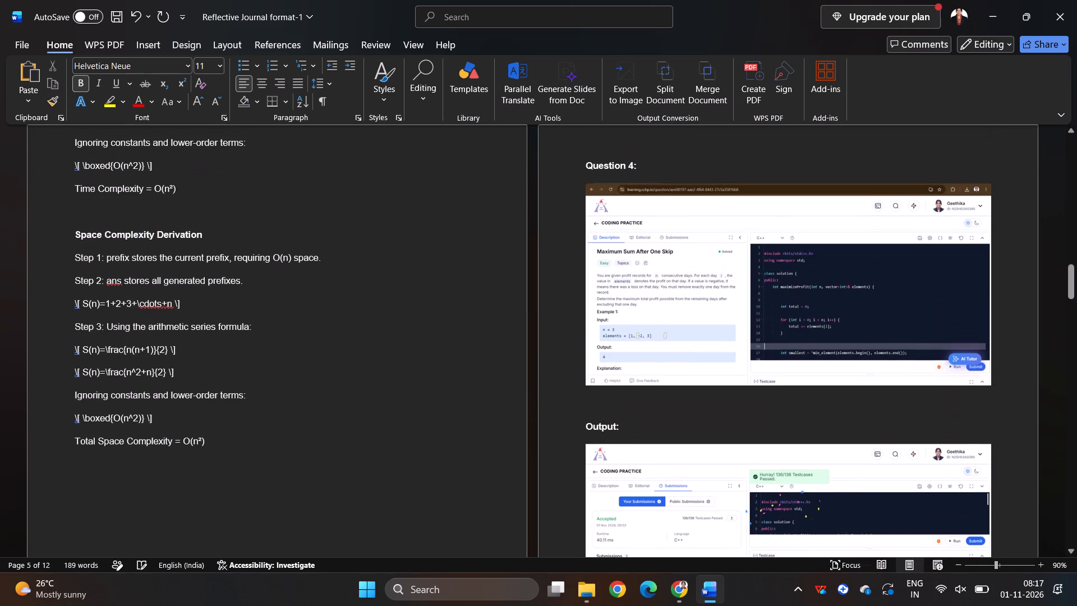
scroll(155, 424, down, 1)
Insert a blank line after "Let n = length of the input string." in Question 3's time complexity derivation.
scroll(155, 424, up, 2)
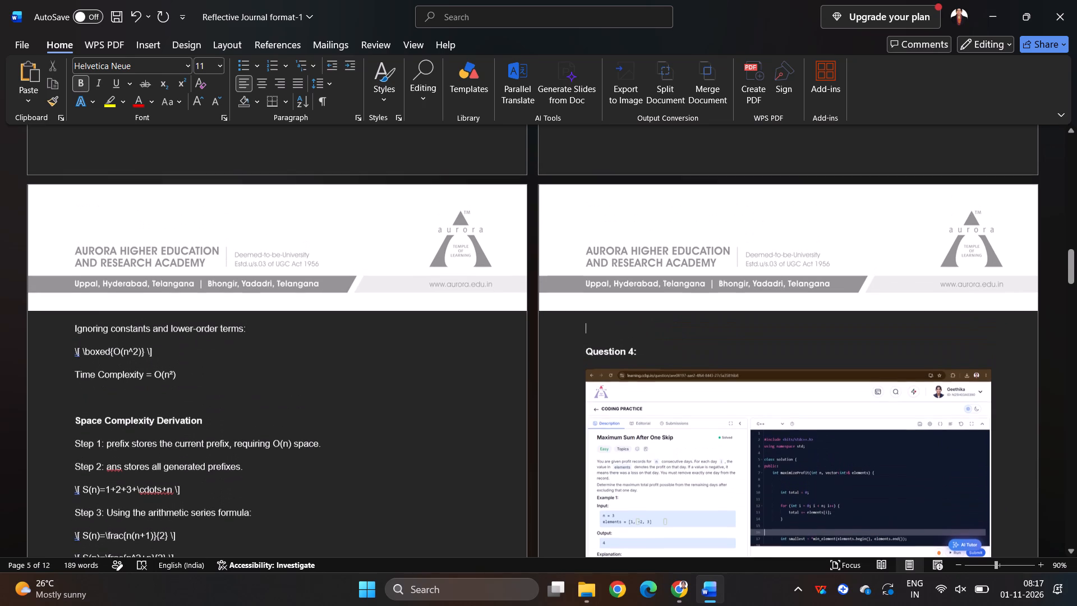
scroll(271, 388, up, 3)
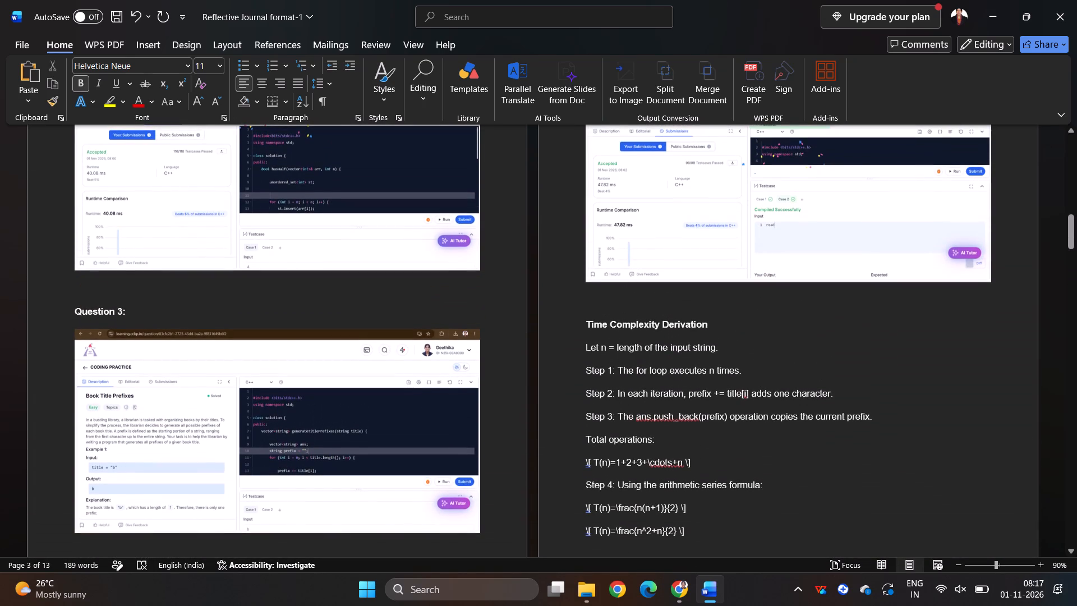
scroll(613, 392, down, 1)
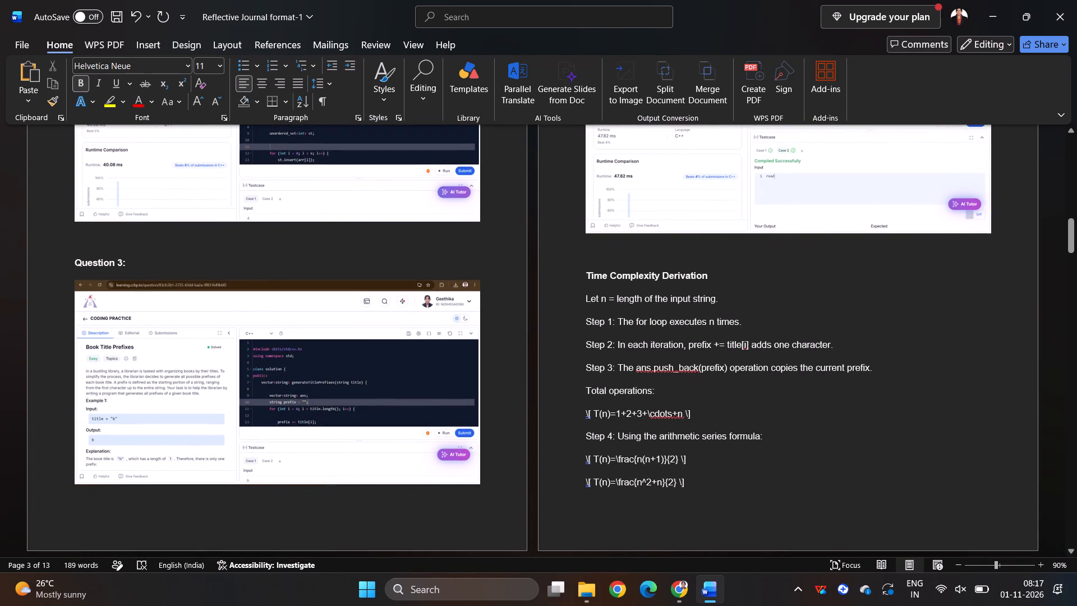
scroll(670, 394, down, 4)
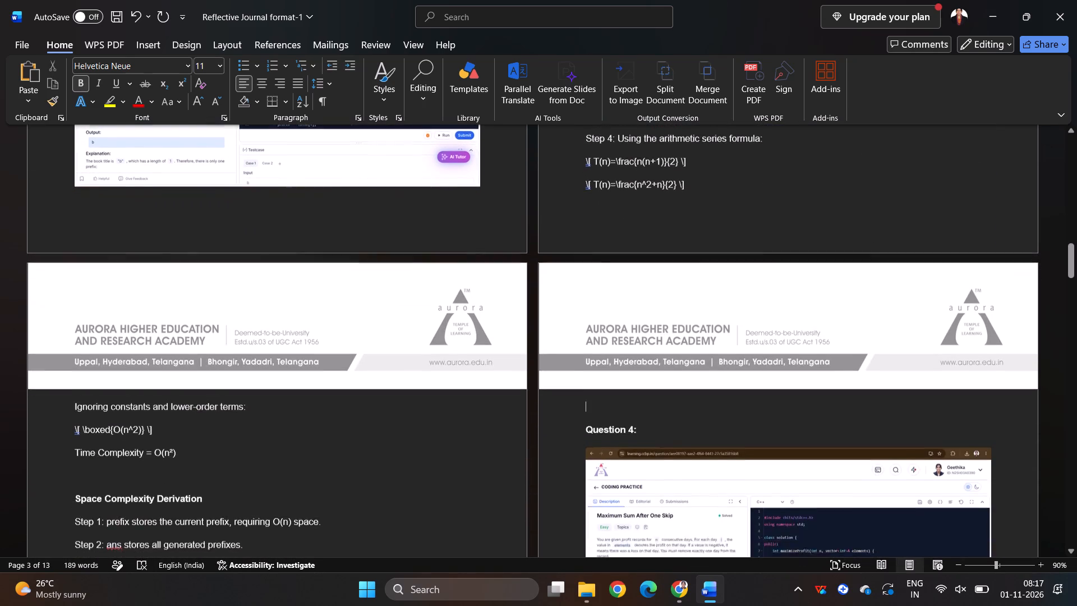
scroll(670, 394, down, 1)
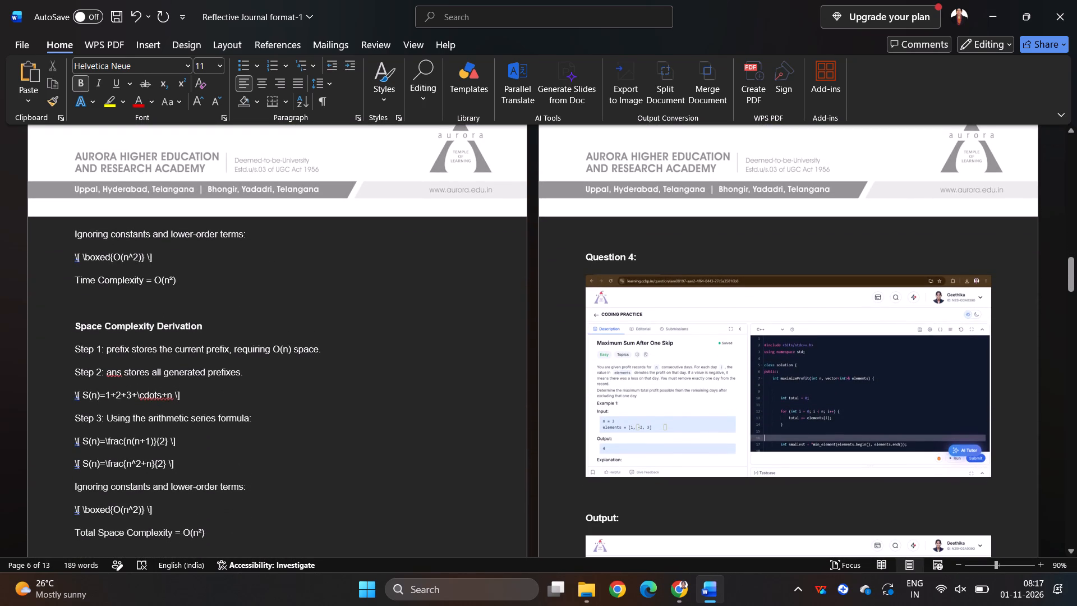
scroll(271, 255, up, 4)
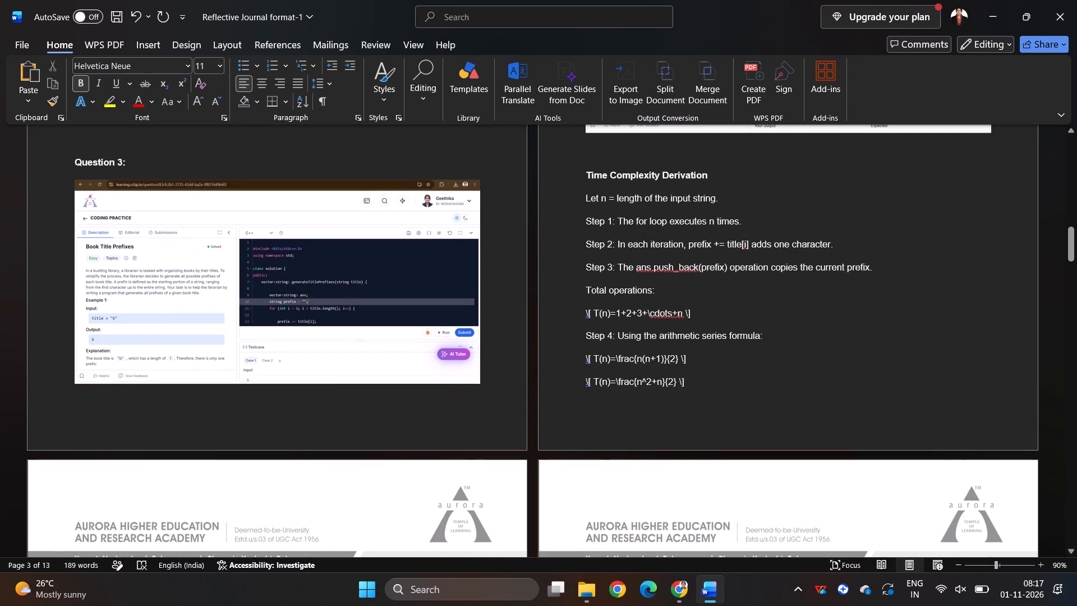
click(737, 202)
key(Return)
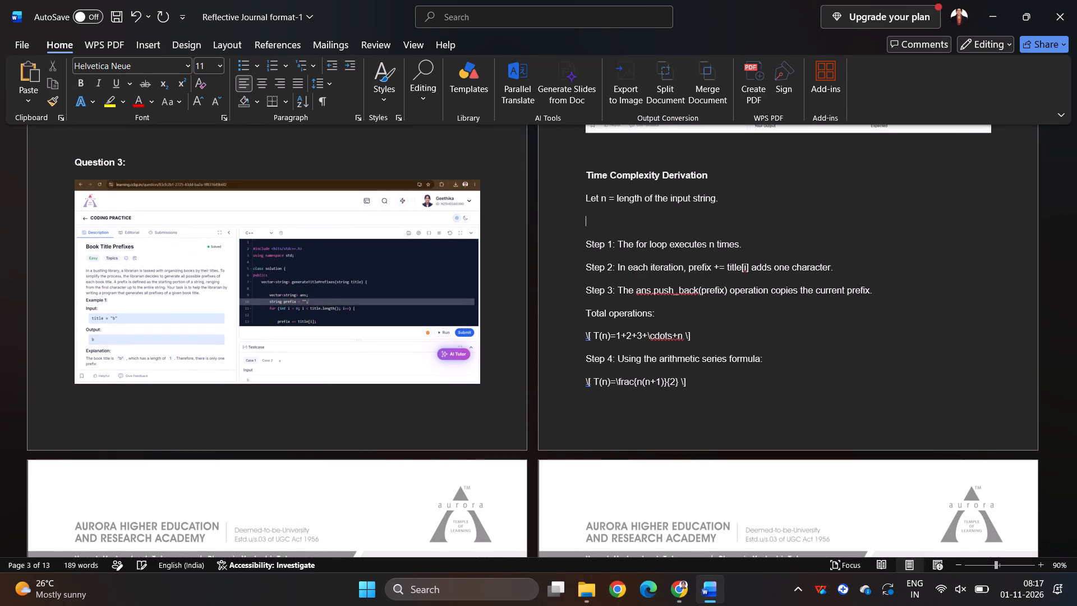
Remove the blank line after "Let n = length of the input string." in Question 3's time complexity derivation.
key(BackSpace)
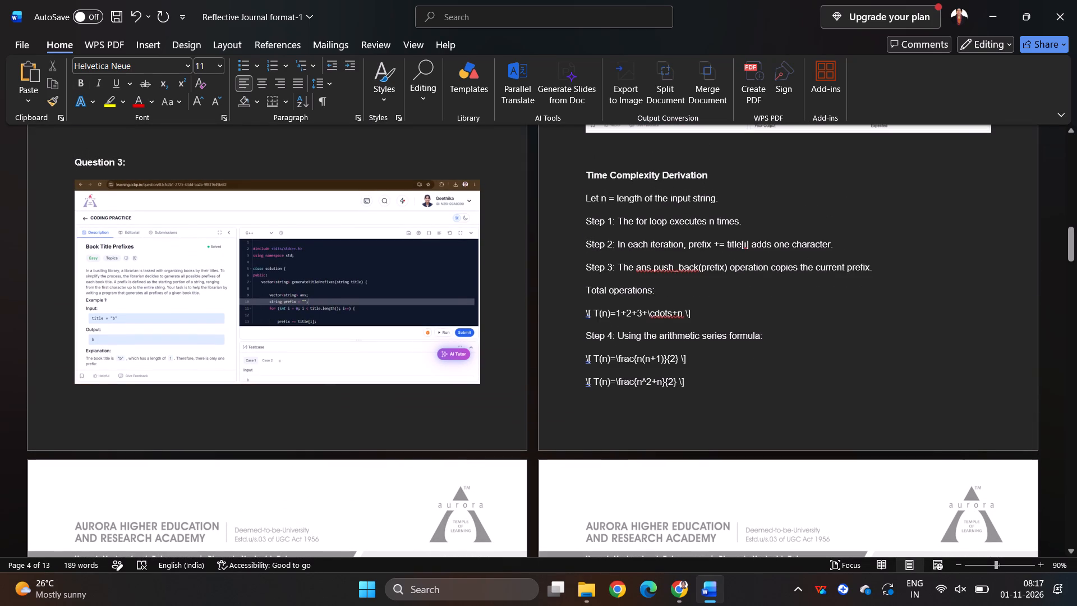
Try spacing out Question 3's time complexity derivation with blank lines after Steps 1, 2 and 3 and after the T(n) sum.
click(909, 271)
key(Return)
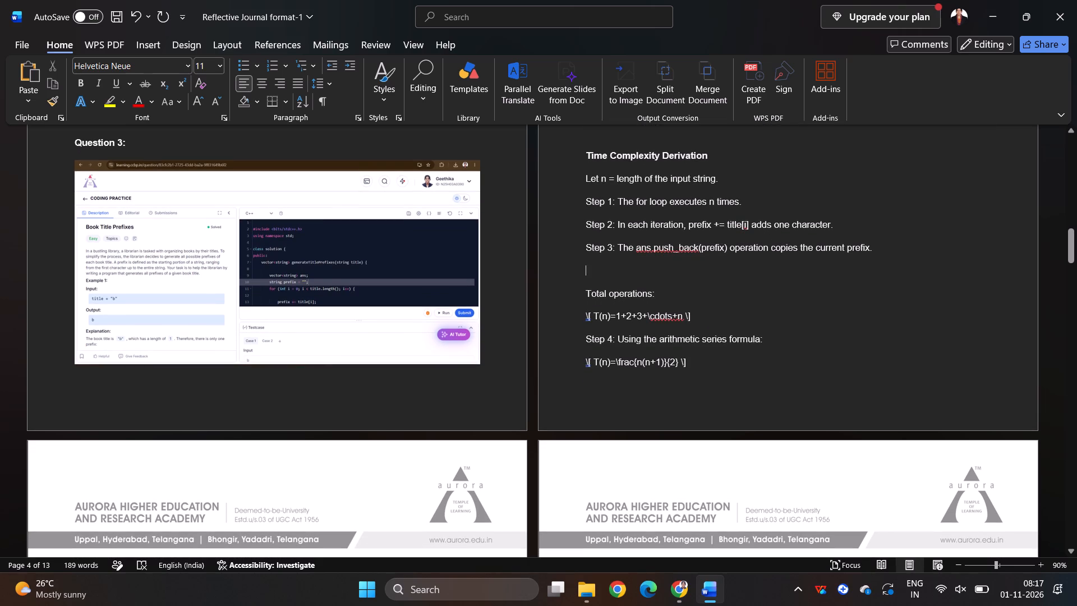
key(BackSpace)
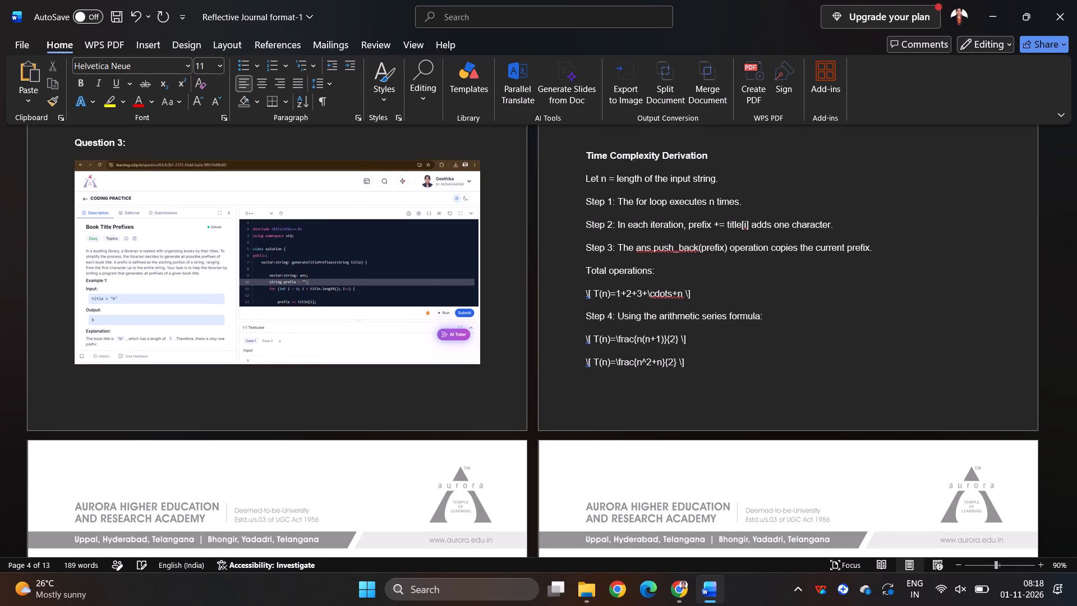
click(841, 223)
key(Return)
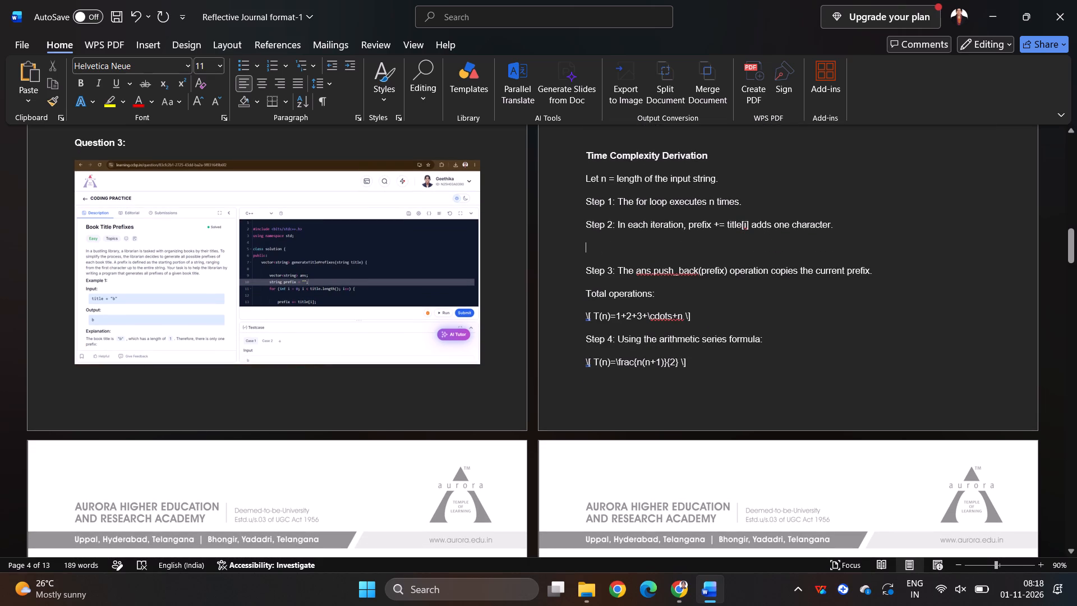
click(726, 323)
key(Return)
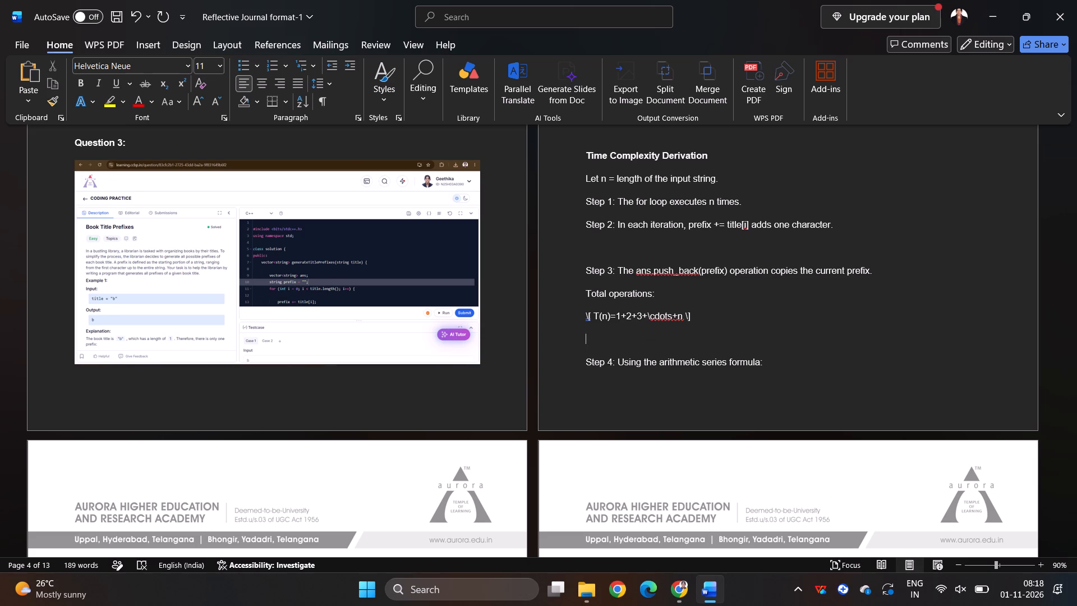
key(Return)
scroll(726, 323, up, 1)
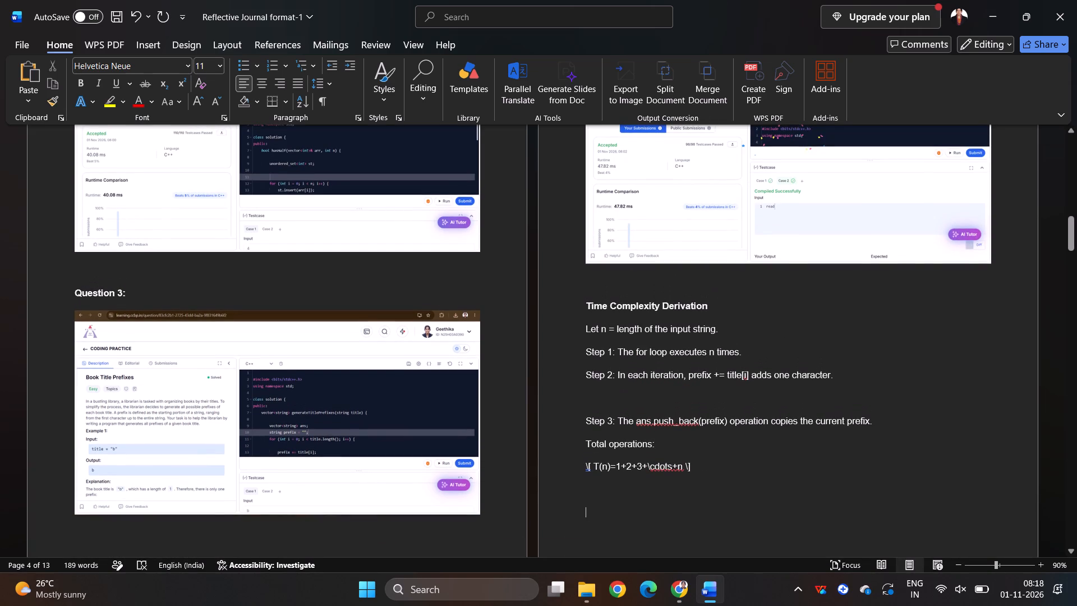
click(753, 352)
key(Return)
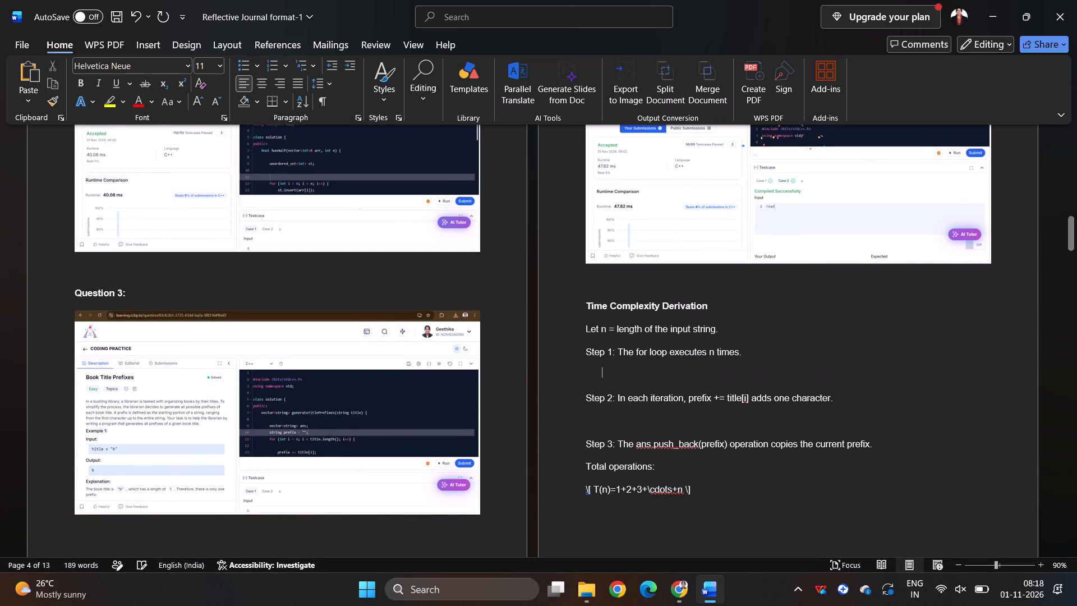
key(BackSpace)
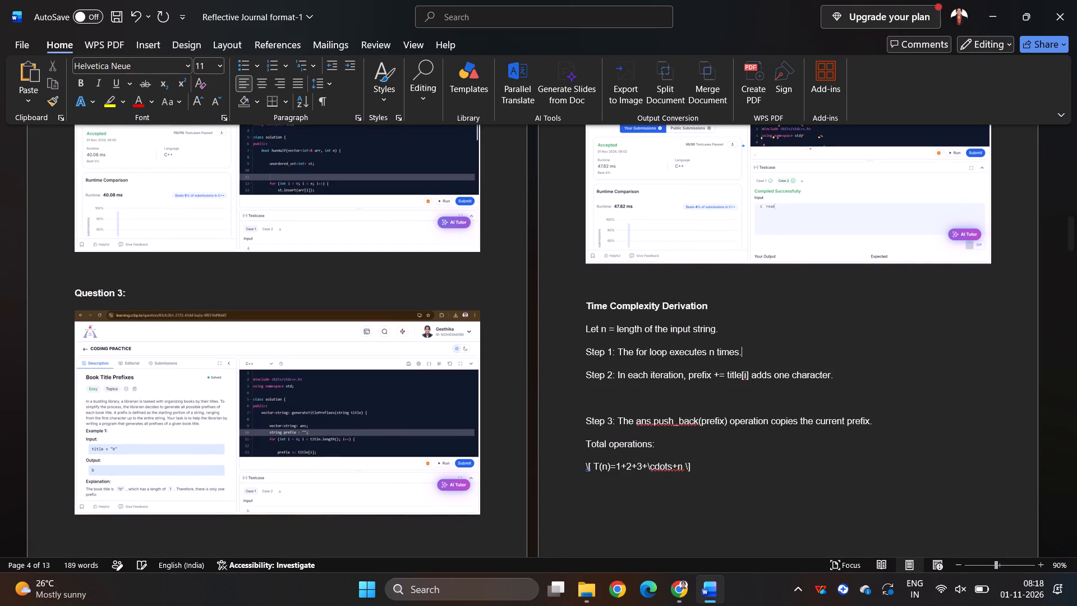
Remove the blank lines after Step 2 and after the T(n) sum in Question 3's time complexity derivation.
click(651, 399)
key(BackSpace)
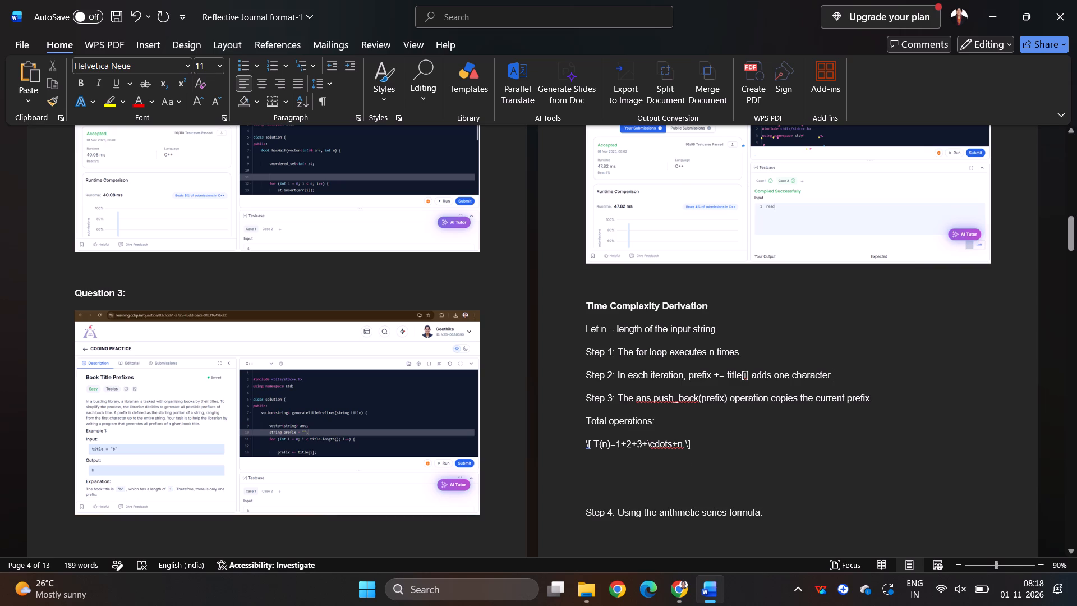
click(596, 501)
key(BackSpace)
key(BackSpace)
scroll(596, 501, down, 1)
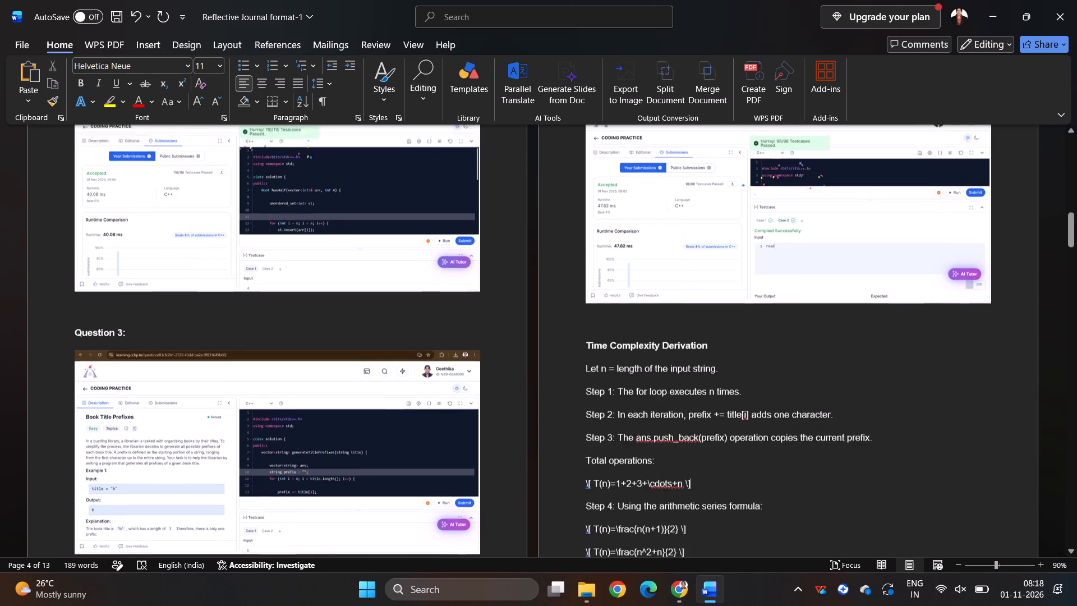
scroll(596, 501, down, 2)
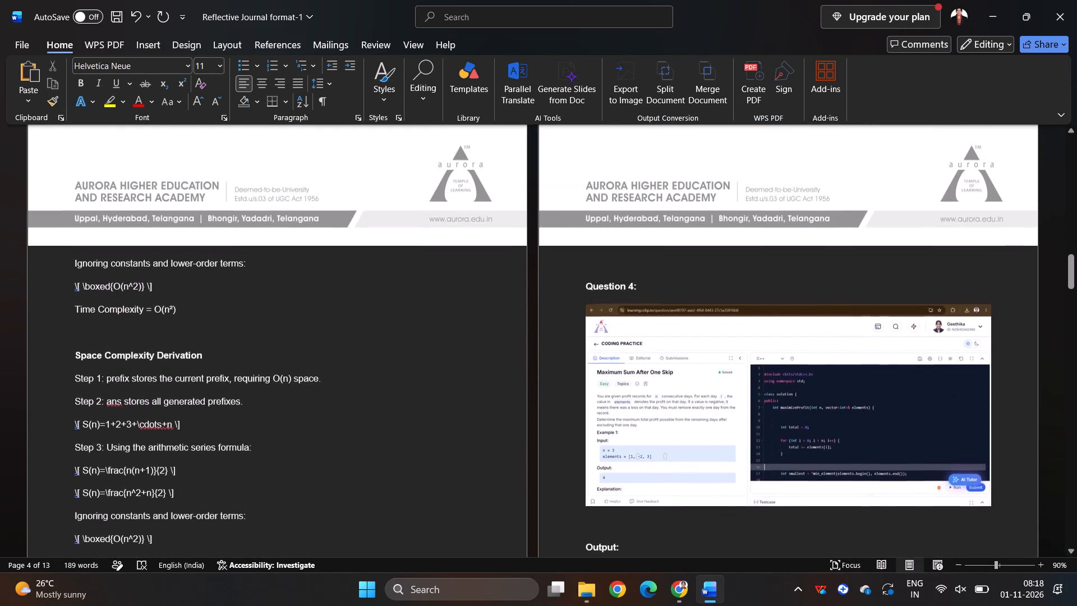
scroll(296, 478, down, 1)
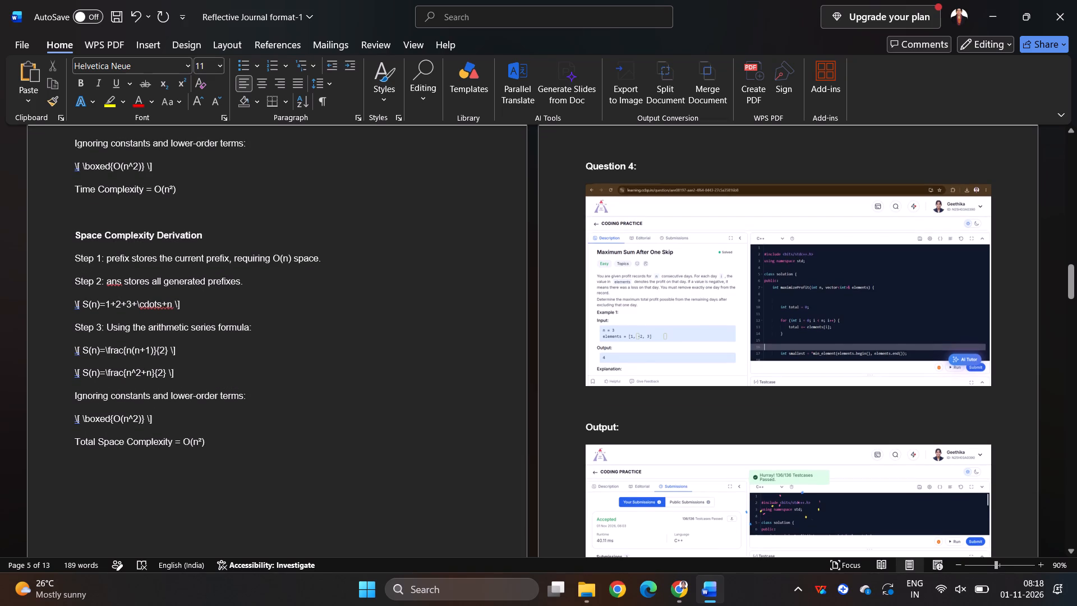
scroll(296, 478, up, 1)
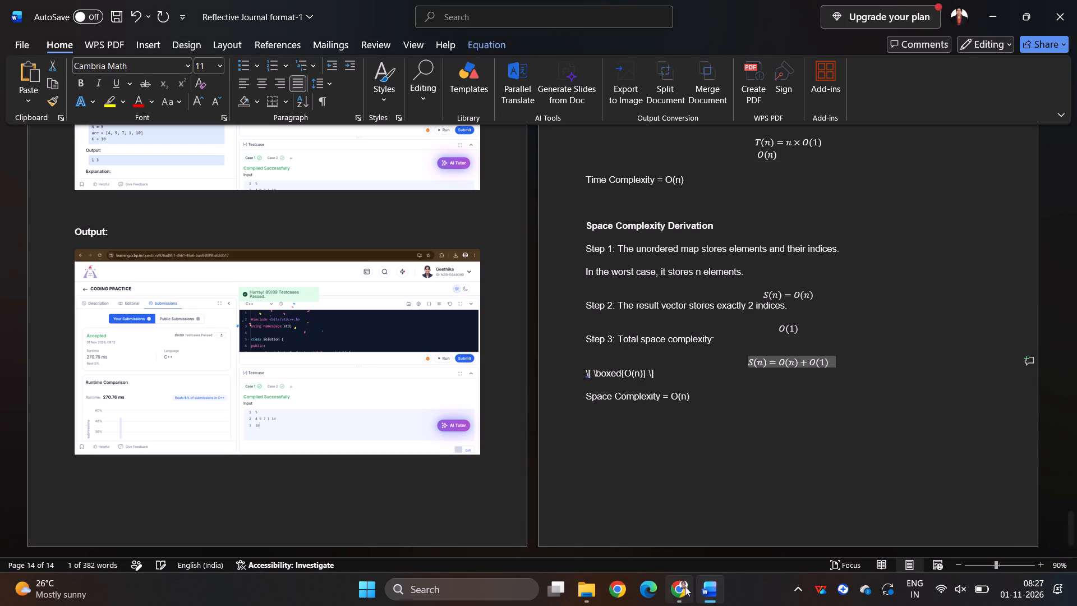
Replace the raw LaTeX boxed line under Question 10's S(n) = O(n) + O(1) equation with ChatGPT's formatted boxed O(n) equation.
click(683, 591)
drag(703, 386, 633, 388)
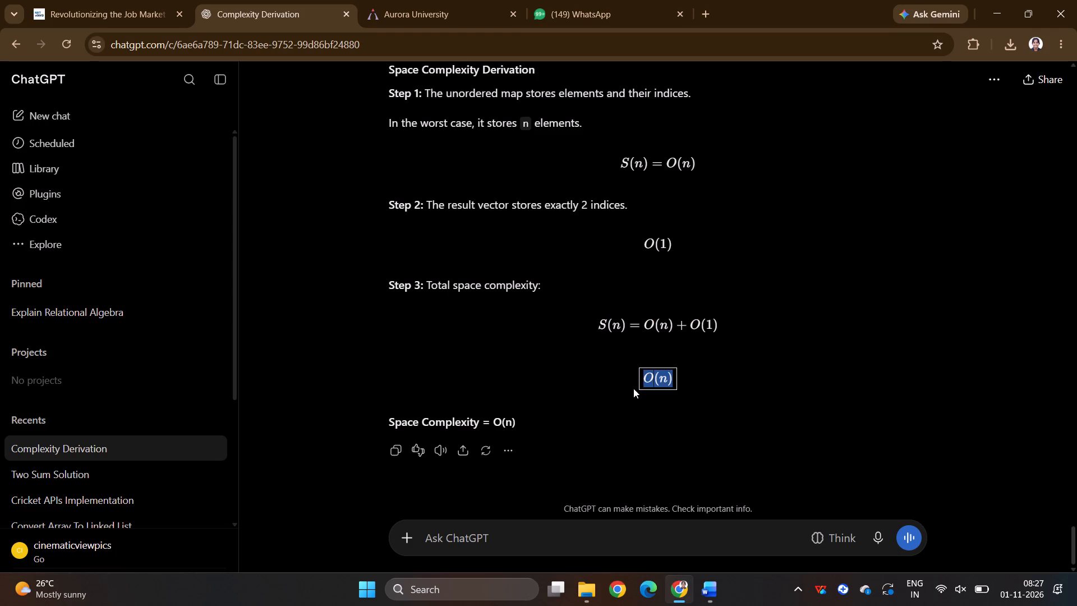
drag(633, 388, 632, 388)
key(ctrl+c)
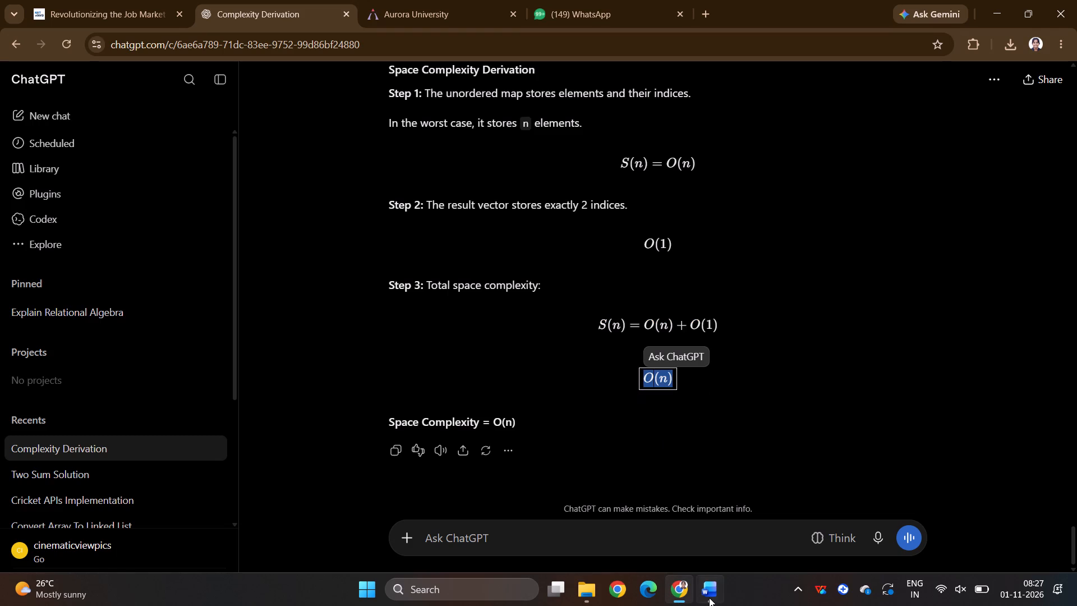
click(709, 598)
drag(683, 371, 573, 377)
key(ctrl+v)
click(573, 377)
click(754, 443)
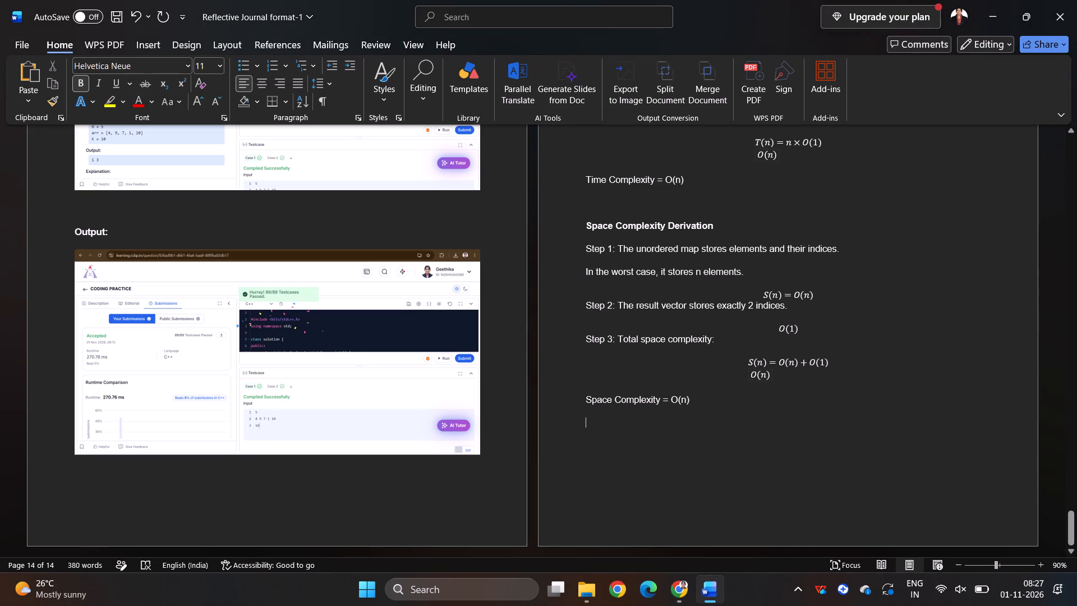
Shift the final O(n) equation in Question 10's space derivation with leading spaces so it sits centred beneath S(n) = O(n) + O(1).
click(747, 375)
key(space)
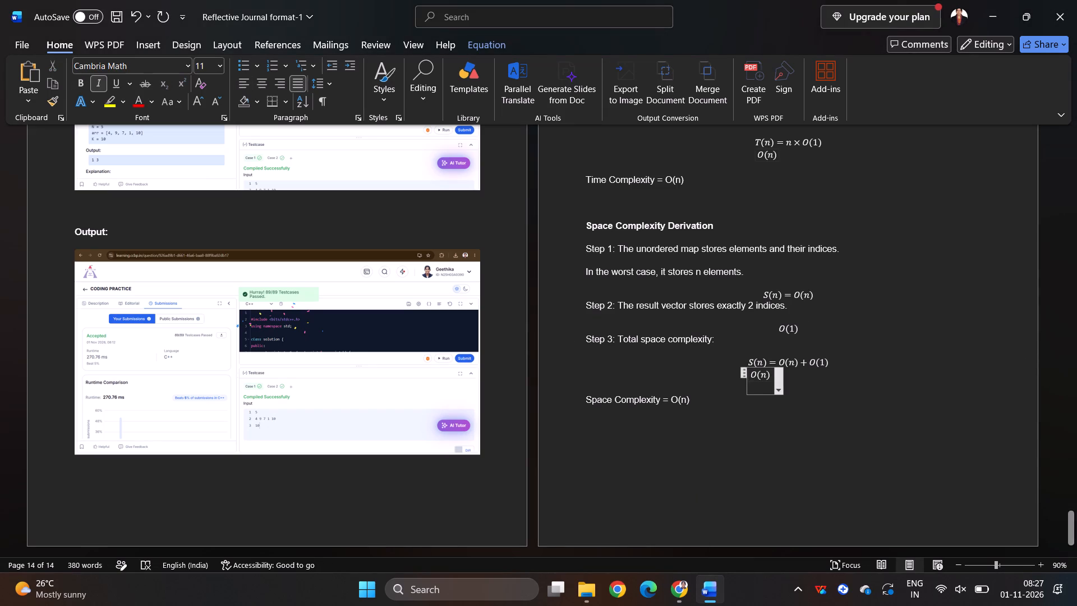
key(space)
key(space)
key(space)
key(space)
key(space)
key(space)
key(space)
key(space)
key(space)
key(space)
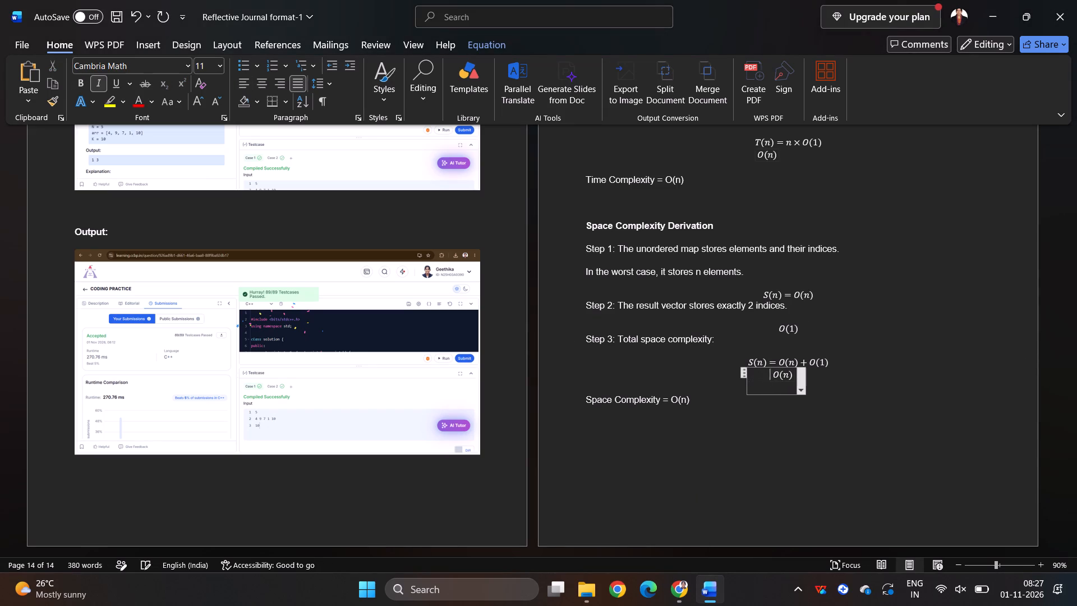
key(space)
key(space)
click(886, 423)
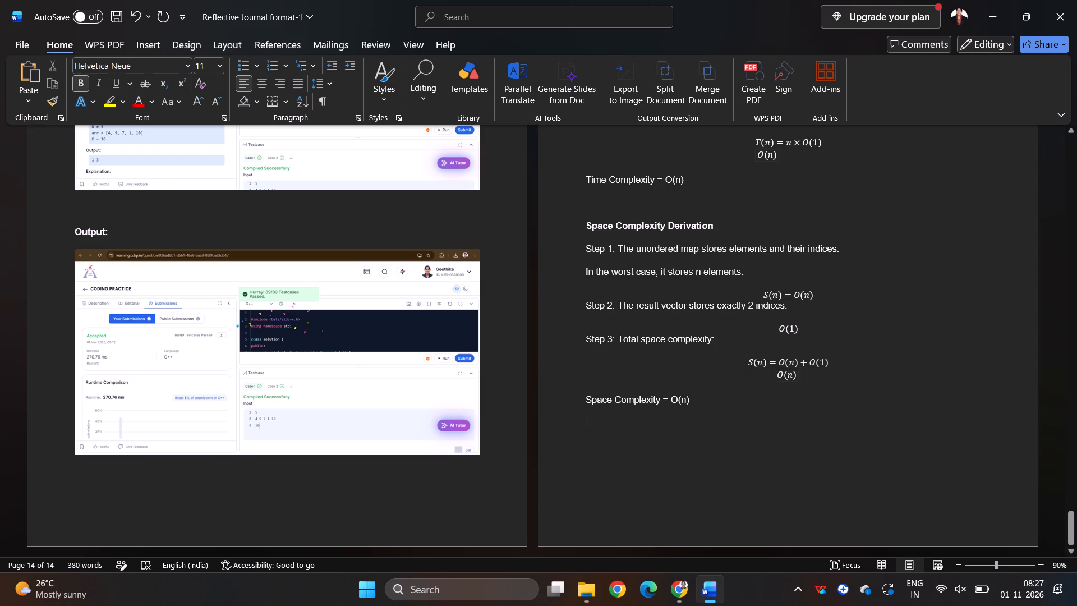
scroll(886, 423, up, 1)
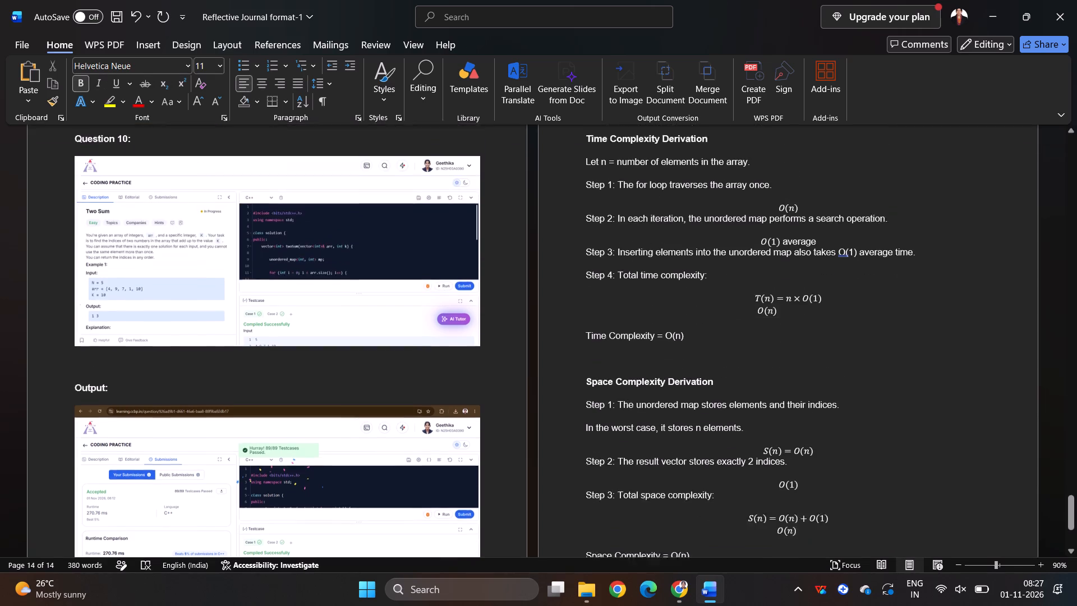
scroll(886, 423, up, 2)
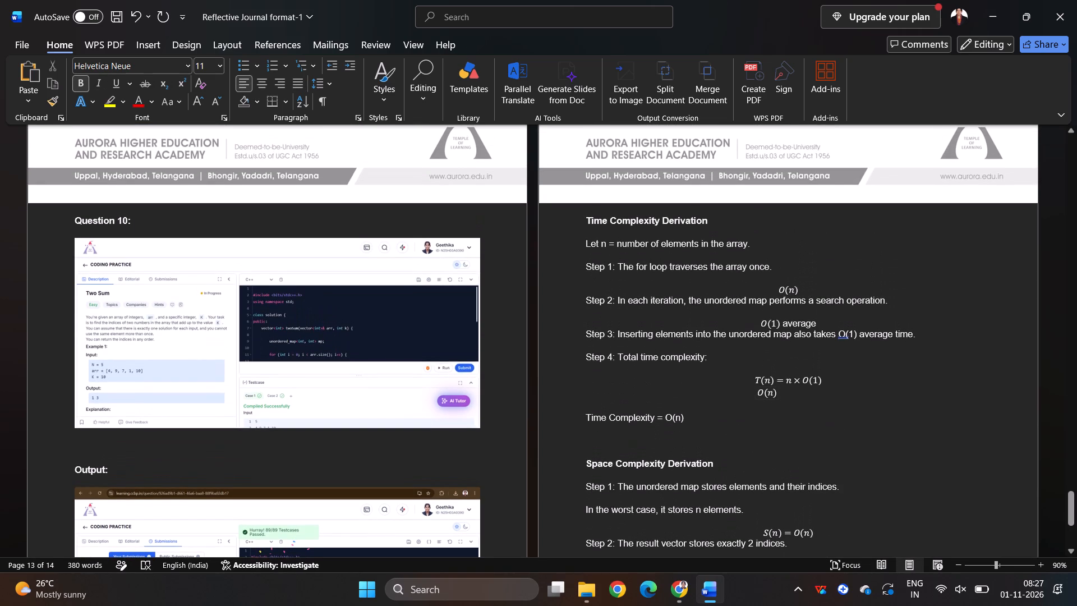
Add the title "Reflective Lab Journal - 01" on a new, roughly centred line between the assessment details table and Question 1.
scroll(886, 423, up, 14)
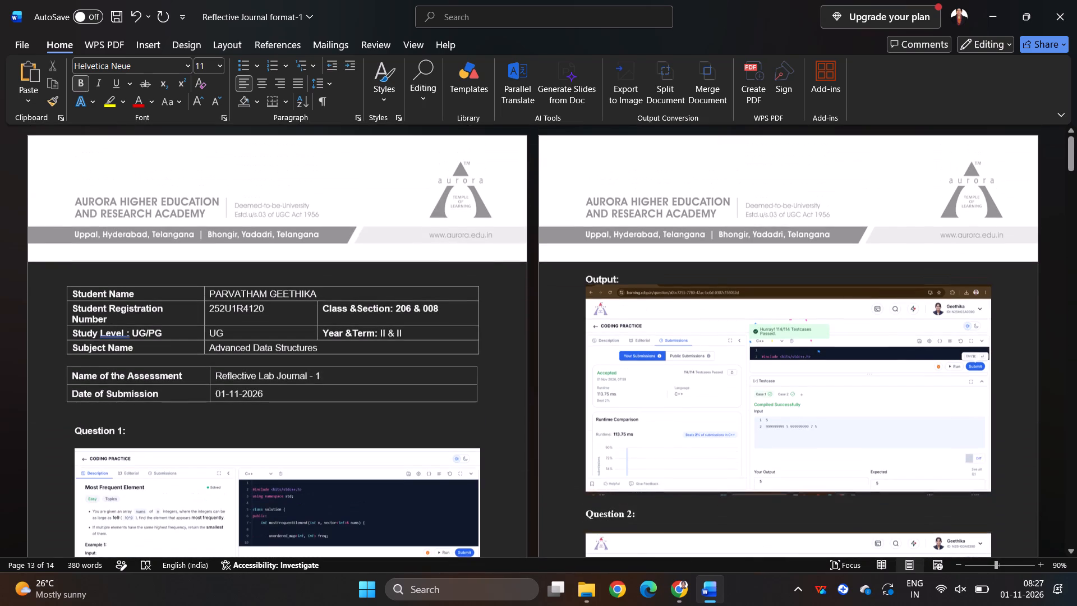
scroll(886, 423, down, 4)
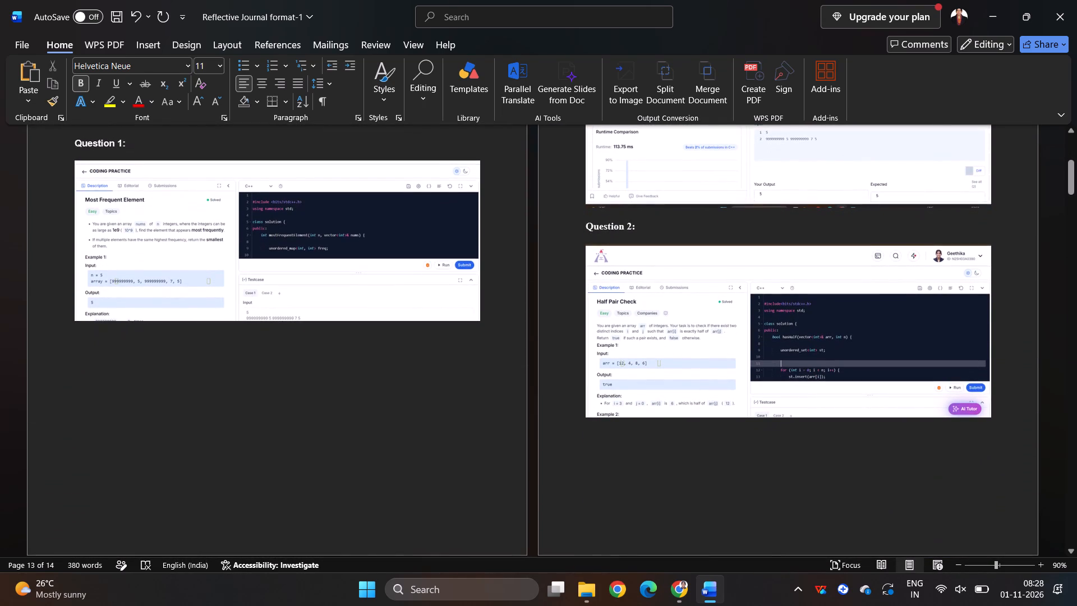
scroll(438, 423, up, 2)
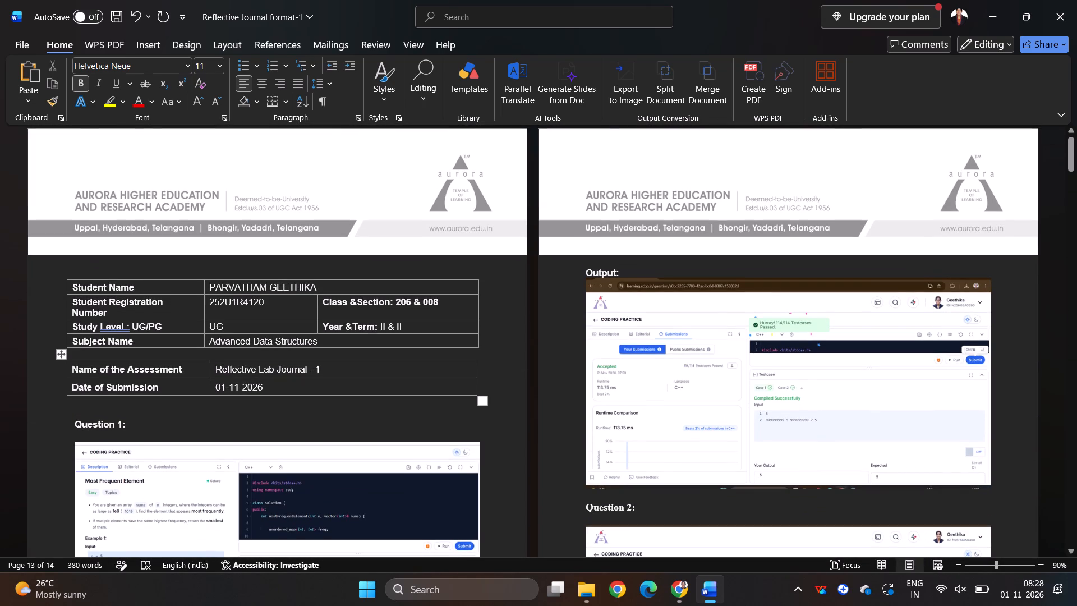
click(106, 402)
key(Return)
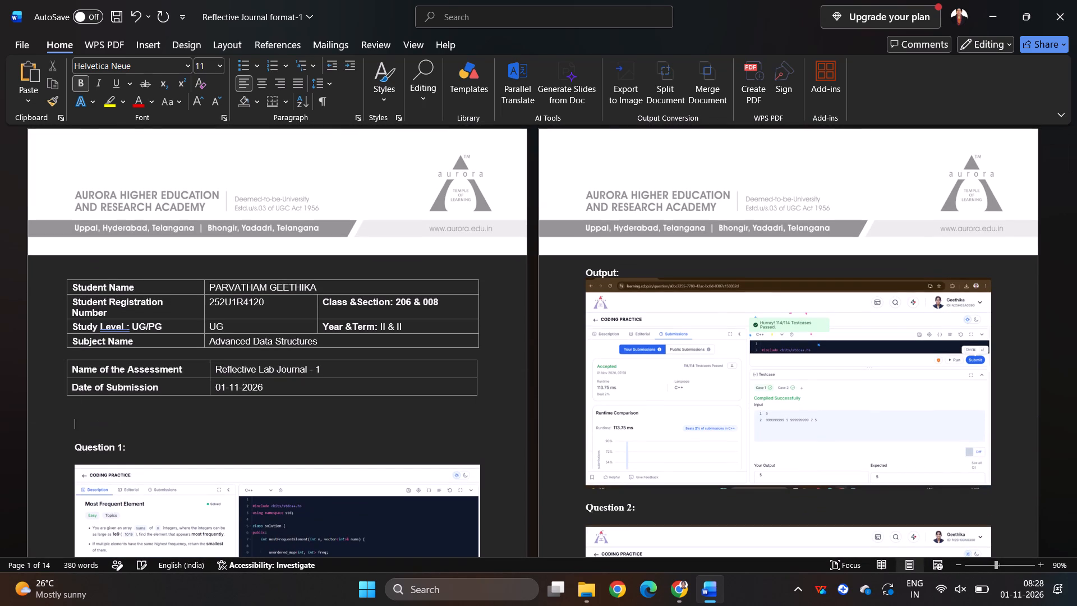
key(Tab)
key(Tab)
key(Tab)
key(Tab)
key(Tab)
key(BackSpace)
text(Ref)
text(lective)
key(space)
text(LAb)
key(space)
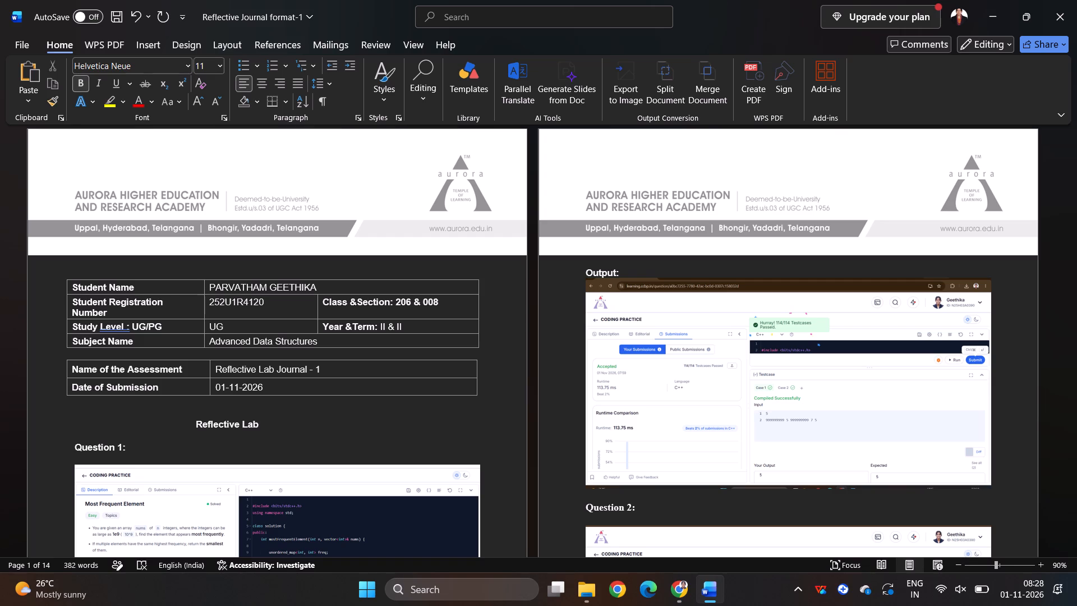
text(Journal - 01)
Enlarge the "Reflective Lab Journal - 01" title to 14 pt.
drag(333, 423, 184, 411)
click(303, 365)
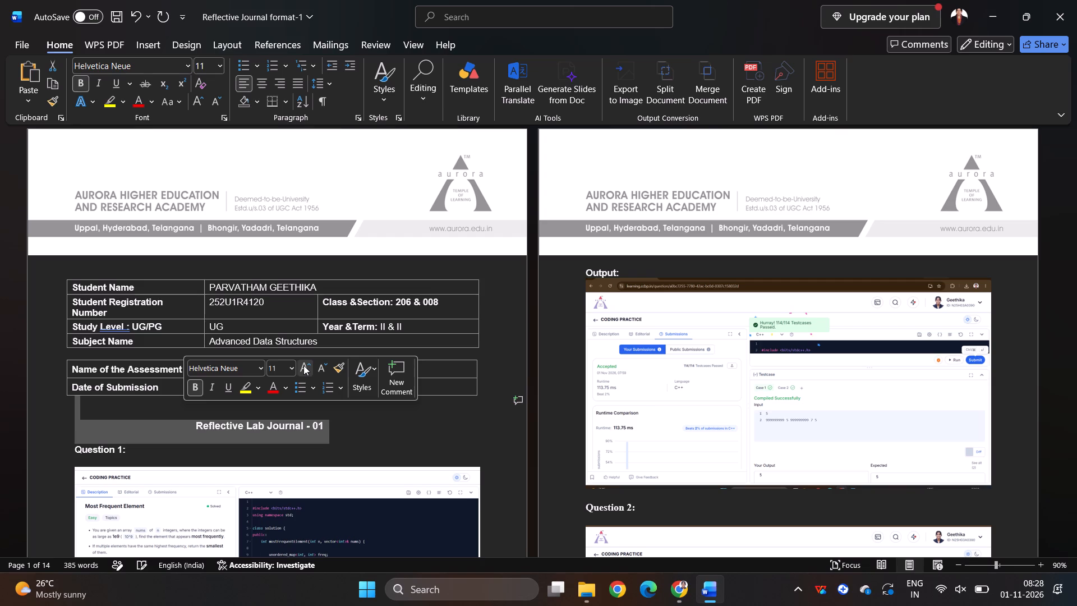
click(303, 365)
click(303, 365)
click(406, 460)
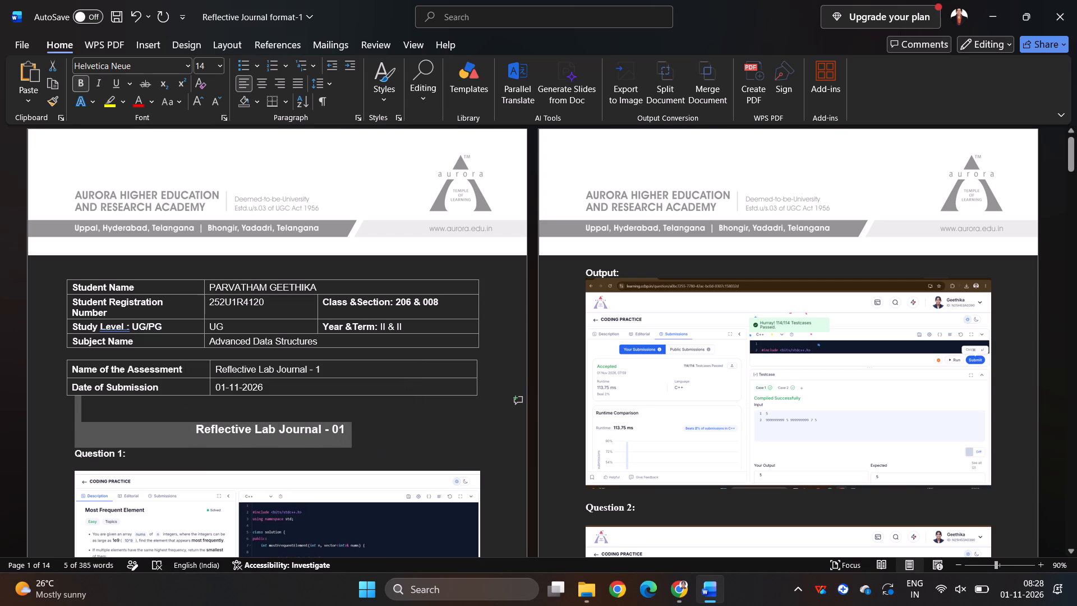
Insert a blank line between the "Reflective Lab Journal - 01" title and the Question 1 heading.
scroll(406, 460, right, 1)
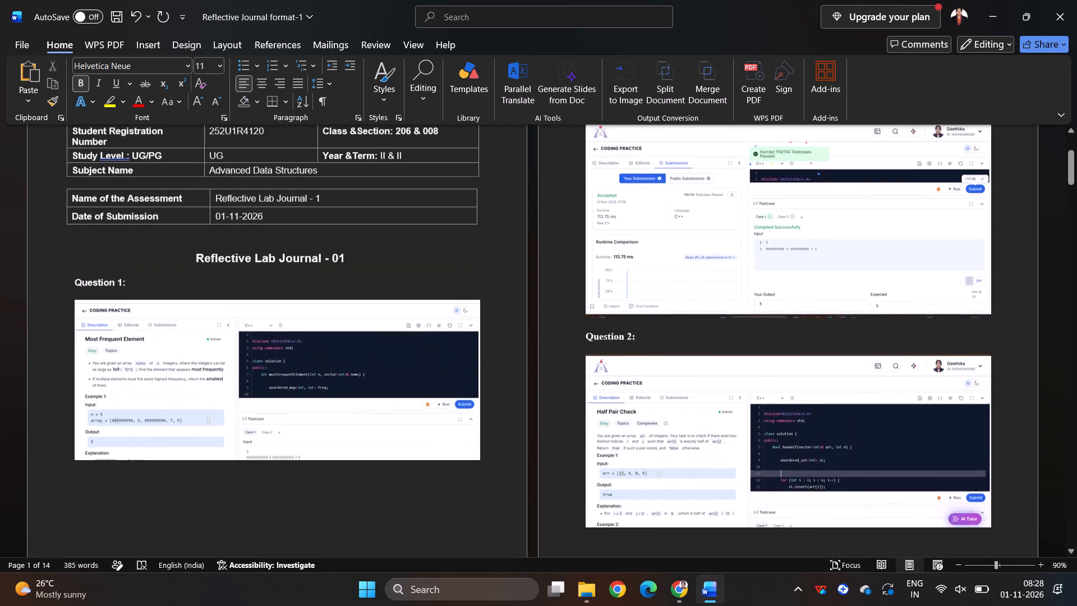
scroll(406, 460, right, 1)
click(367, 303)
key(Return)
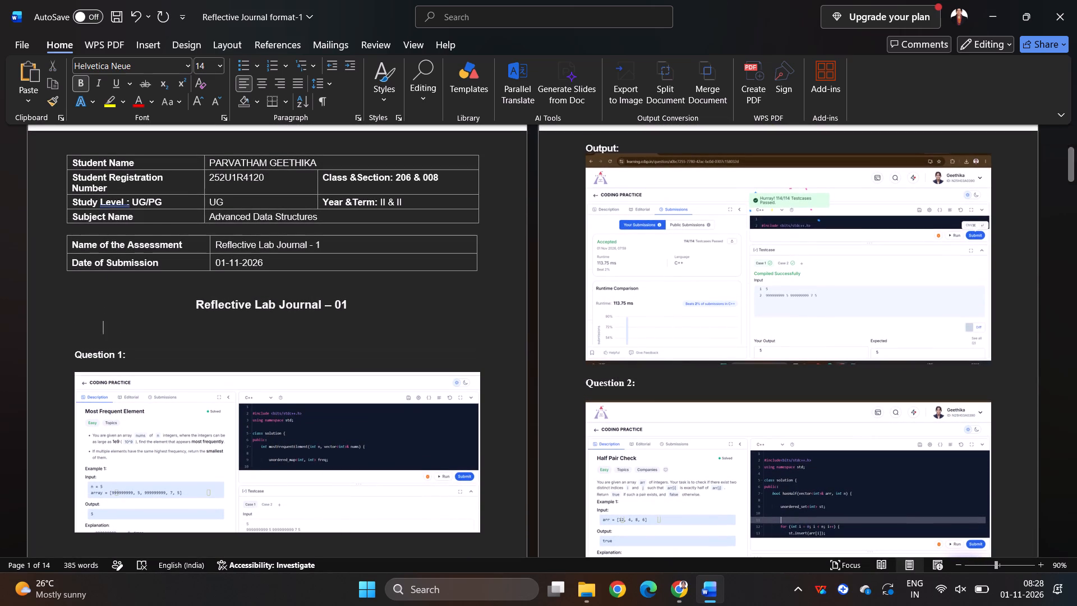
scroll(367, 303, right, 2)
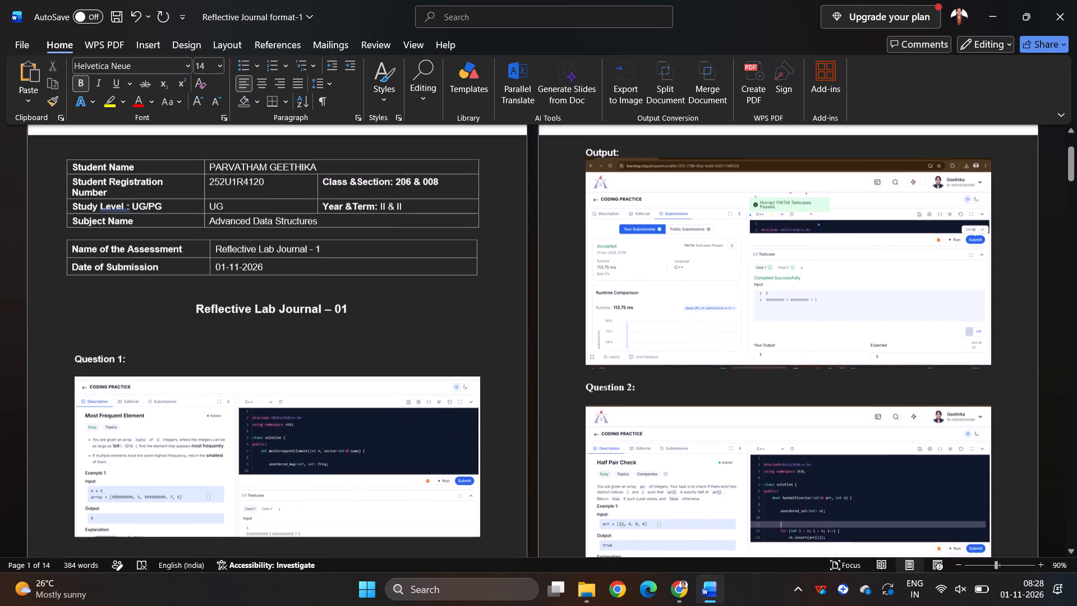
Review the whole journal from Question 1 through Question 10's derivations, checking headings, screenshots and equations, and return to the first page.
scroll(675, 290, down, 2)
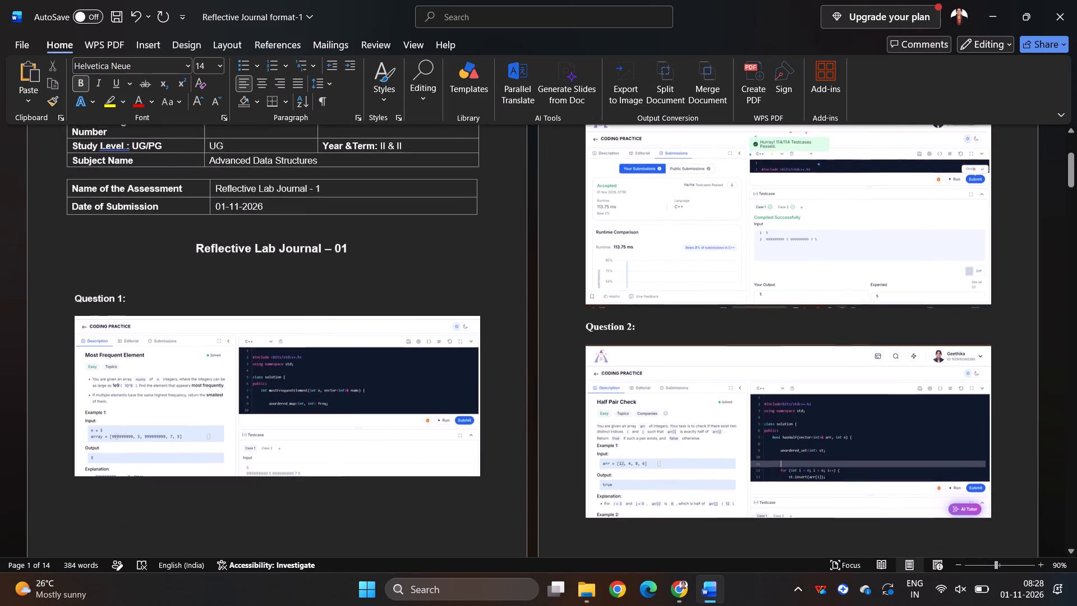
scroll(675, 290, down, 3)
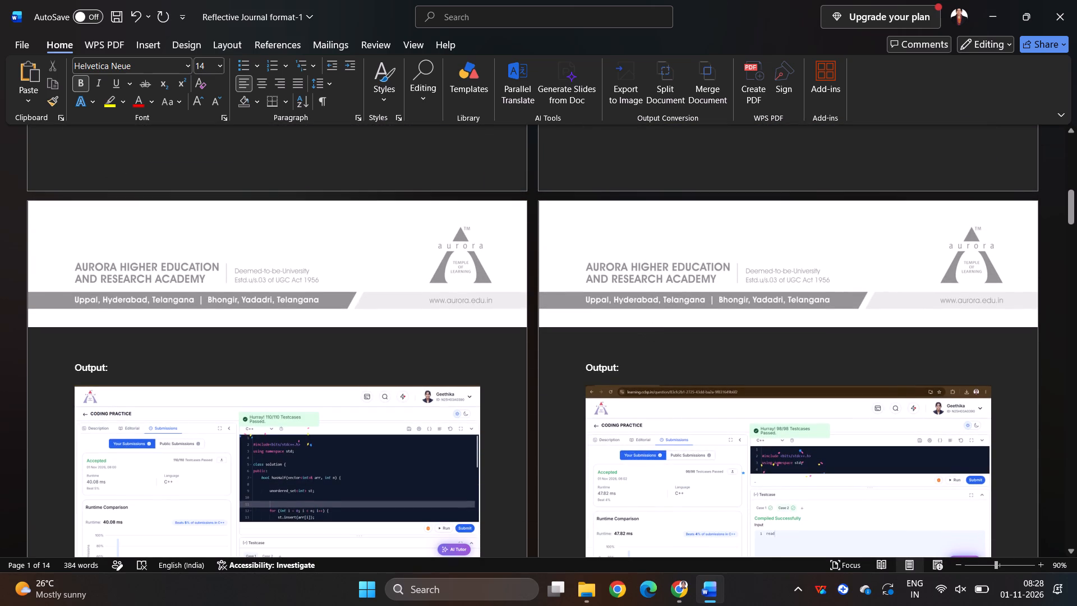
scroll(625, 364, down, 3)
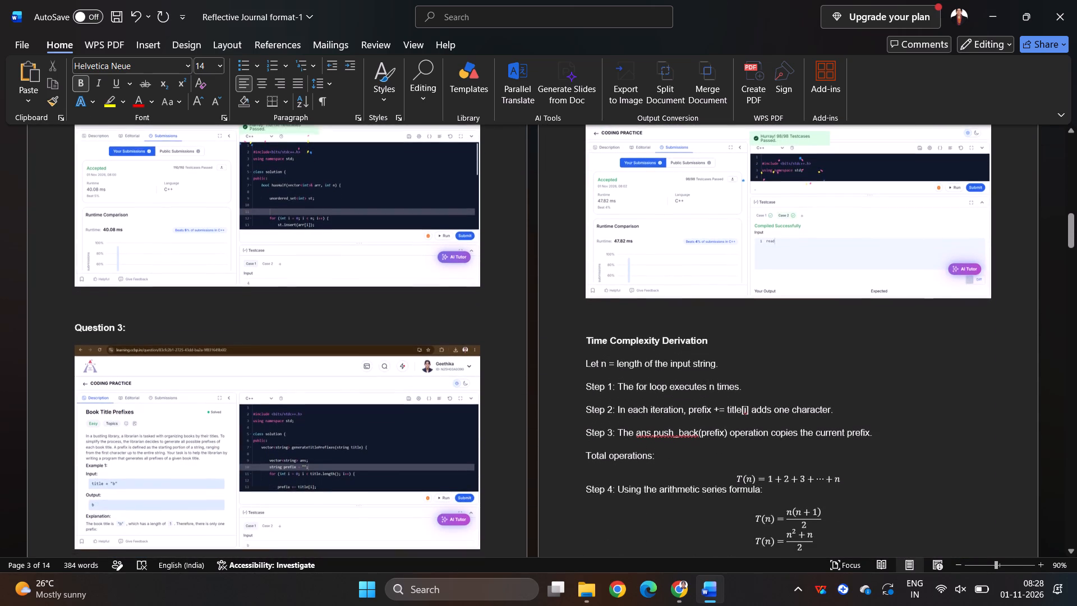
scroll(196, 322, down, 2)
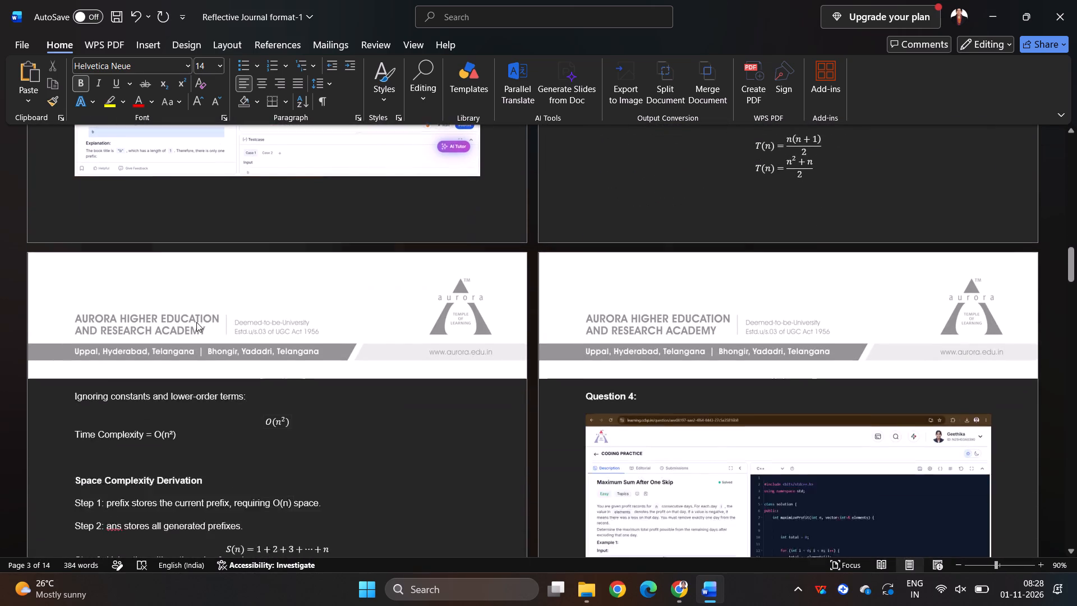
scroll(196, 322, down, 2)
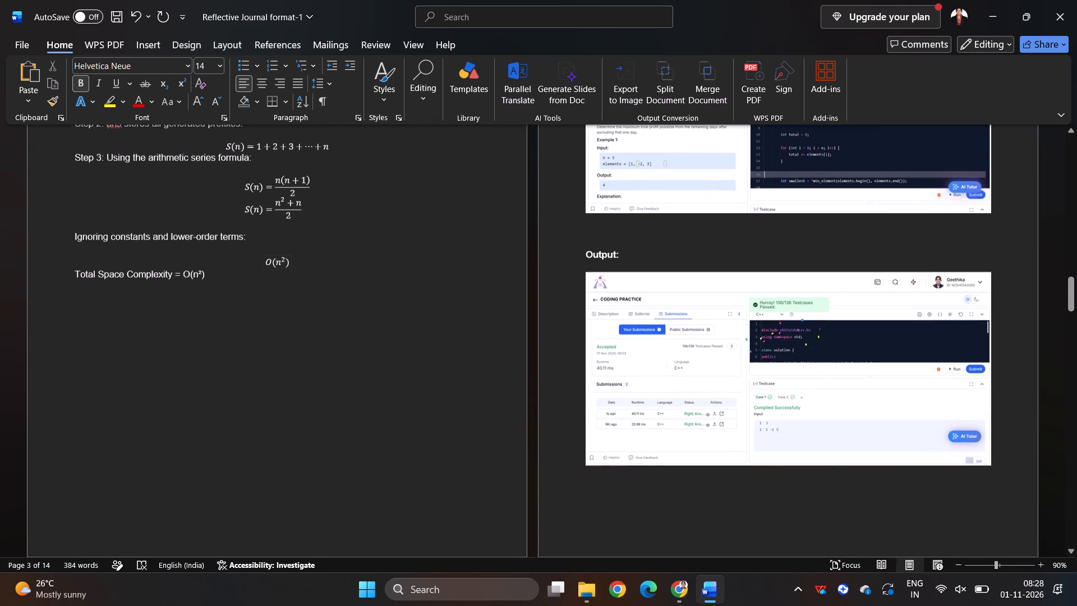
scroll(196, 322, up, 2)
scroll(196, 322, down, 3)
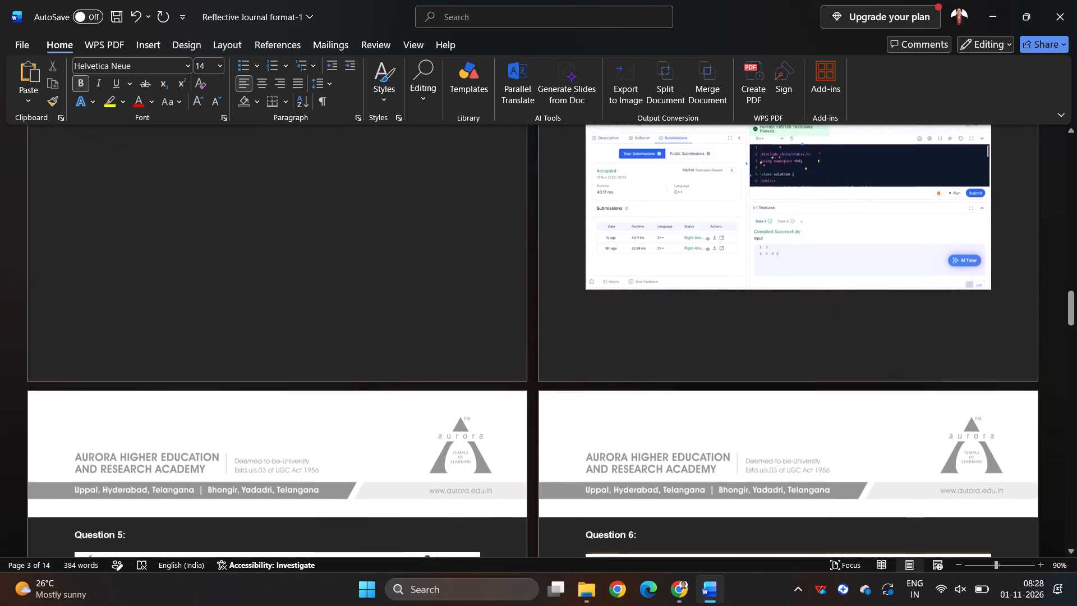
scroll(196, 322, down, 2)
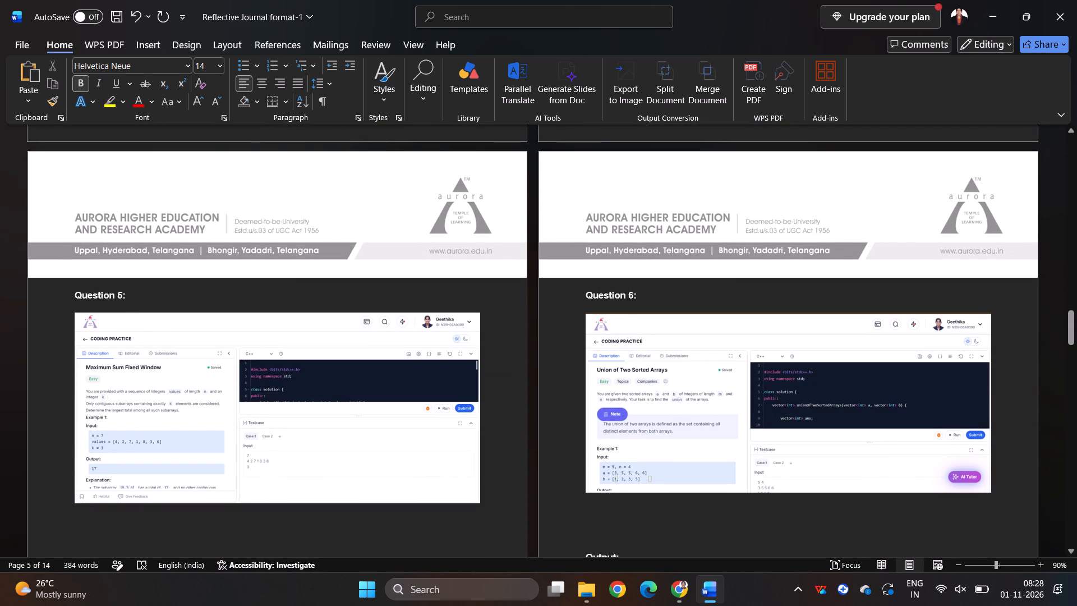
drag(138, 293, 47, 287)
click(168, 290)
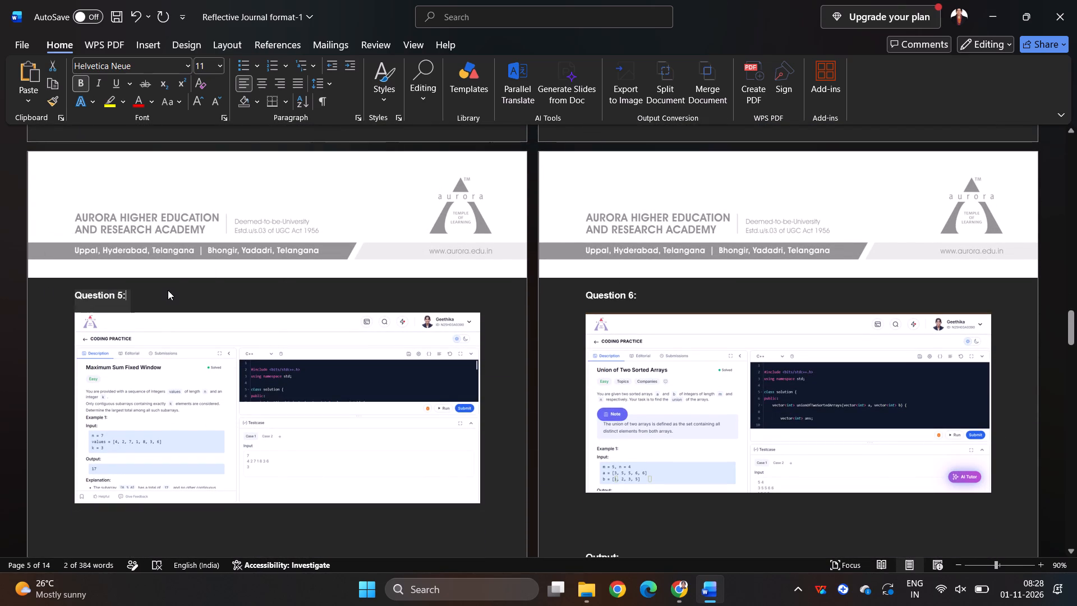
scroll(168, 290, down, 2)
scroll(463, 291, down, 2)
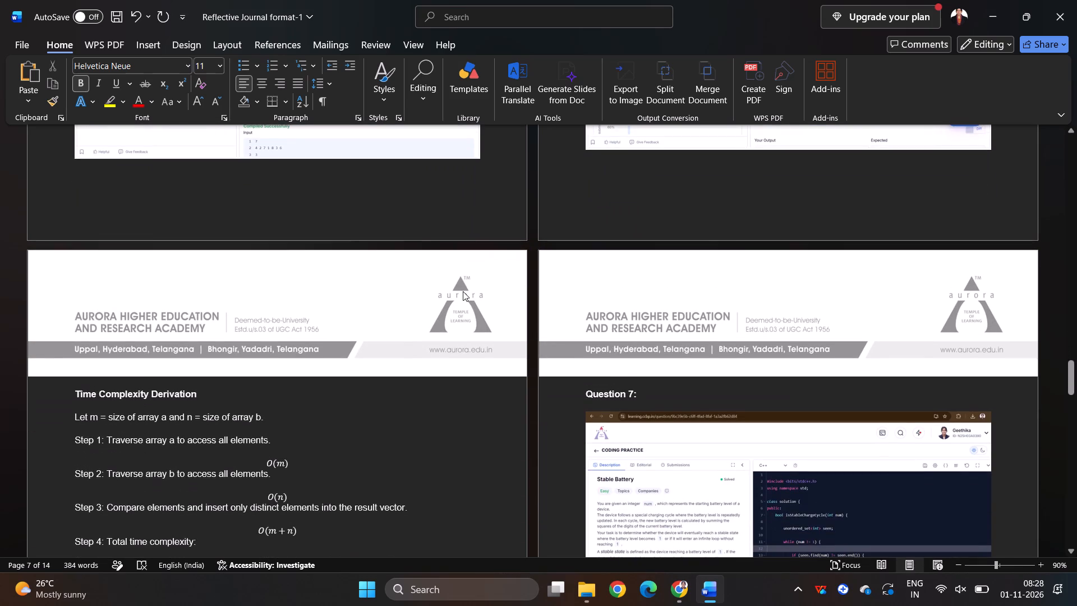
scroll(463, 291, down, 4)
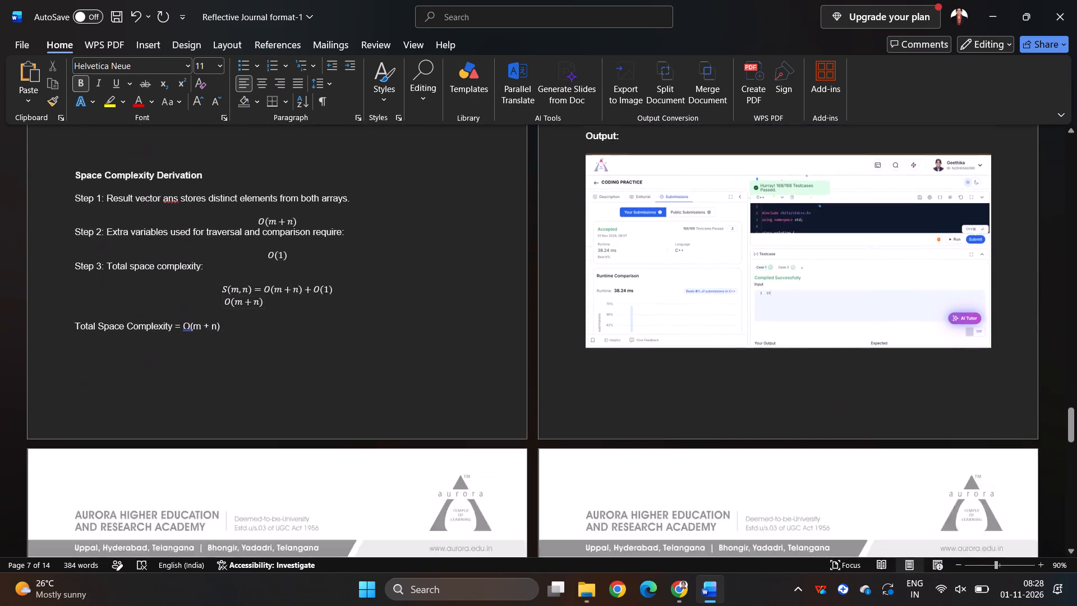
scroll(463, 291, down, 3)
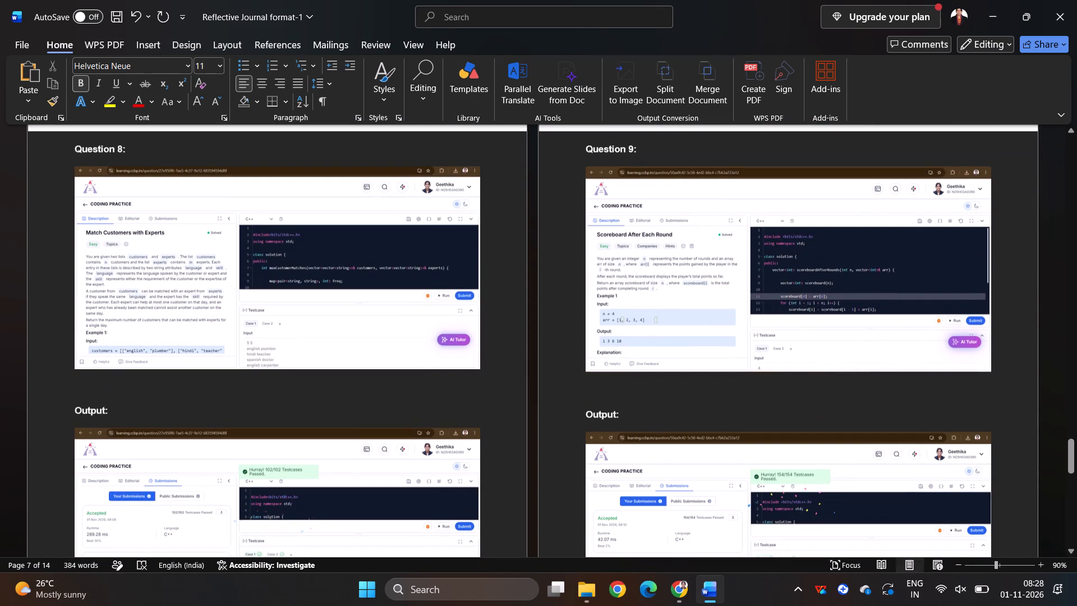
scroll(463, 291, down, 5)
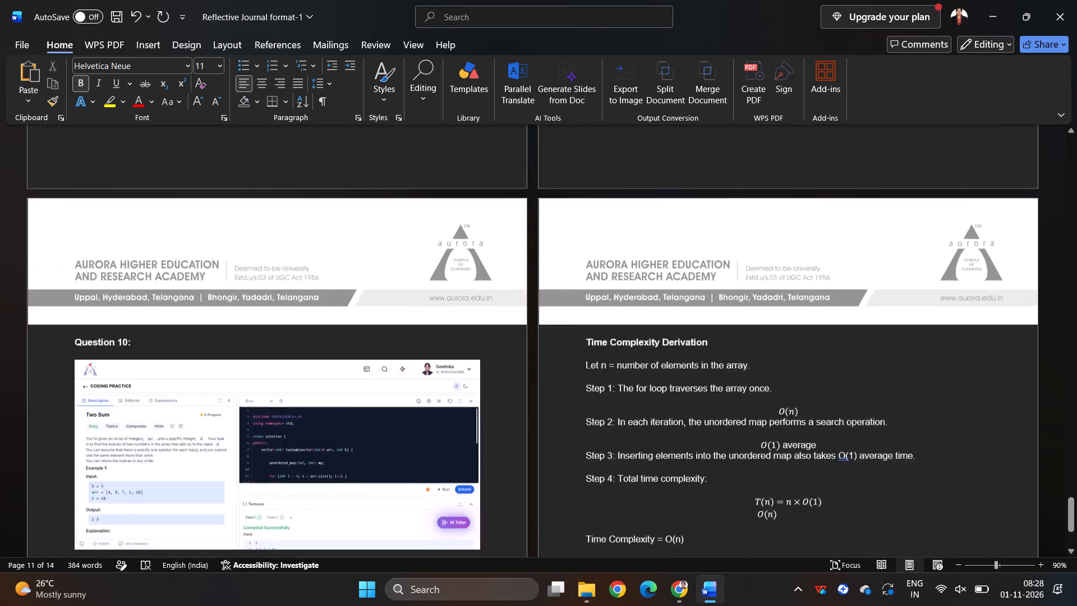
scroll(463, 291, down, 2)
click(785, 468)
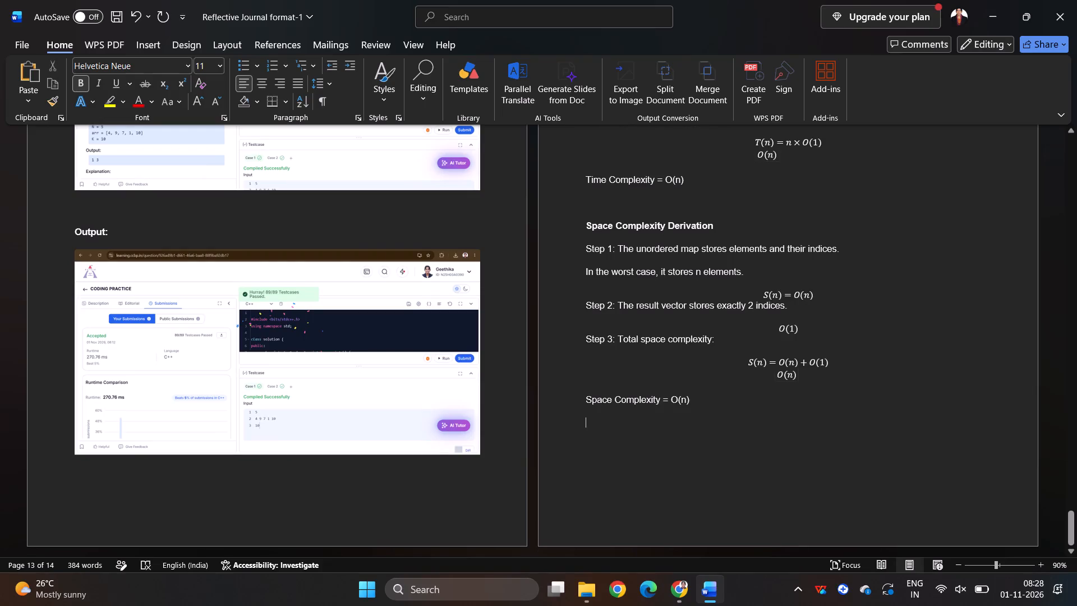
scroll(27, 200, up, 13)
scroll(27, 200, down, 1)
scroll(27, 200, up, 20)
scroll(27, 200, up, 20)
scroll(27, 200, up, 20)
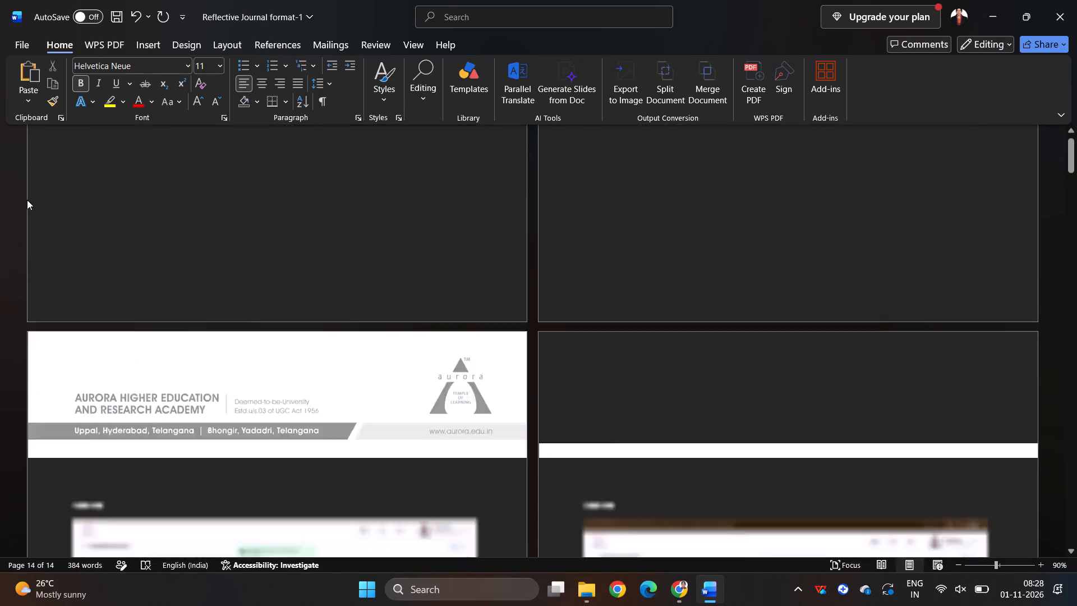
scroll(27, 200, up, 8)
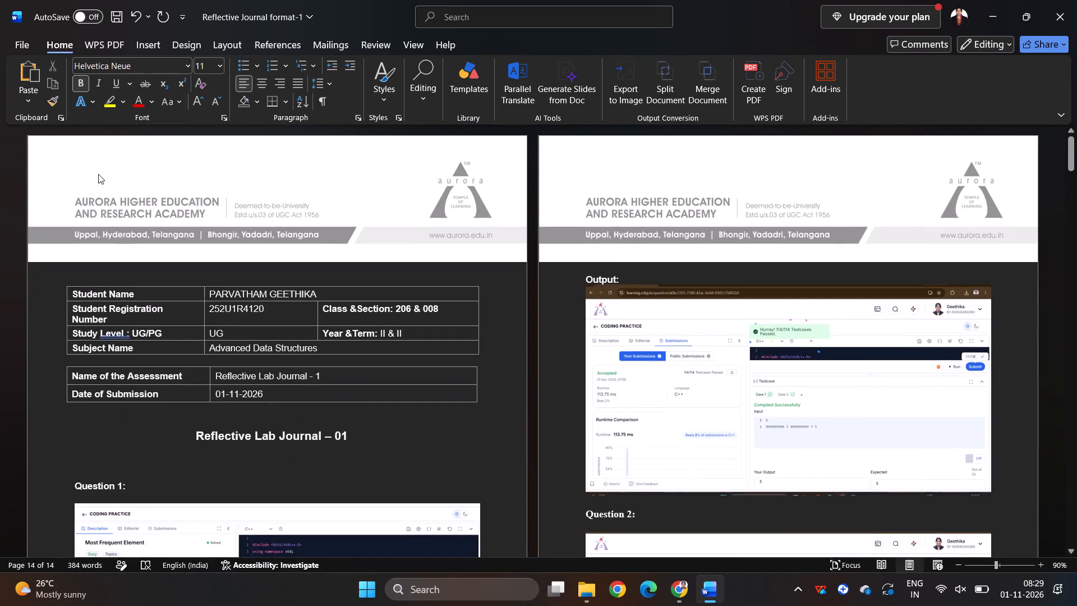
scroll(91, 171, down, 2)
Begin saving the journal as a new file with the Desktop folder as the destination.
click(29, 43)
scroll(39, 75, up, 1)
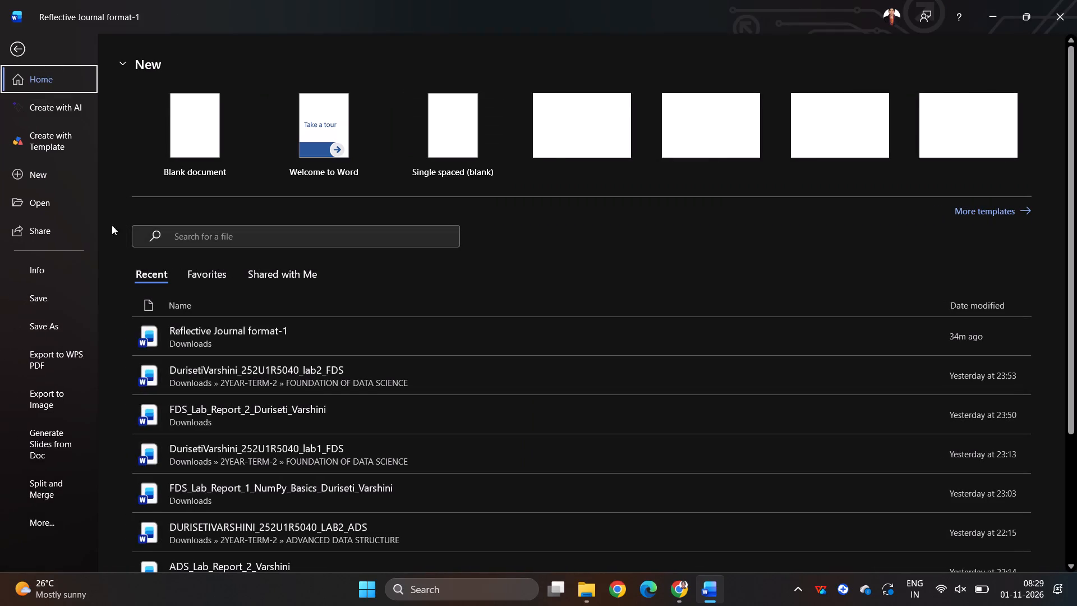
scroll(112, 225, up, 1)
click(56, 320)
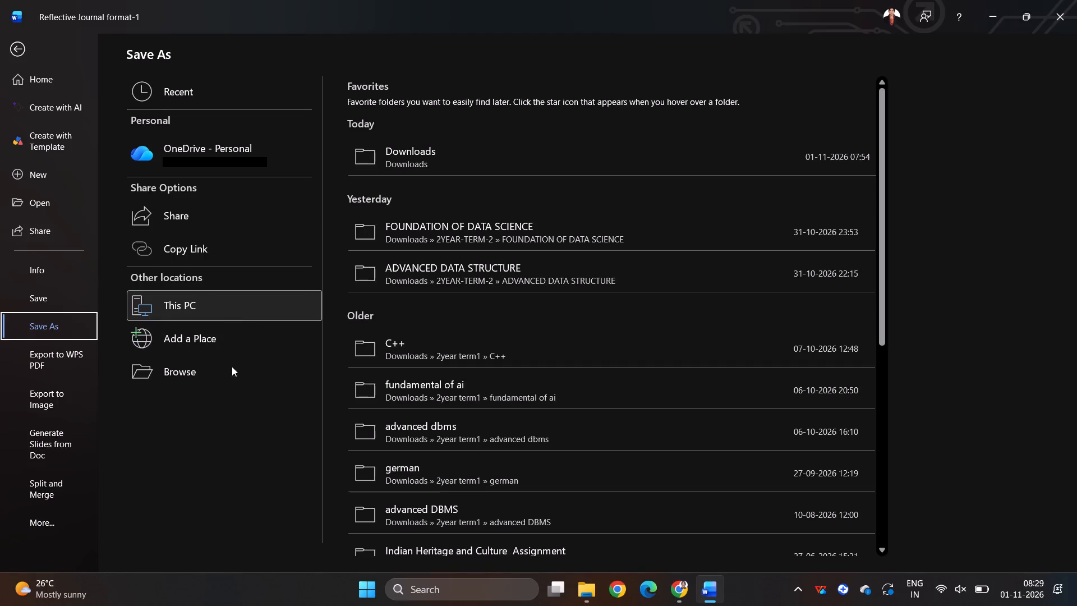
click(260, 303)
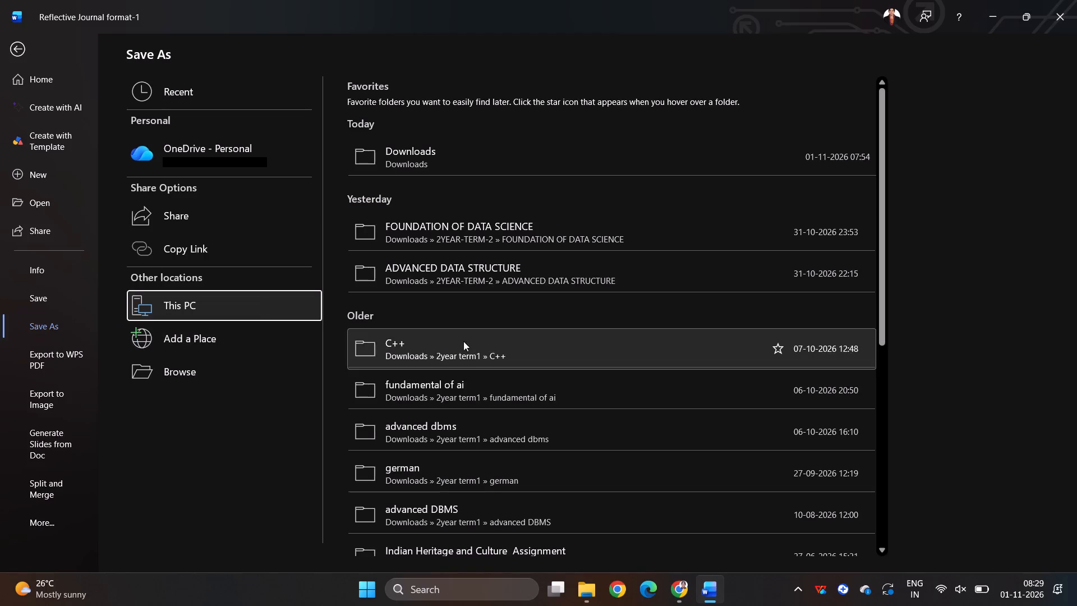
scroll(394, 176, left, 1)
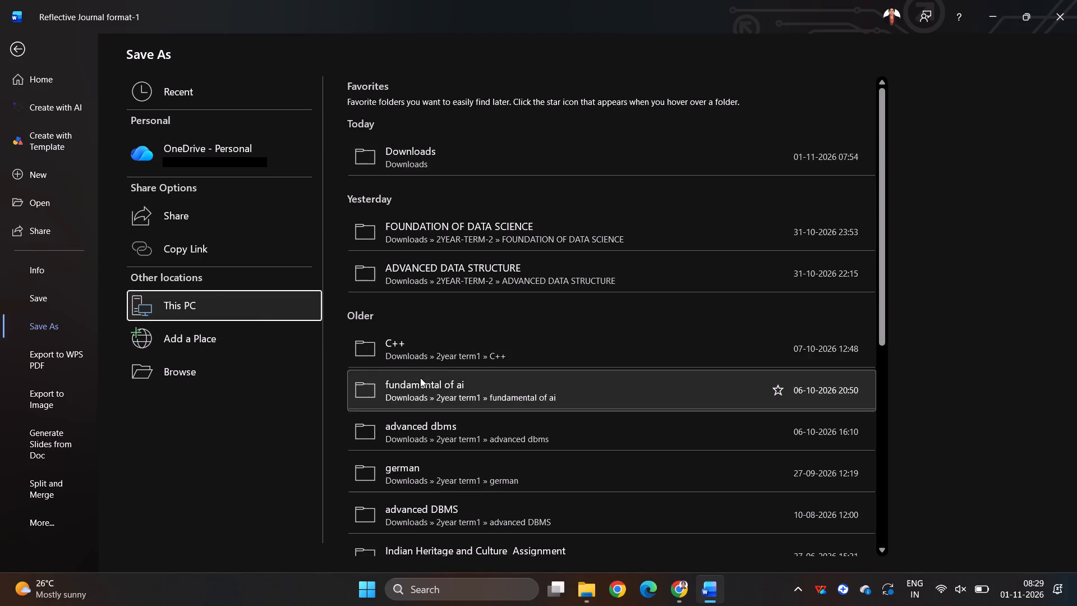
scroll(560, 490, down, 5)
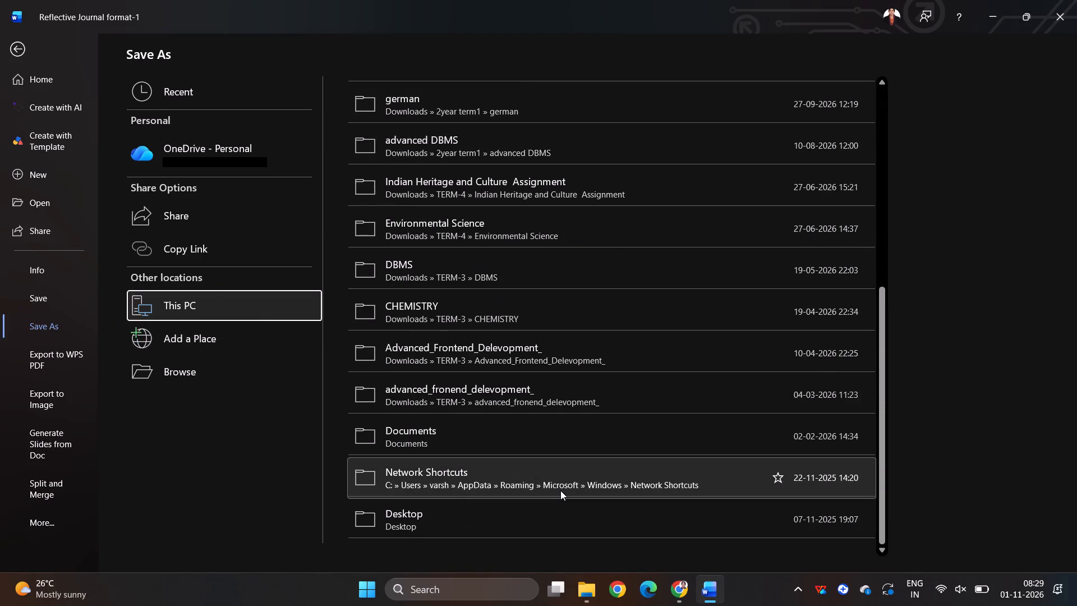
double_click(552, 506)
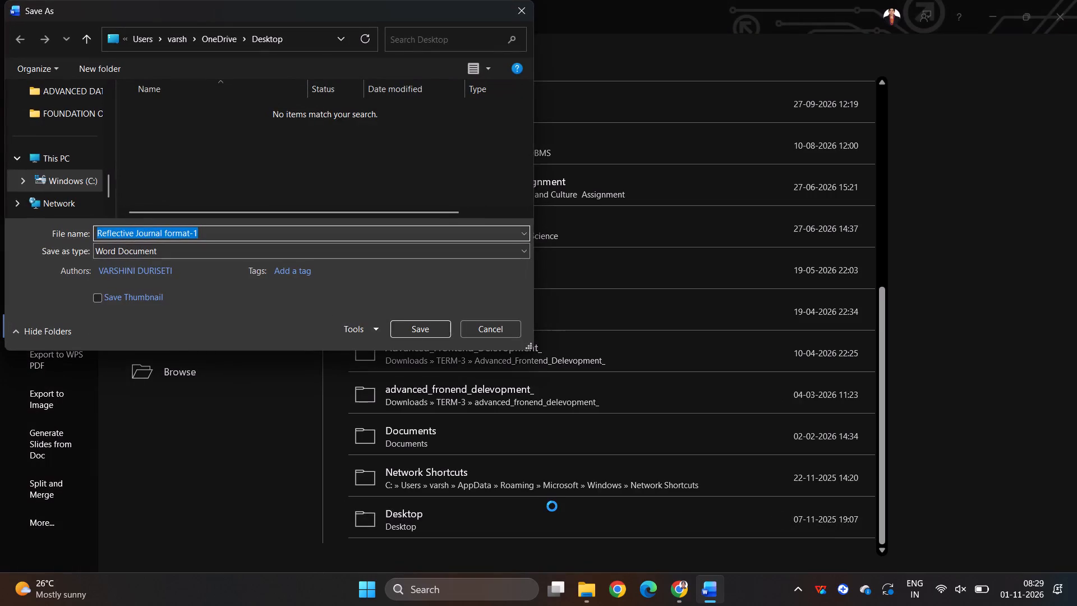
Clear the proposed file name, create a folder named GEETHIKA on the Desktop and open it as the save location.
key(BackSpace)
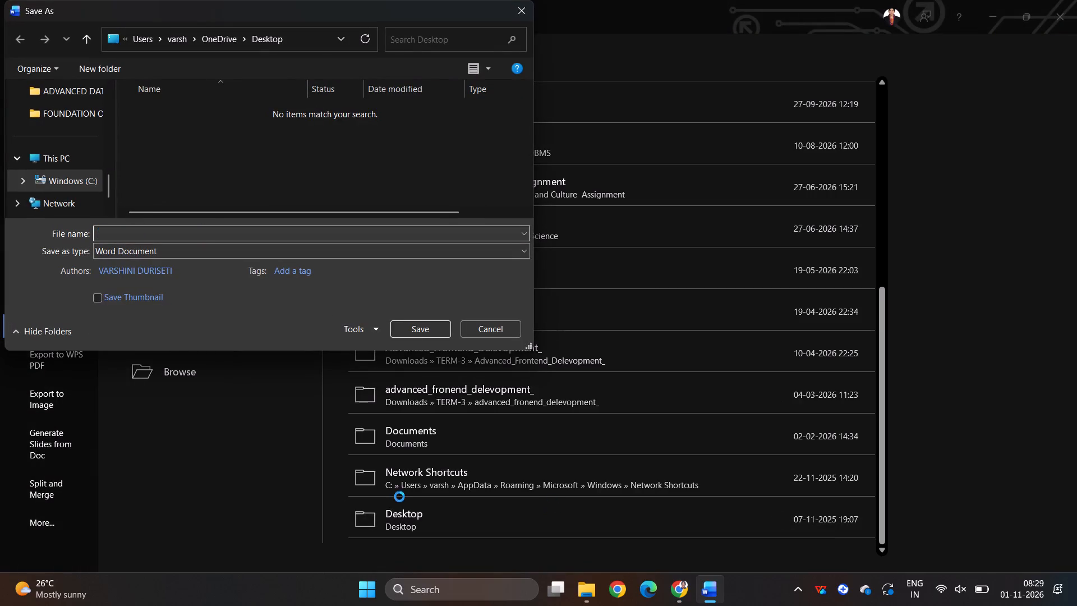
scroll(85, 190, up, 6)
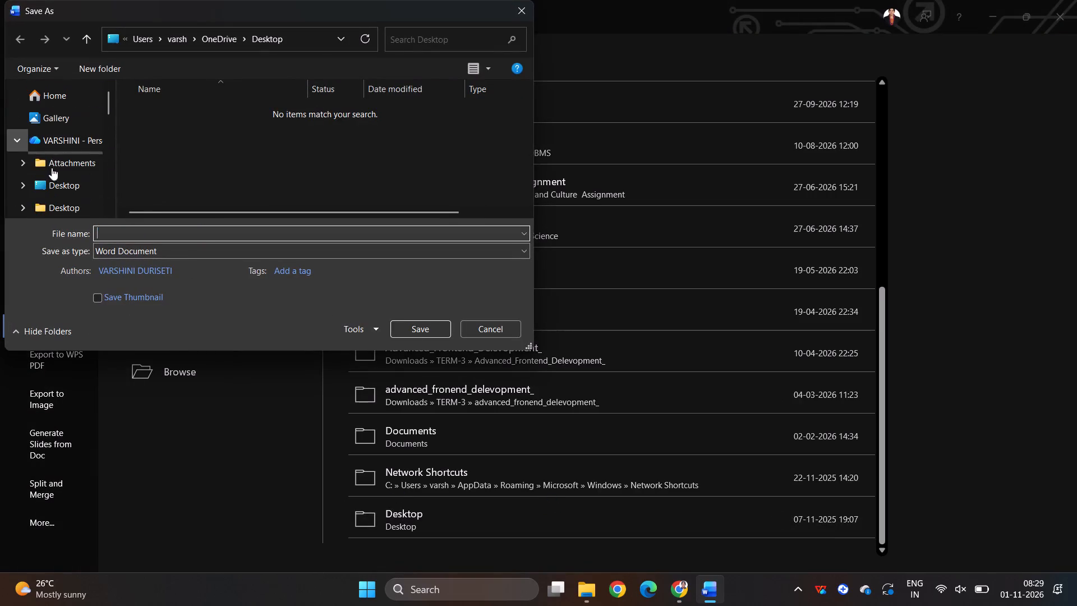
click(50, 177)
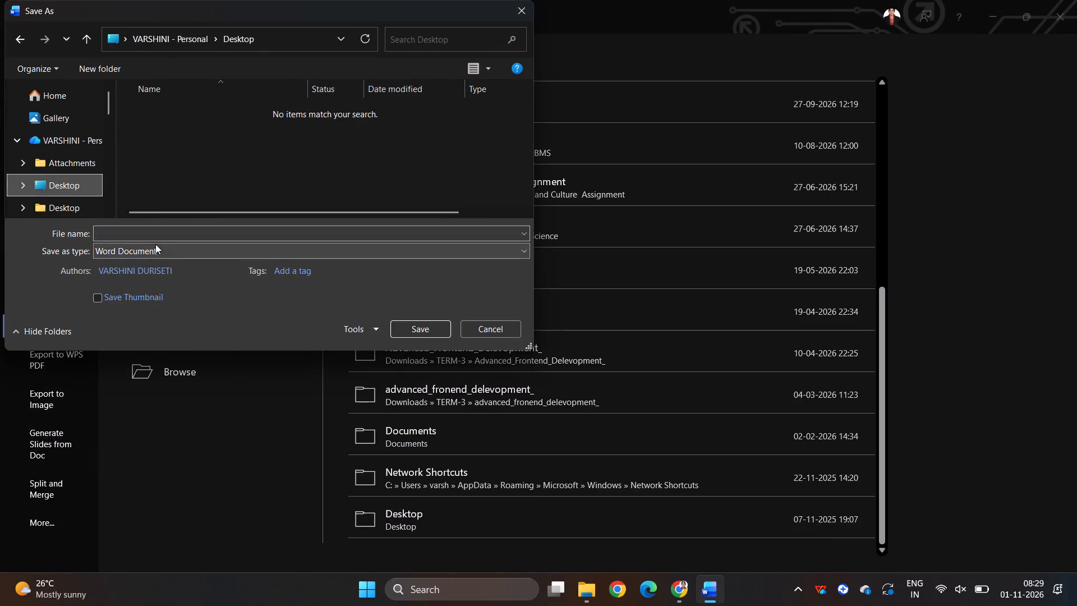
click(177, 236)
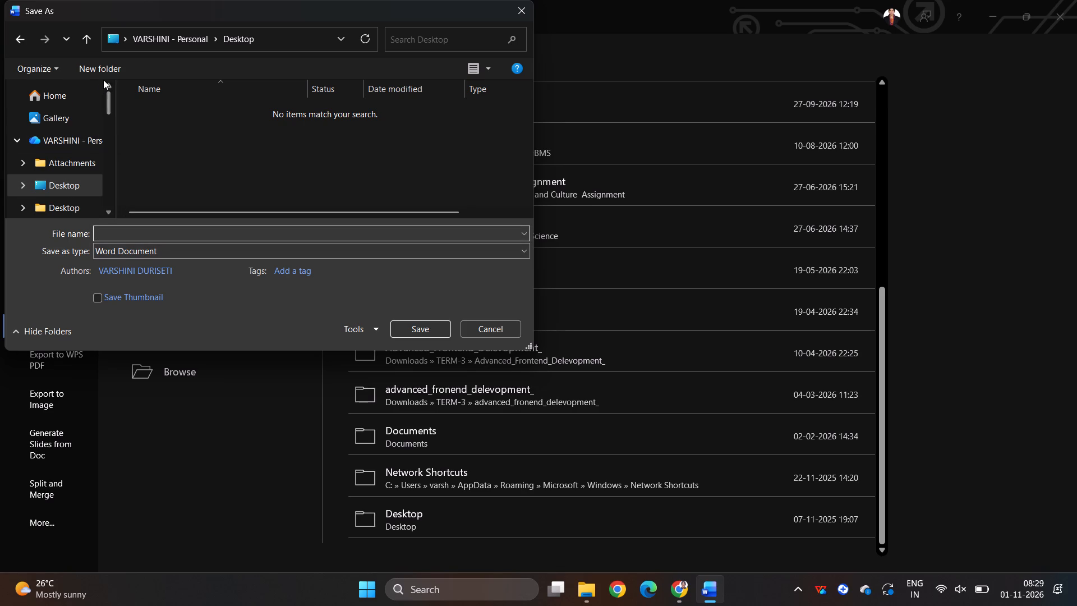
scroll(119, 59, down, 1)
click(119, 59)
scroll(193, 116, right, 1)
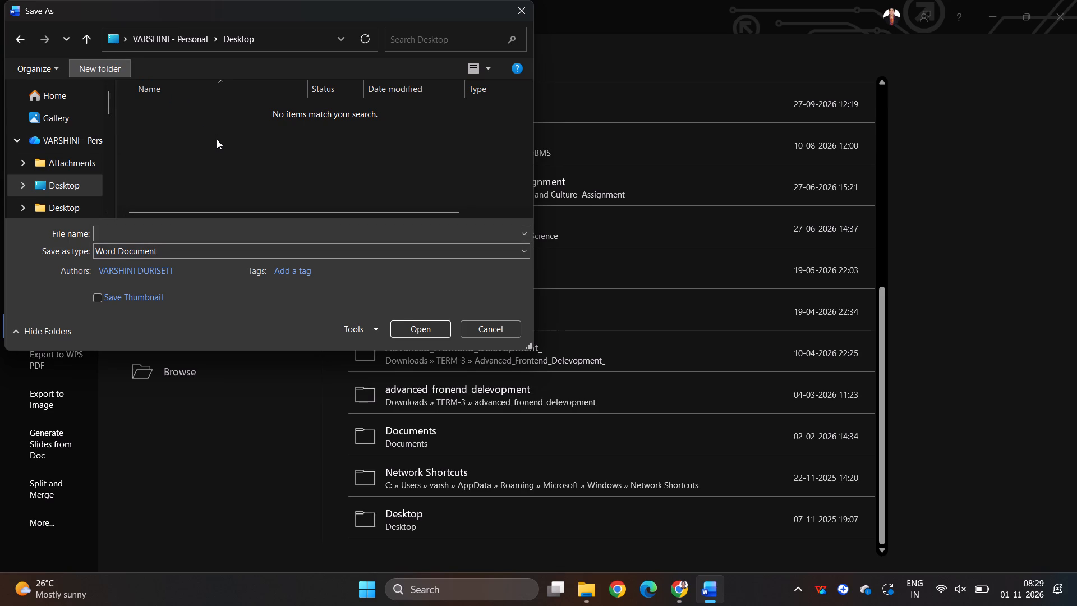
key(BackSpace)
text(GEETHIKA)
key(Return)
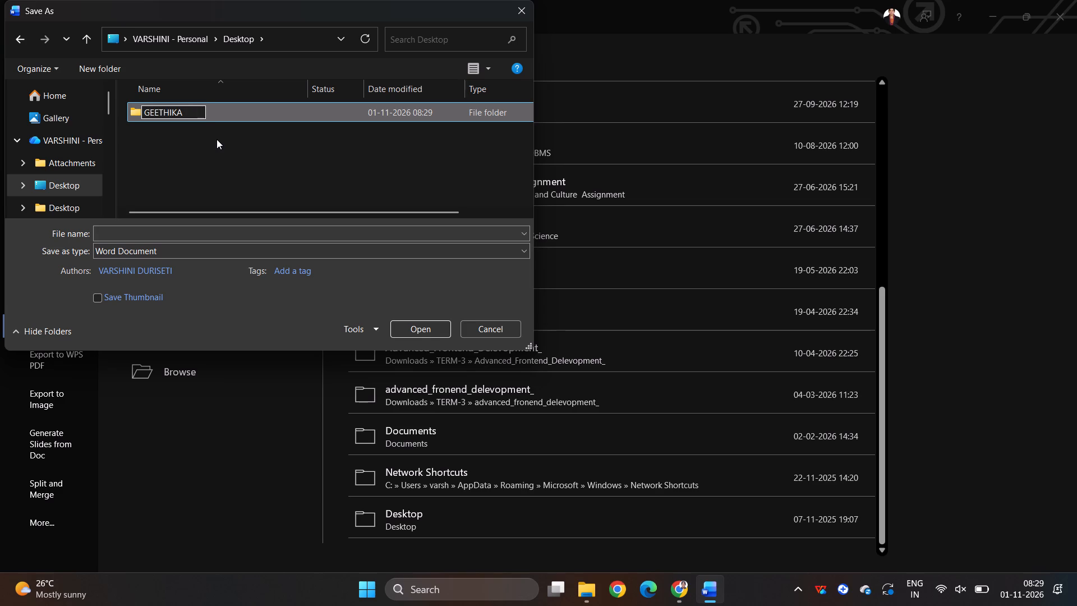
double_click(243, 111)
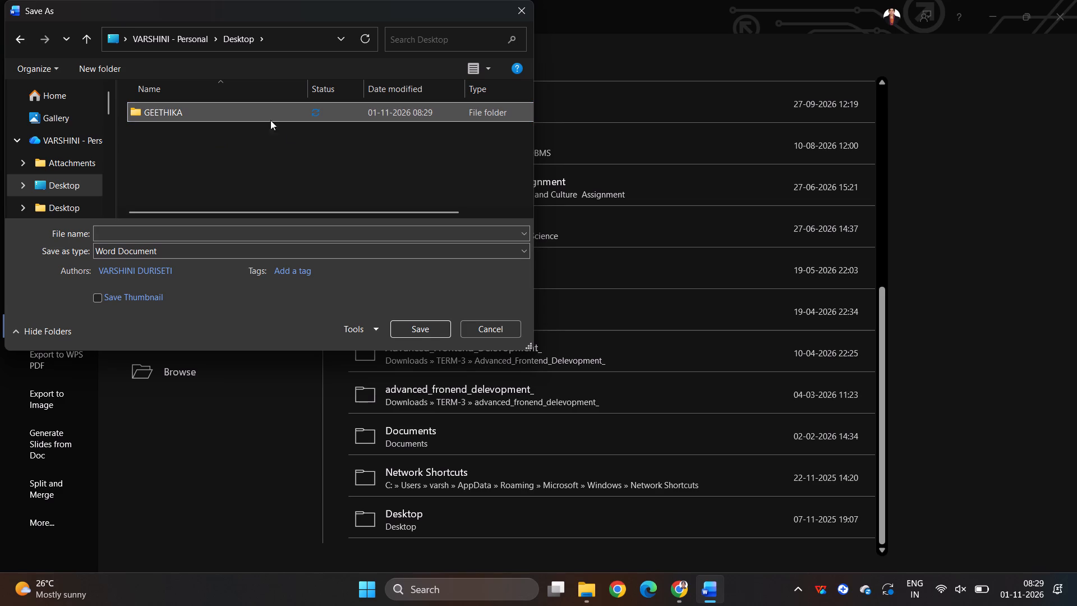
click(298, 232)
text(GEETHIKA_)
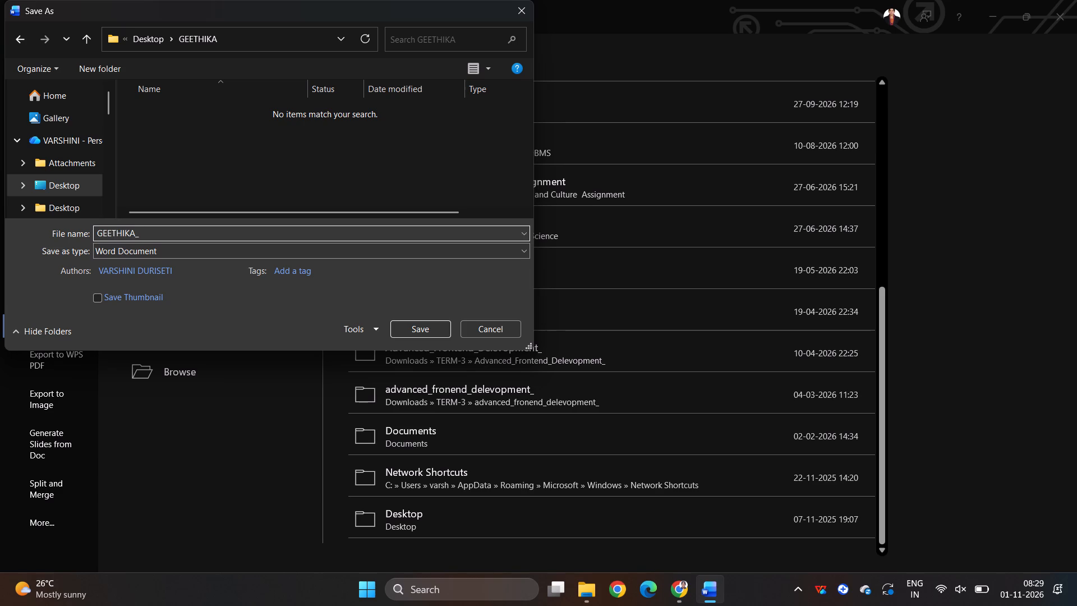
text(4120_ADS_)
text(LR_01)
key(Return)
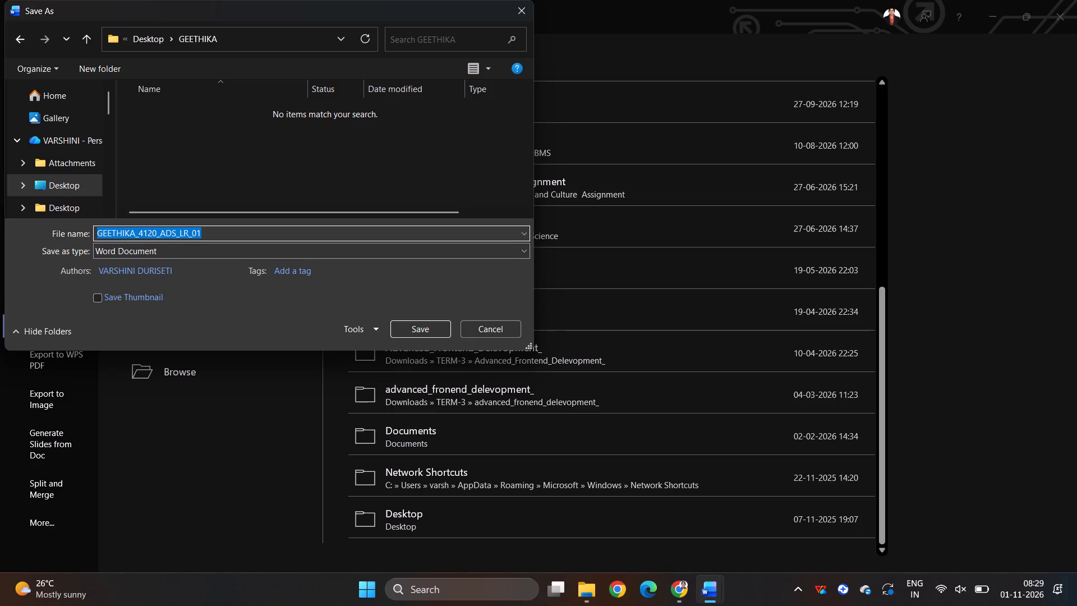
click(413, 335)
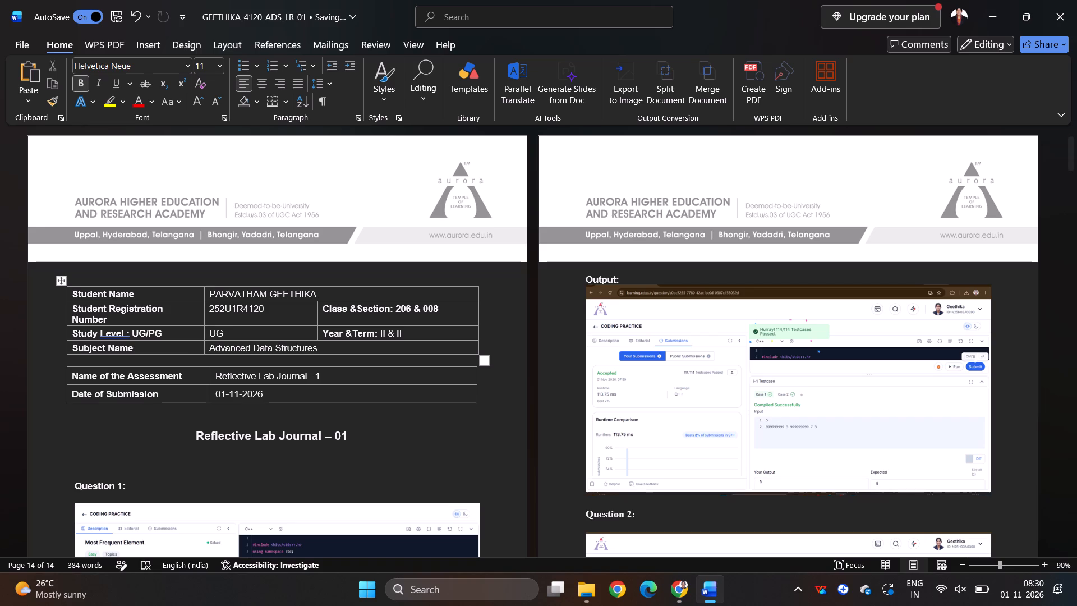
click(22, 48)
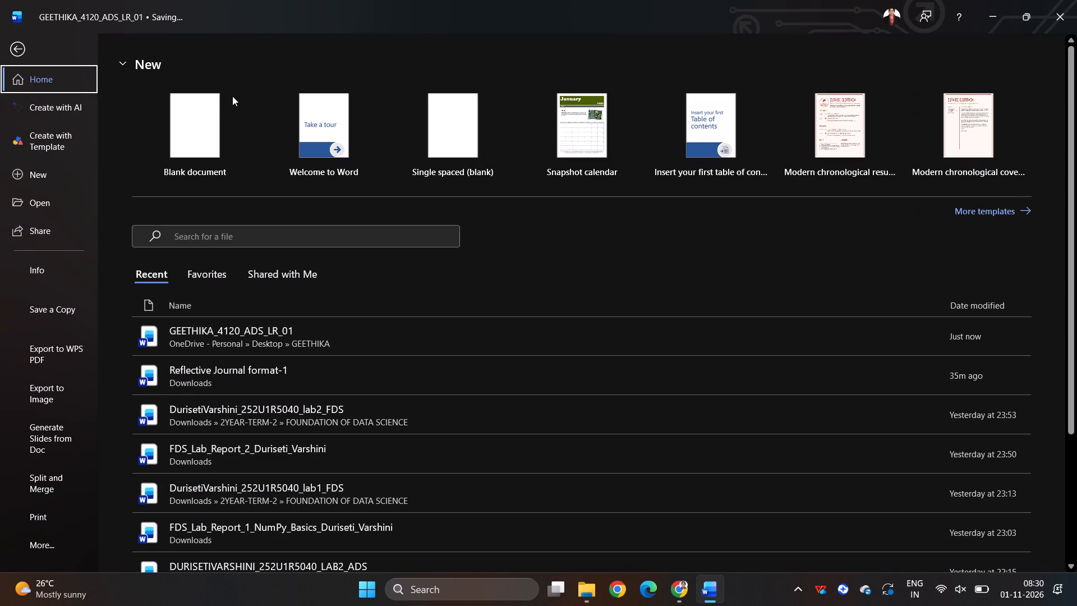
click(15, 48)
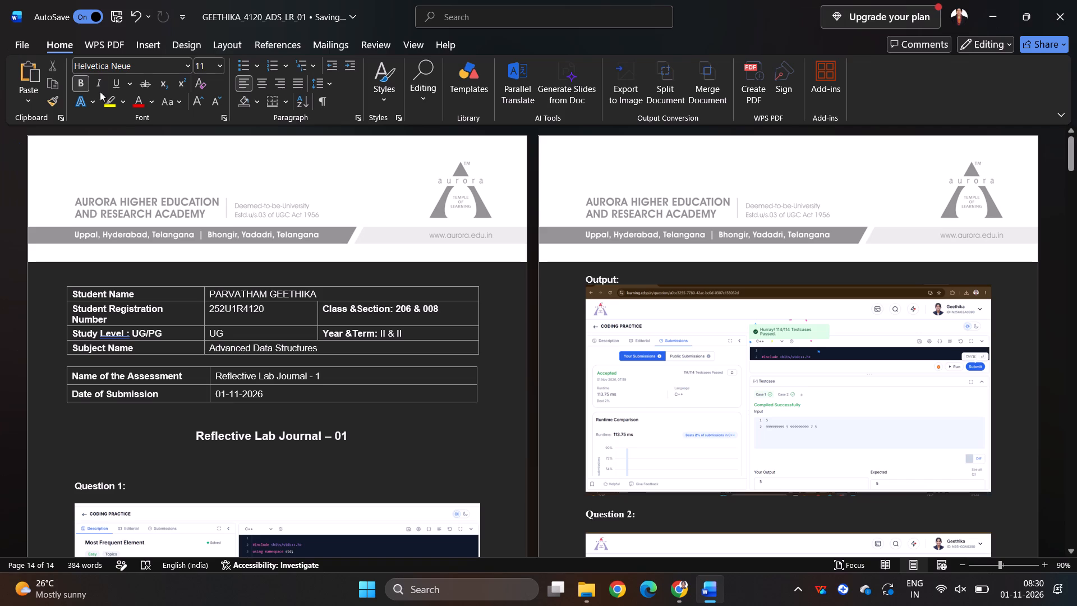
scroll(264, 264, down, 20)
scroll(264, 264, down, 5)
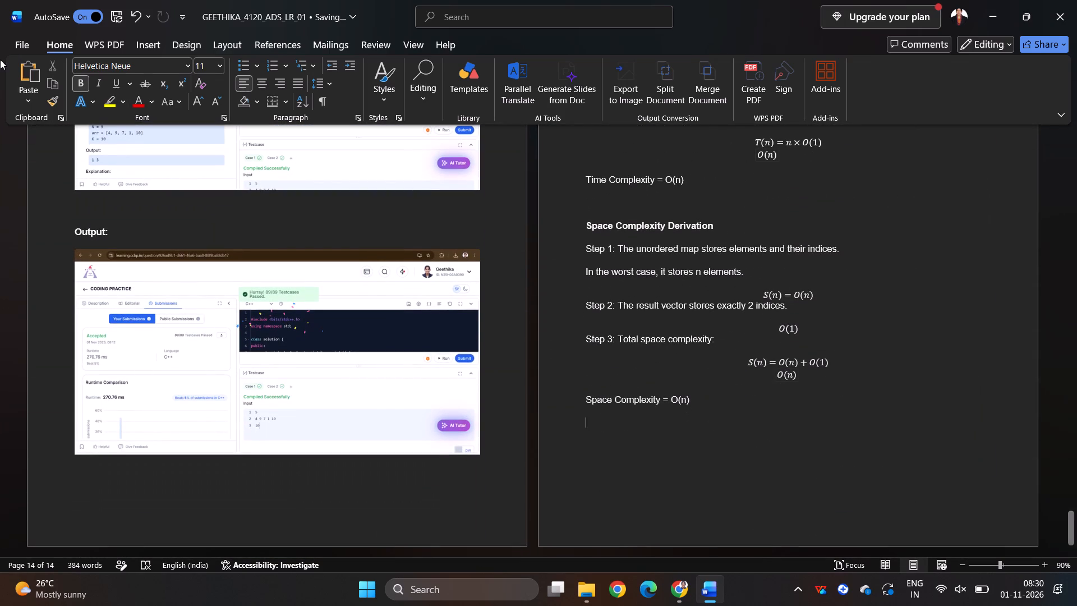
click(27, 42)
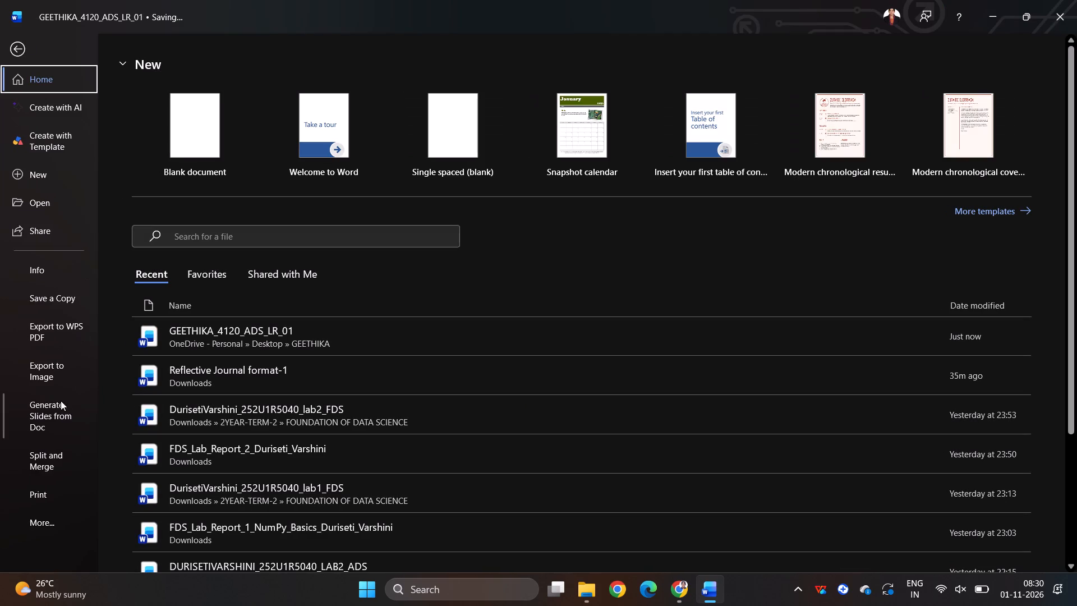
click(66, 324)
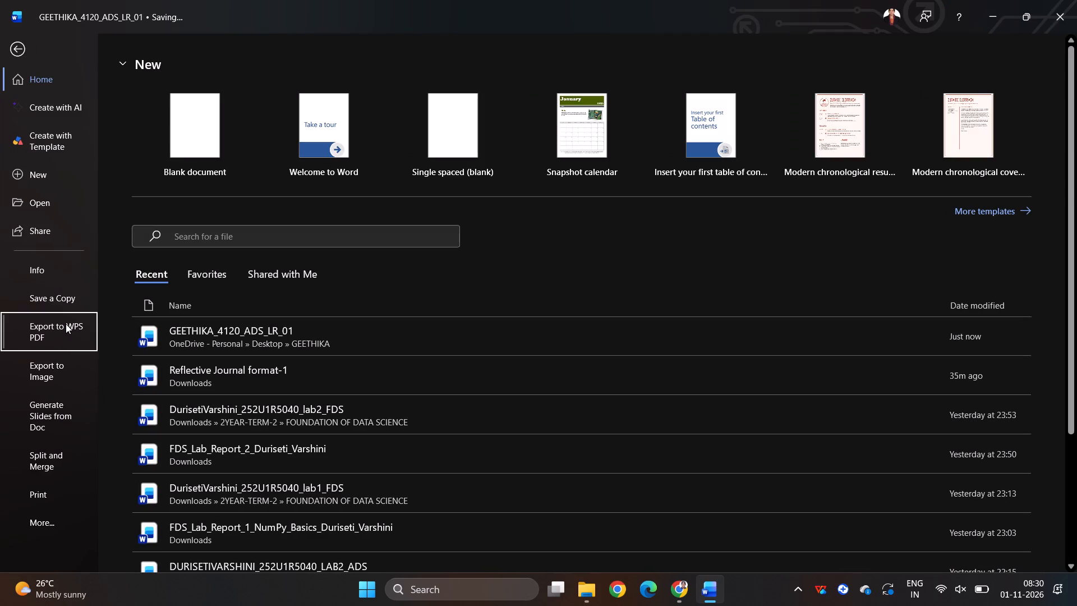
click(59, 330)
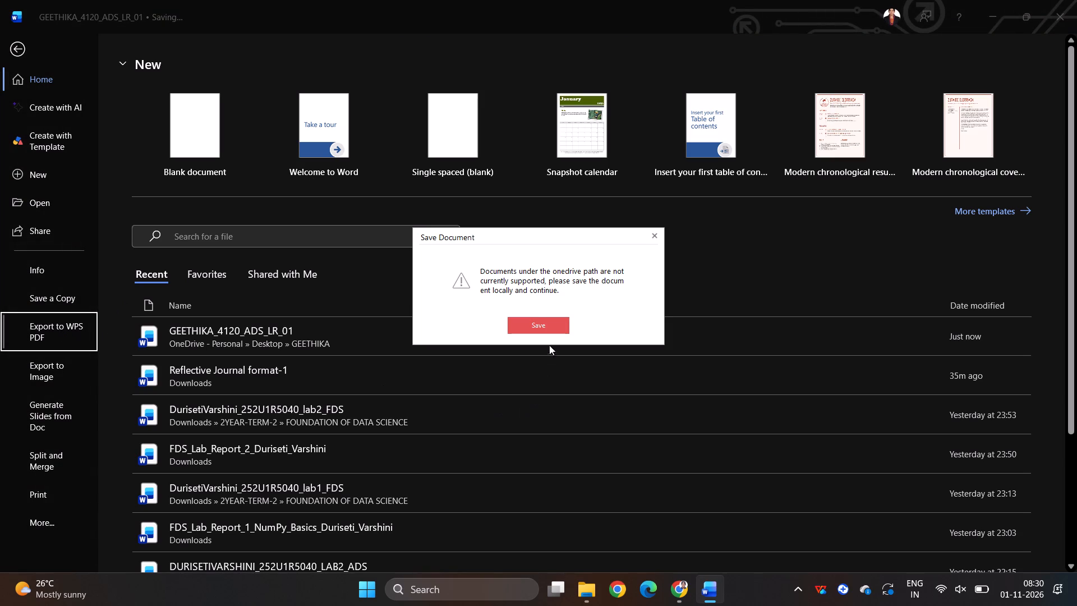
click(536, 328)
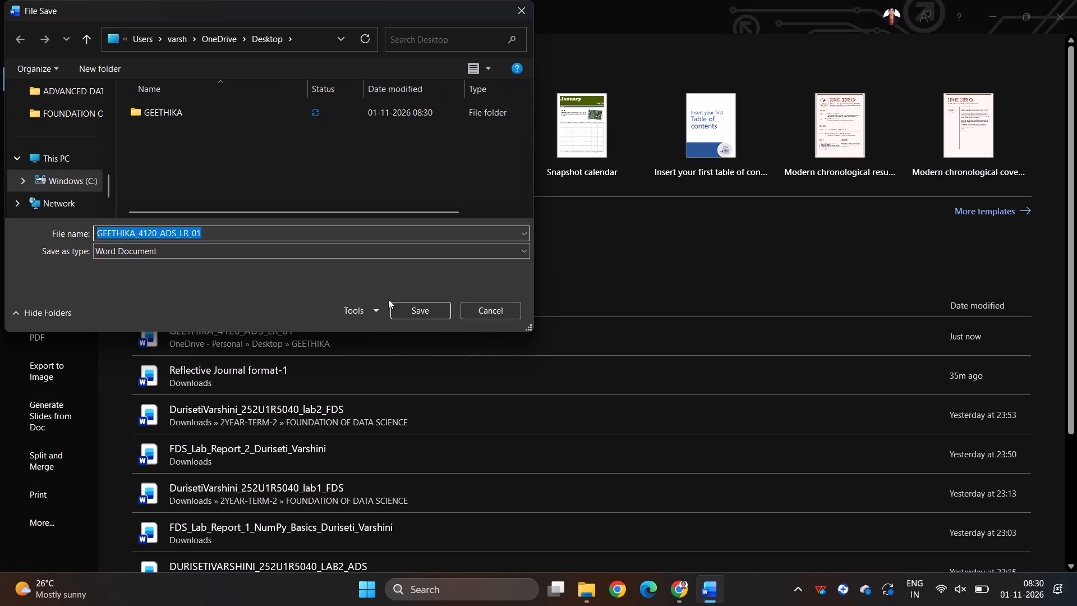
click(408, 313)
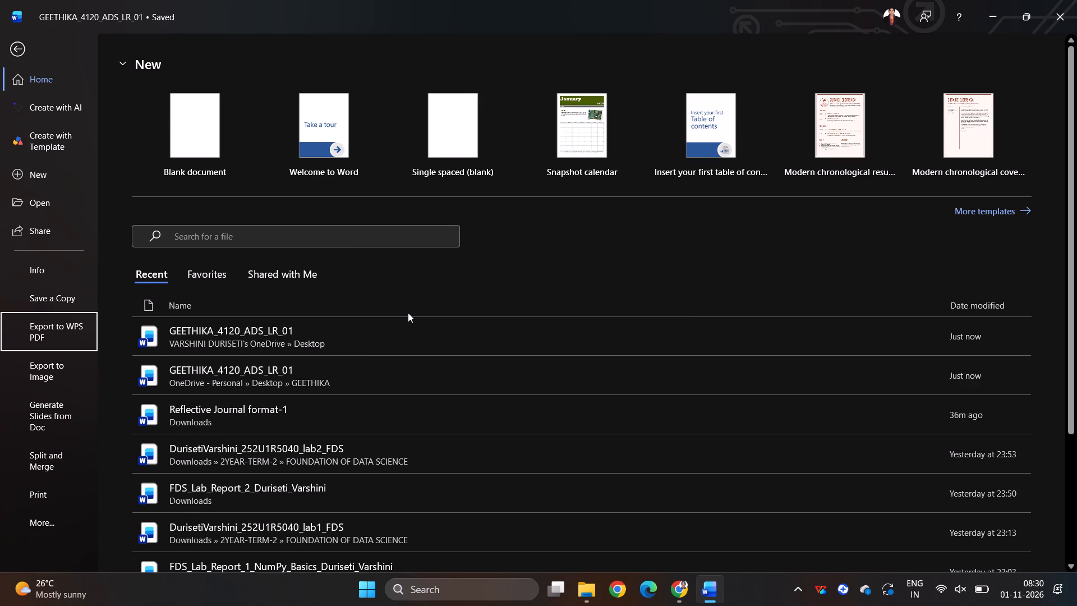
Close the Word document, switch to File Explorer and open the GEETHIKA folder on the Desktop.
click(1076, 0)
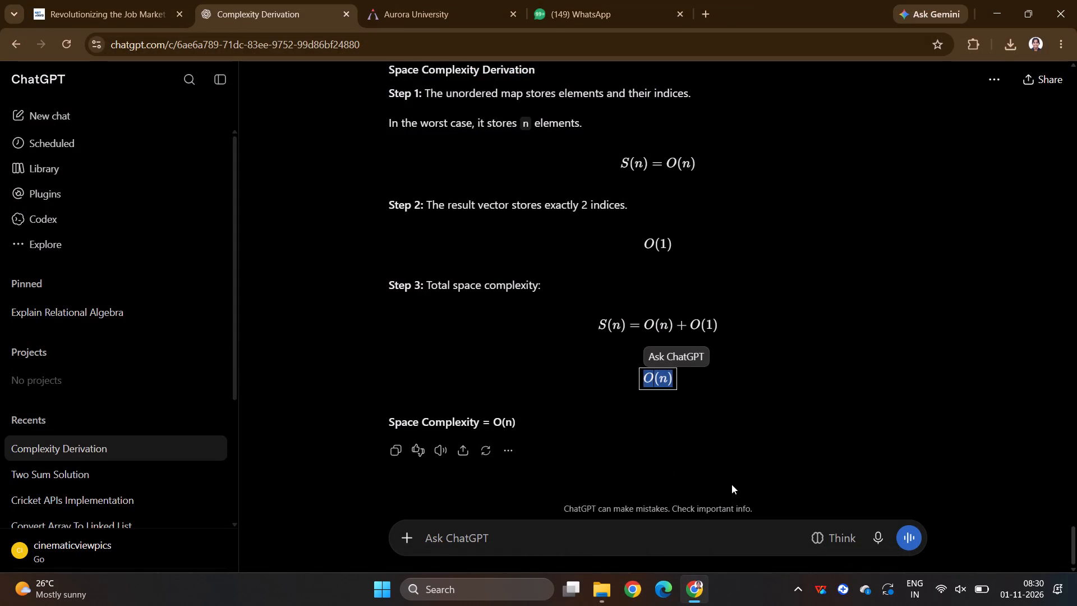
click(731, 484)
click(598, 602)
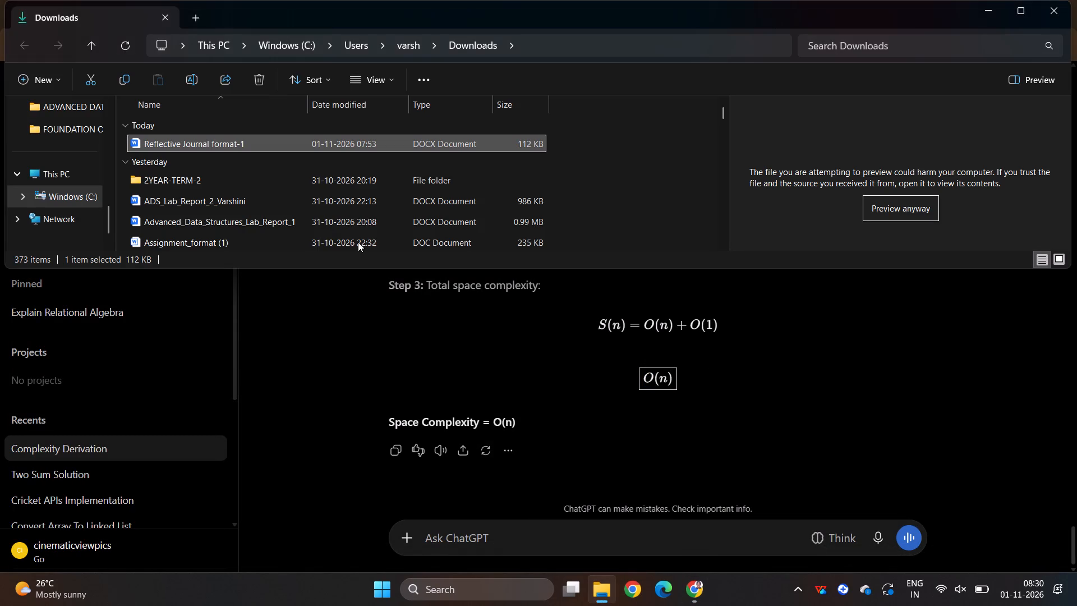
scroll(77, 158, up, 5)
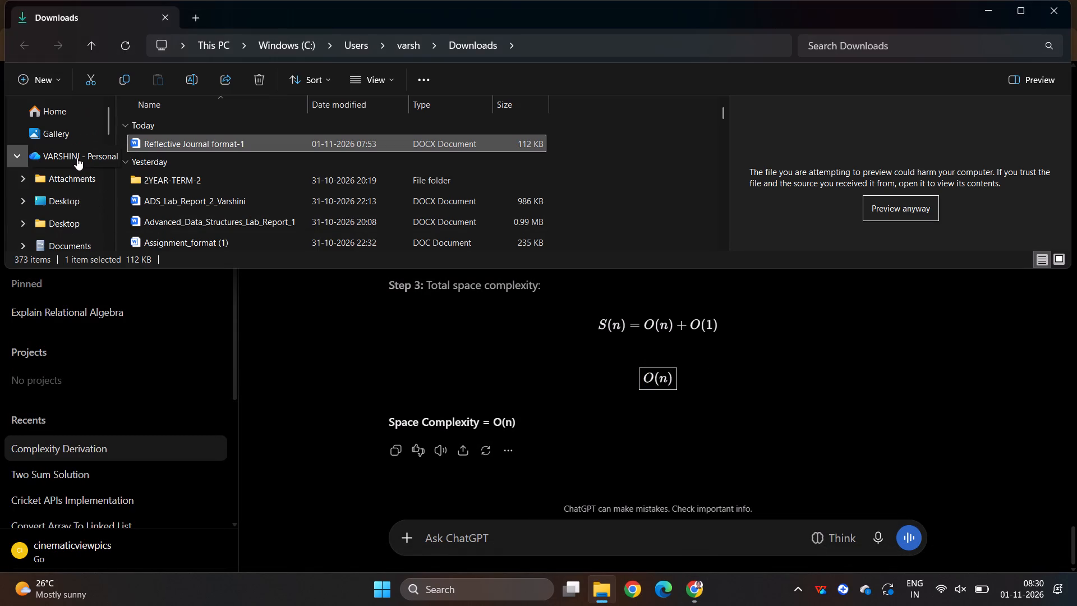
click(58, 199)
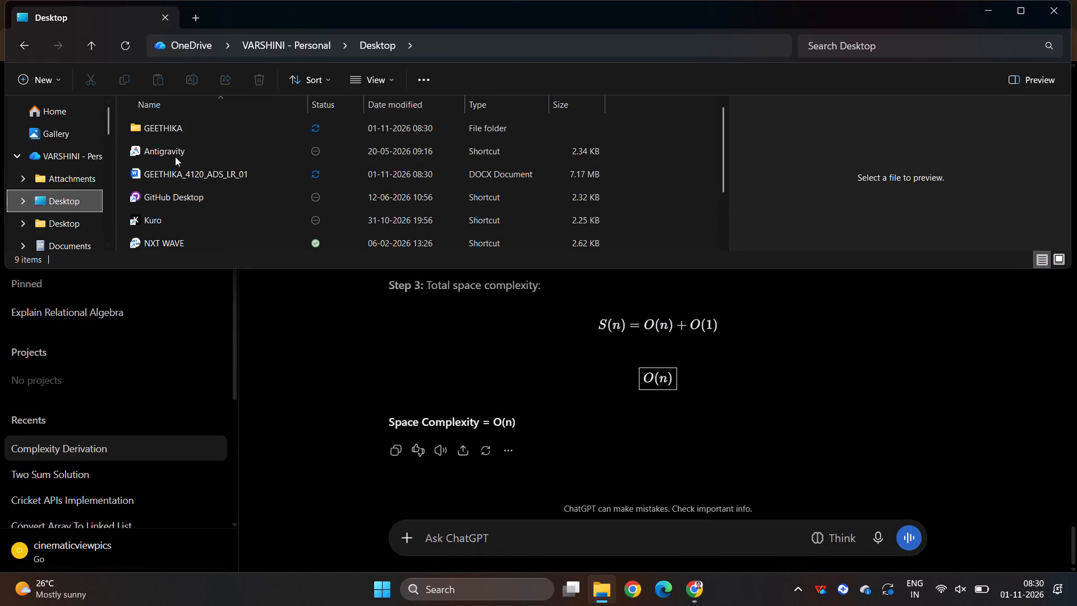
double_click(206, 128)
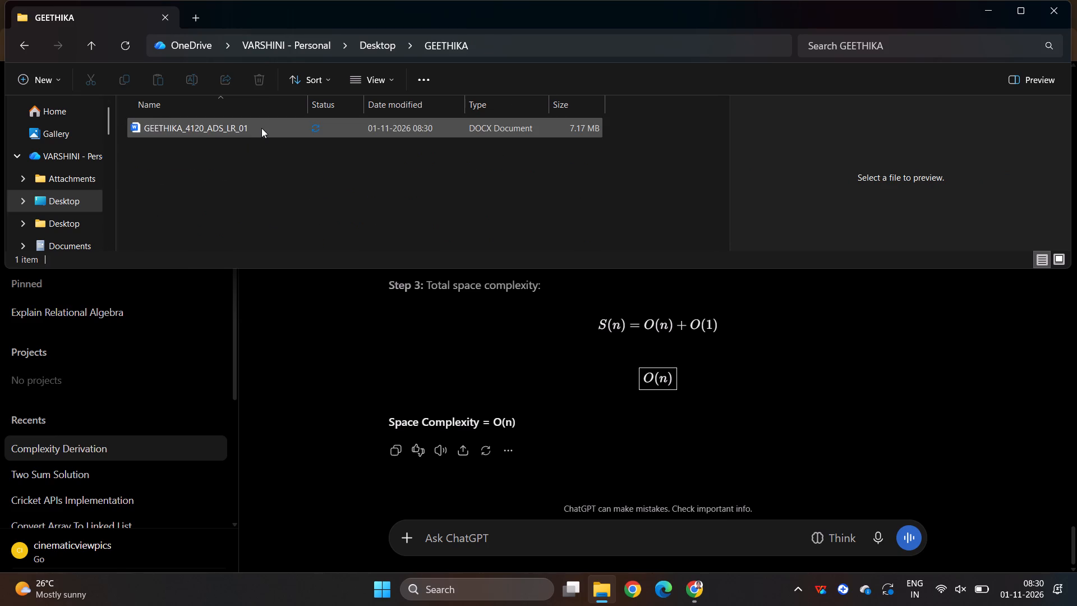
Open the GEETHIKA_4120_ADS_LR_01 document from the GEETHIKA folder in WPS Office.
click(519, 130)
click(519, 130)
right_click(519, 130)
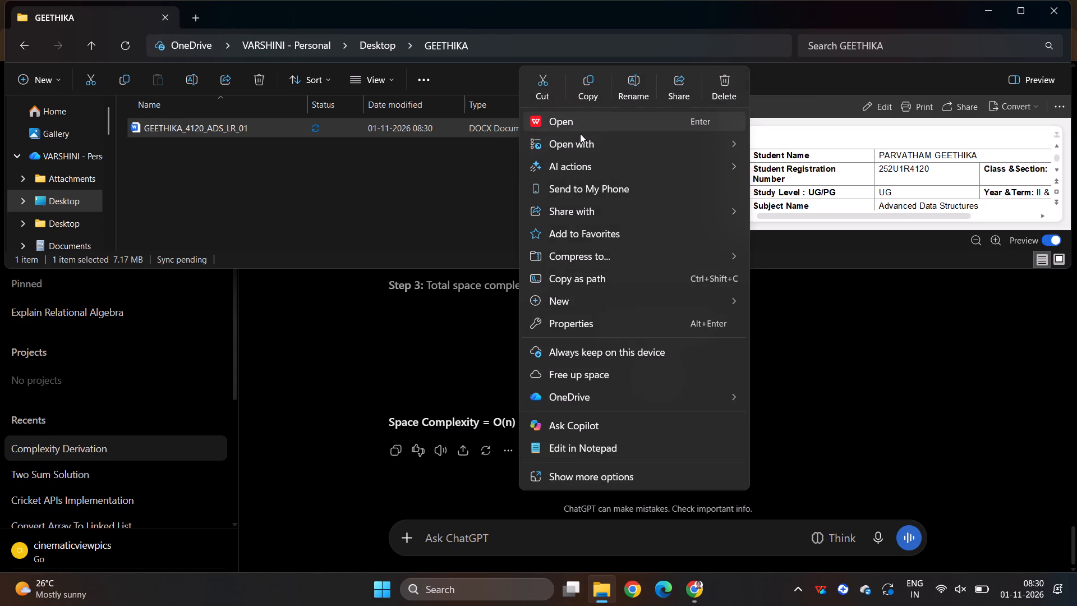
click(869, 177)
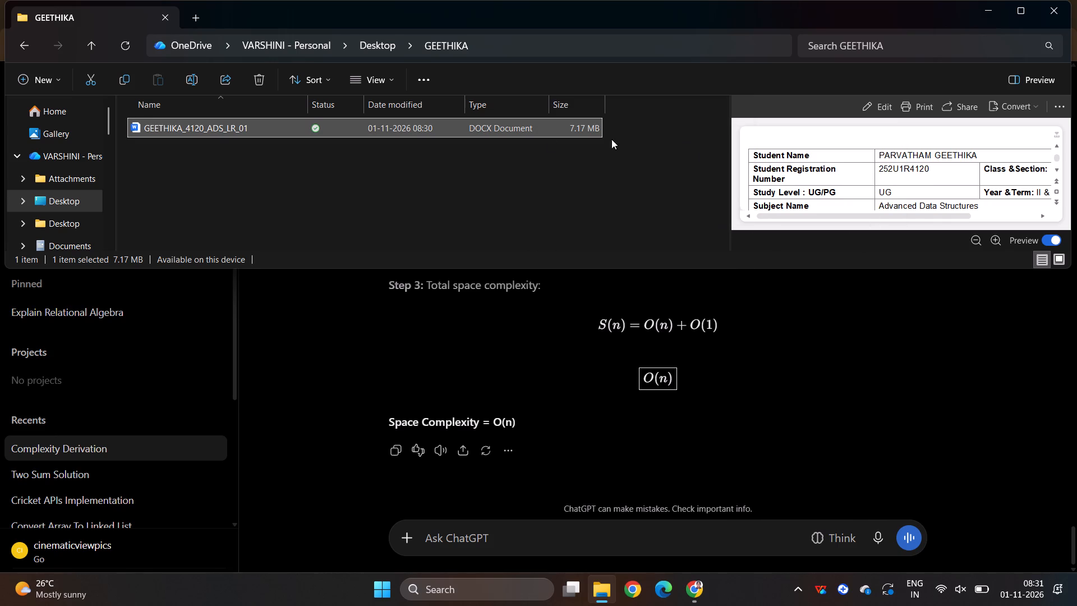
right_click(541, 121)
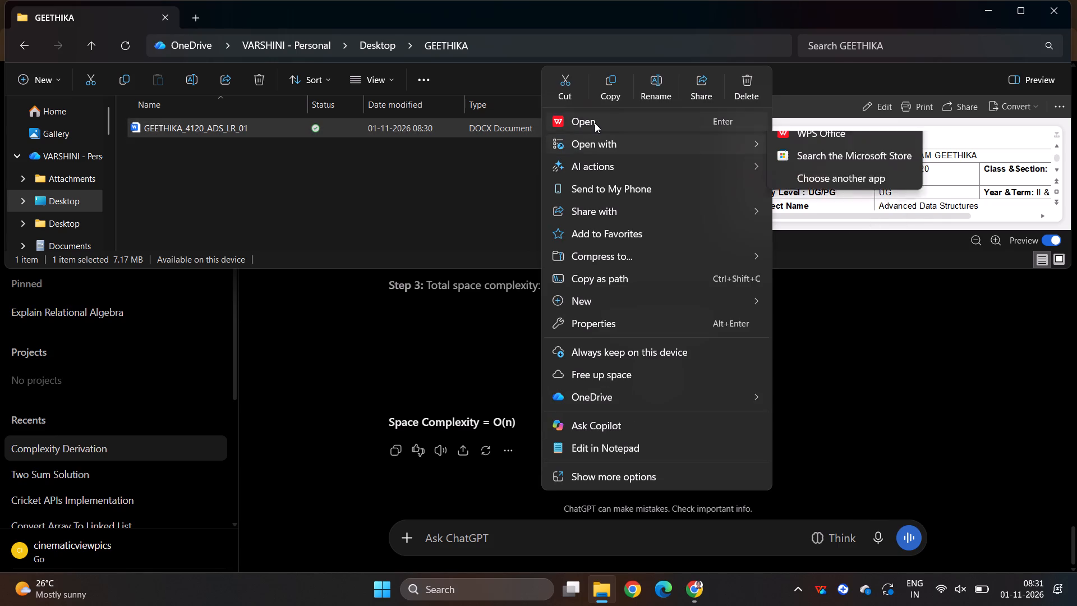
click(829, 191)
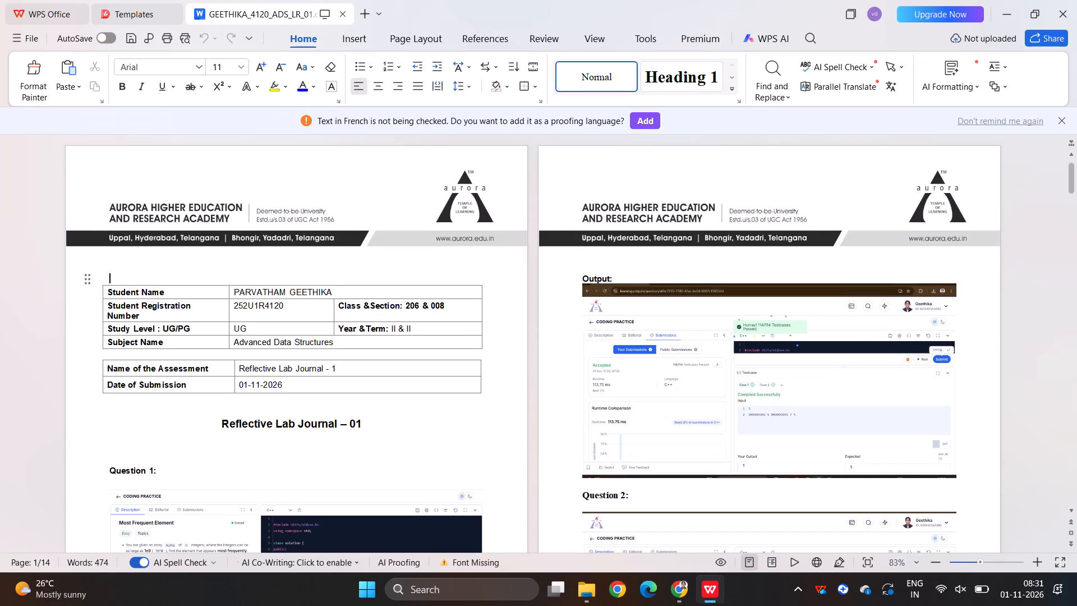
scroll(480, 444, down, 7)
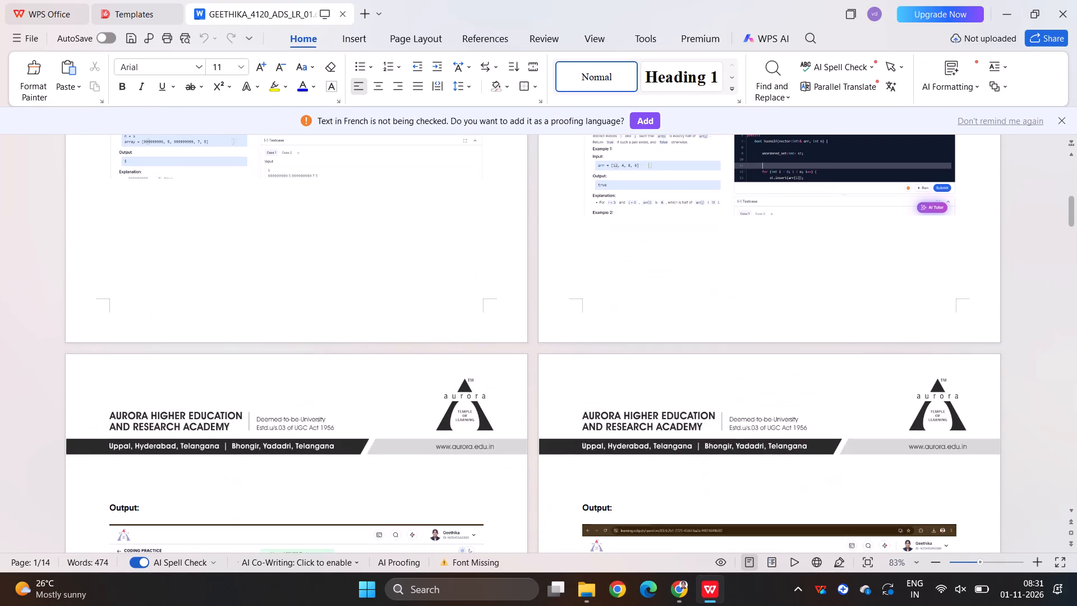
scroll(480, 444, down, 8)
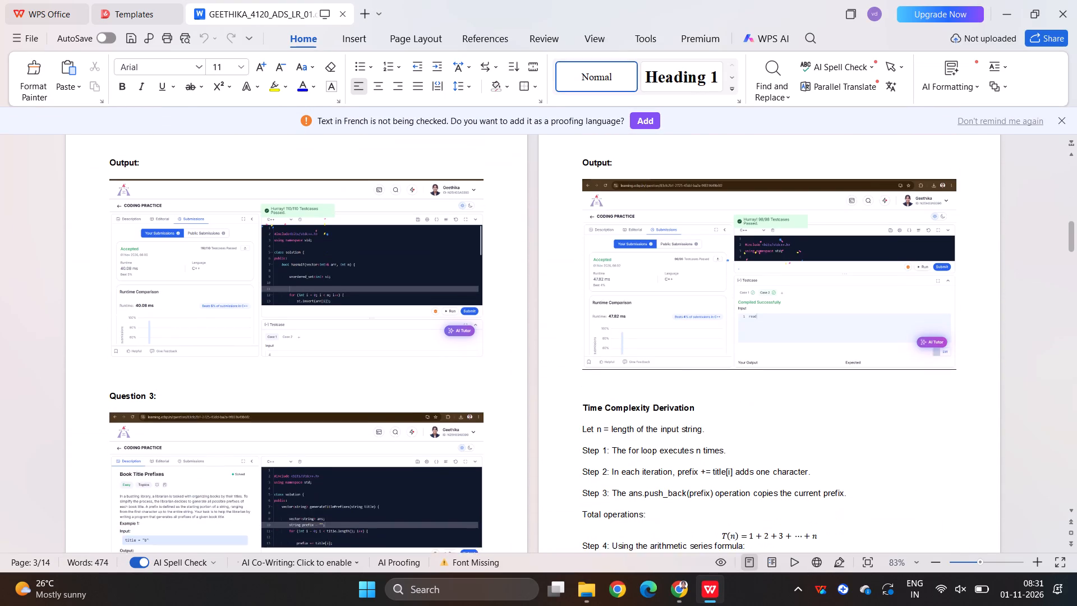
scroll(480, 444, down, 5)
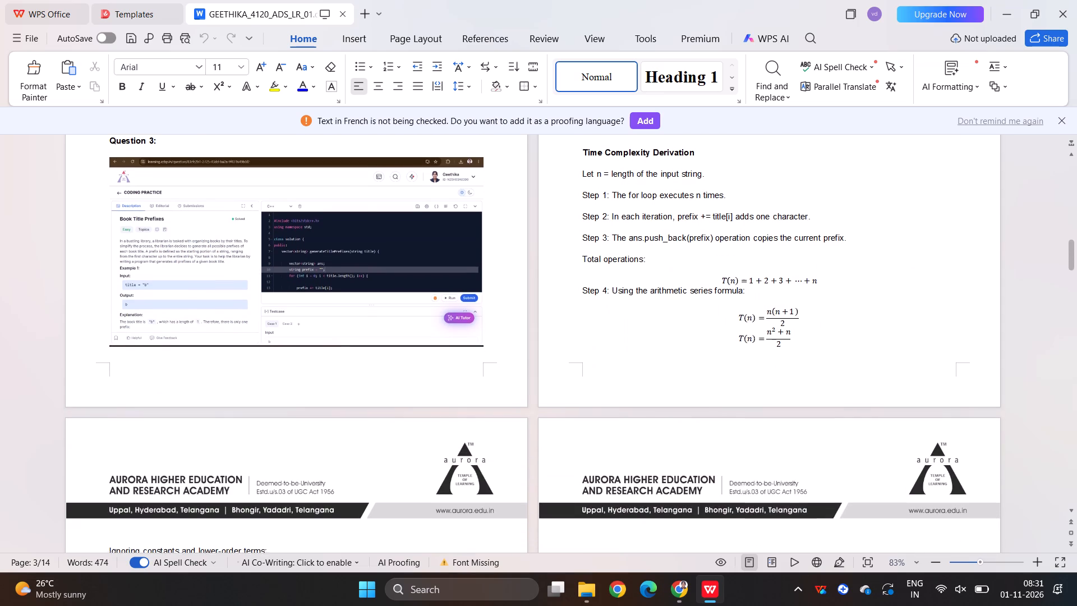
scroll(480, 444, down, 4)
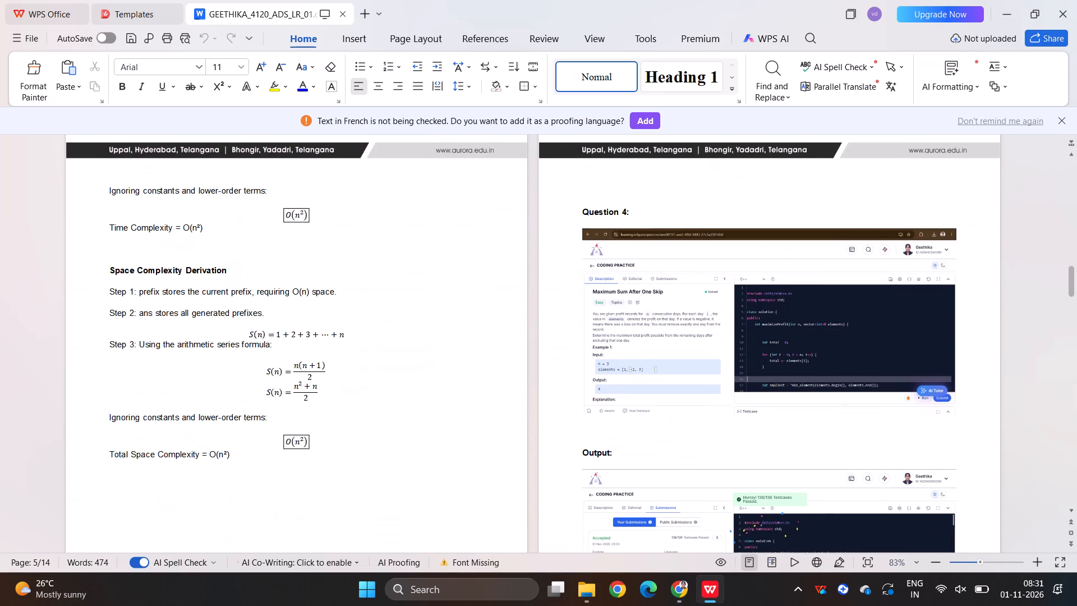
scroll(480, 444, down, 3)
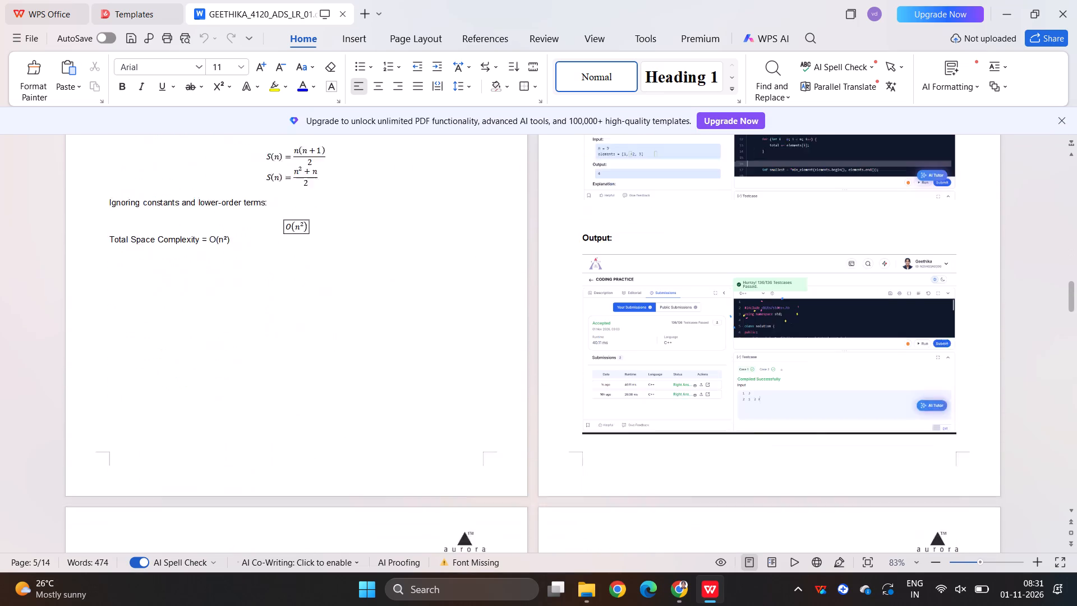
scroll(480, 444, down, 7)
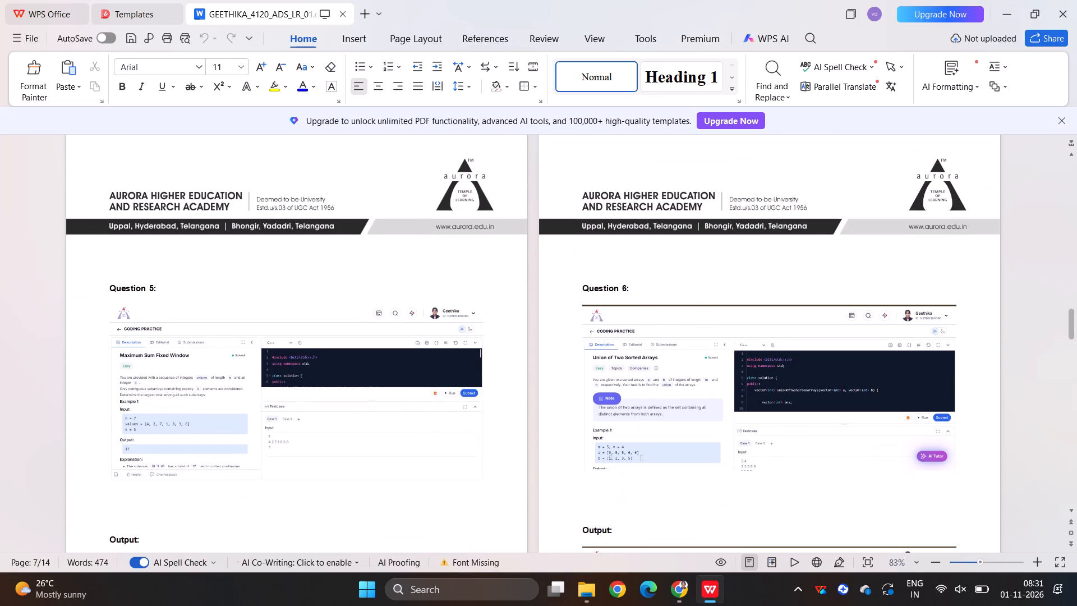
scroll(480, 444, down, 6)
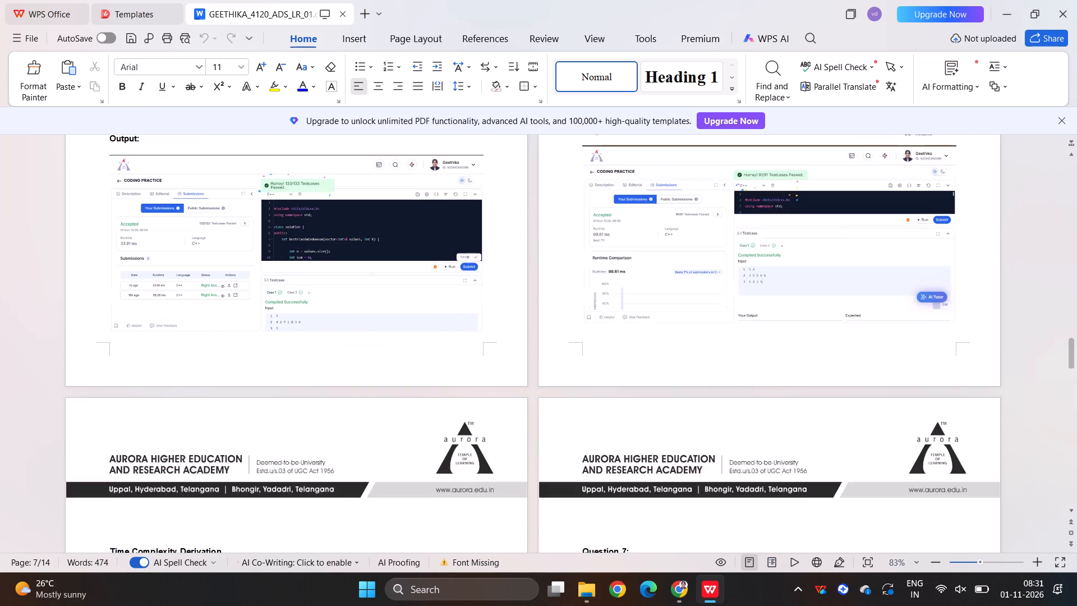
scroll(480, 444, down, 8)
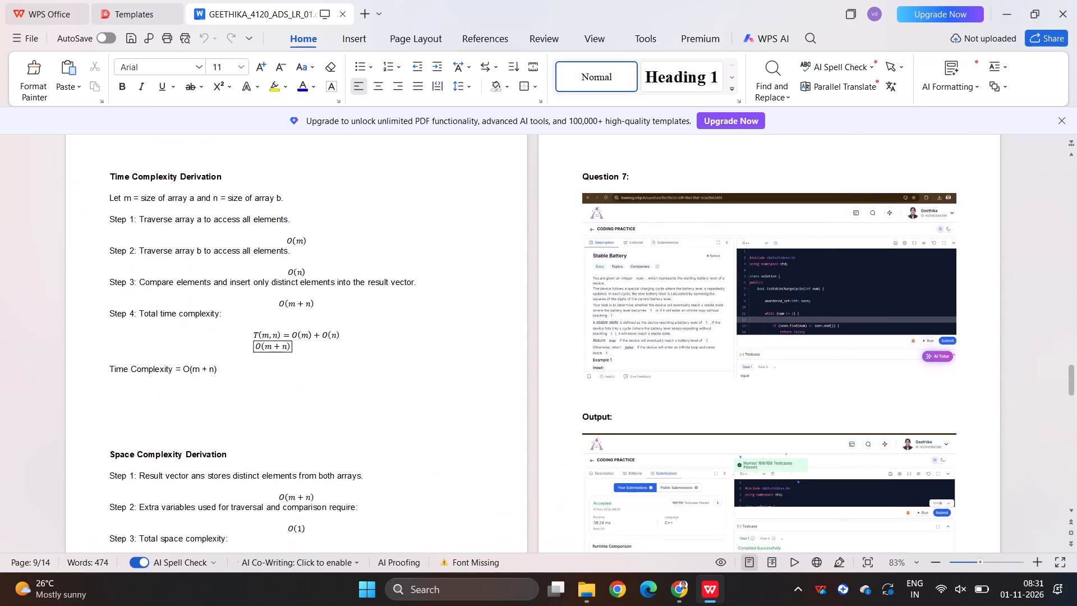
scroll(480, 444, down, 8)
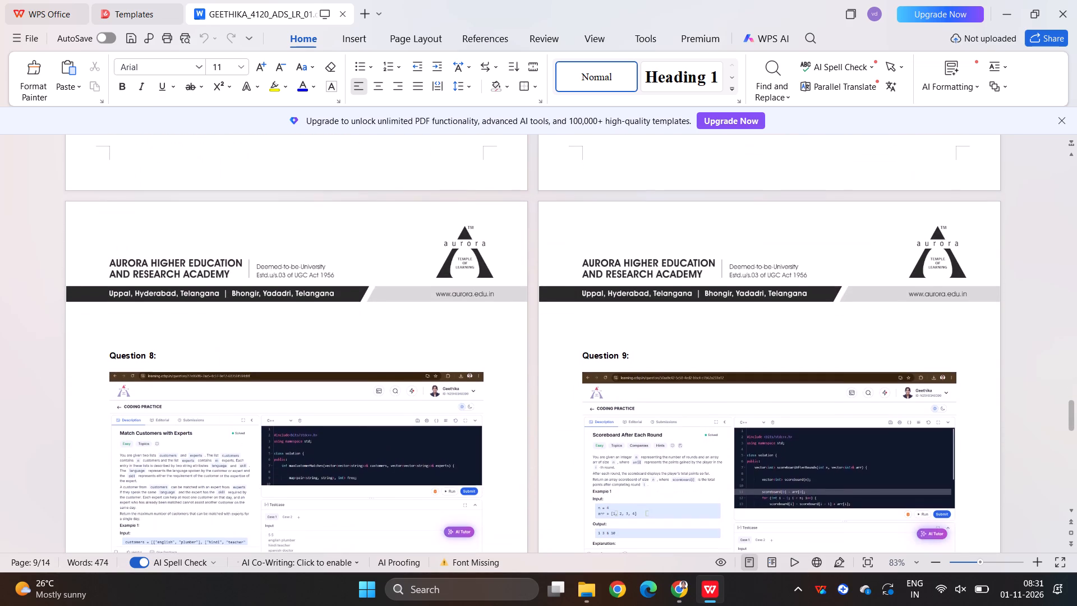
scroll(480, 444, down, 7)
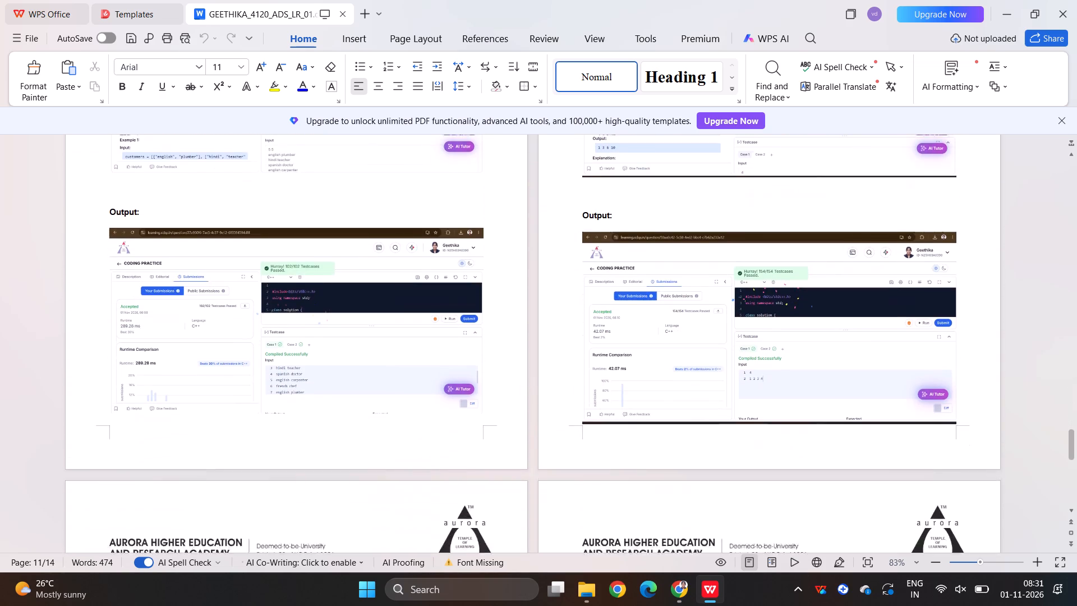
scroll(480, 444, down, 6)
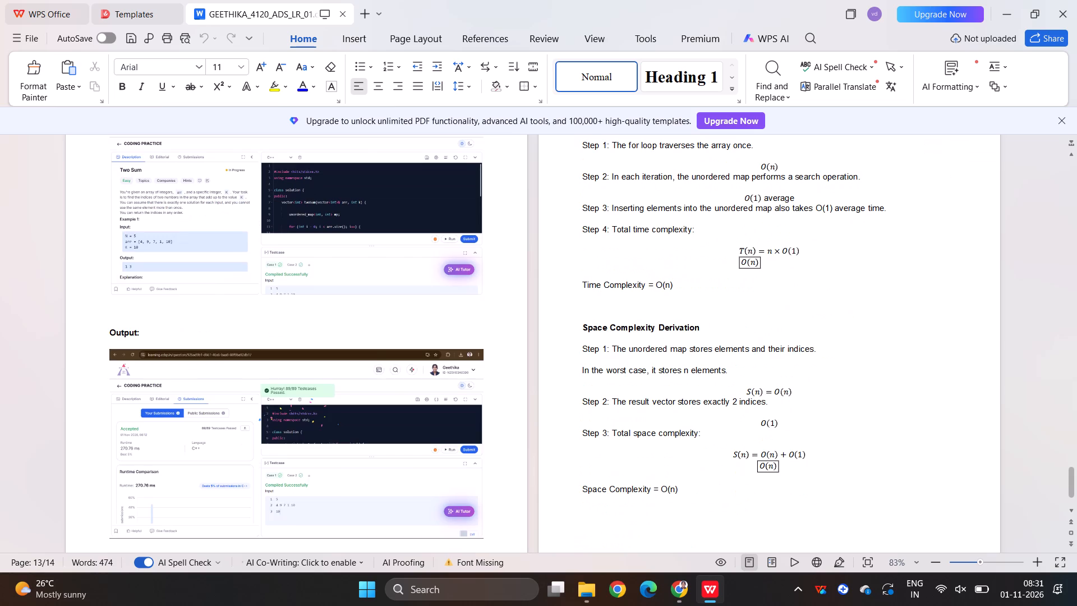
scroll(480, 444, down, 3)
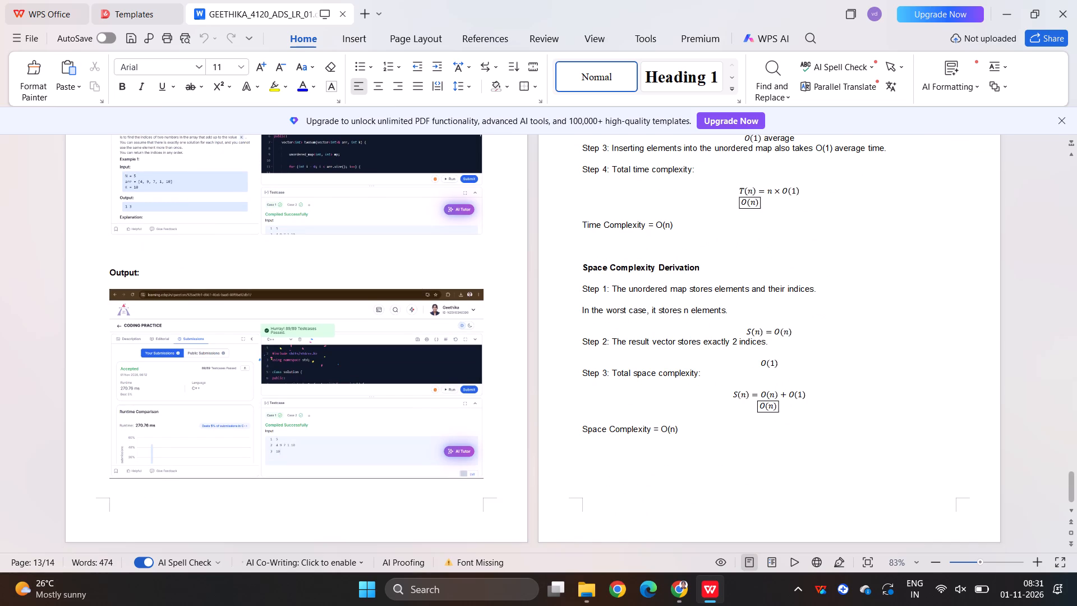
click(27, 39)
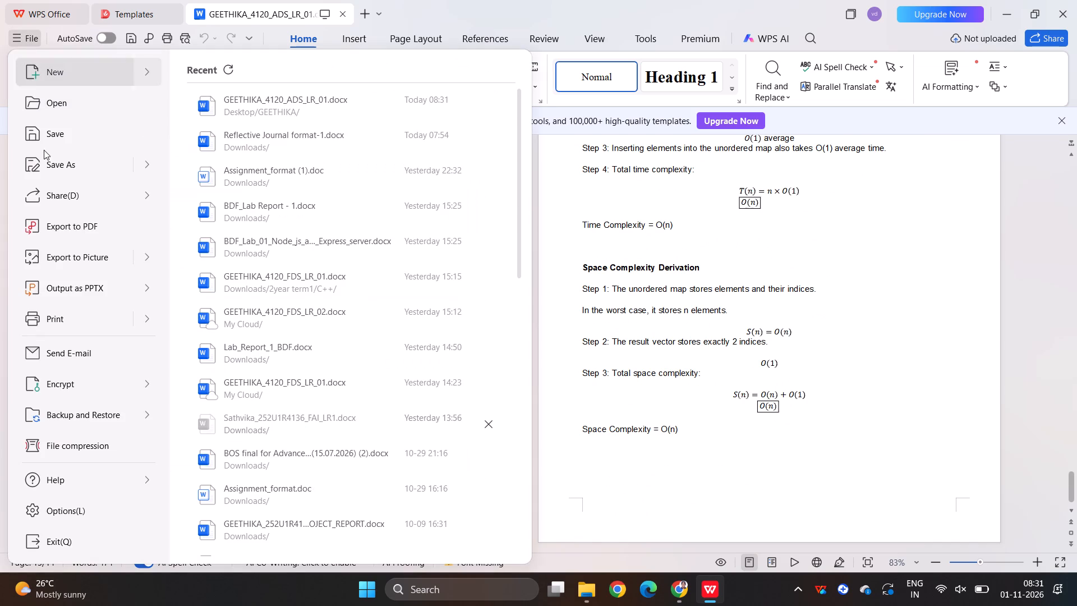
click(83, 224)
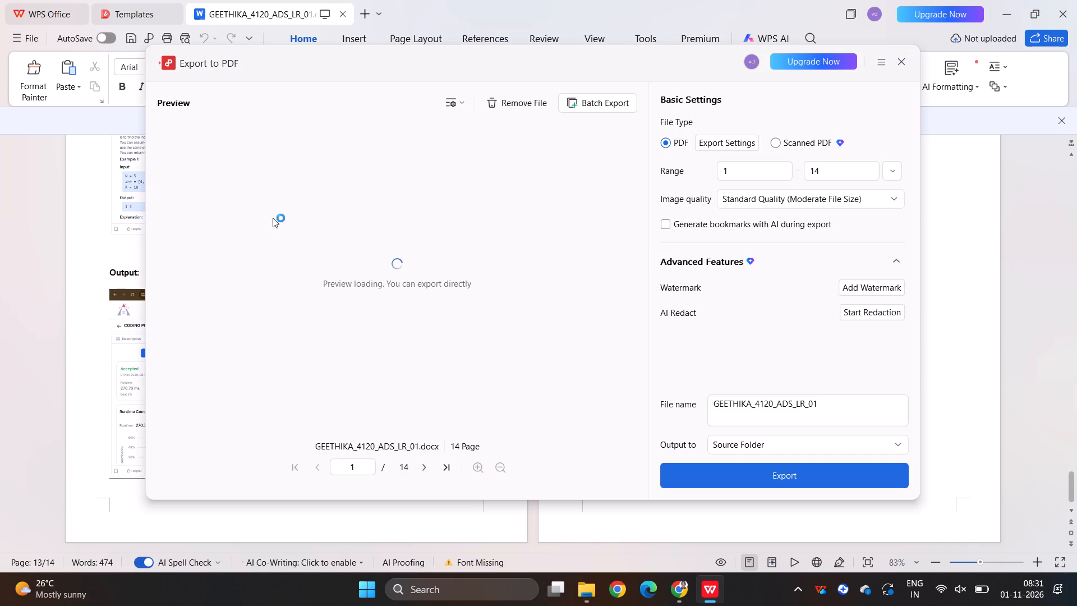
click(720, 480)
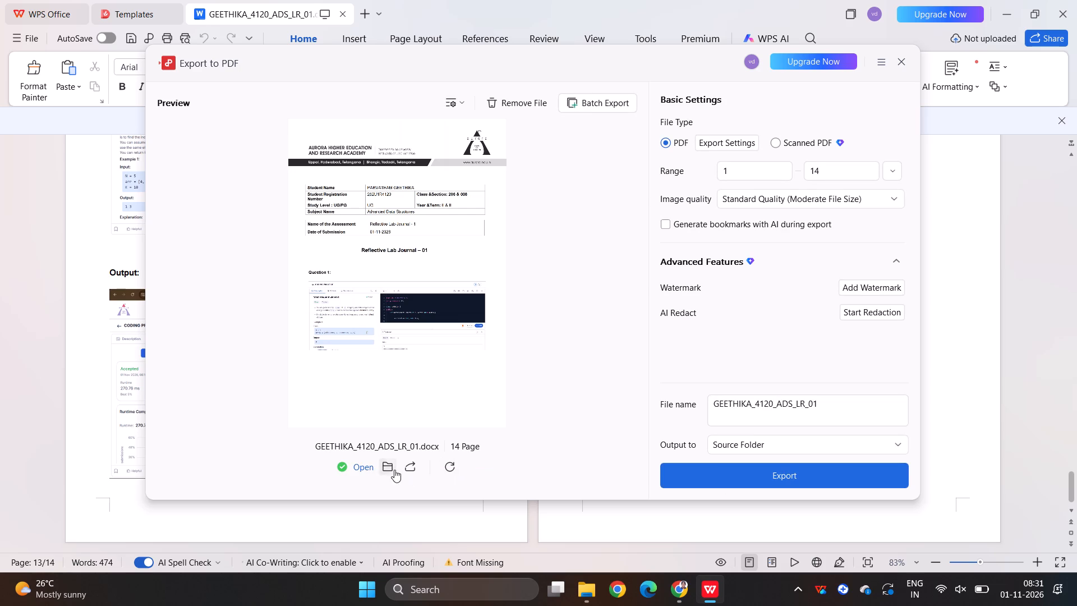
click(386, 469)
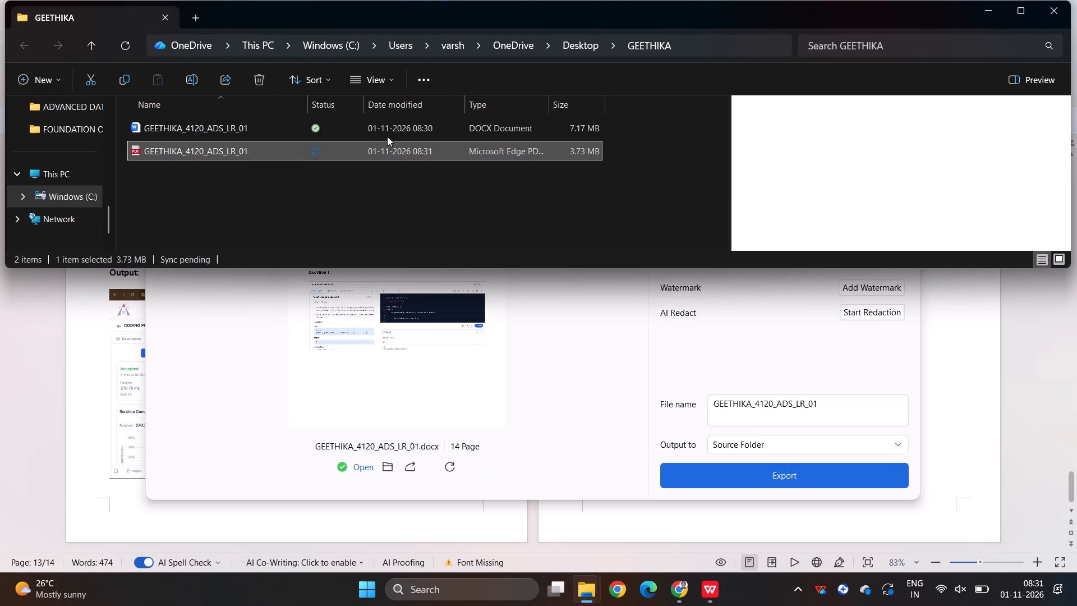
click(989, 12)
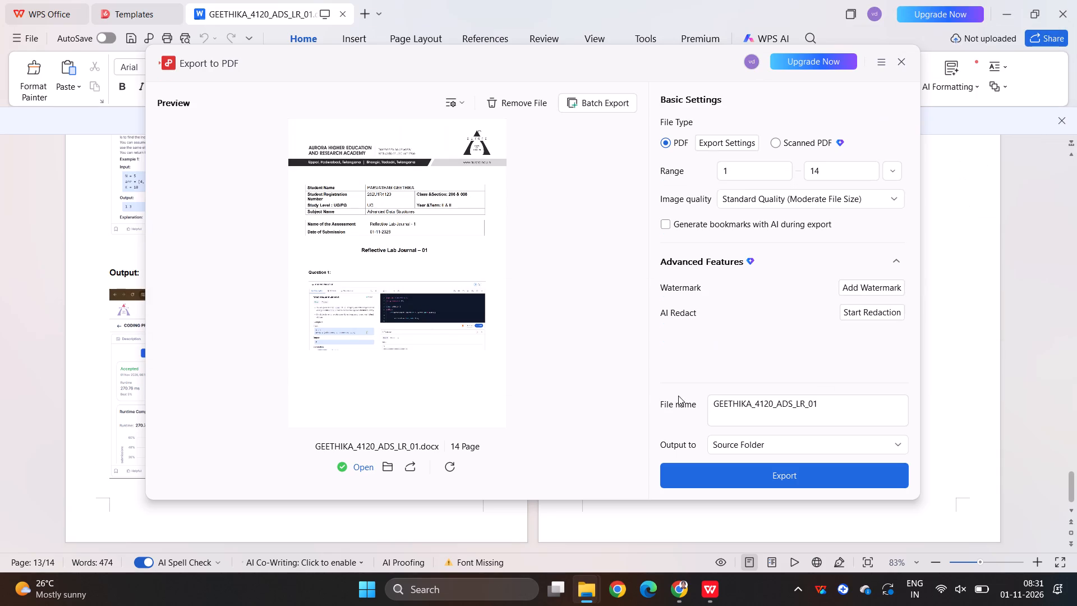
Switch to the Aurora University page in Google Chrome and open the Advanced Data Structures assessments.
click(673, 589)
click(431, 0)
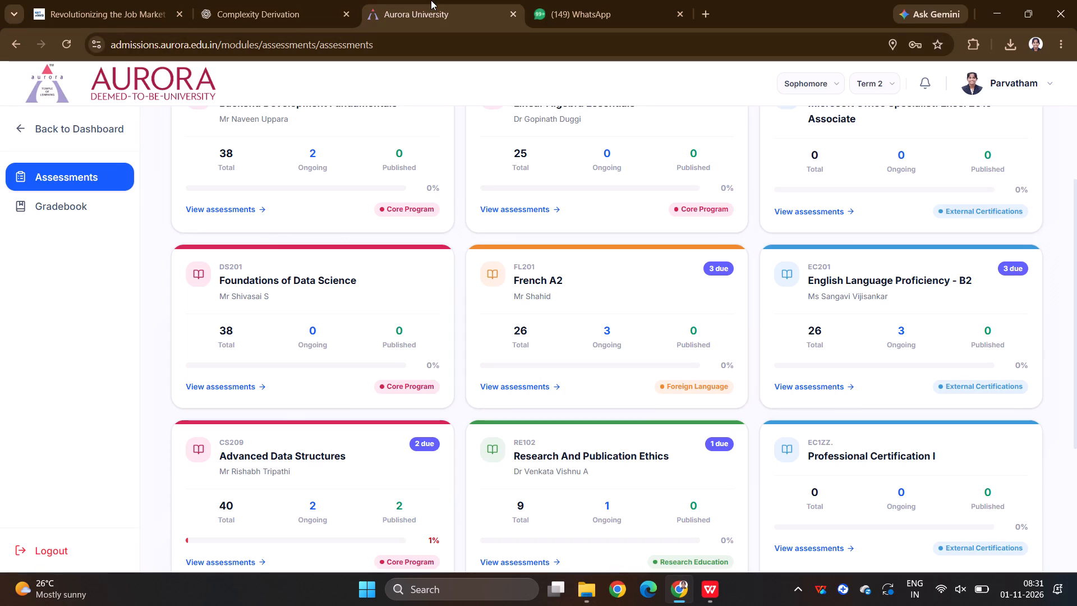
click(318, 471)
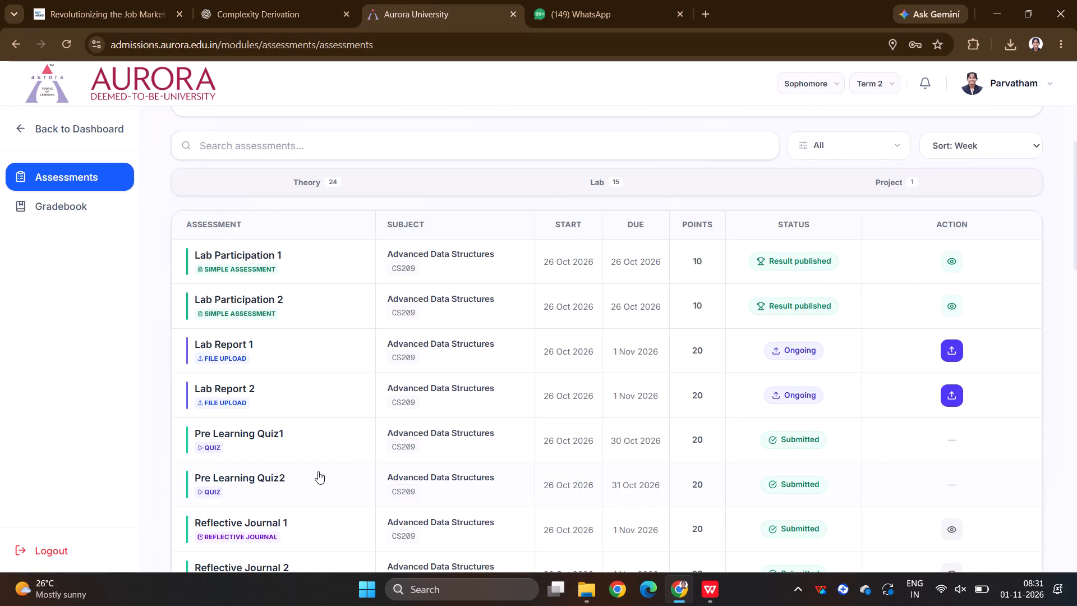
click(942, 351)
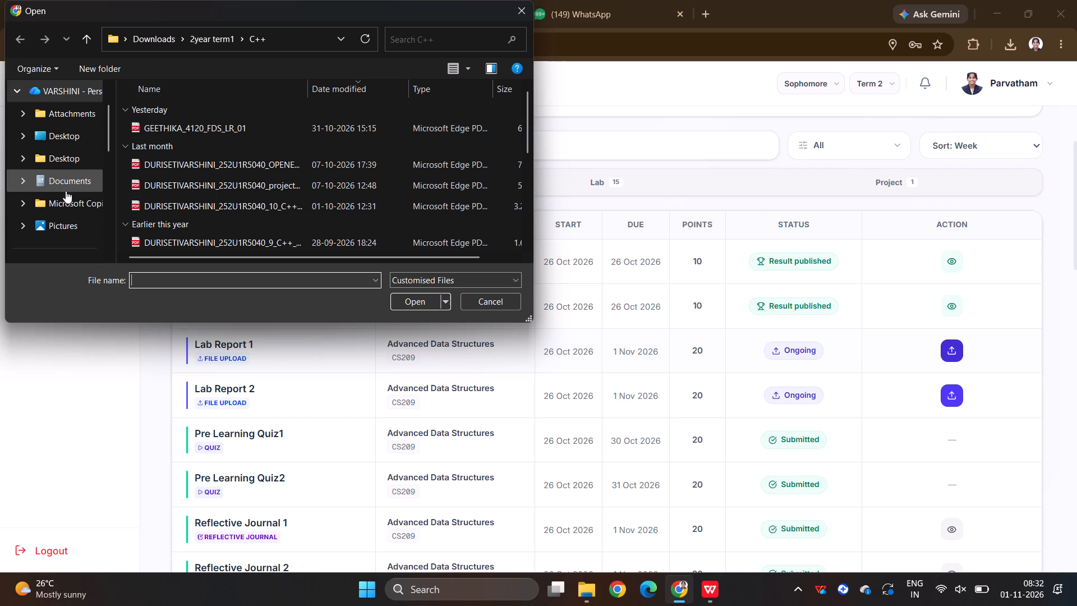
click(72, 135)
double_click(179, 111)
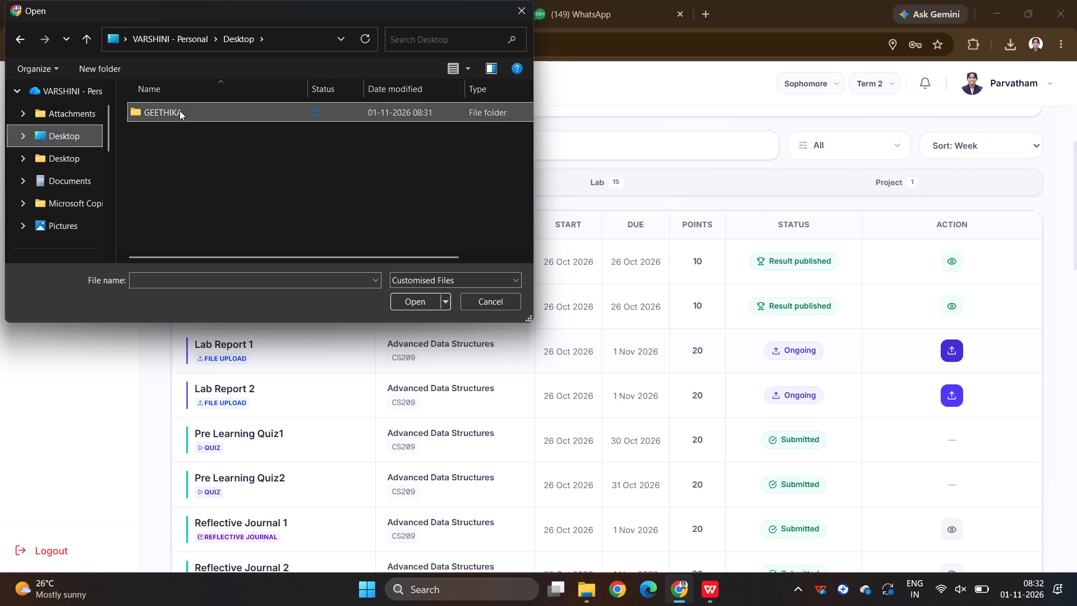
double_click(231, 119)
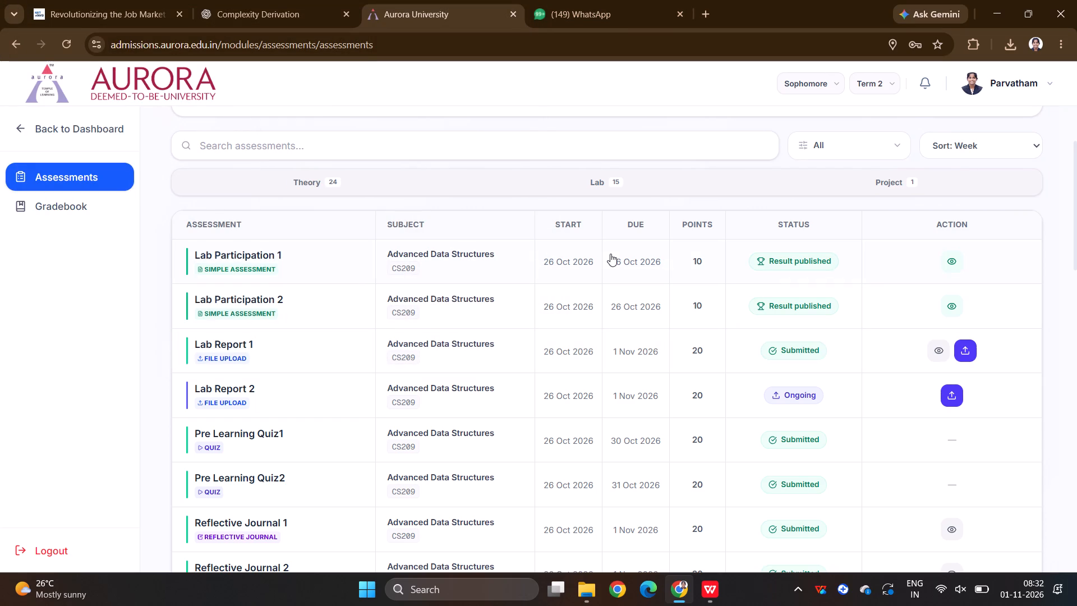
Return to WPS Office, view the exported PDF from the export window and close it again.
click(983, 11)
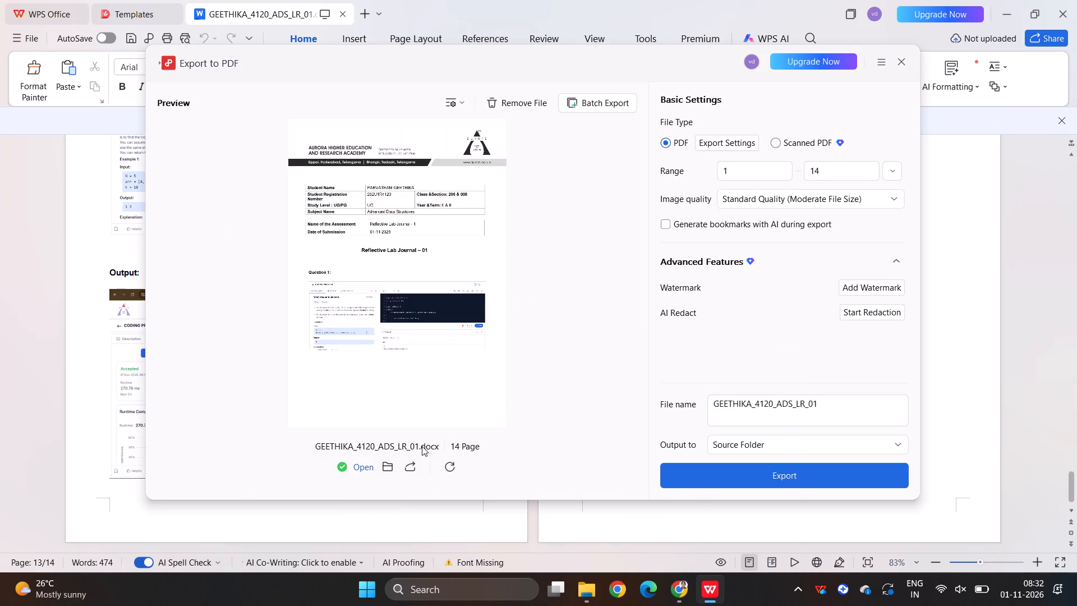
click(369, 465)
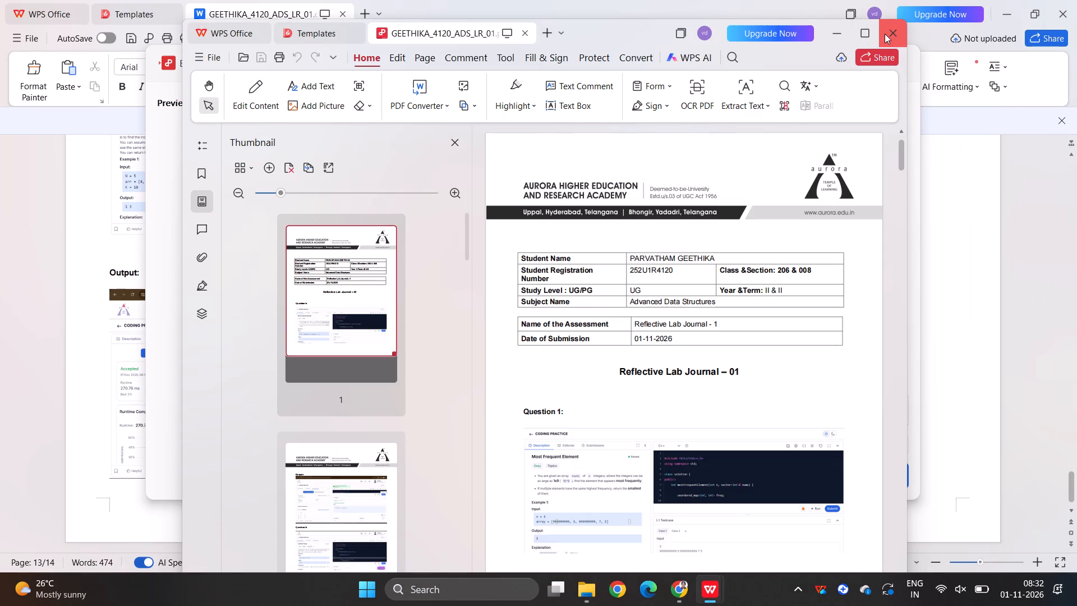
click(885, 34)
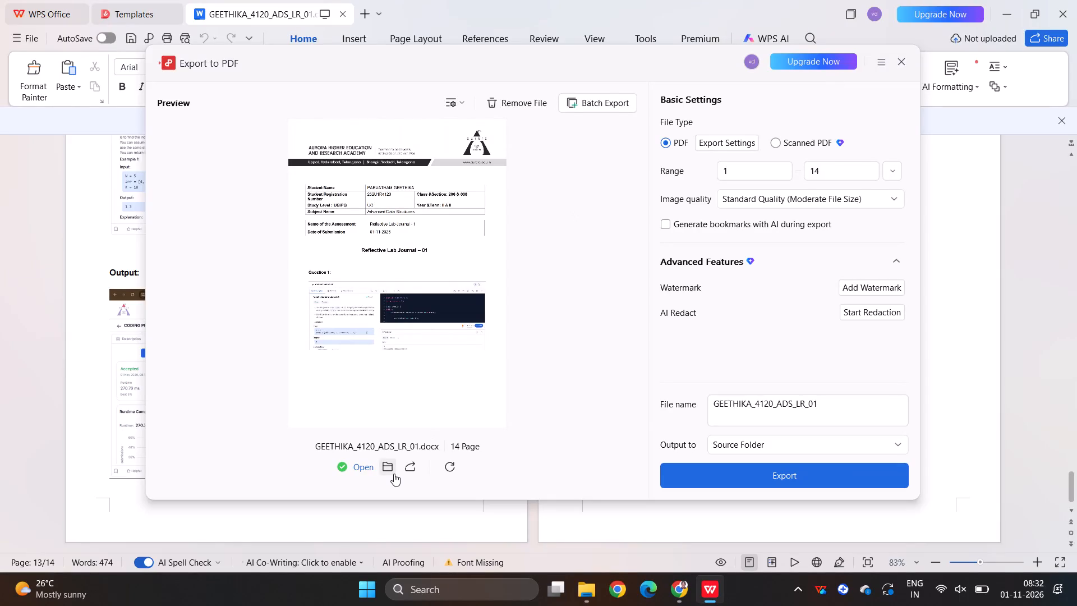
click(394, 474)
double_click(514, 149)
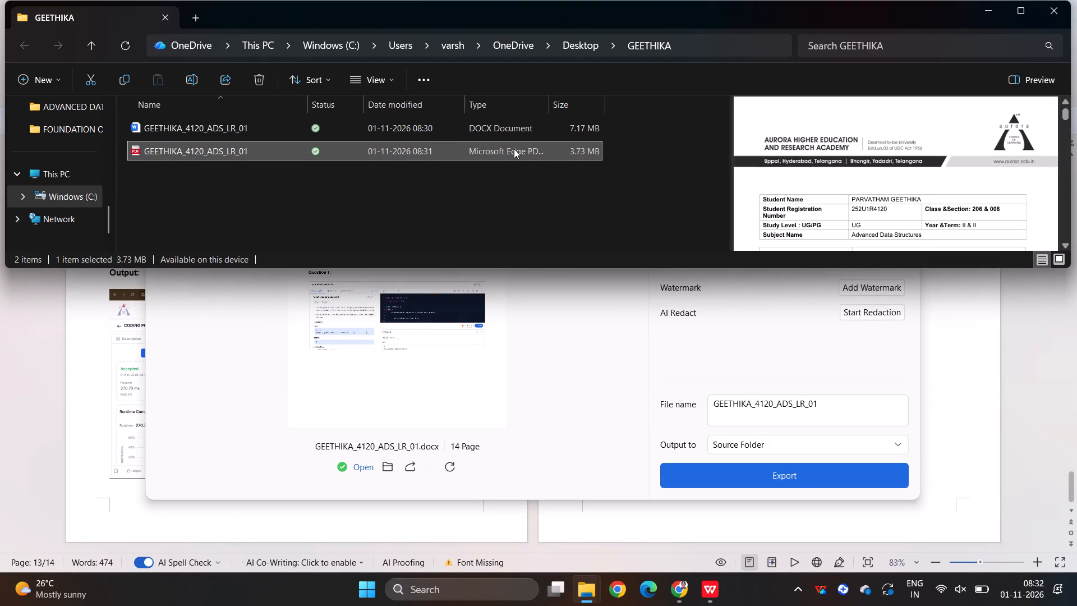
scroll(641, 398, down, 2)
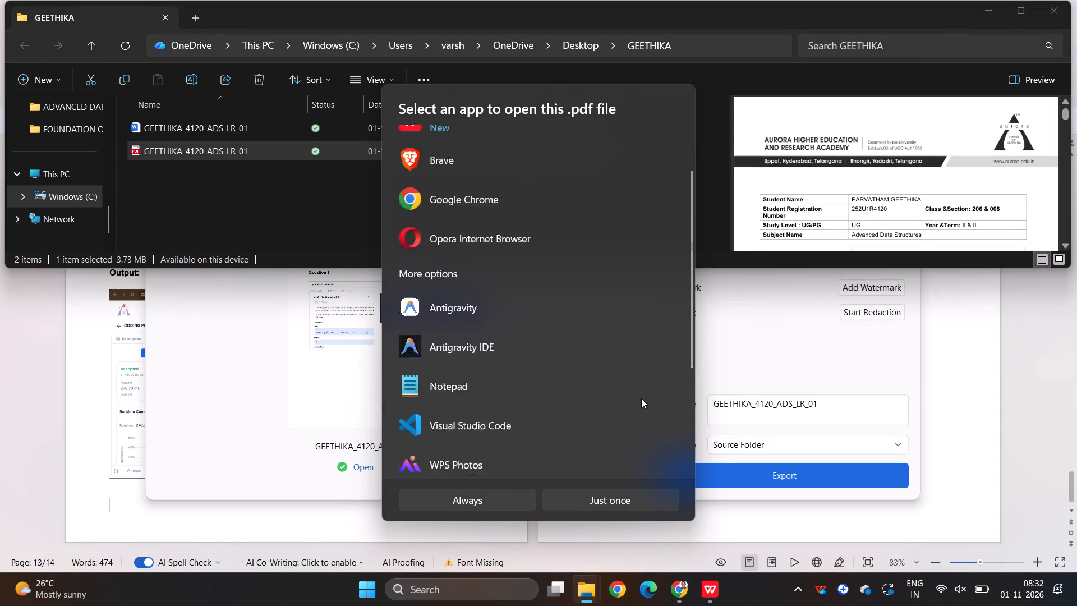
scroll(641, 398, down, 2)
scroll(578, 221, up, 6)
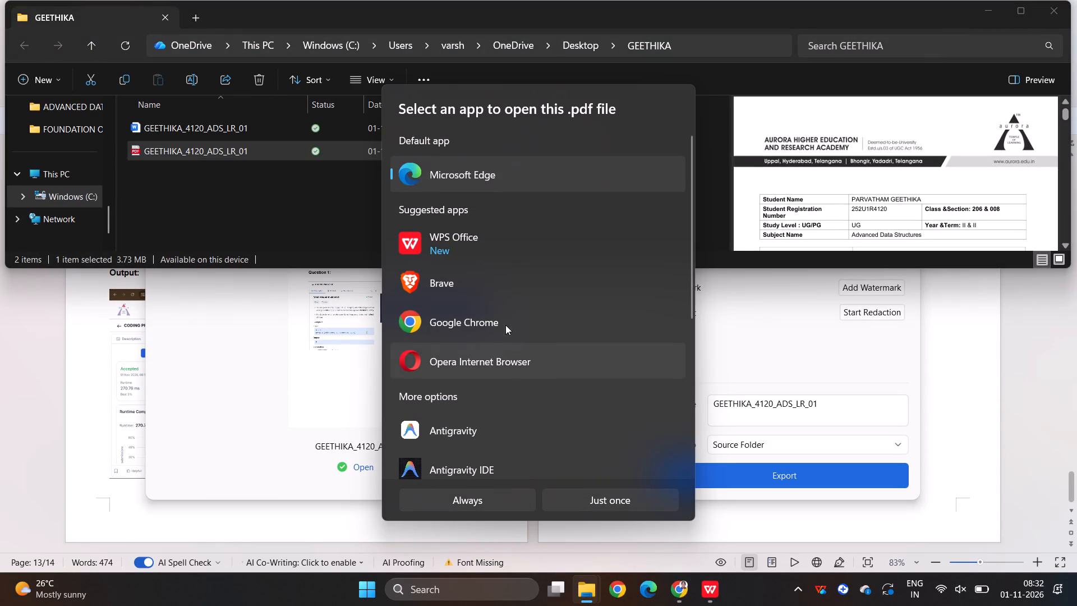
click(505, 325)
click(570, 499)
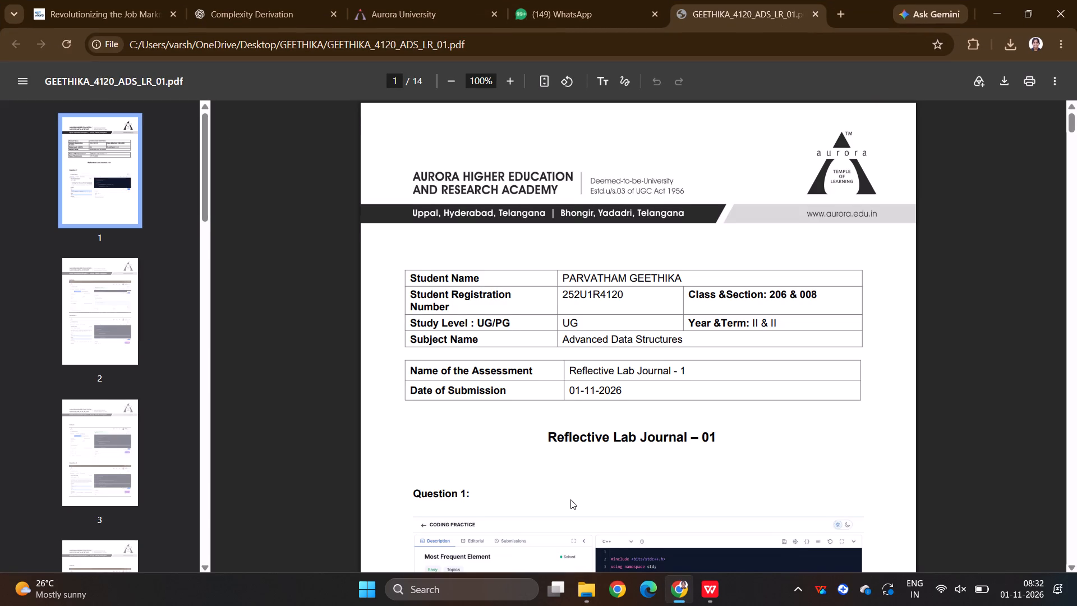
Review the pages of the exported PDF, checking the student details, question screenshots and outputs through to the end.
scroll(570, 499, down, 1)
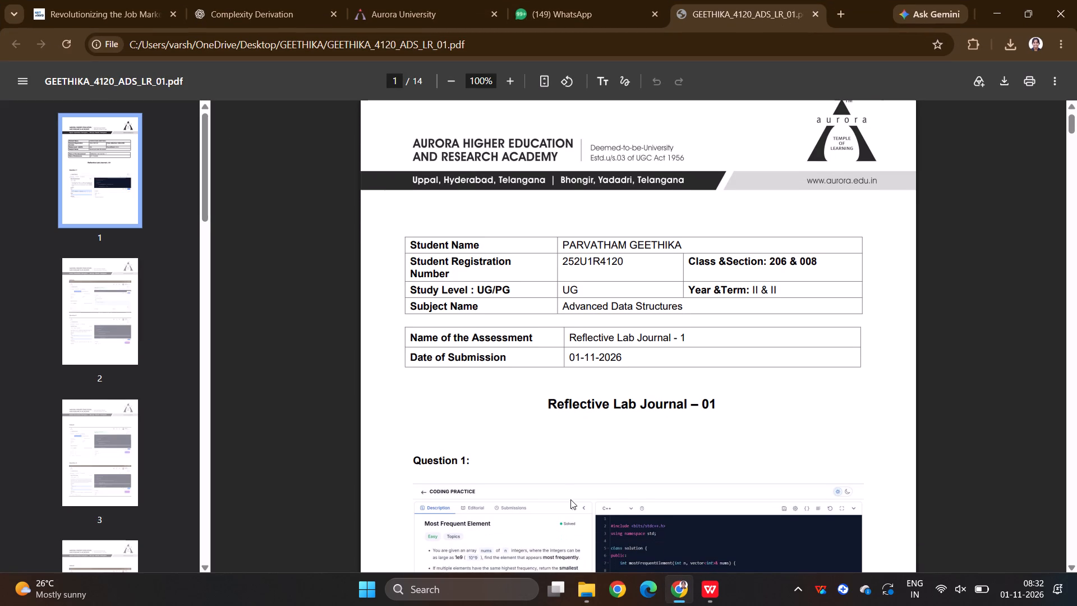
scroll(570, 499, down, 2)
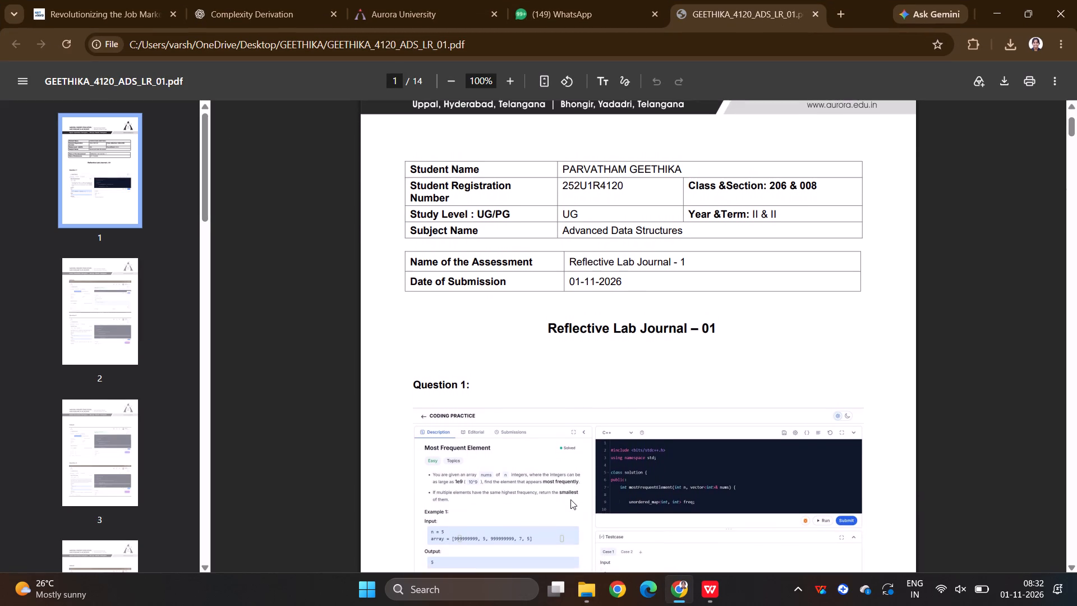
scroll(570, 499, down, 10)
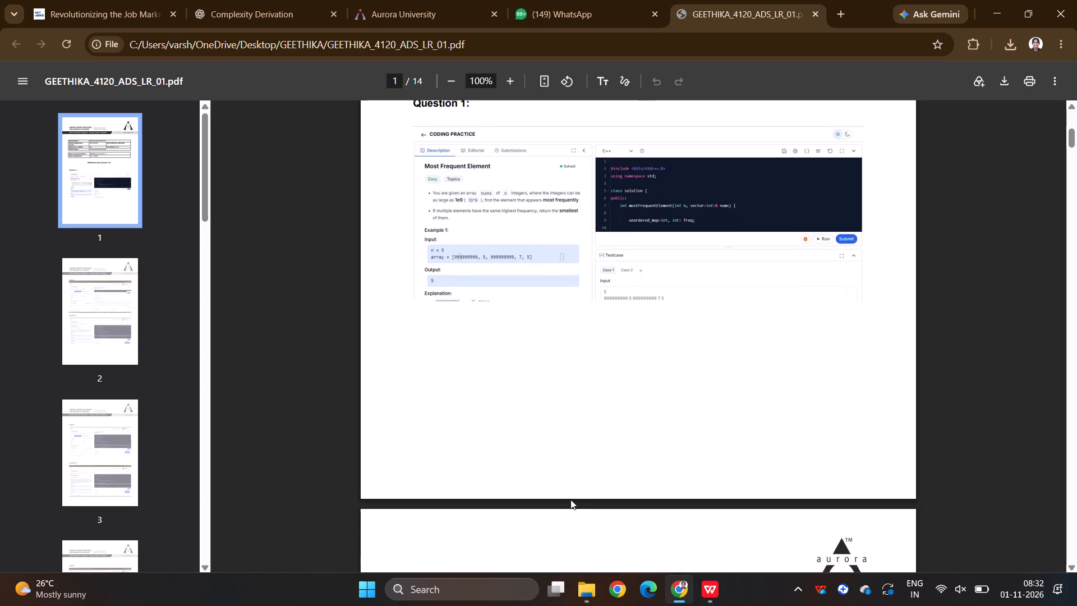
scroll(570, 499, down, 20)
scroll(570, 499, down, 7)
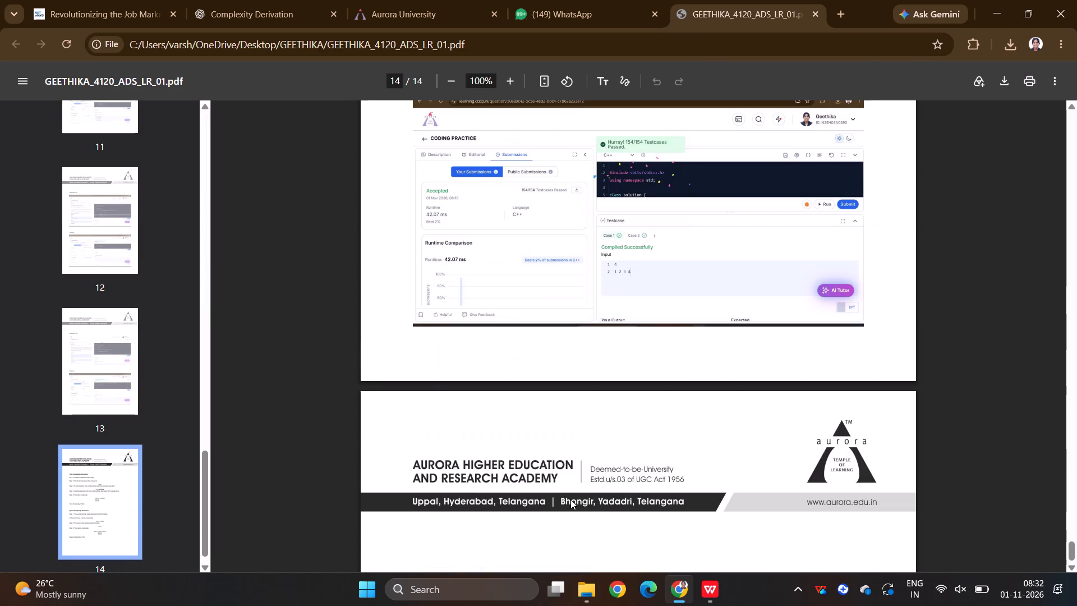
scroll(570, 499, down, 6)
scroll(570, 499, up, 6)
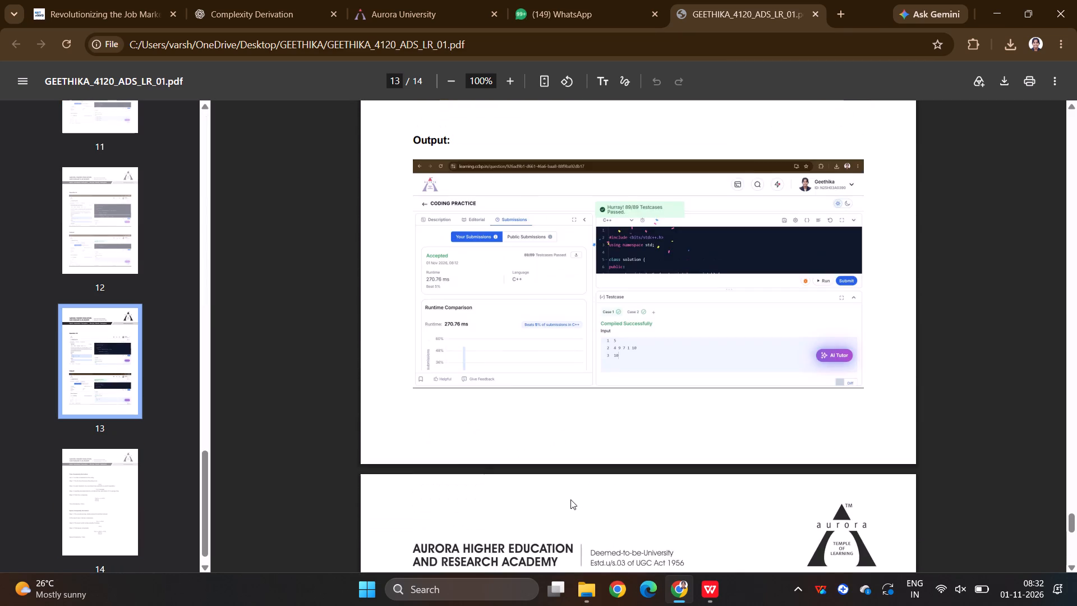
scroll(570, 499, up, 8)
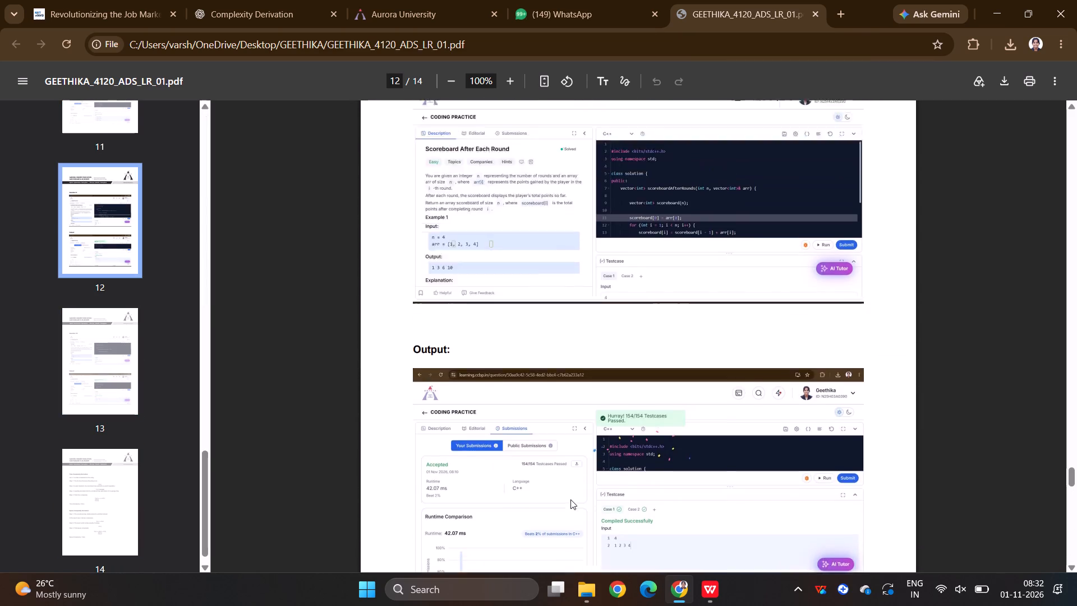
Recheck the submitted PDF's questions, outputs and complexity derivations from page 12 back toward the start, and close it.
scroll(570, 499, up, 8)
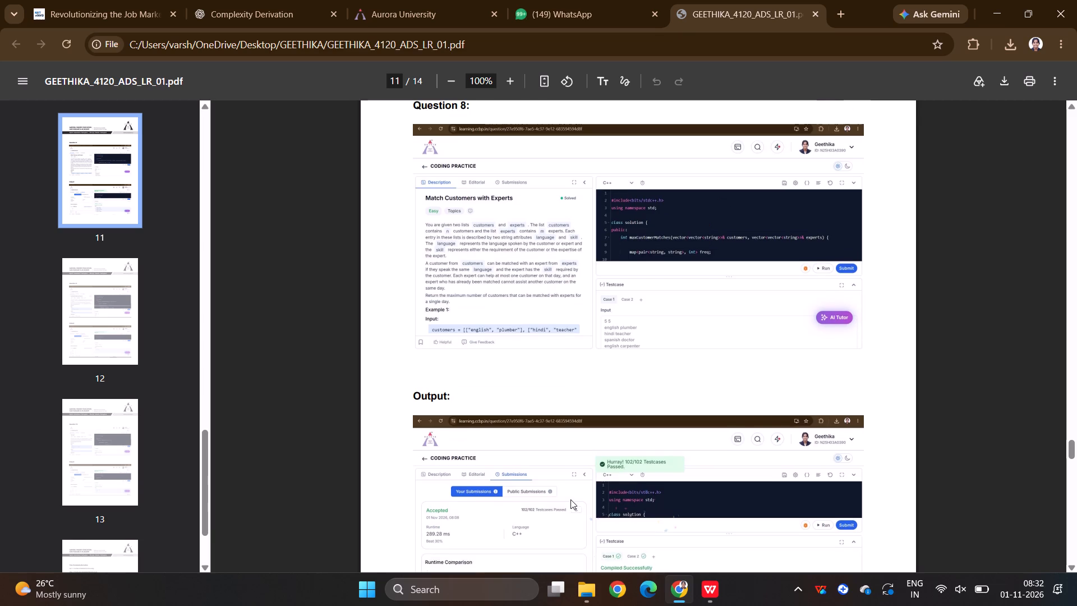
scroll(570, 499, up, 8)
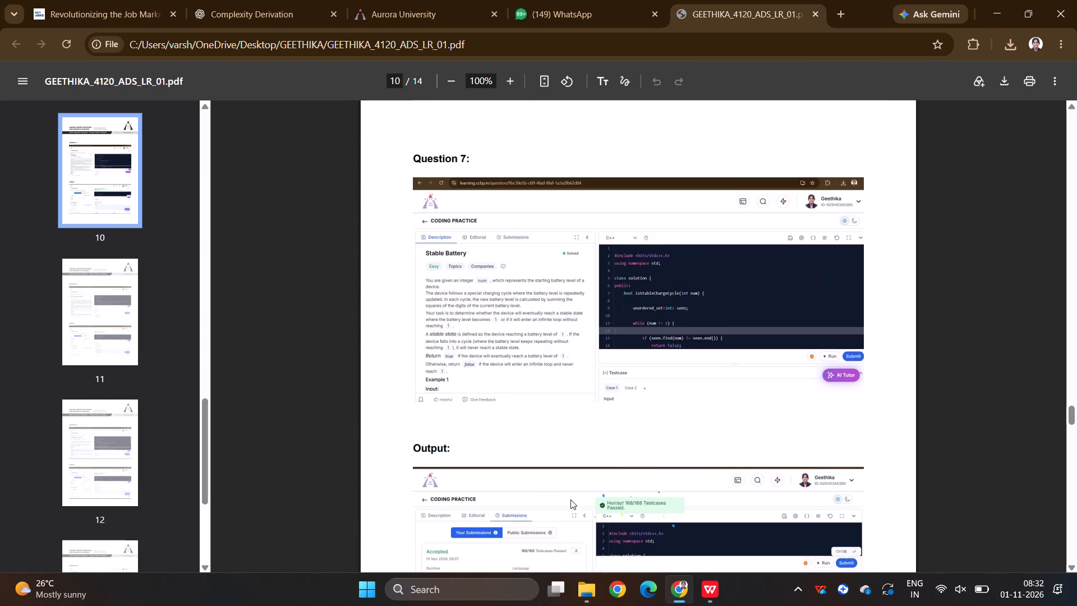
scroll(570, 499, up, 7)
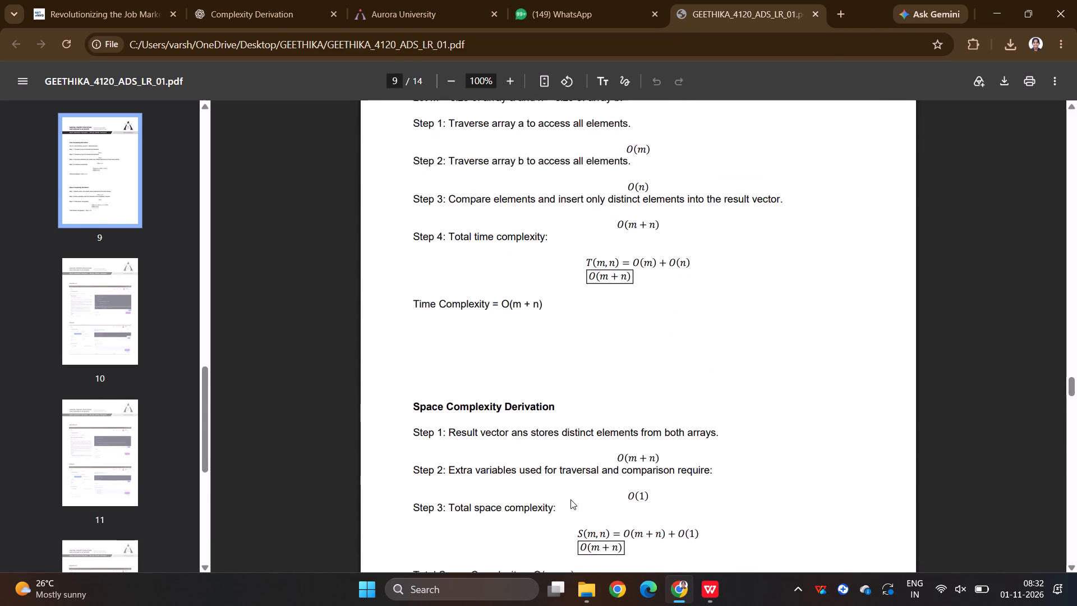
scroll(570, 499, up, 7)
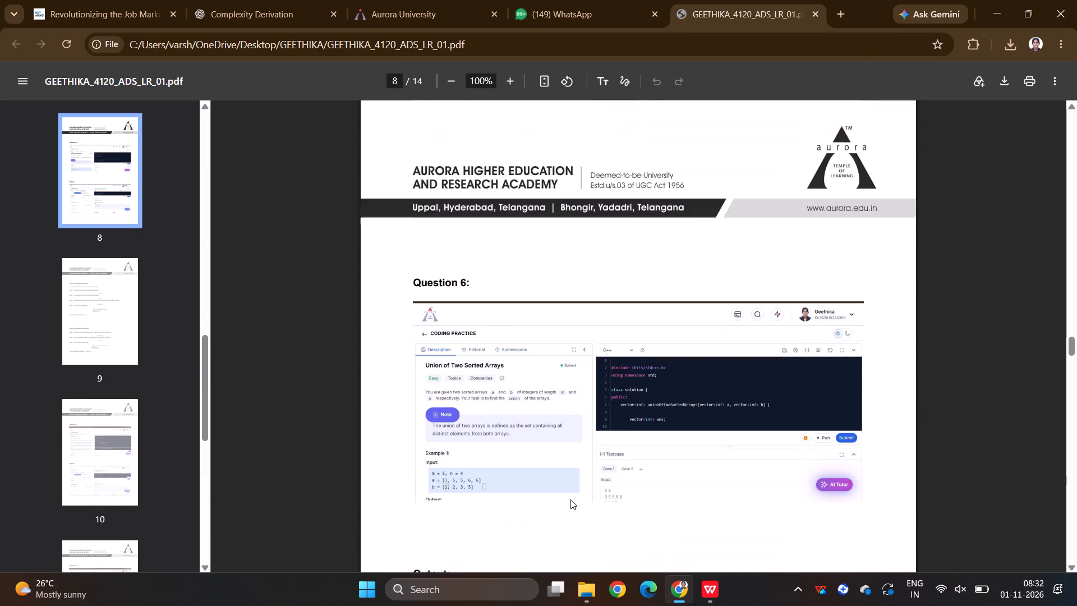
scroll(570, 499, up, 7)
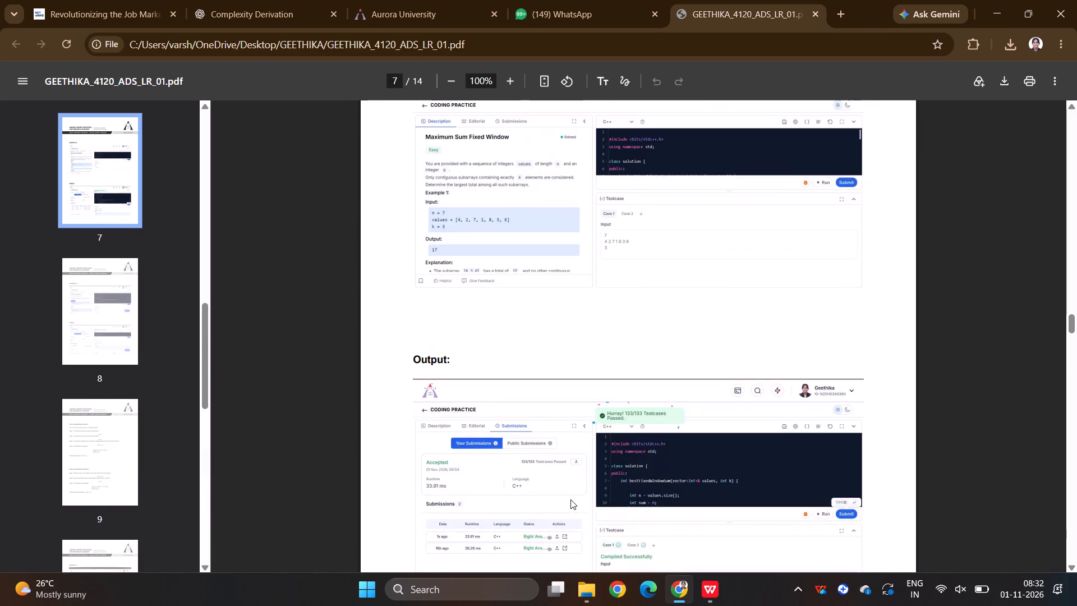
scroll(570, 499, up, 7)
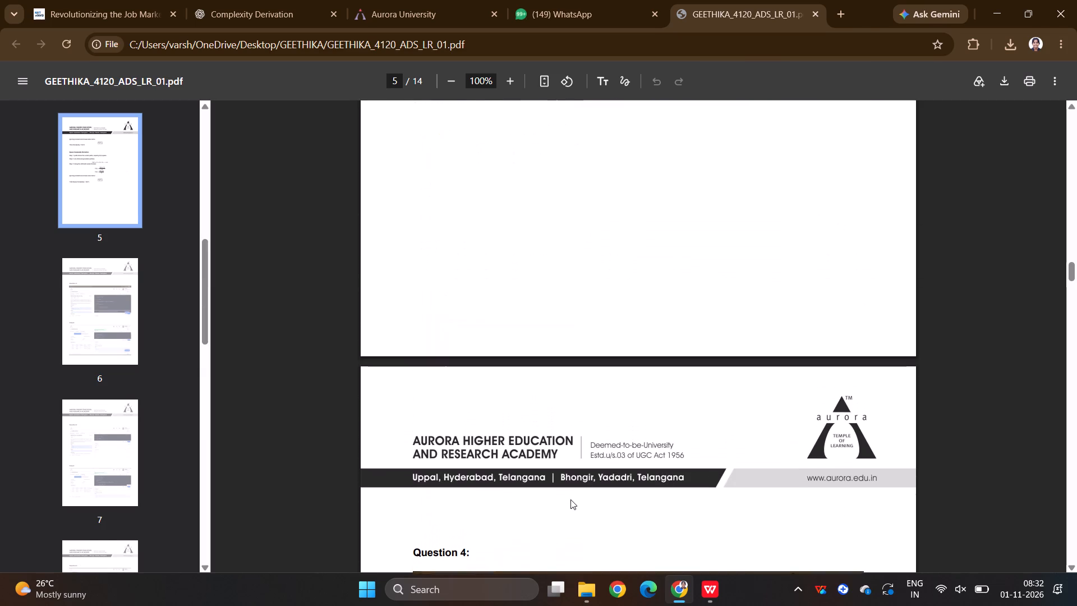
scroll(570, 499, up, 6)
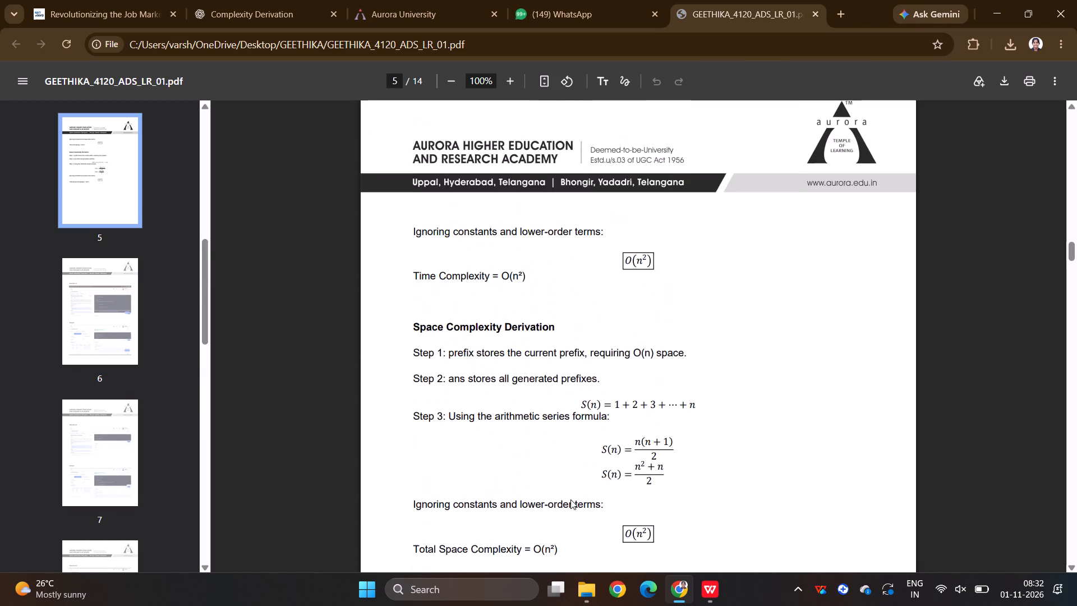
scroll(570, 499, up, 5)
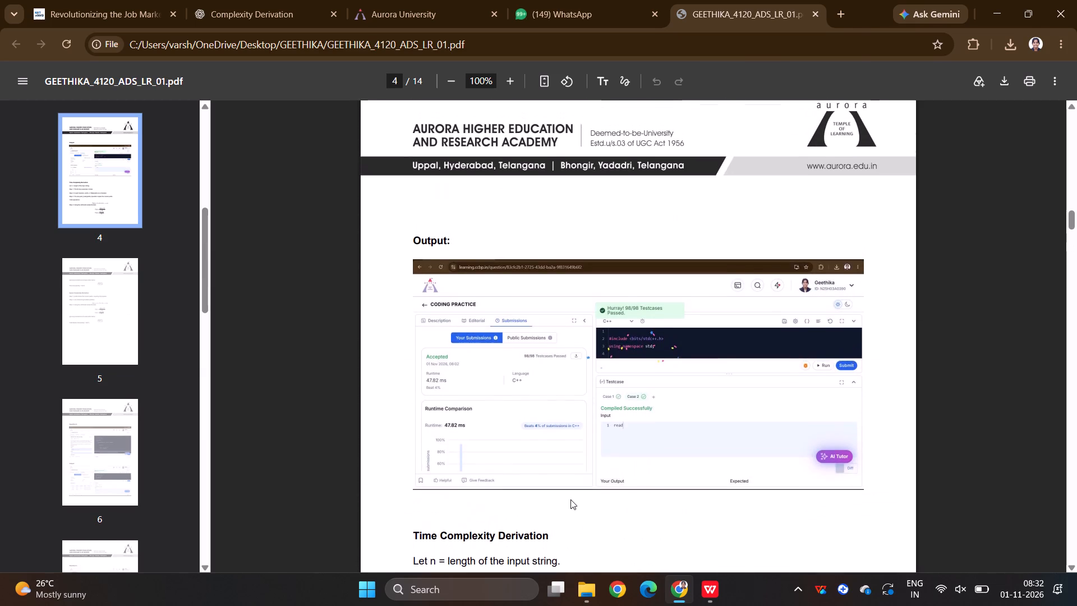
scroll(570, 499, up, 5)
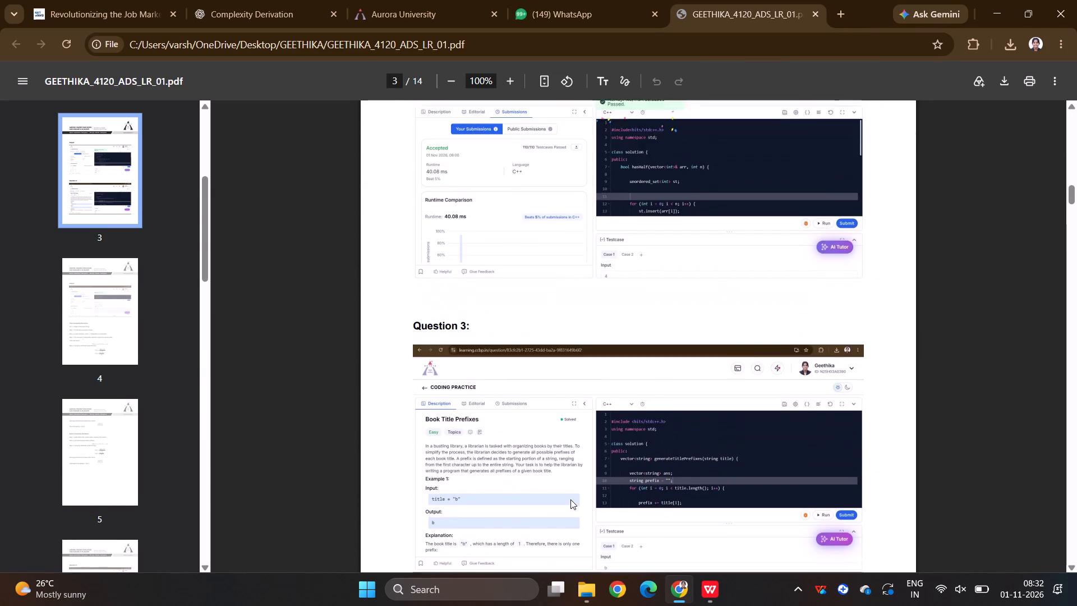
scroll(570, 499, up, 12)
scroll(570, 499, down, 8)
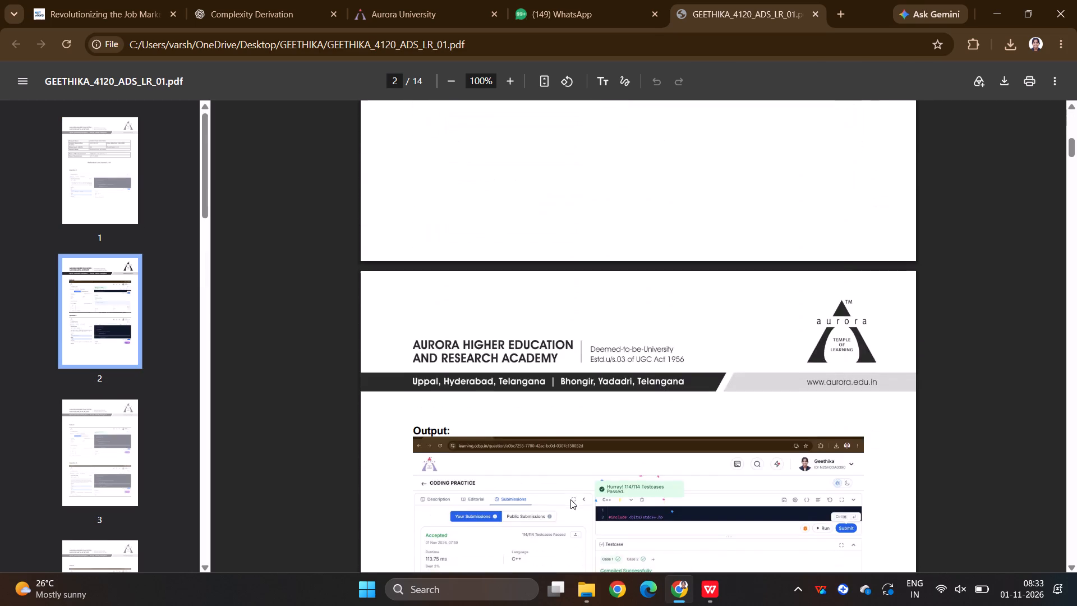
scroll(570, 499, down, 7)
scroll(570, 499, up, 1)
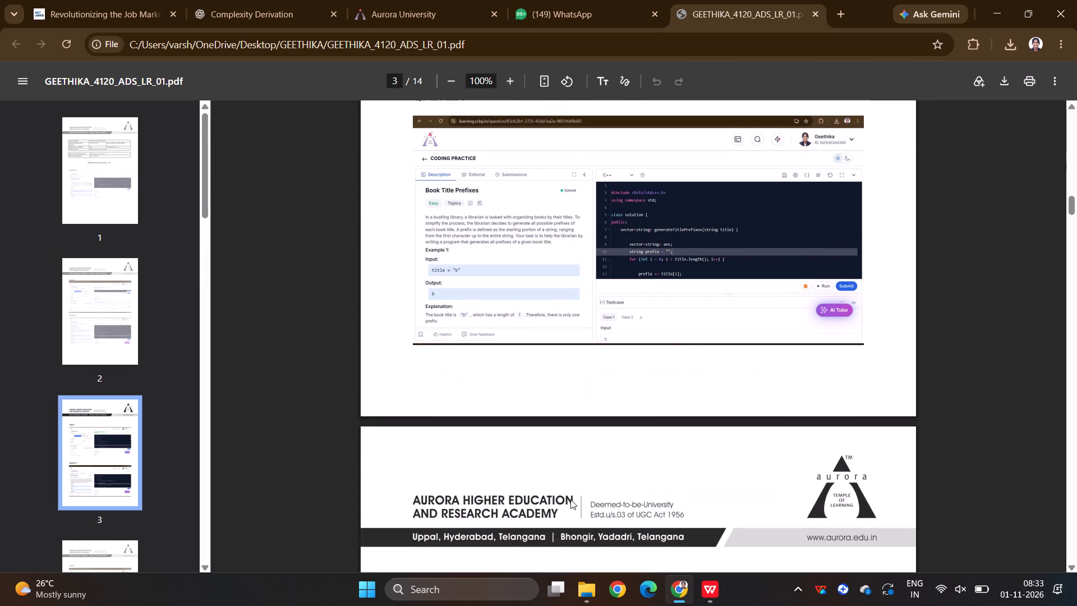
scroll(570, 499, up, 1)
scroll(570, 499, down, 4)
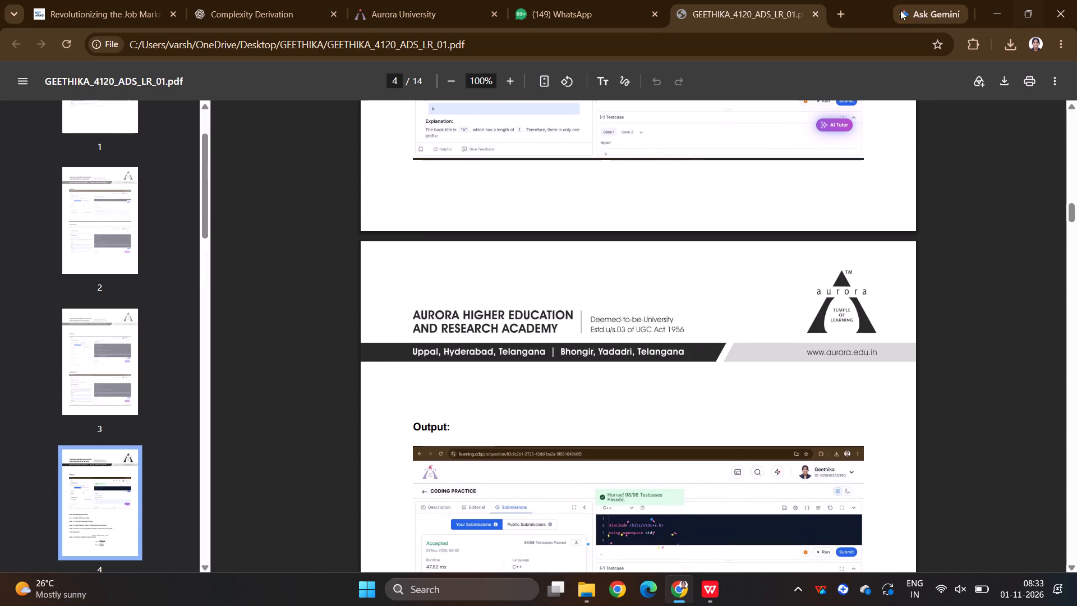
click(815, 16)
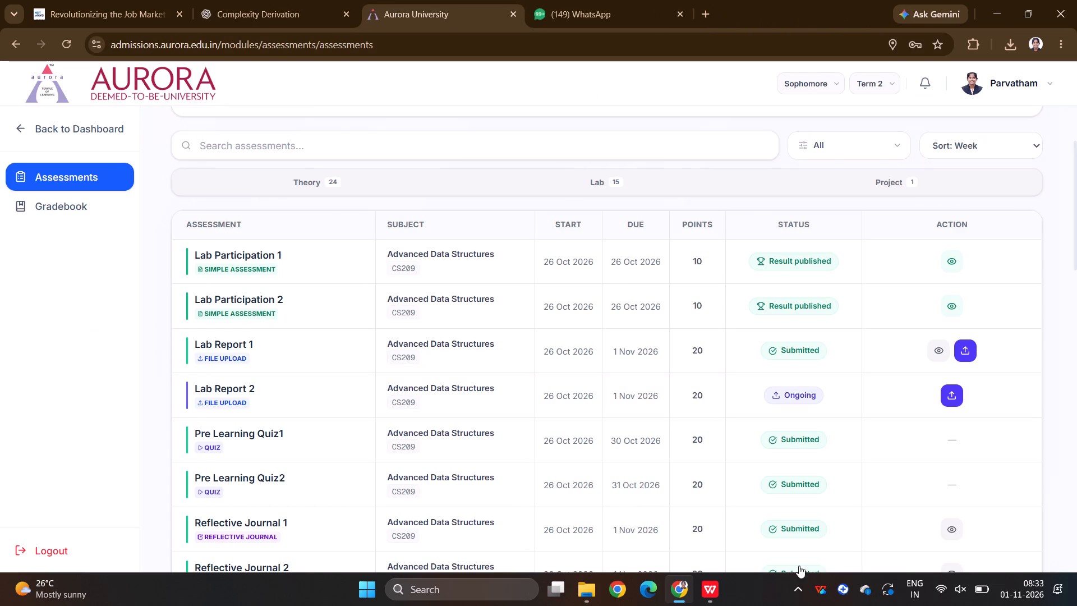
Switch to WPS Office and close the PDF export window along with the lab journal document.
click(715, 596)
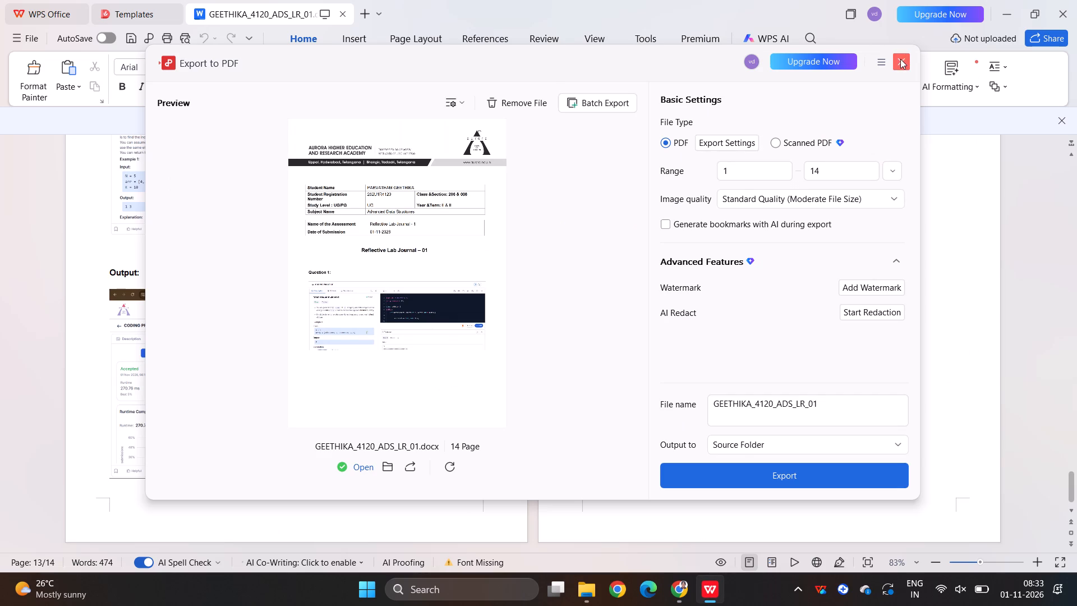
click(900, 59)
click(1076, 0)
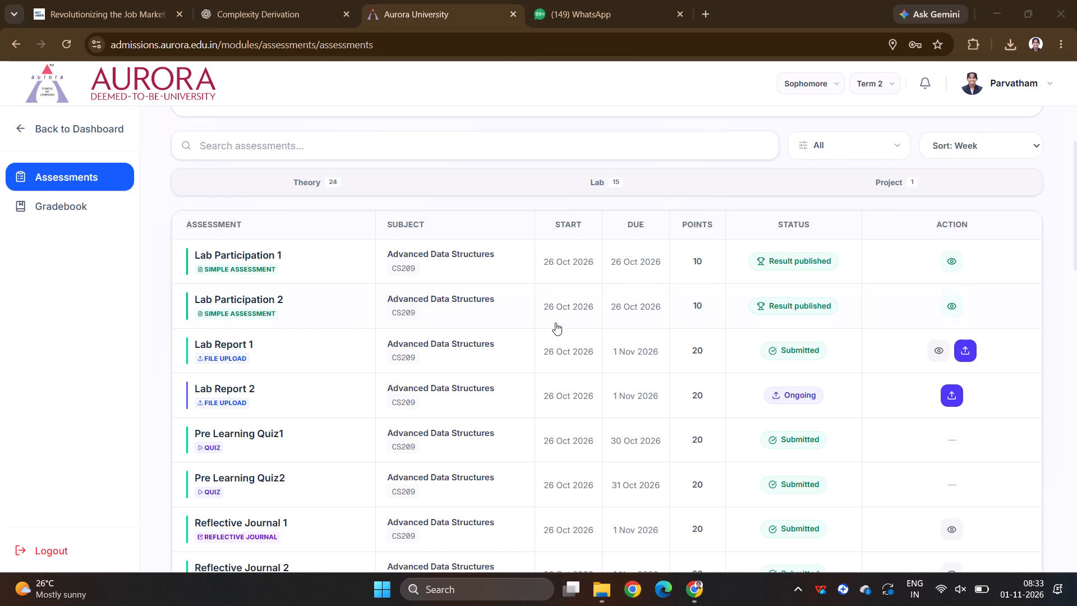
Close both open File Explorer windows showing the GEETHIKA folder.
click(694, 589)
click(602, 590)
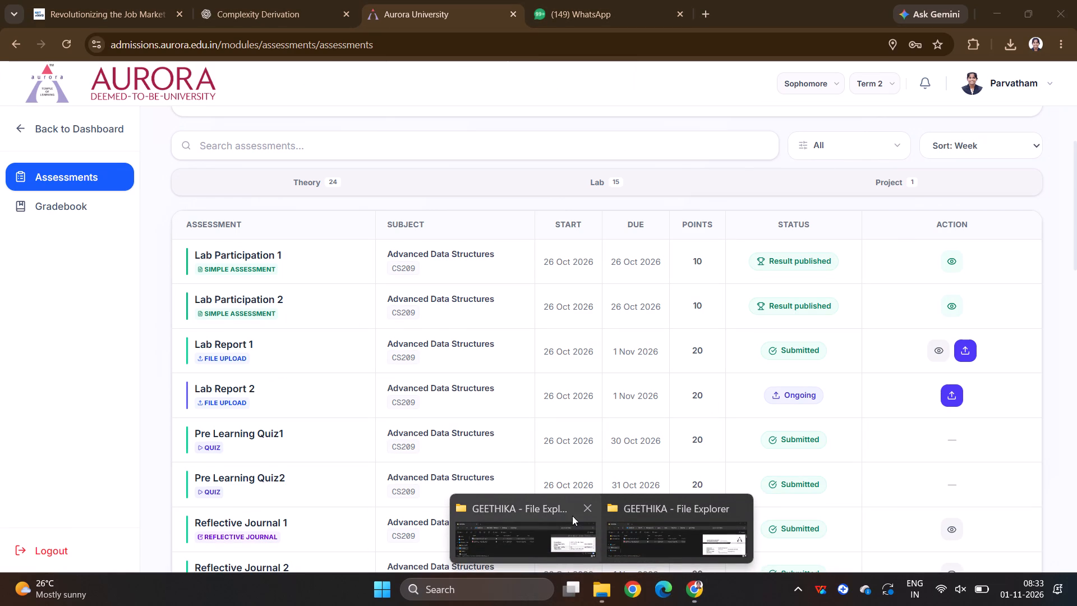
click(586, 503)
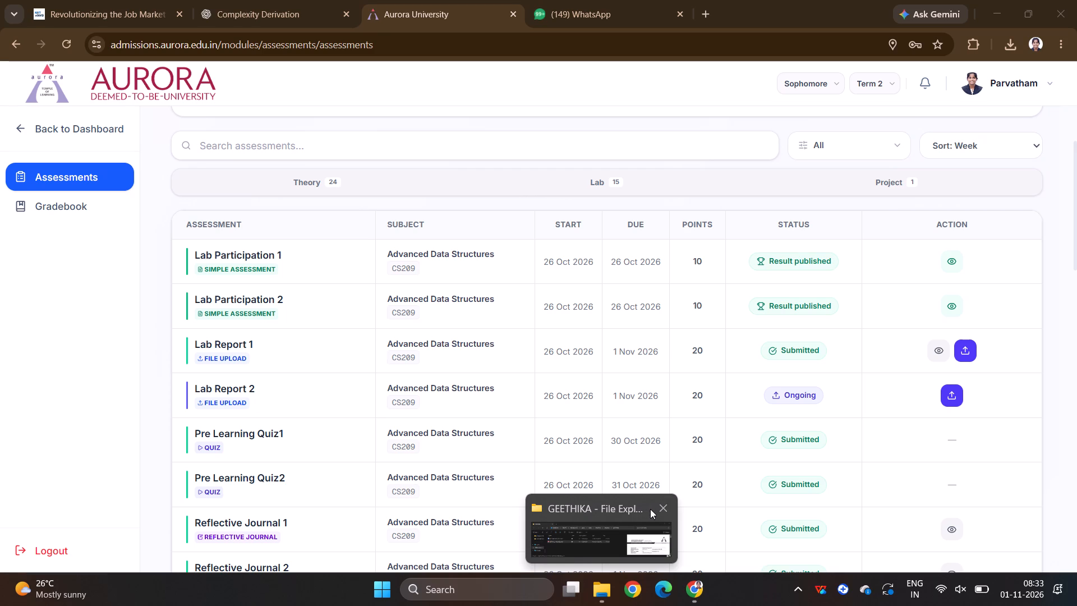
click(657, 508)
Open the Reflective Journal format-1 document from the Downloads folder in Microsoft Word rather than WPS Office.
double_click(607, 596)
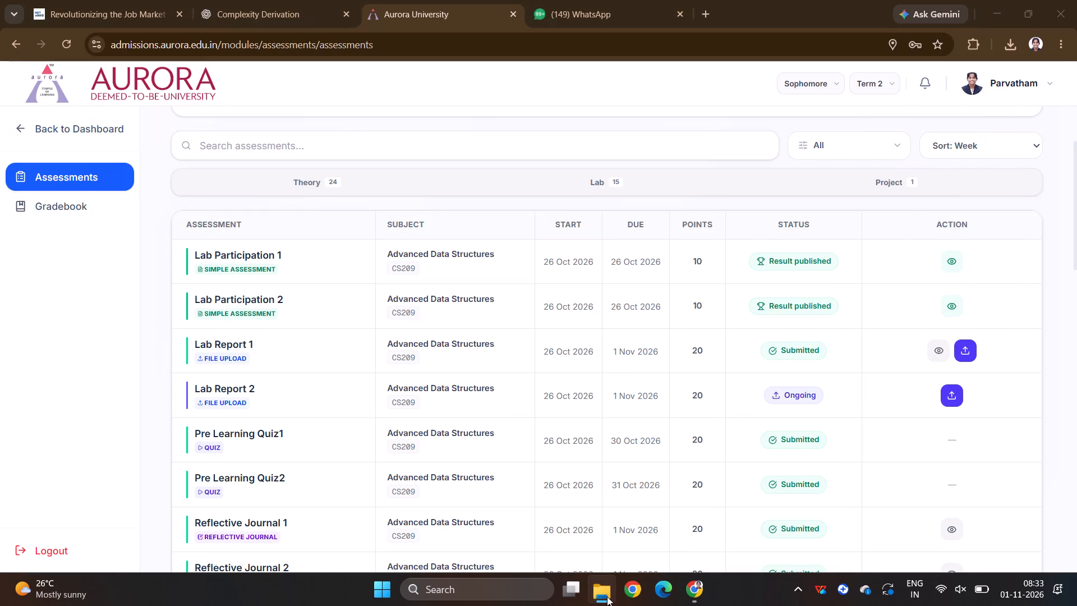
click(607, 596)
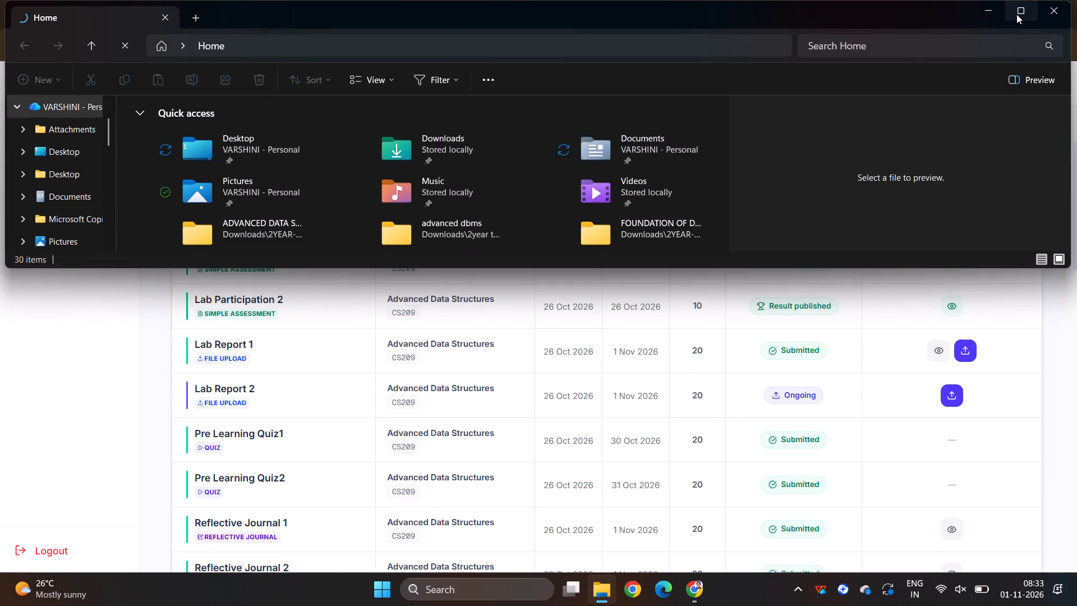
click(1016, 14)
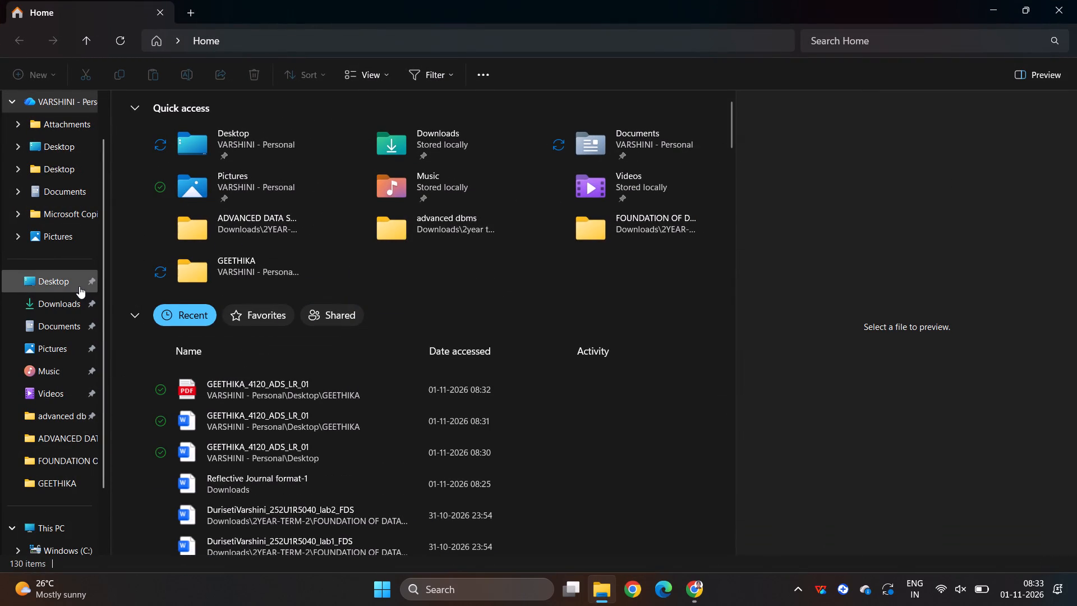
click(79, 286)
click(52, 302)
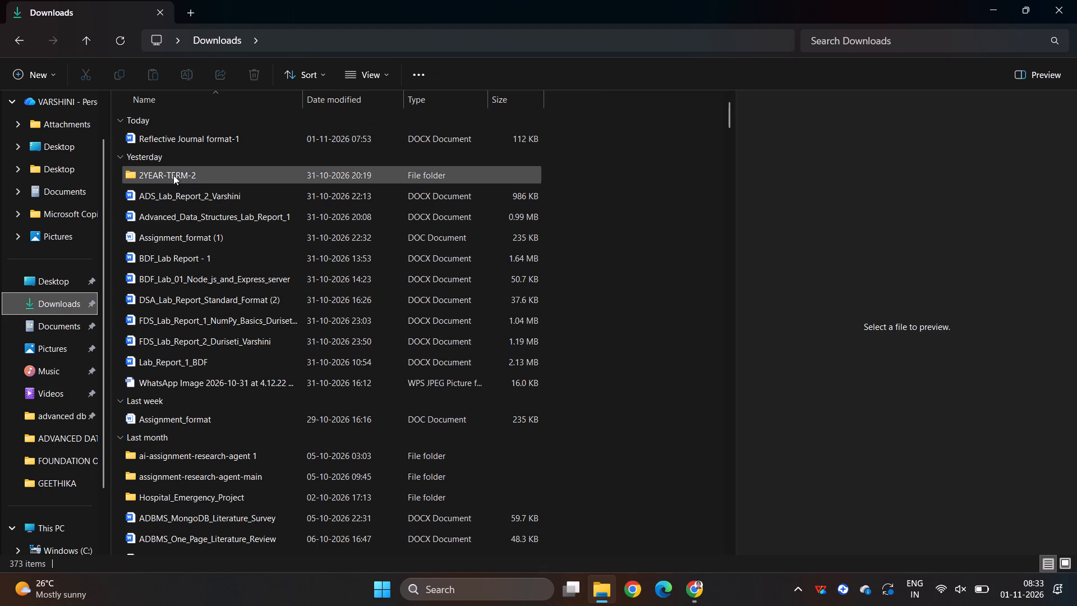
double_click(240, 141)
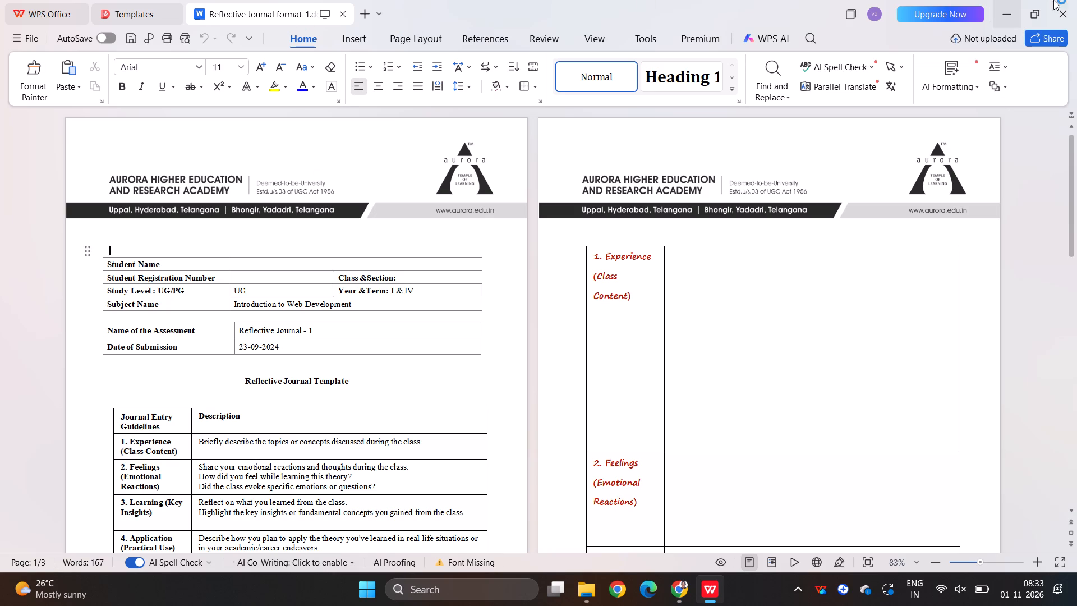
click(1076, 0)
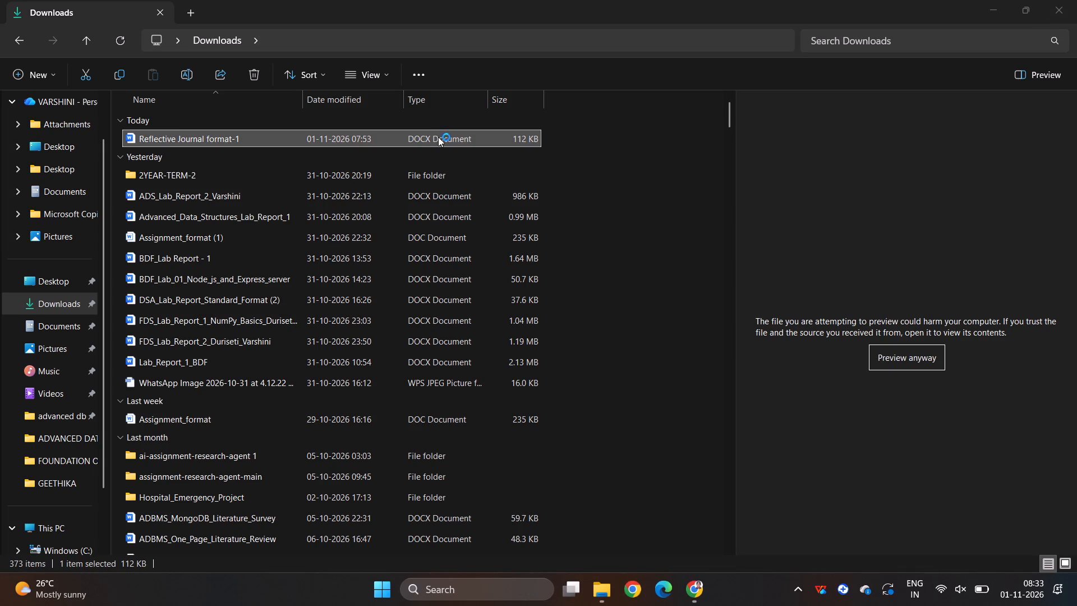
right_click(438, 137)
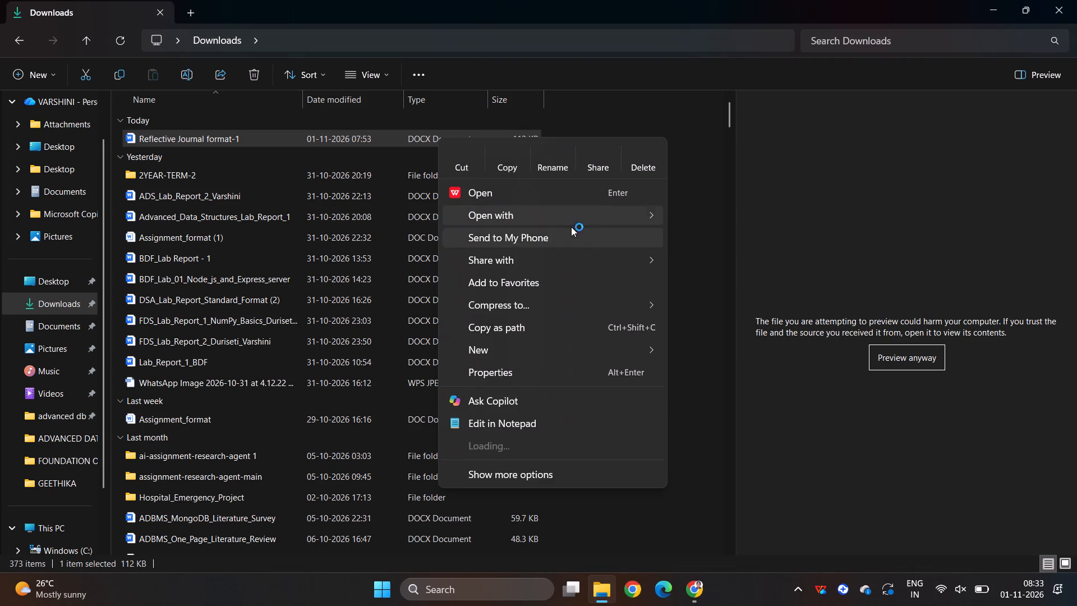
click(559, 237)
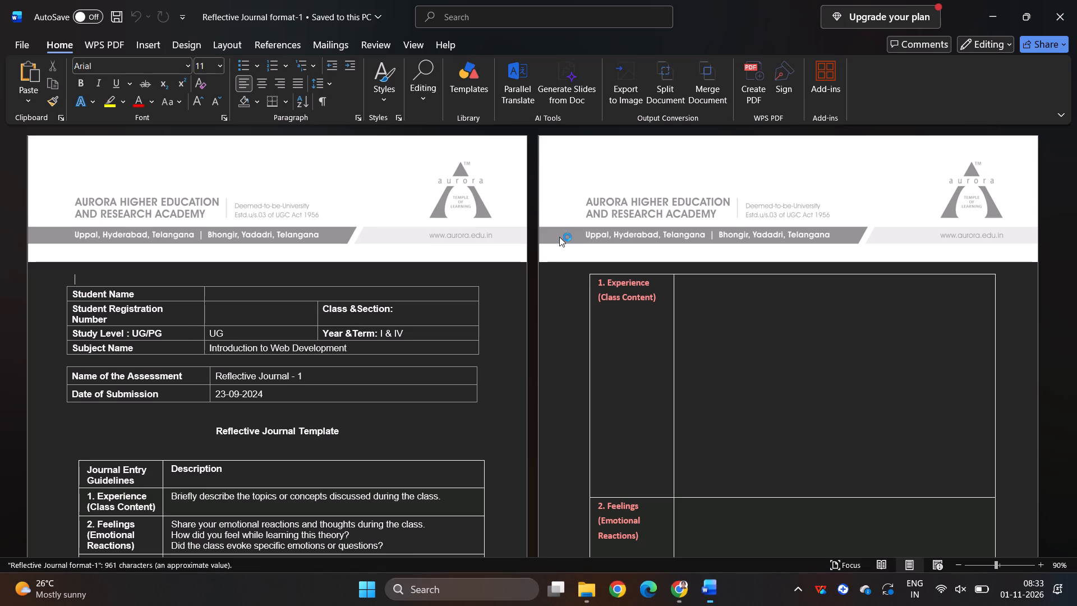
Delete everything from the Reflective Journal Template heading to the document's end, keeping only the details tables.
drag(209, 426, 1012, 605)
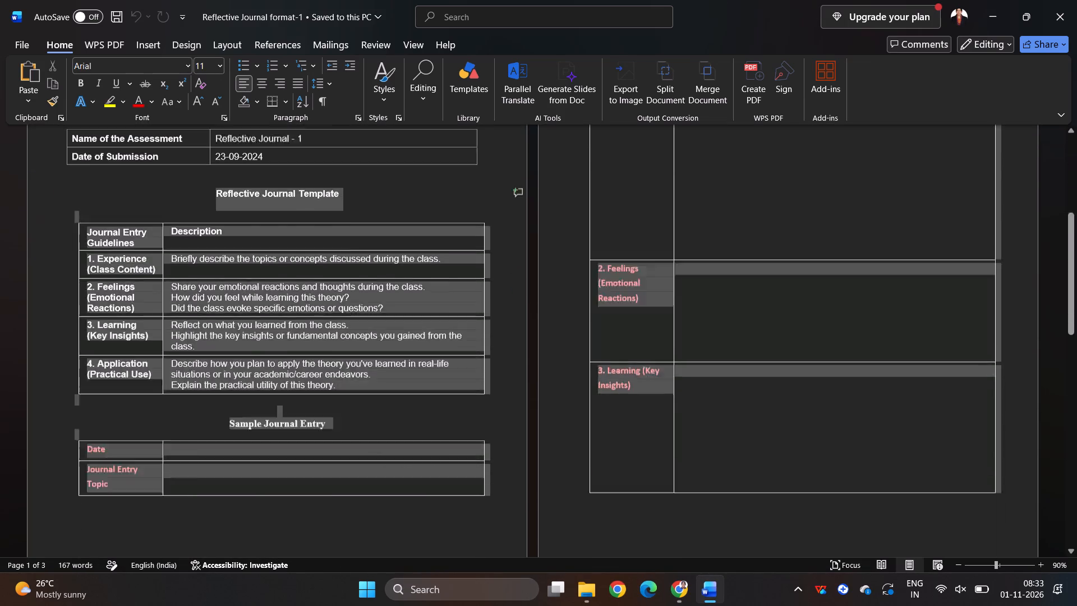
drag(1012, 605, 1013, 605)
key(BackSpace)
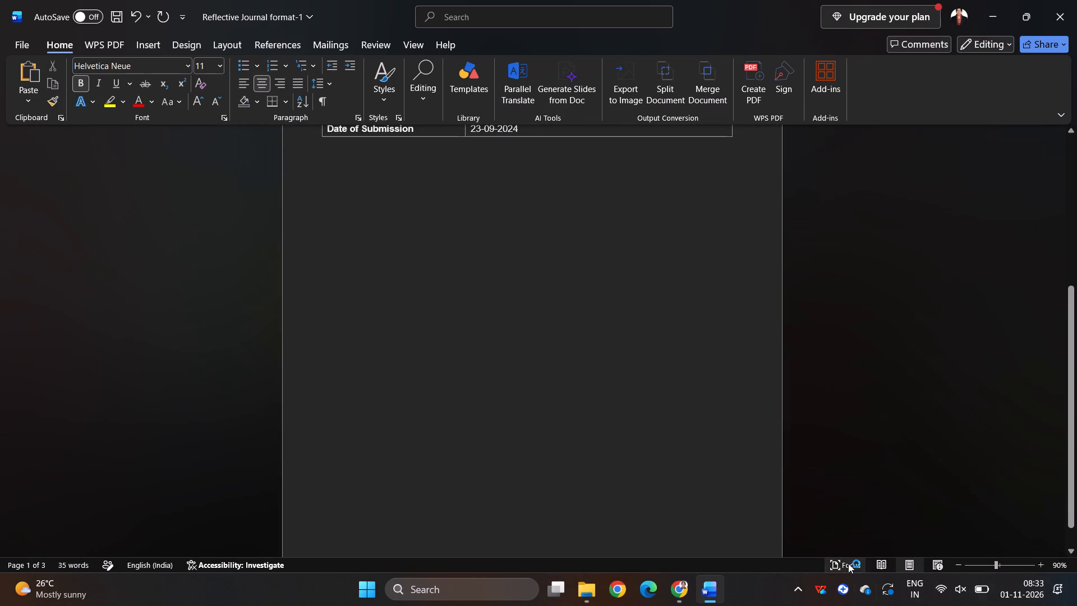
Fill in the student's name and registration number in the details table.
scroll(744, 434, up, 7)
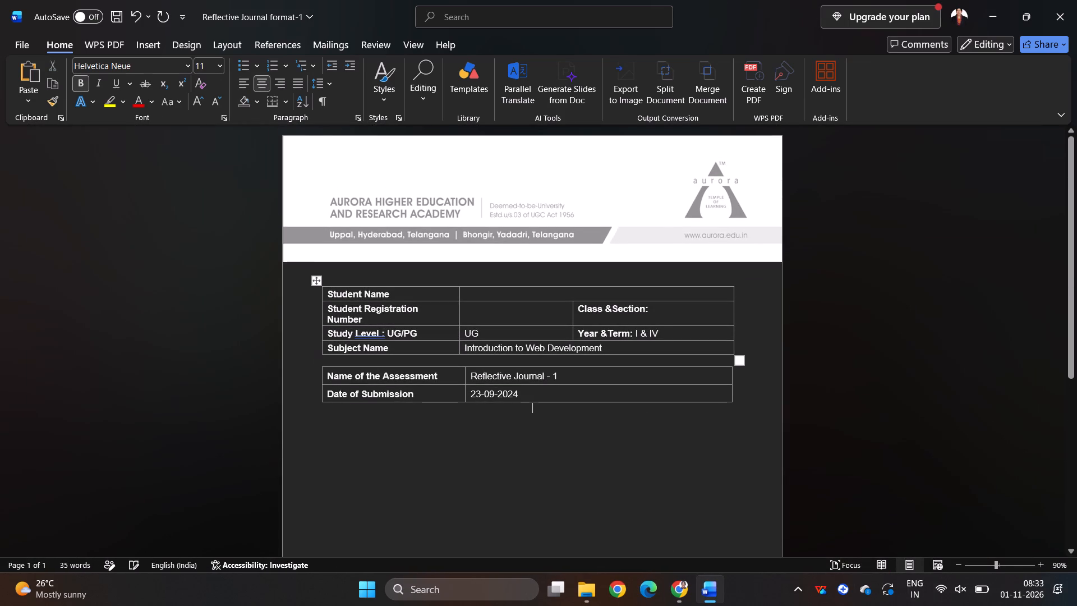
click(510, 293)
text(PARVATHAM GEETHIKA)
click(482, 314)
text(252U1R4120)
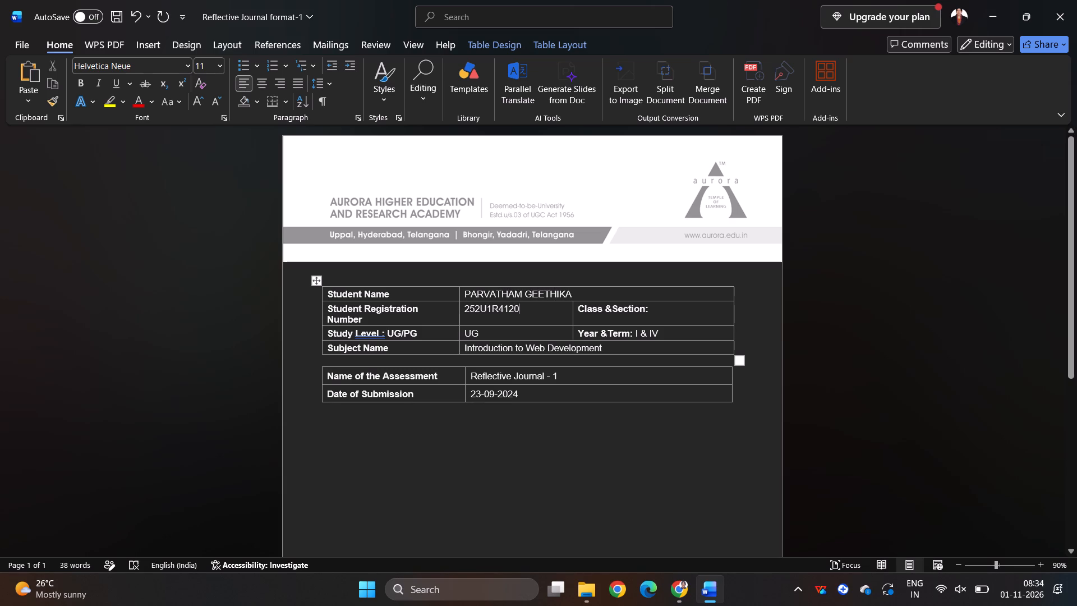
Enter 206 & 008 after the Class & Section label in the details table.
click(674, 314)
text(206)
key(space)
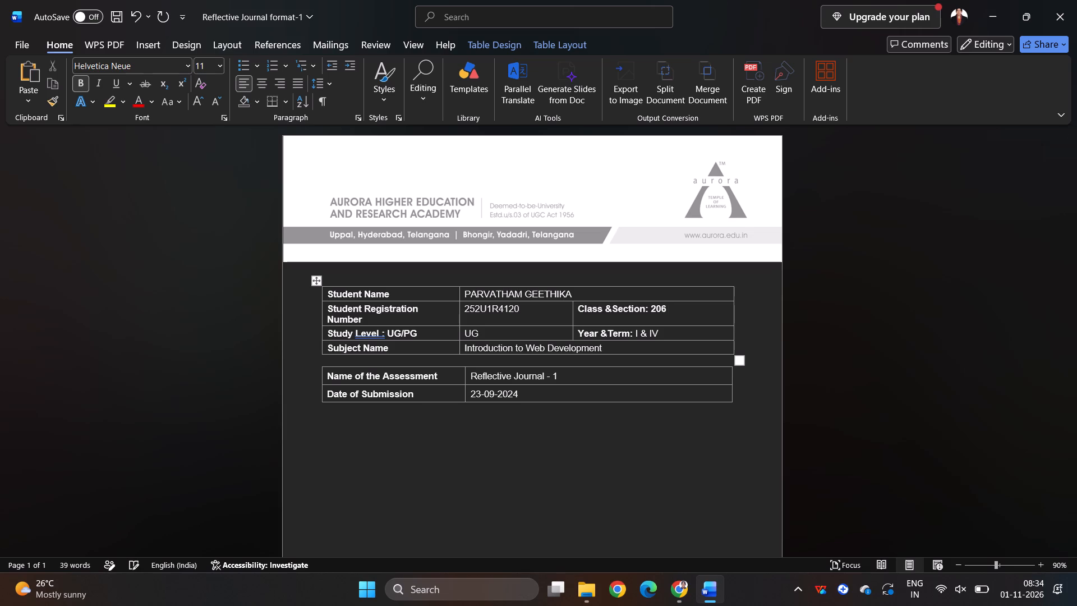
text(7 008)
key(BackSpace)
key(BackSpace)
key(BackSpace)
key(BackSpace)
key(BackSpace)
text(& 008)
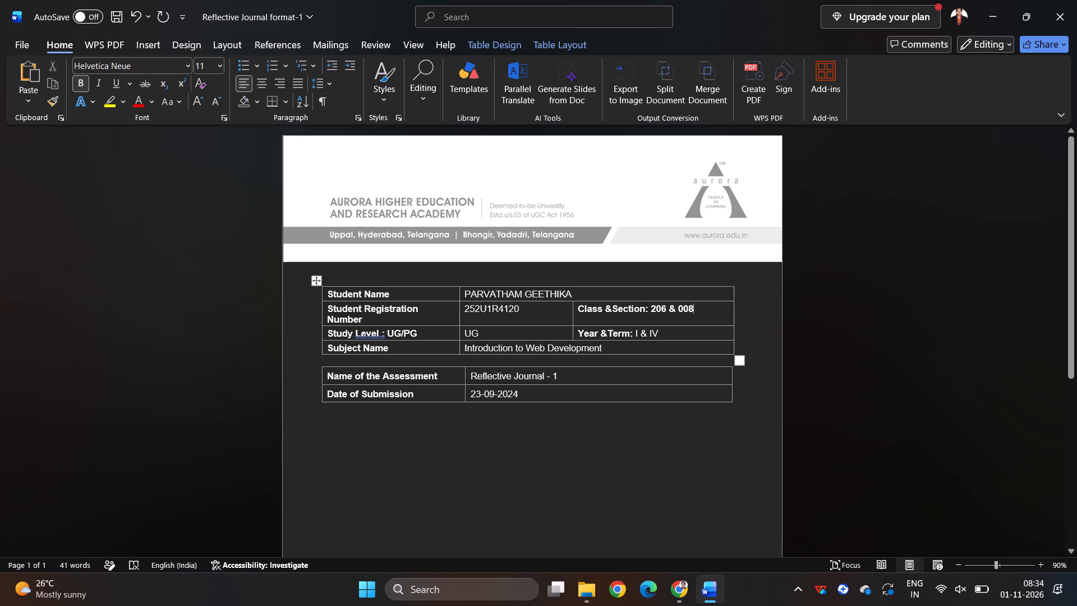
Change the Year & Term entry to II & II.
click(684, 336)
key(BackSpace)
key(BackSpace)
key(BackSpace)
key(BackSpace)
key(BackSpace)
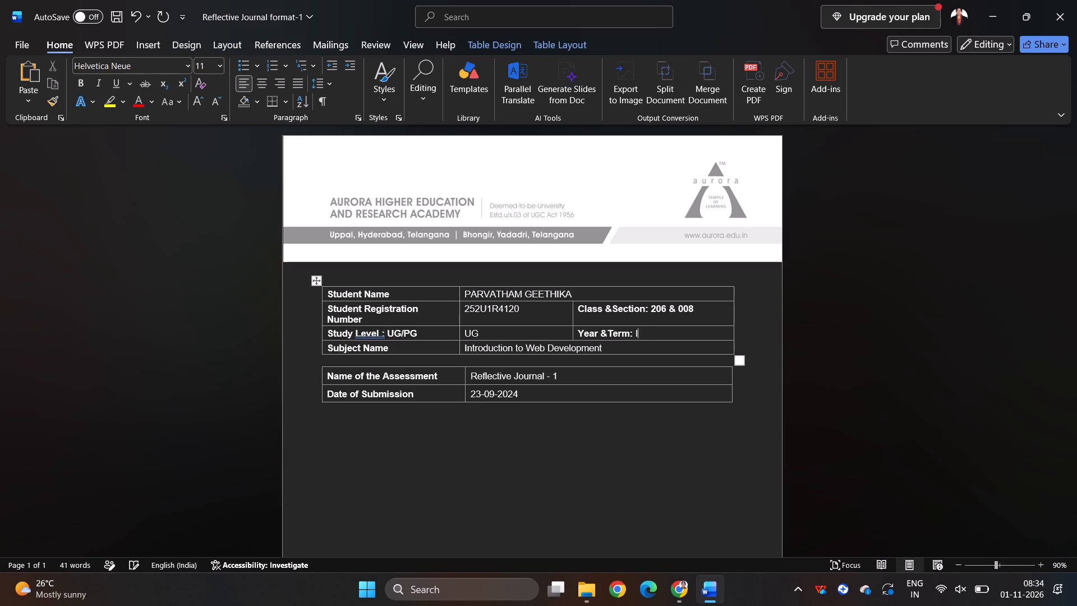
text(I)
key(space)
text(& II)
Replace the Subject Name entry in the details table with Advanced Data Structures, checking the course name on the Aurora portal.
click(657, 349)
key(BackSpace)
key(BackSpace)
key(BackSpace)
key(BackSpace)
key(BackSpace)
key(BackSpace)
key(BackSpace)
key(BackSpace)
key(BackSpace)
key(BackSpace)
key(BackSpace)
key(BackSpace)
key(BackSpace)
key(BackSpace)
key(BackSpace)
key(BackSpace)
key(BackSpace)
key(BackSpace)
key(BackSpace)
key(BackSpace)
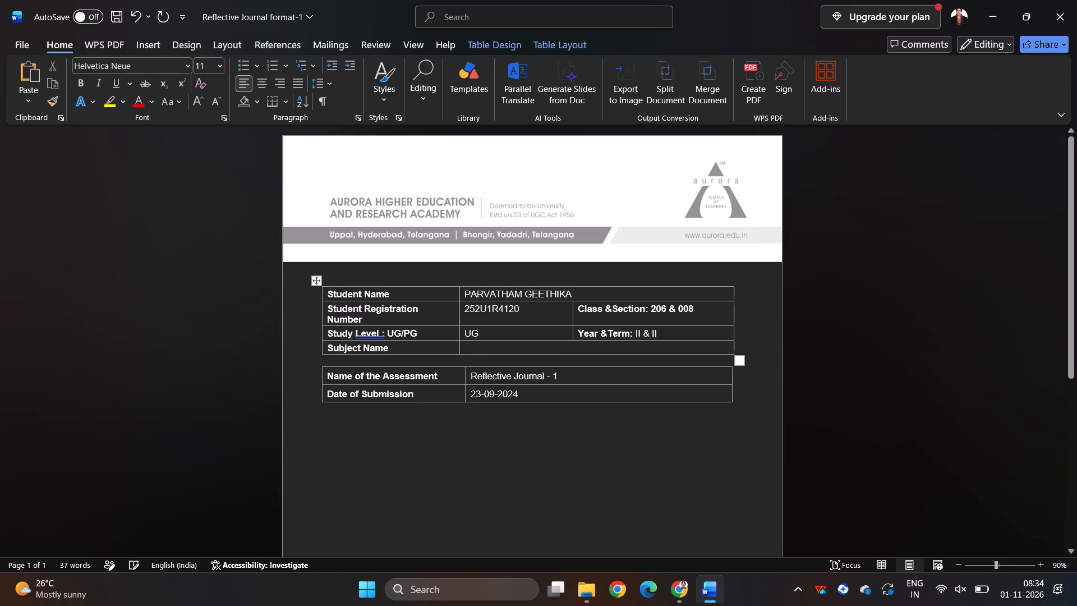
click(685, 585)
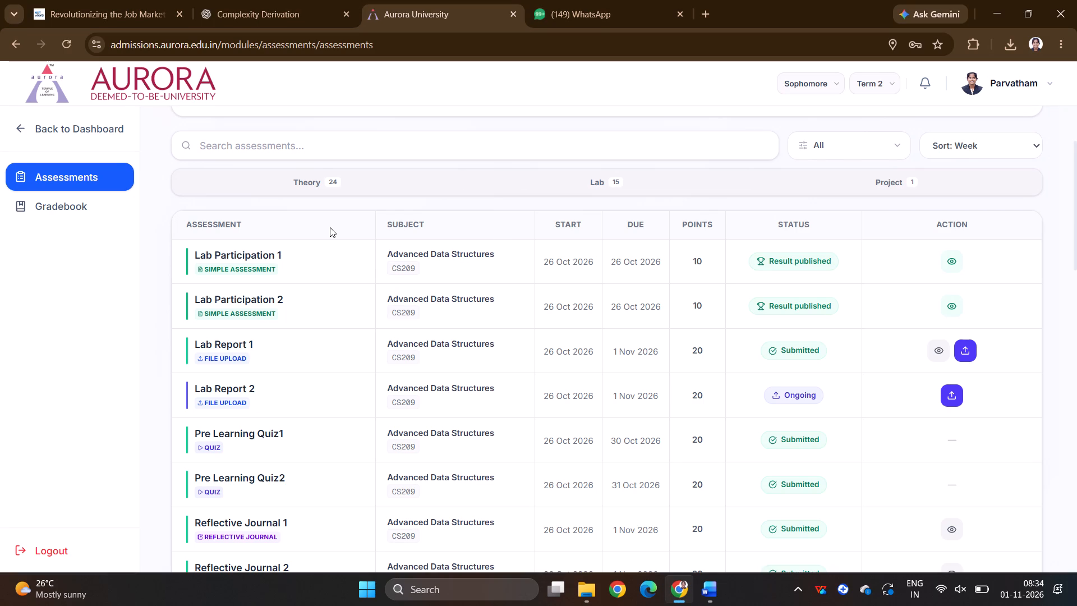
scroll(330, 227, up, 3)
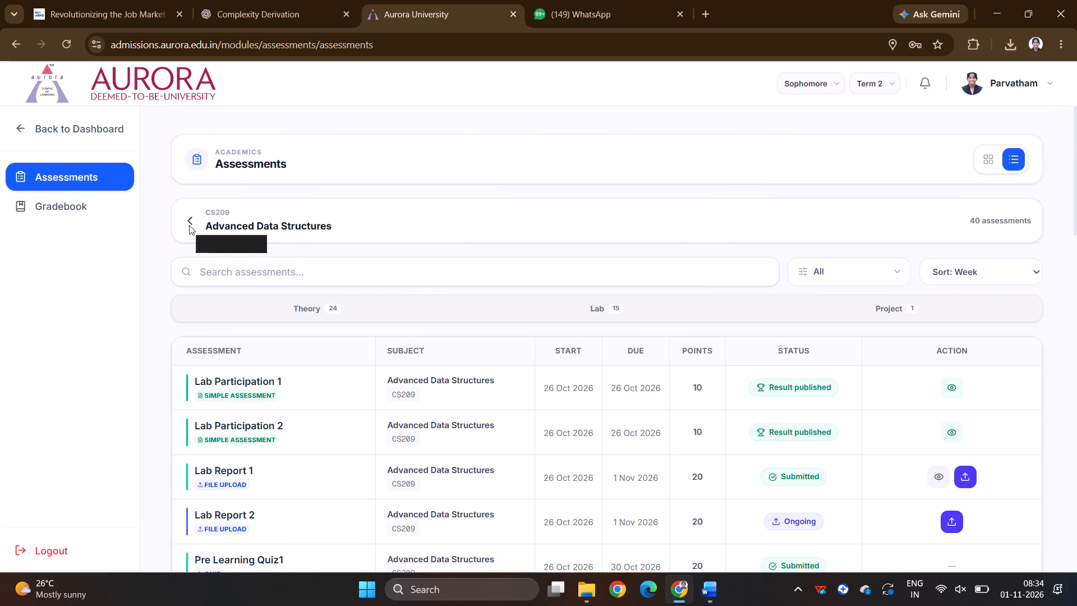
click(189, 225)
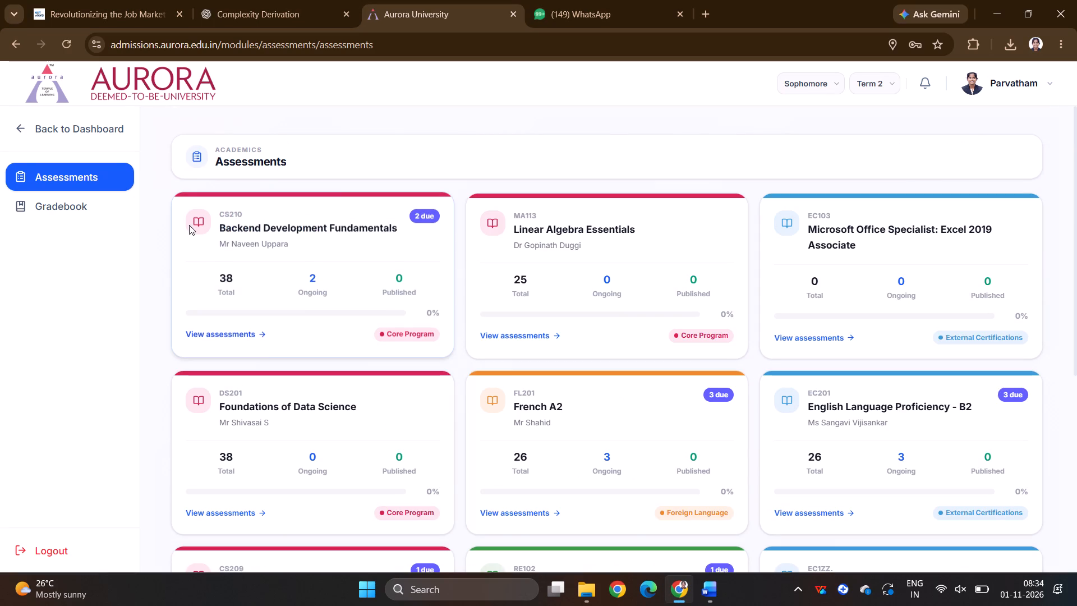
click(717, 605)
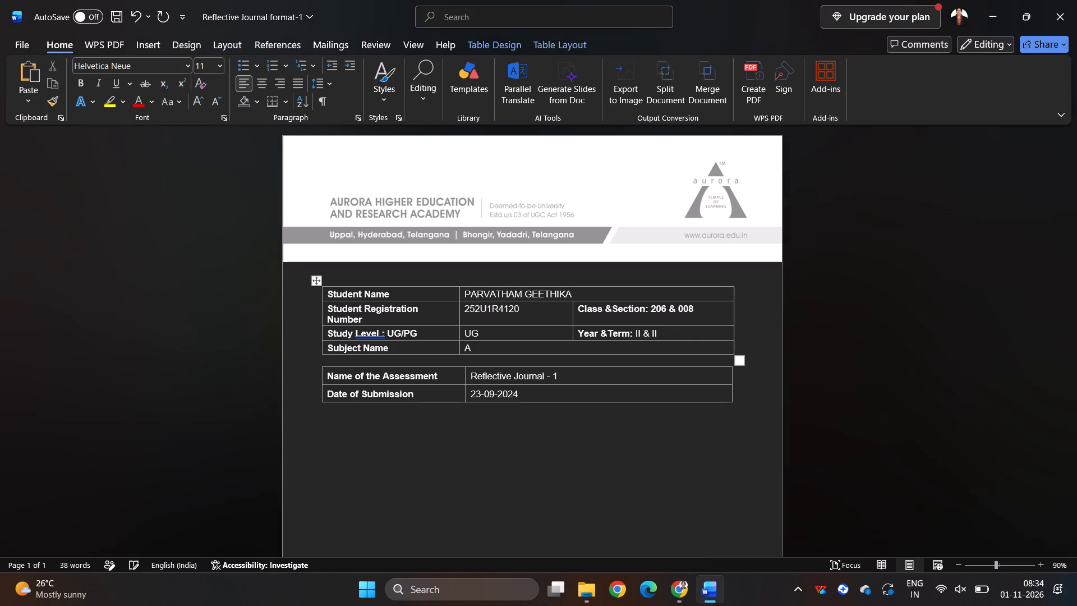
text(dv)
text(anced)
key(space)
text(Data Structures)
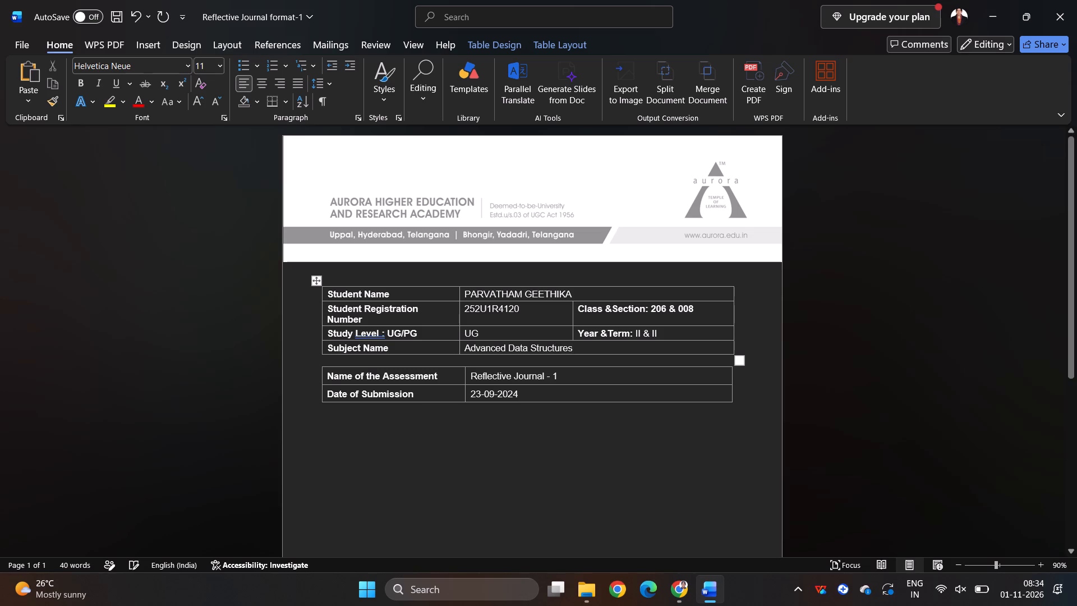
Change the Name of the Assessment entry to Reflective Lab Journal - 2.
click(517, 376)
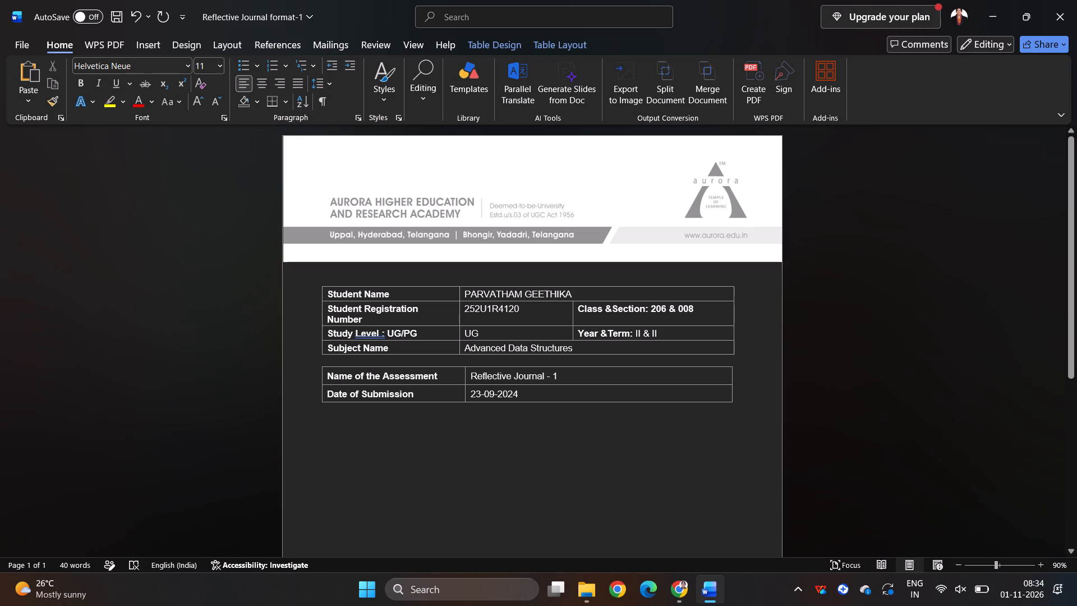
key(Left)
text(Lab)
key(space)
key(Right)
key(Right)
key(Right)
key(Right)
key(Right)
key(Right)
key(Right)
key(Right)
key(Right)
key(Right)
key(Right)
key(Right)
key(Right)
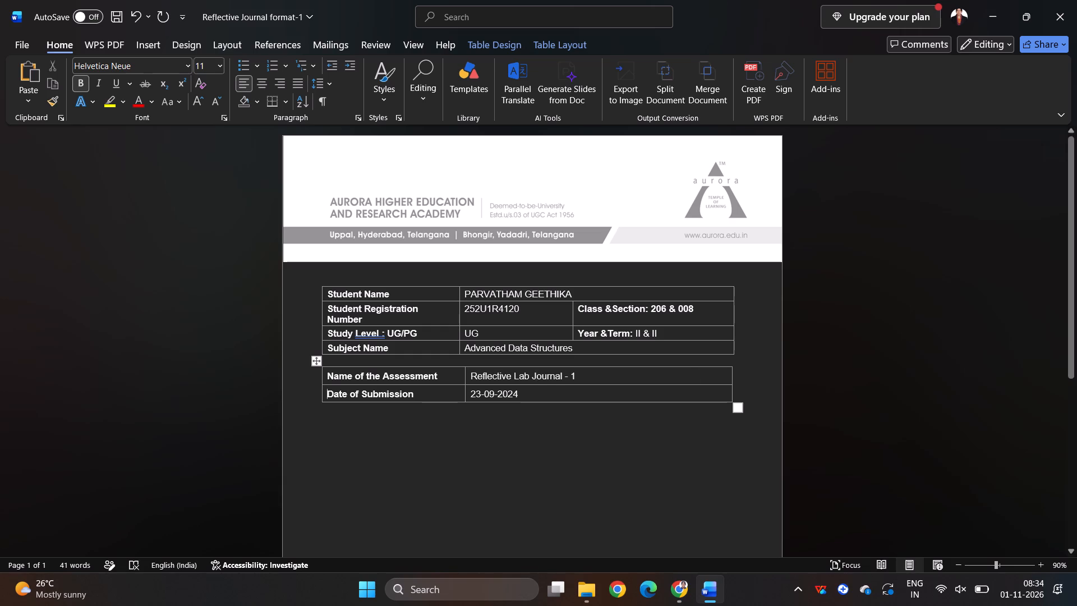
click(593, 375)
key(BackSpace)
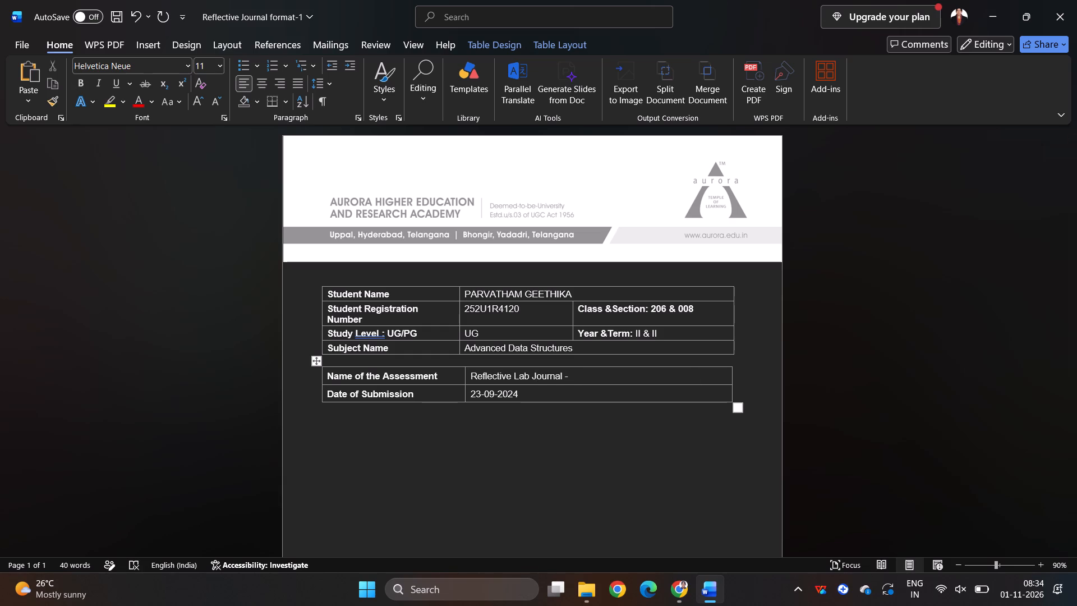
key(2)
Set the Date of Submission entry to 01-11-2026.
click(570, 396)
key(BackSpace)
key(BackSpace)
key(BackSpace)
key(BackSpace)
key(BackSpace)
key(BackSpace)
key(BackSpace)
key(BackSpace)
key(BackSpace)
key(BackSpace)
key(BackSpace)
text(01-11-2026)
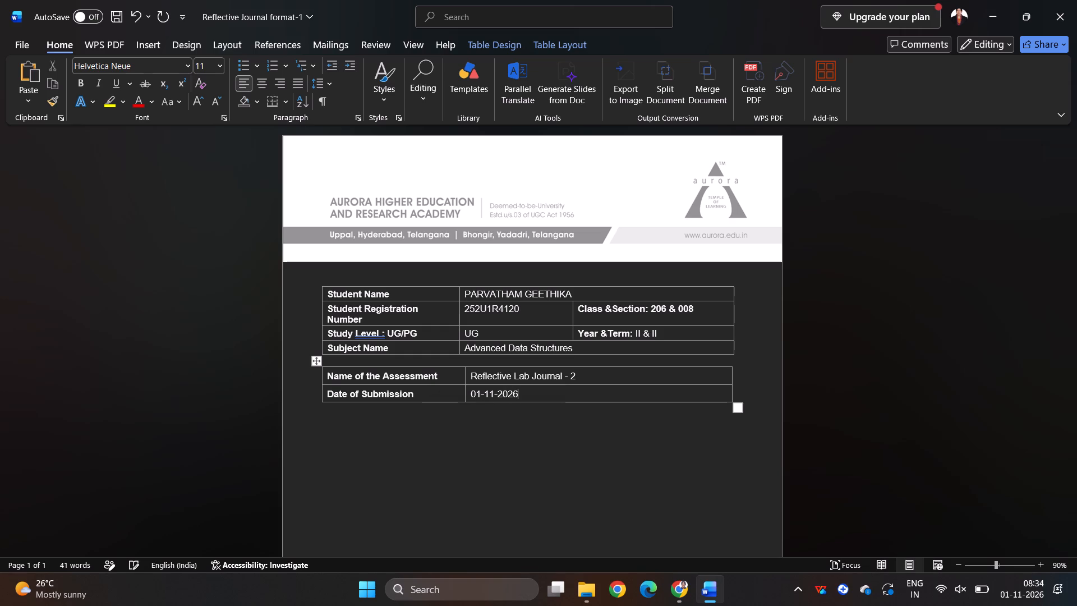
Add a "Question 1:" heading below the details tables, leaving blank lines above it.
click(599, 430)
key(BackSpace)
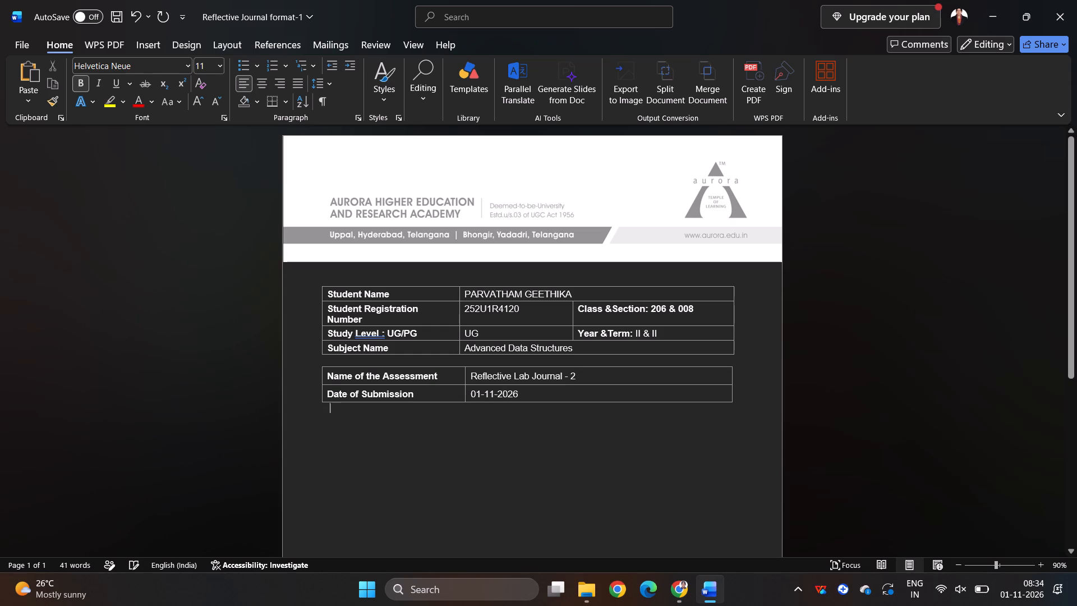
key(Return)
key(Return)
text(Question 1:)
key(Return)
Switch to Chrome and open the Convert Array To Linked List problem from the Module II: Linked Lists coding practice.
click(684, 589)
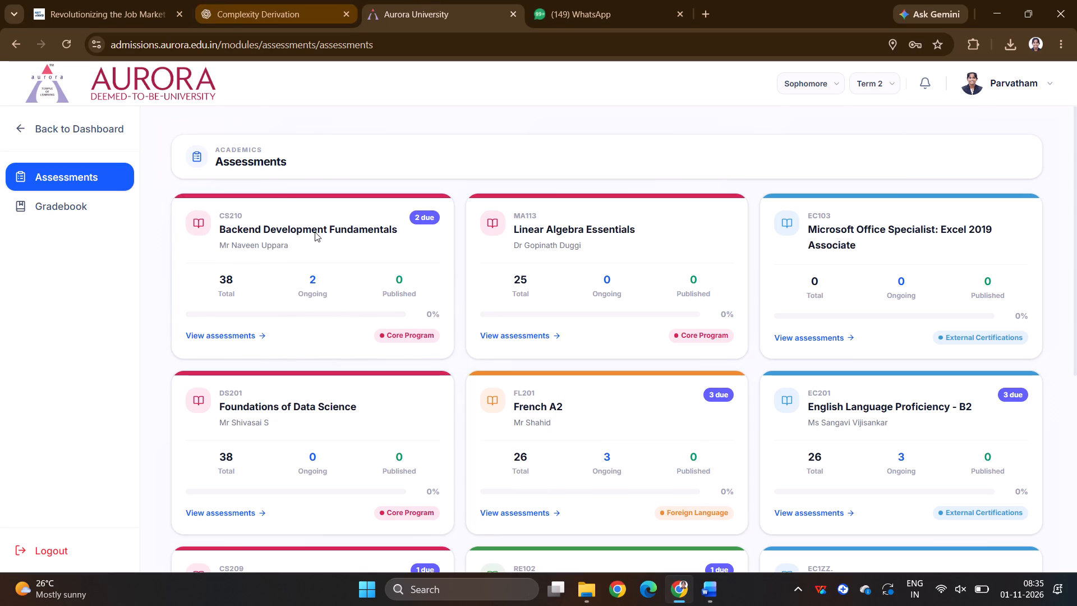
scroll(354, 351, down, 4)
click(320, 268)
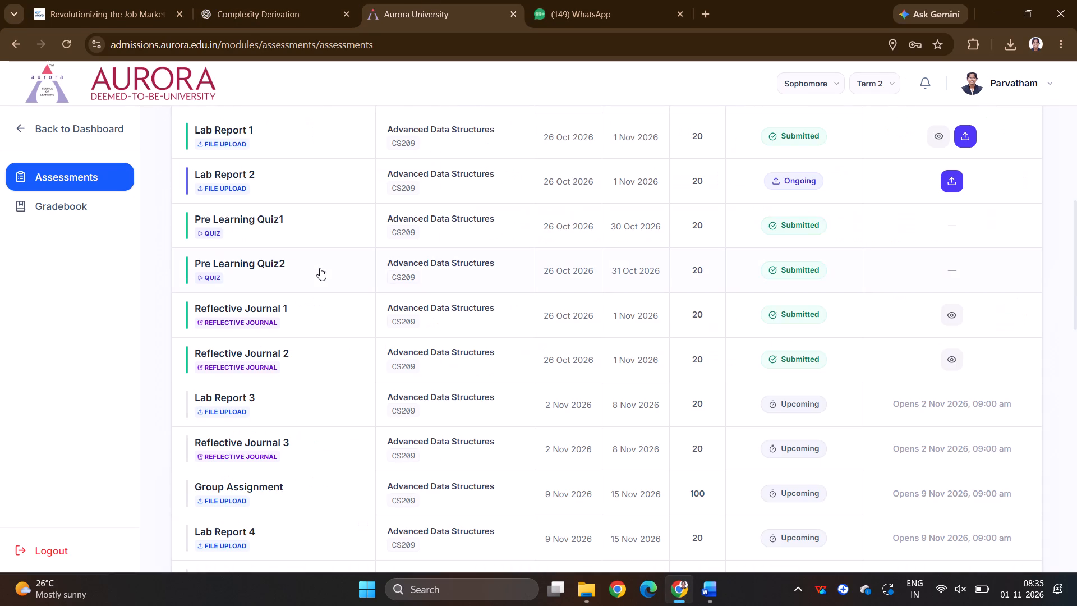
click(29, 0)
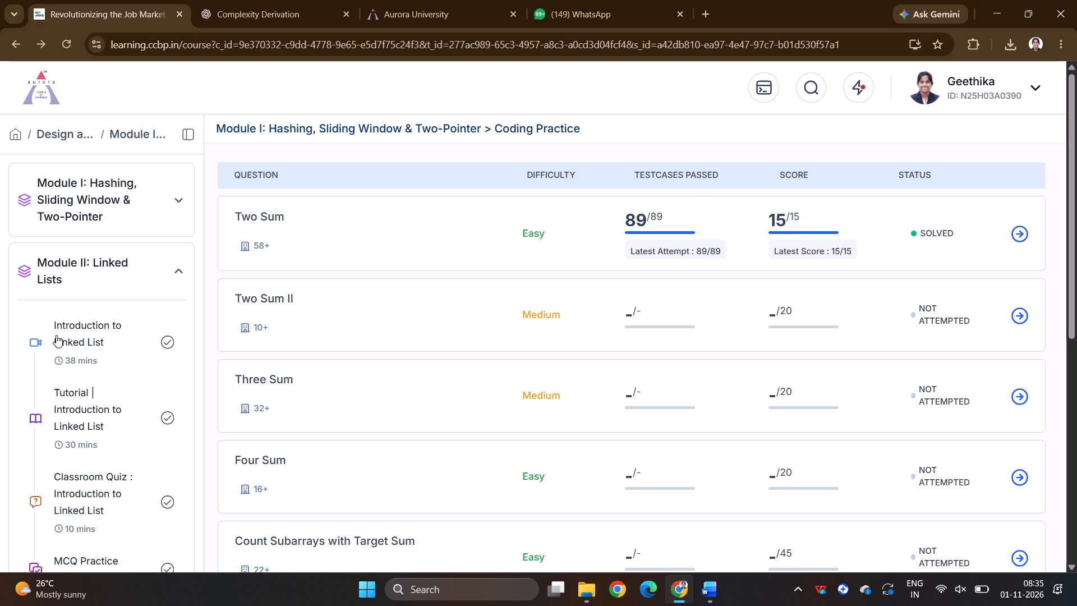
scroll(56, 335, down, 1)
click(86, 479)
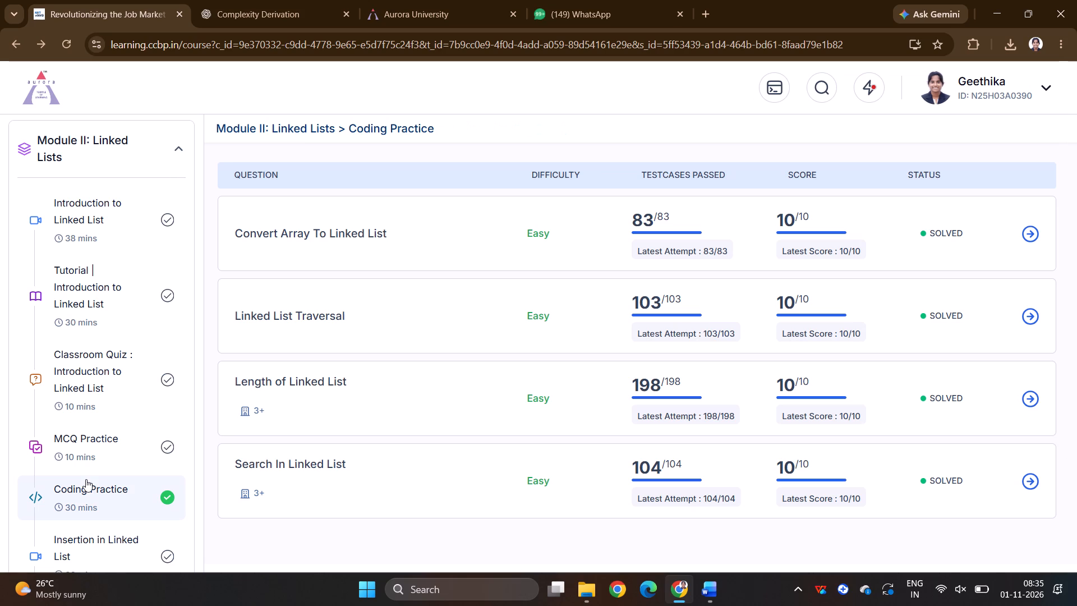
click(343, 234)
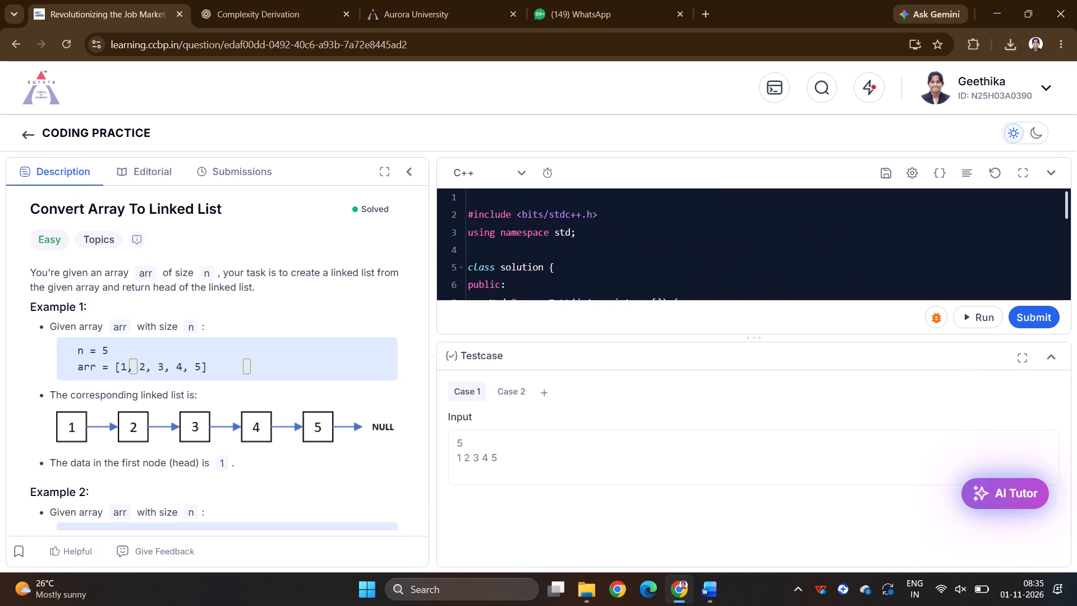
scroll(779, 233, up, 3)
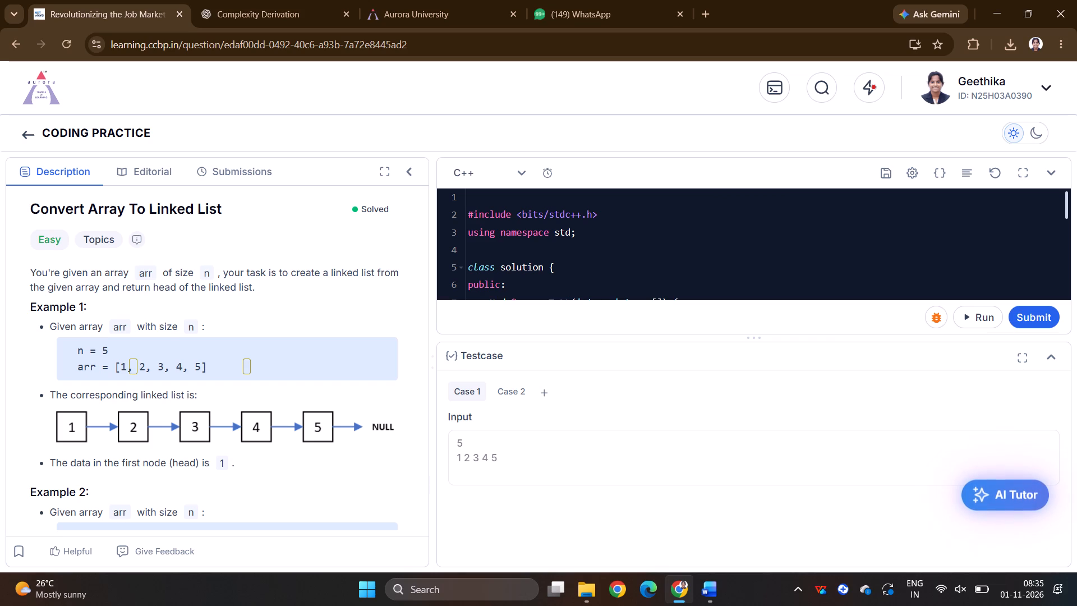
Capture a screenshot of the Convert Array To Linked List problem page and paste it under Question 1 in the Word report.
key(Print)
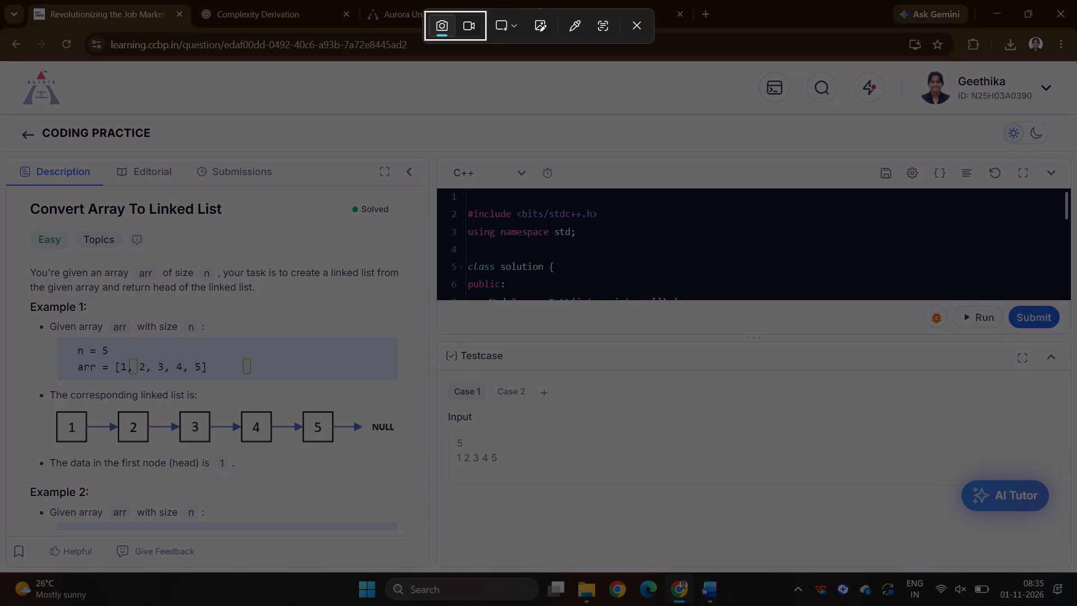
drag(0, 28, 1076, 536)
click(713, 597)
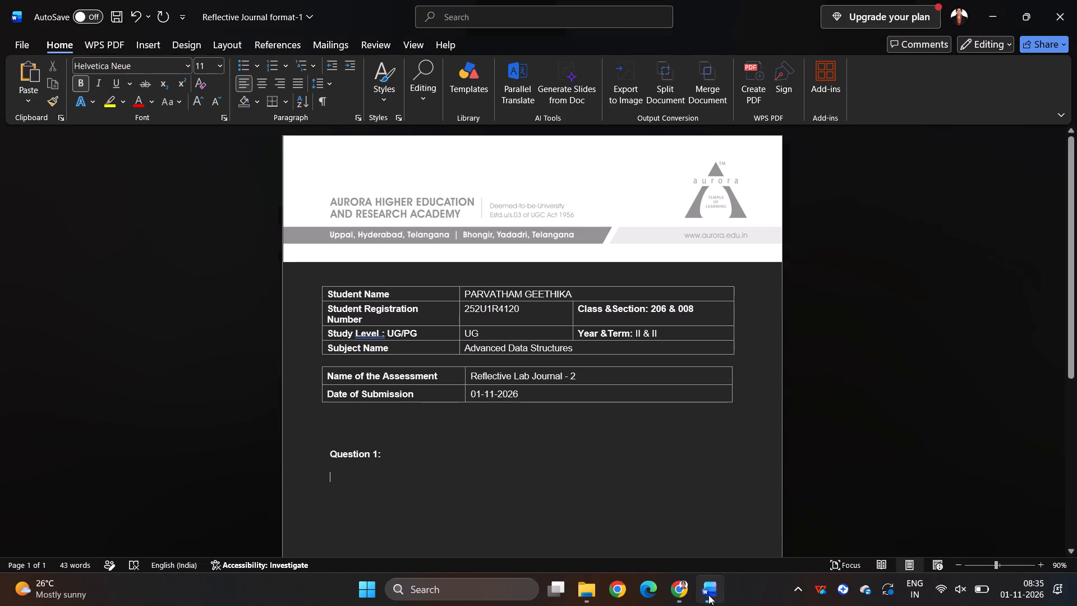
key(ctrl+v)
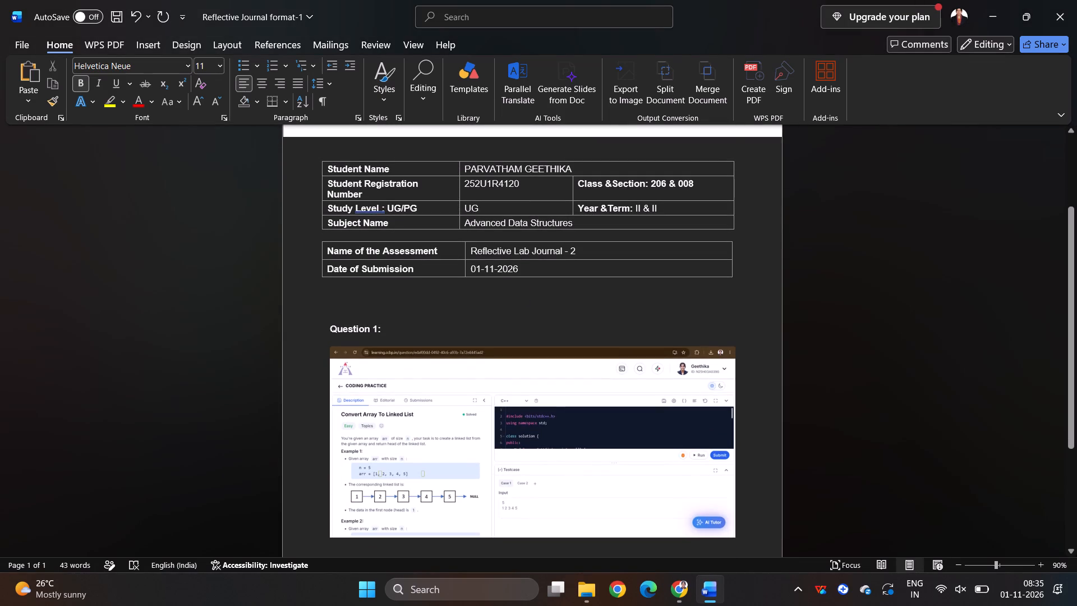
Add an "Output:" heading at the top of the second page, after the question screenshot.
key(Return)
key(Return)
key(Return)
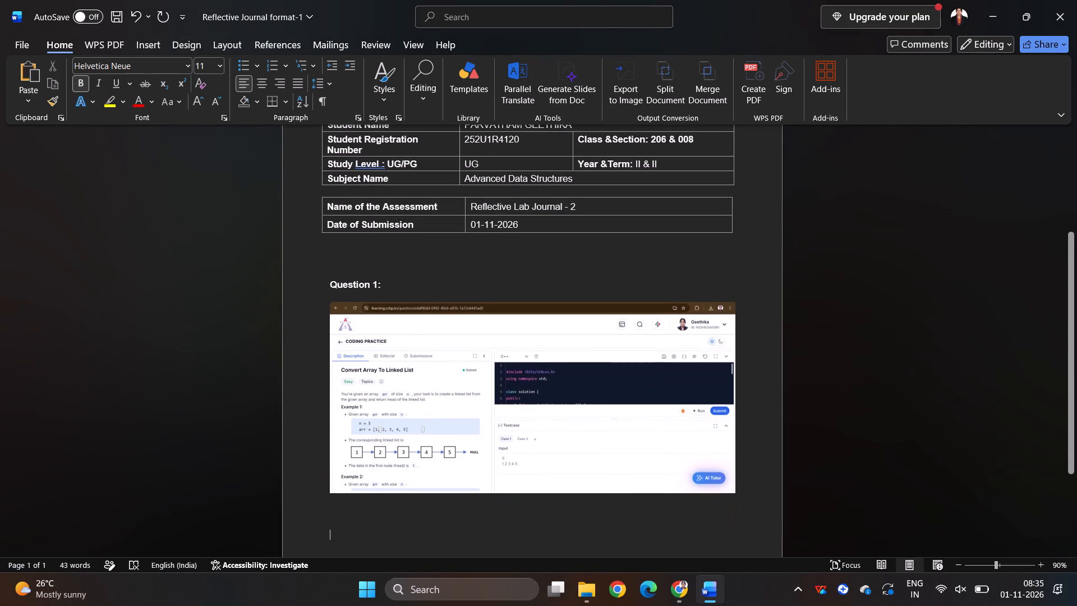
key(Return)
key(Return)
key(Return)
key(Return)
key(BackSpace)
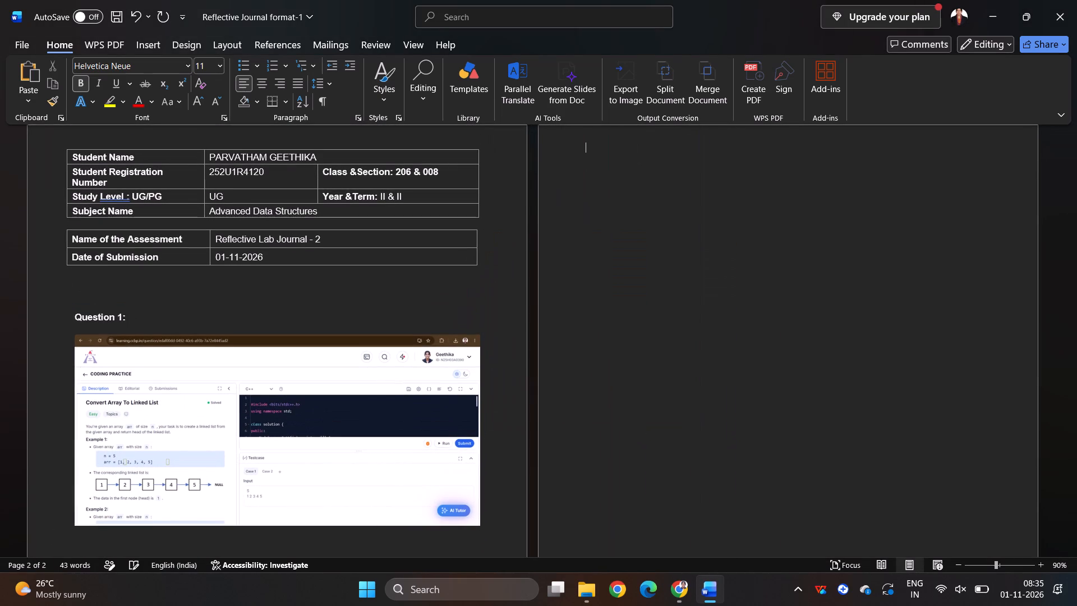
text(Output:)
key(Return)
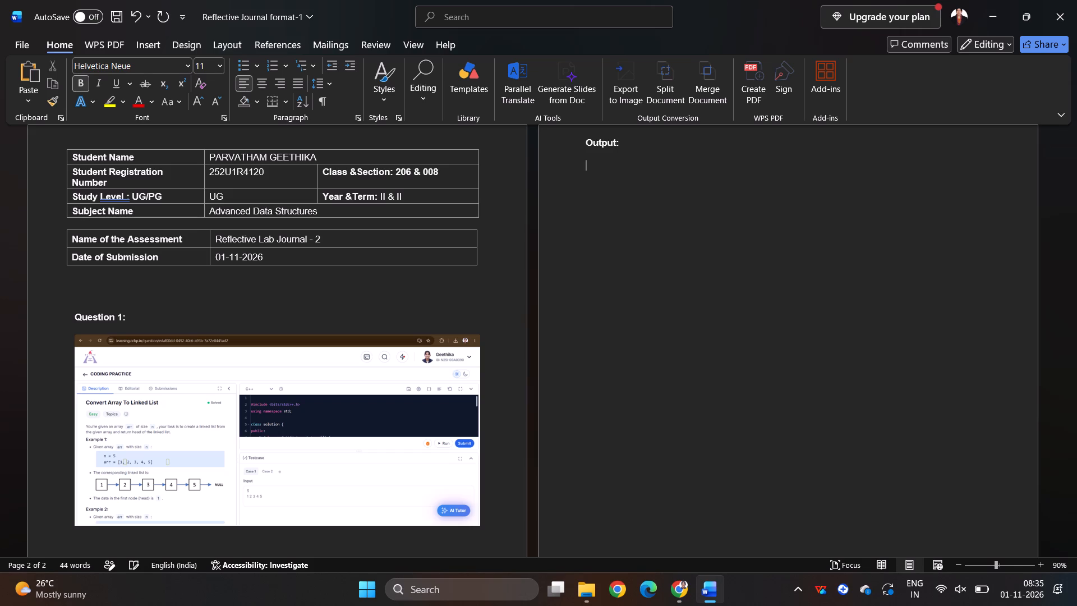
Back in Chrome, run the Convert Array To Linked List solution, enlarge the test case area and submit the code.
click(685, 600)
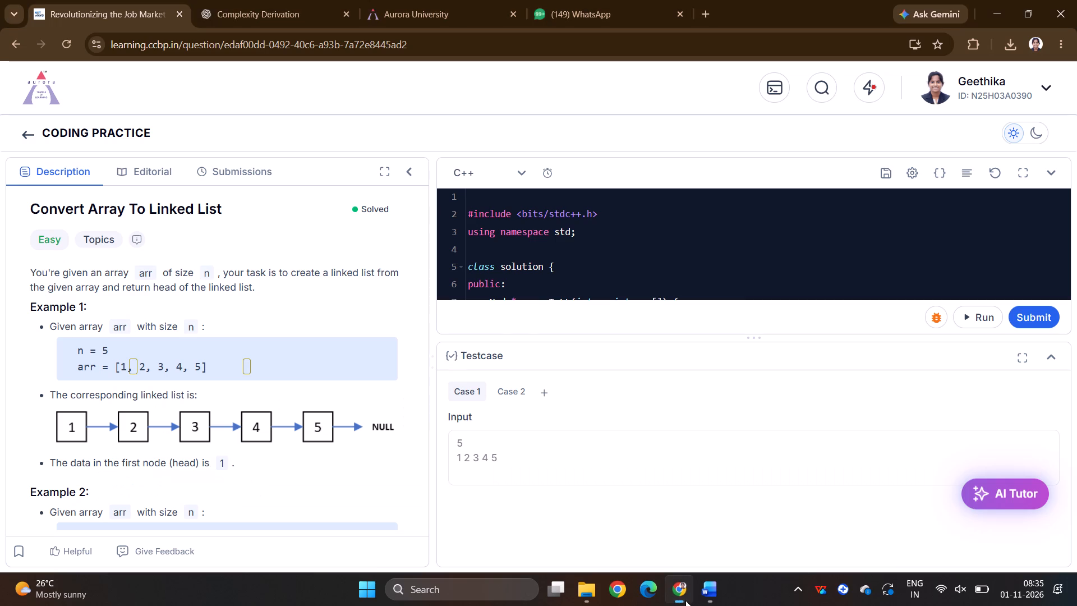
click(968, 322)
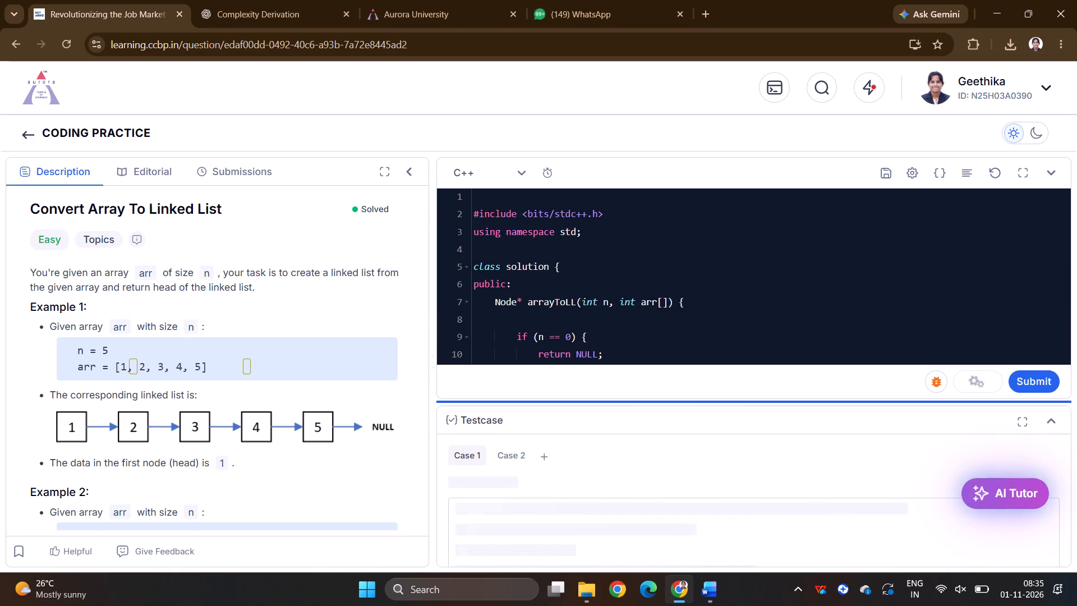
drag(744, 401, 740, 294)
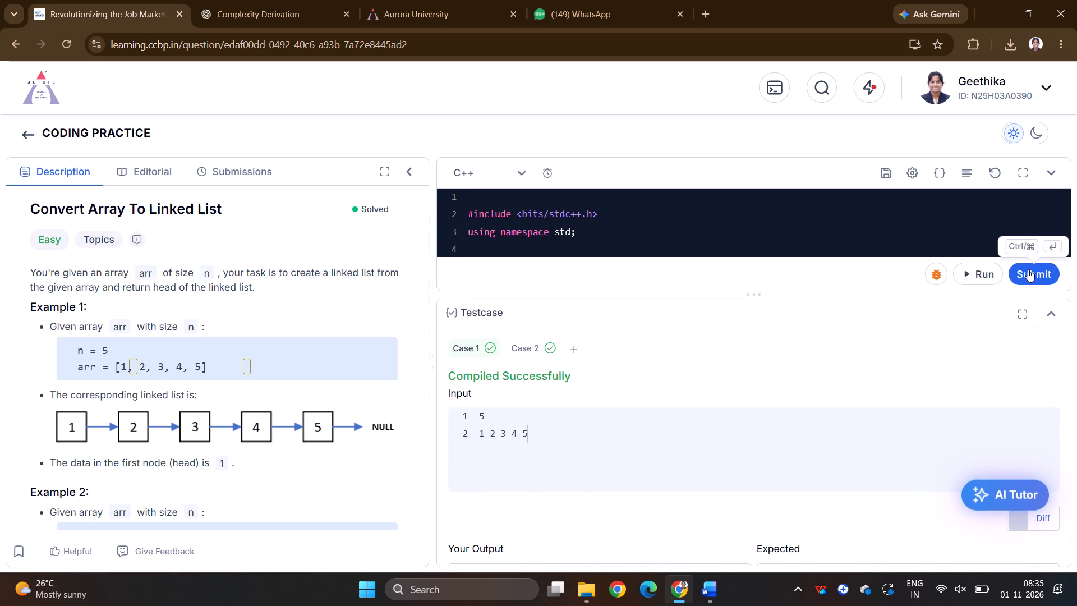
click(1028, 269)
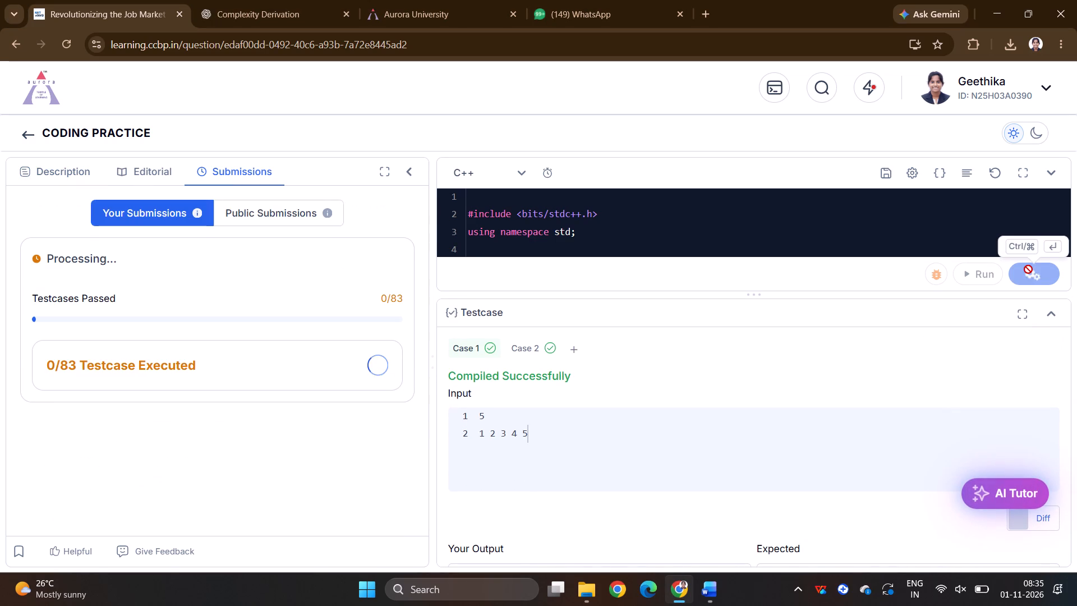
Capture a screenshot of the submission result page and paste it under the Output heading in the Word report.
key(Print)
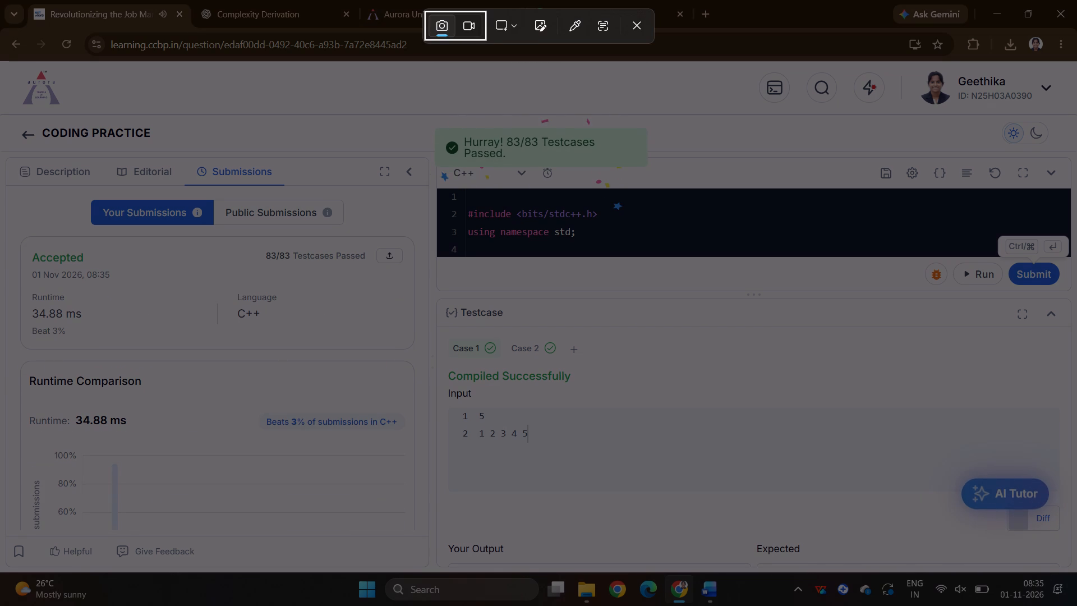
drag(2, 33, 1011, 396)
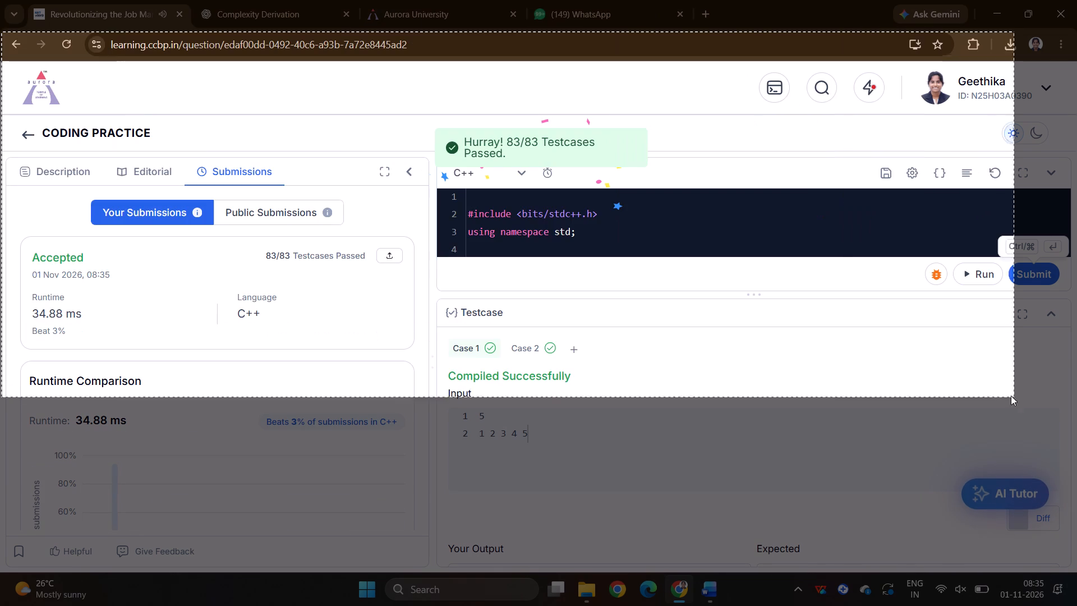
drag(1011, 396, 1076, 563)
scroll(1076, 472, up, 1)
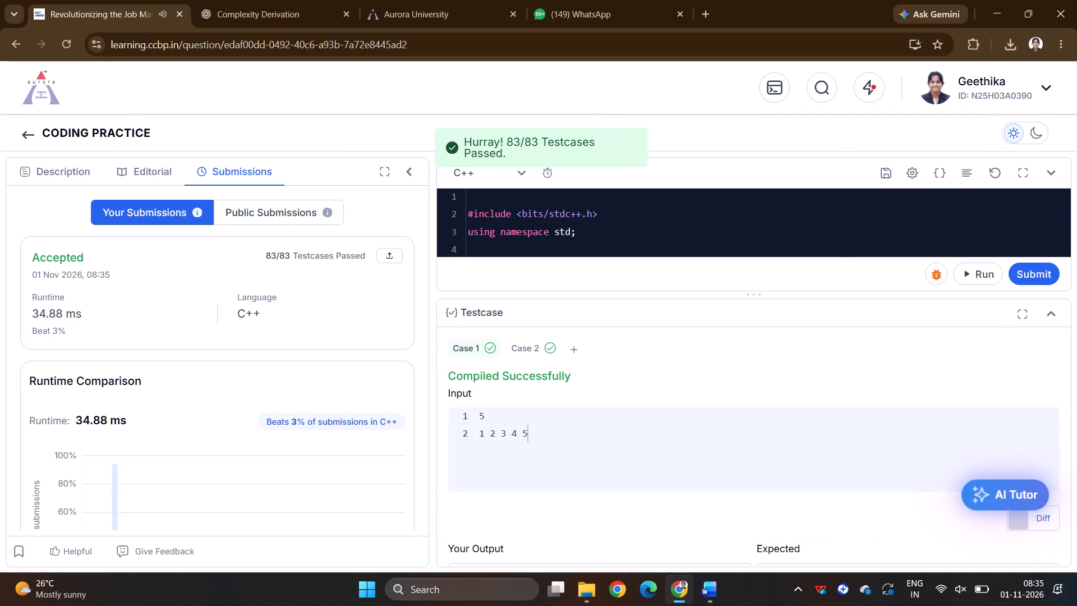
click(714, 591)
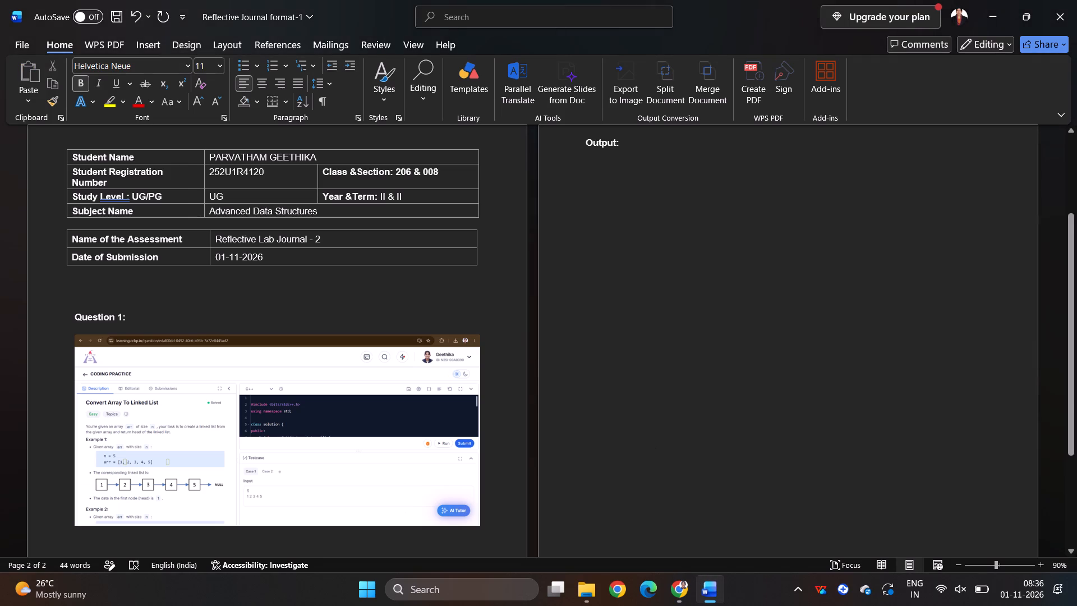
key(ctrl+v)
click(938, 448)
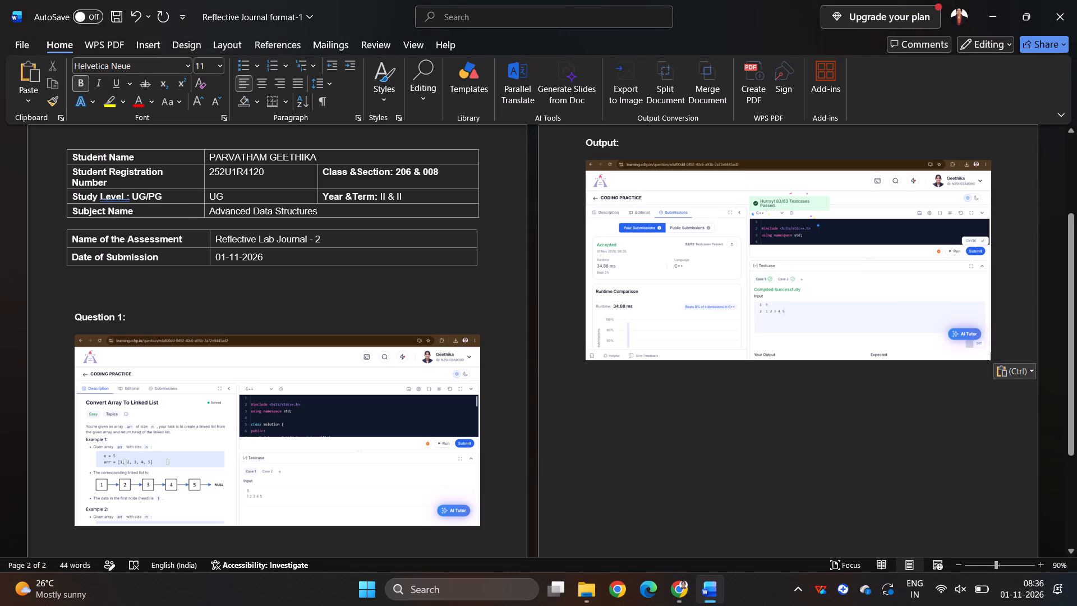
Add a "Question 2:" heading on the second page of the Word report, below the first output screenshot.
key(Return)
key(Return)
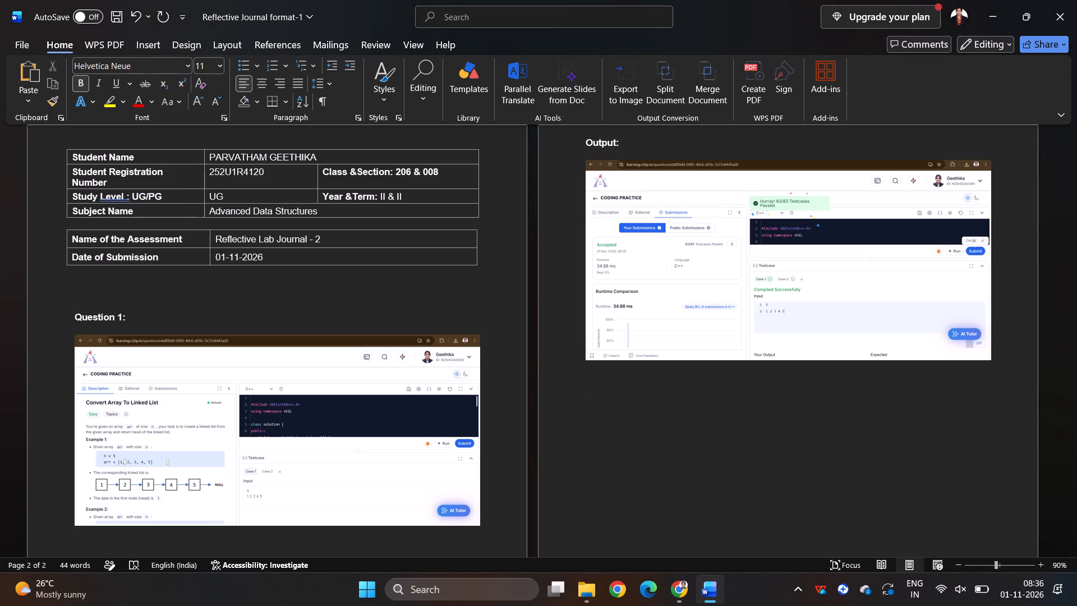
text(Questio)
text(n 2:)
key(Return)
In Chrome, return to the coding practice list, open the Linked List Traversal problem and enlarge its code area.
click(674, 599)
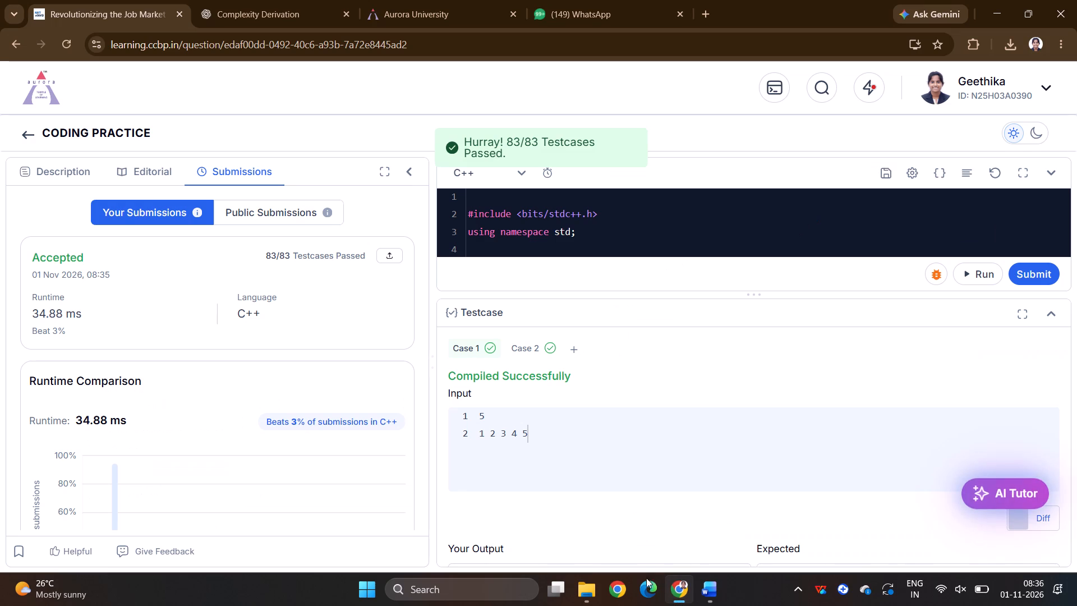
click(25, 133)
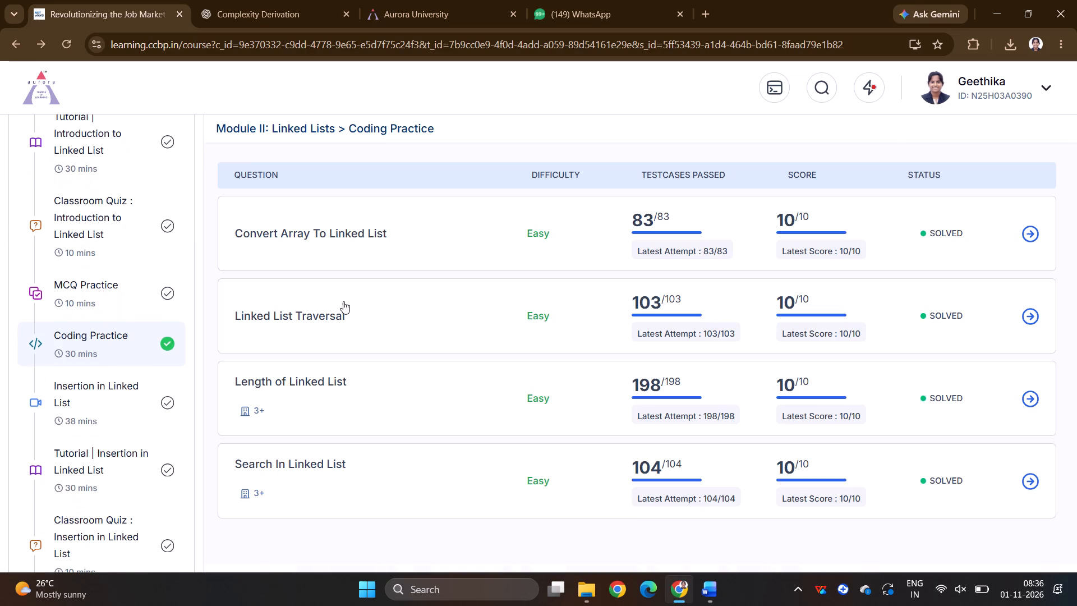
click(439, 306)
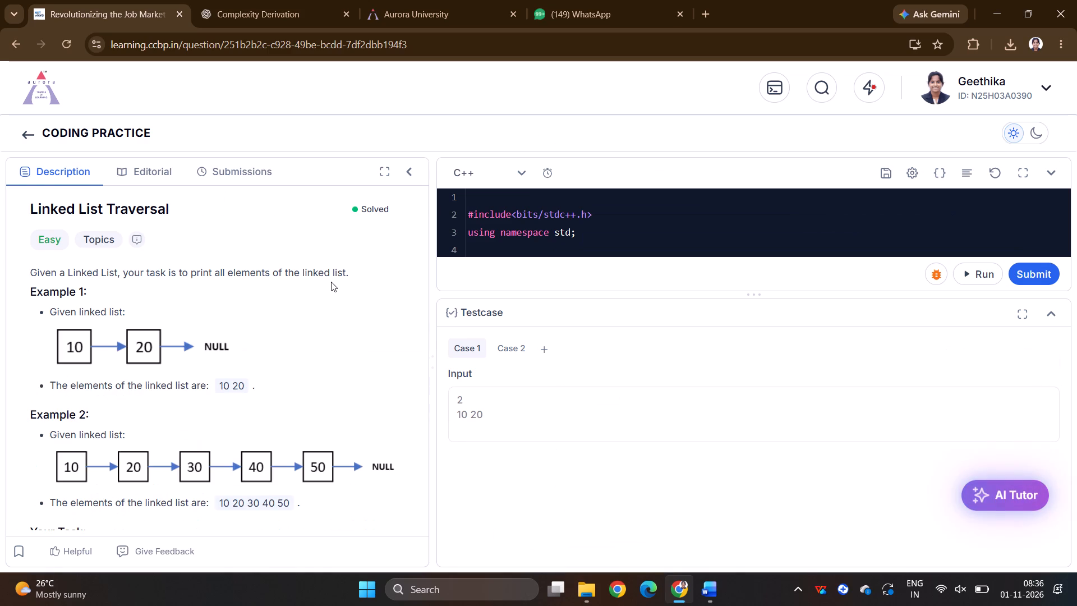
scroll(599, 200, up, 4)
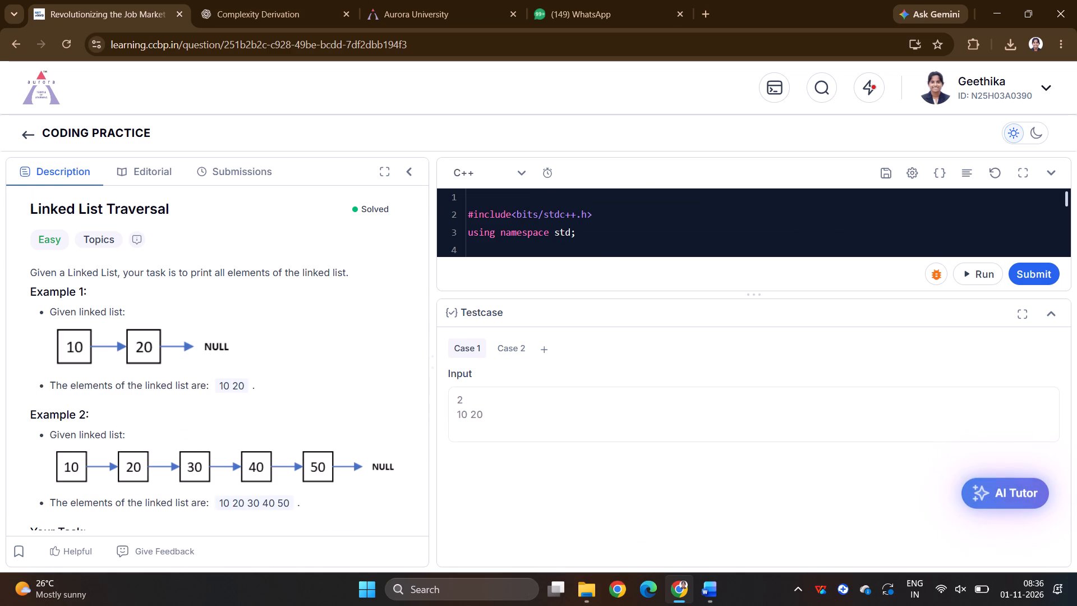
drag(754, 294, 771, 447)
Capture a screenshot of the Linked List Traversal problem page and paste it under Question 2 in the Word report.
key(Print)
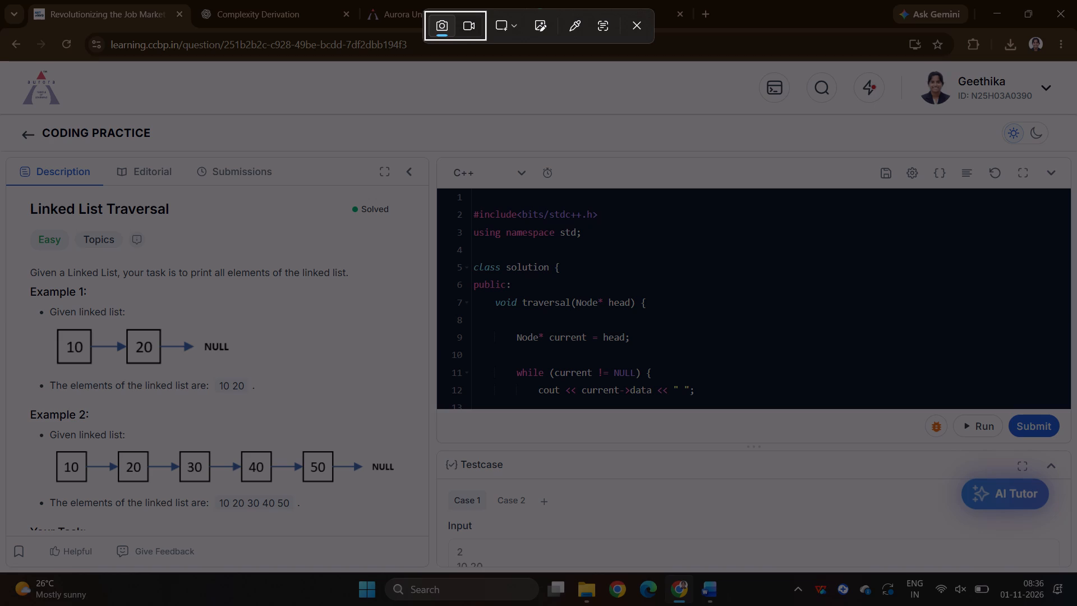
drag(0, 28, 1076, 582)
scroll(989, 543, right, 2)
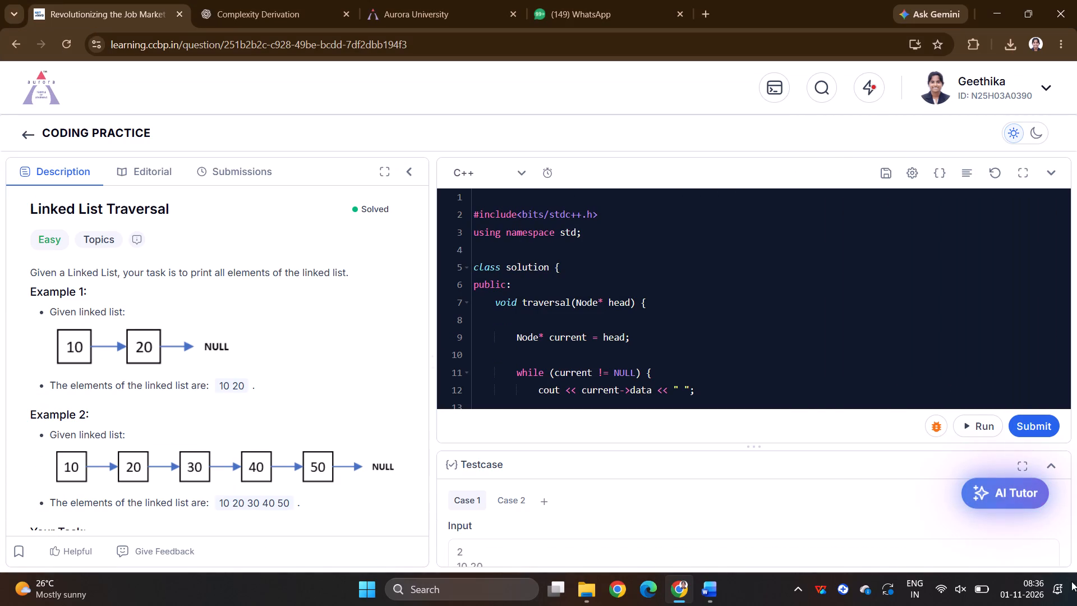
click(702, 596)
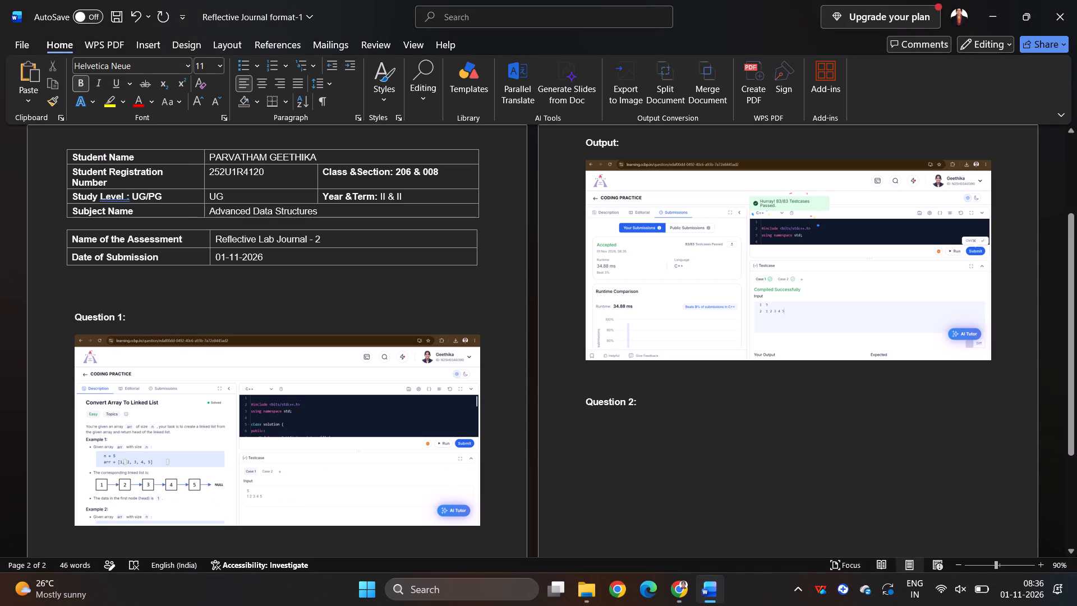
key(ctrl+v)
Add an "Output:" heading after the Linked List Traversal question screenshot, at the top of the third page.
click(1022, 495)
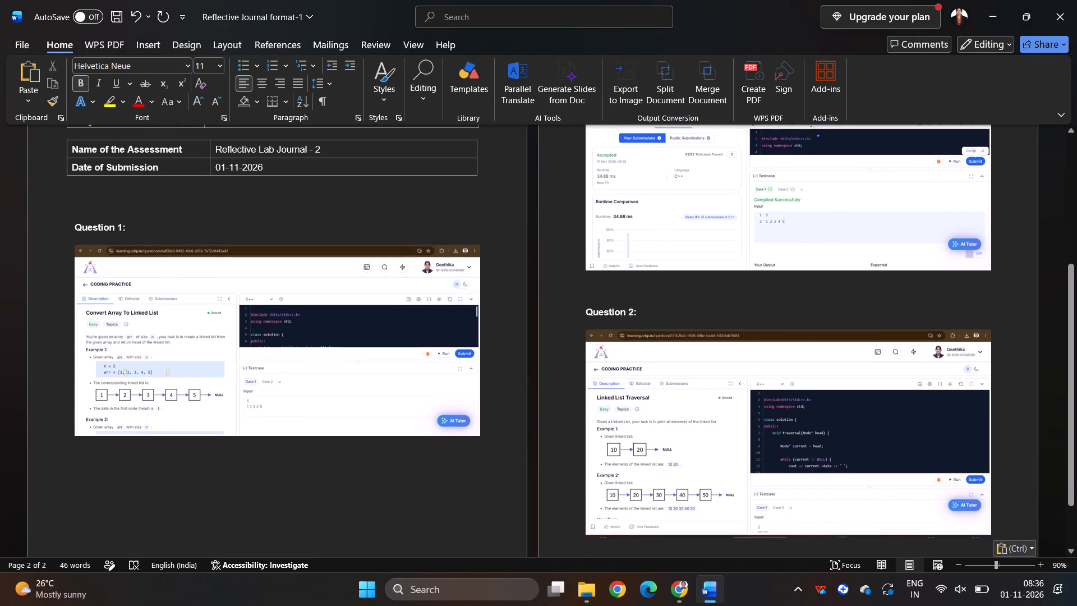
key(Return)
key(Return)
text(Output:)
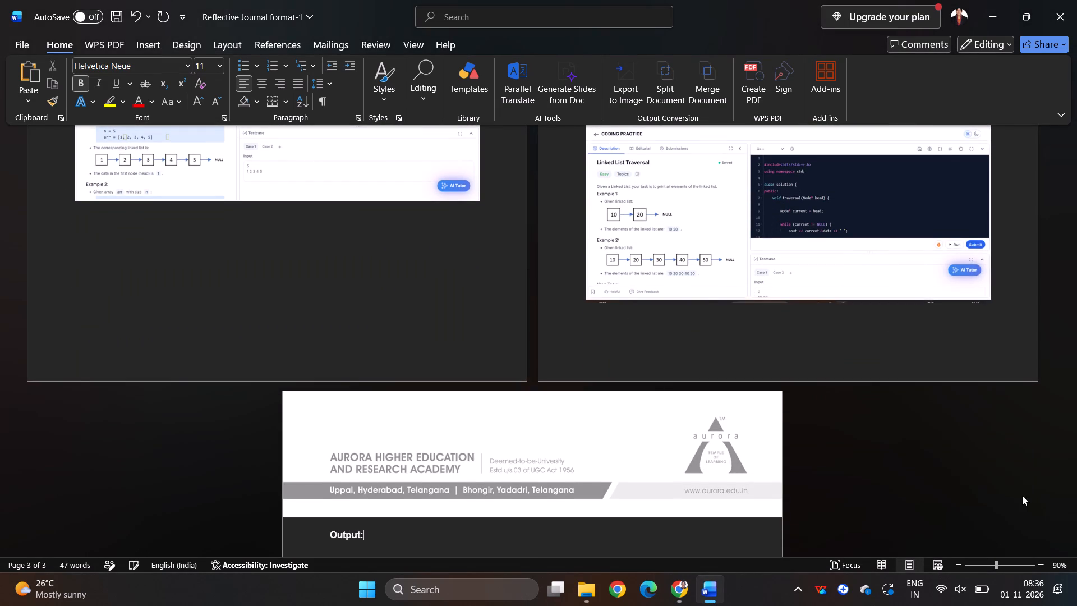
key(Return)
Back in Chrome, run the Linked List Traversal solution, enlarge the test case area and submit the code.
click(681, 605)
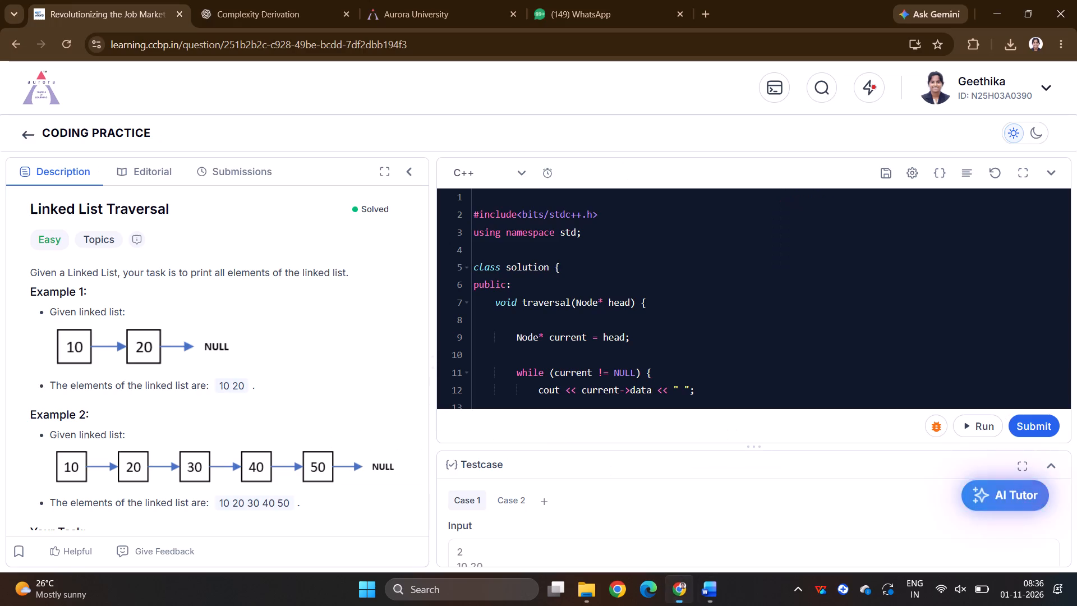
click(972, 427)
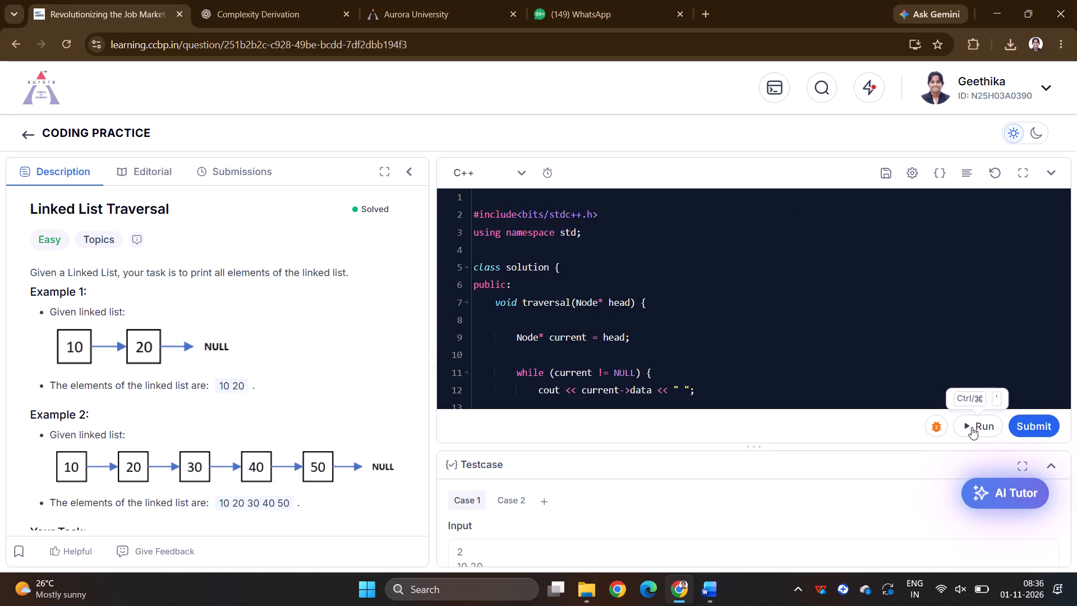
drag(752, 401, 733, 327)
click(1046, 307)
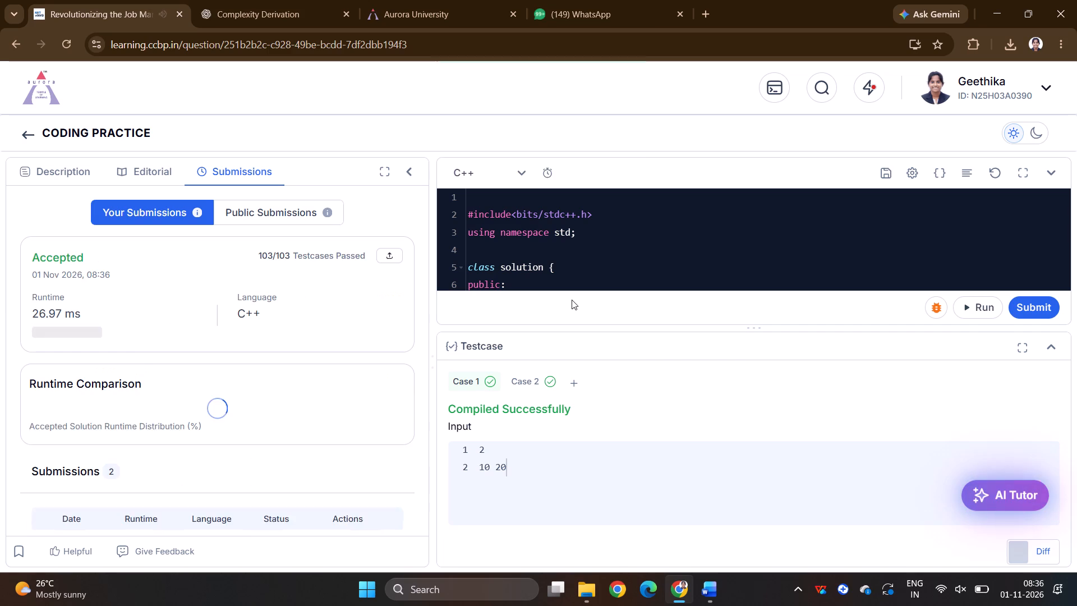
Capture a screenshot of the Linked List Traversal submission result and paste it under the third page's Output heading in Word.
key(Print)
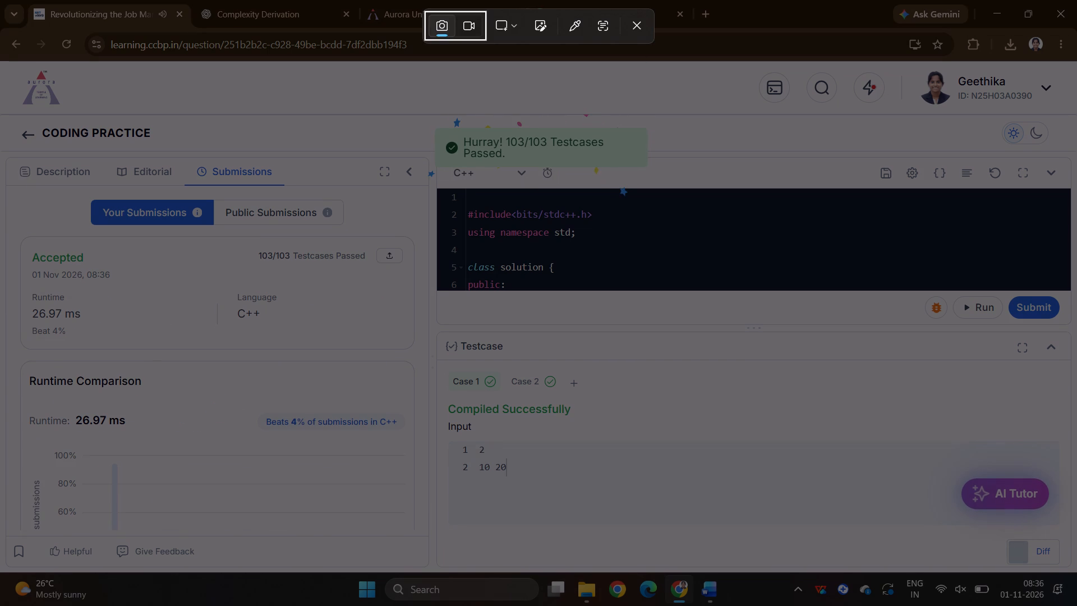
drag(0, 25, 1076, 572)
scroll(1076, 557, right, 1)
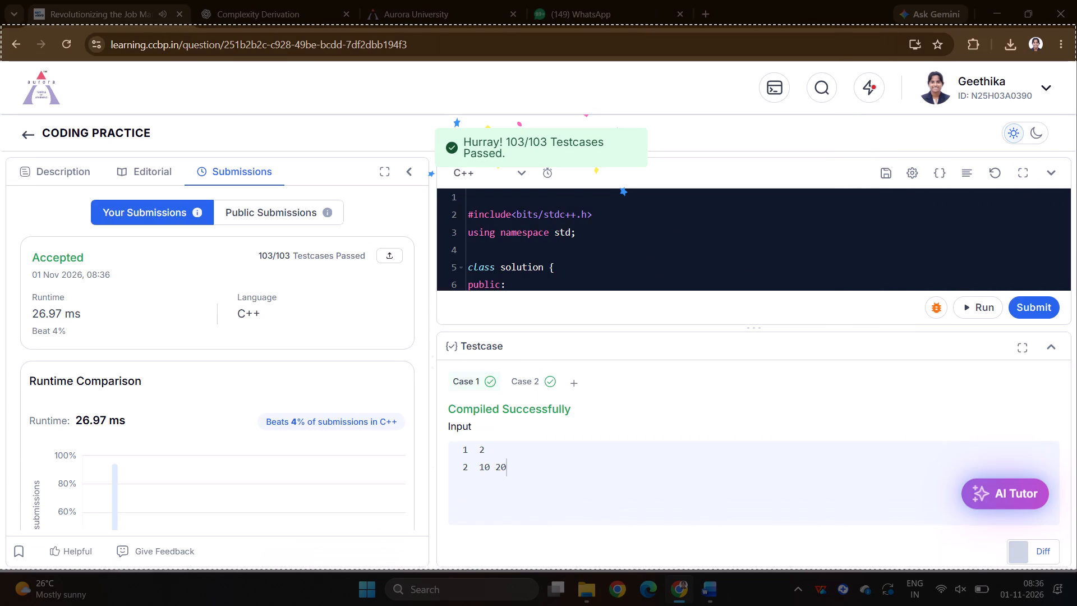
scroll(1076, 572, right, 1)
drag(1076, 572, 1076, 575)
click(708, 603)
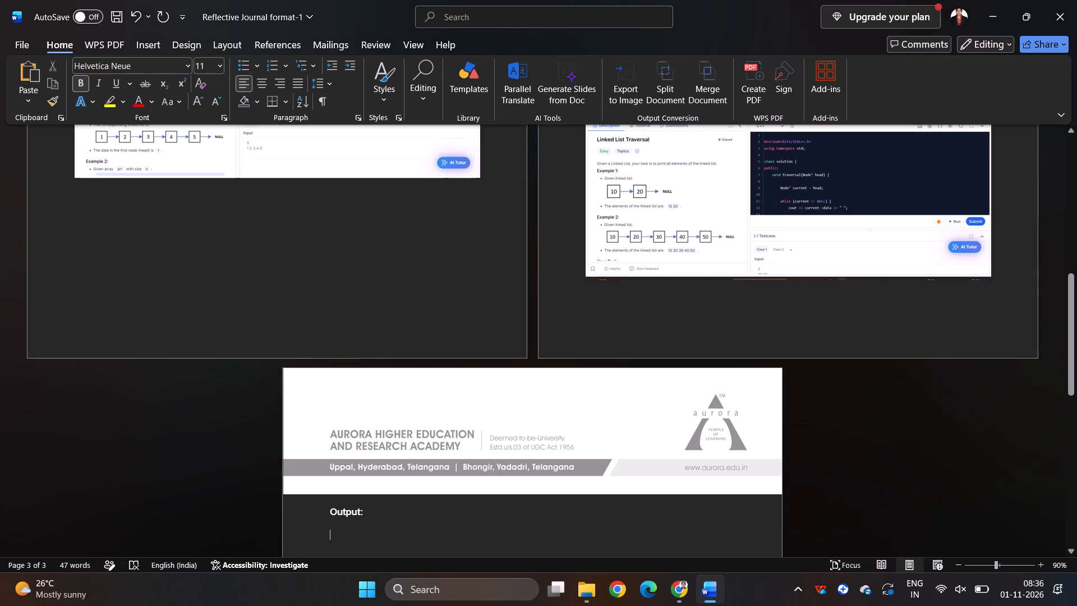
key(ctrl+v)
Add a "Question 3:" heading below the Linked List Traversal output screenshot, leaving blank space between them.
key(Return)
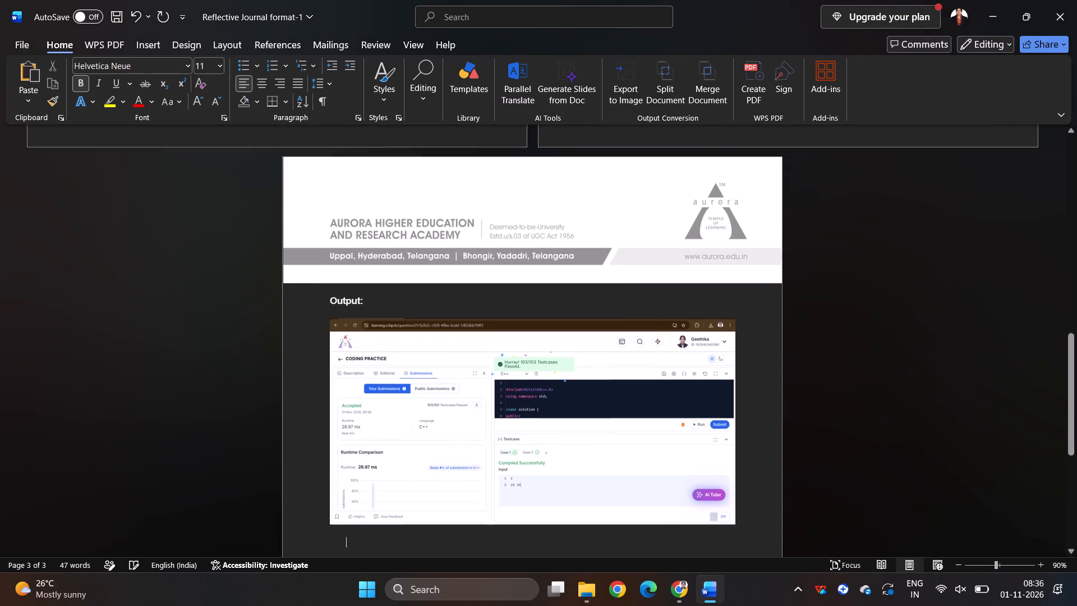
key(Return)
key(Return)
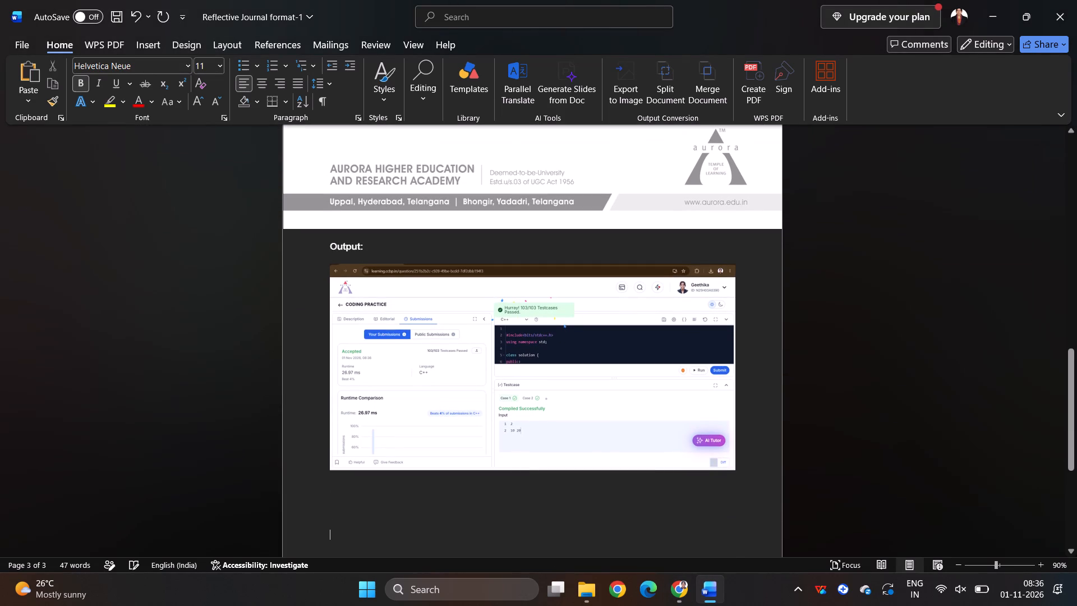
key(BackSpace)
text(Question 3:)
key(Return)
In Chrome, return to the coding practice list, open the Length of Linked List problem and enlarge its code area.
click(681, 587)
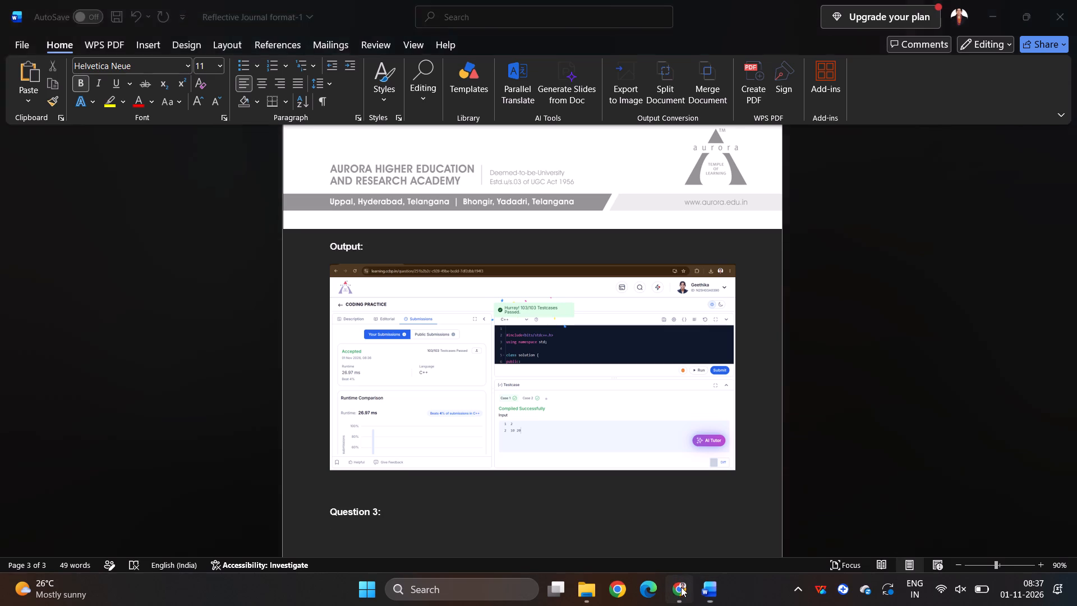
click(24, 133)
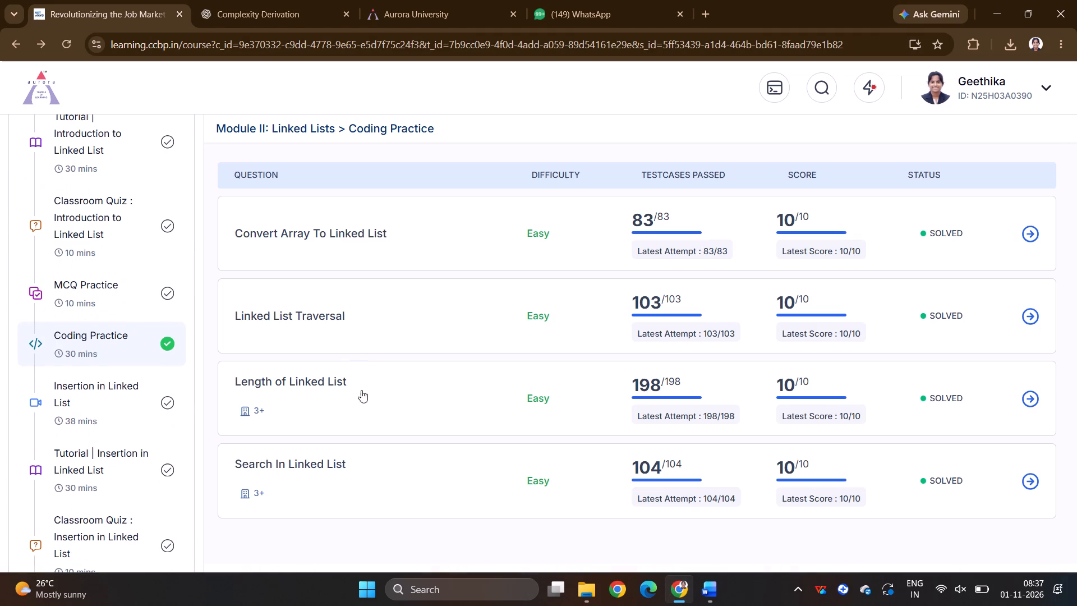
click(361, 391)
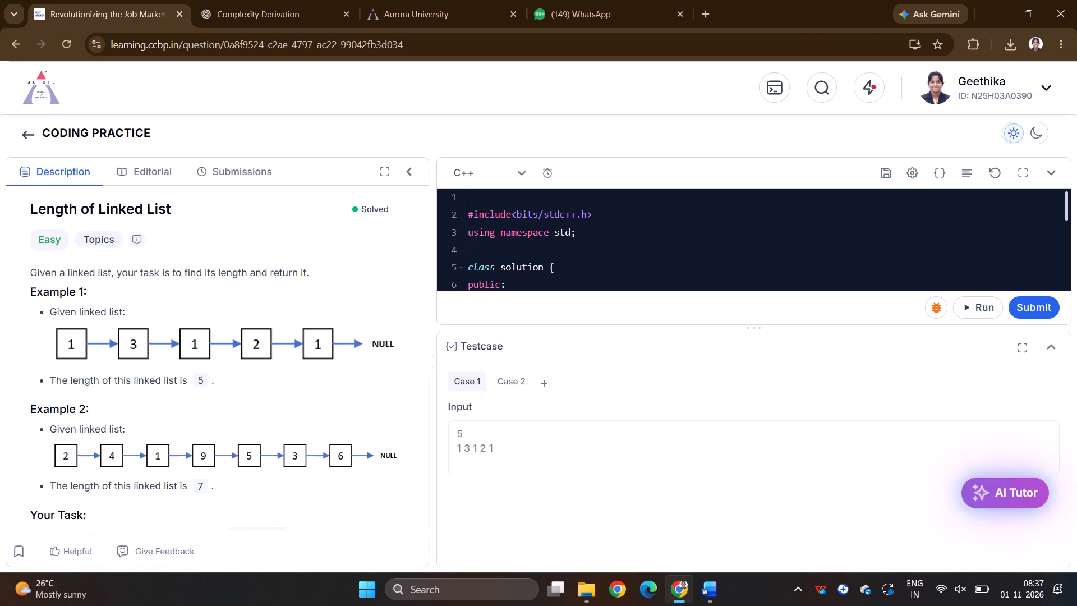
drag(772, 327, 789, 400)
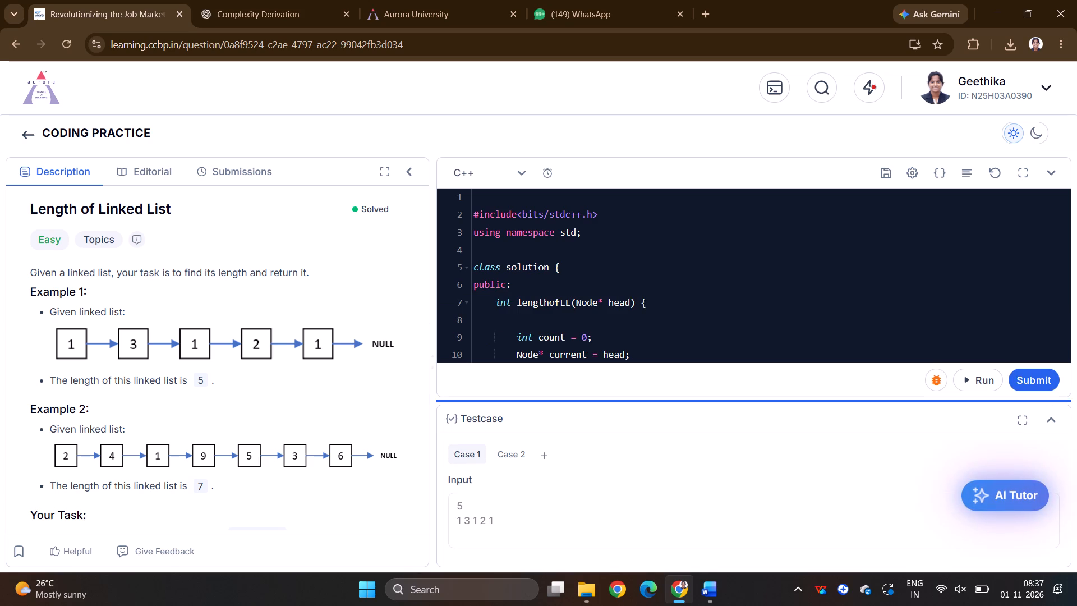
Capture a screenshot of the Length of Linked List problem page and paste it under Question 3 in the Word report.
key(Print)
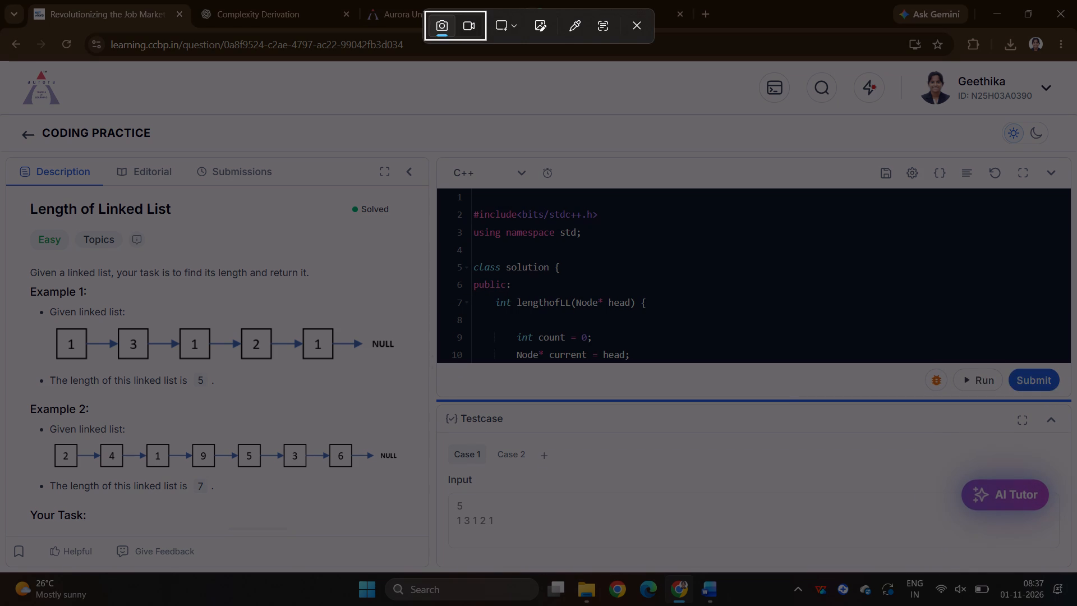
drag(0, 28, 1076, 569)
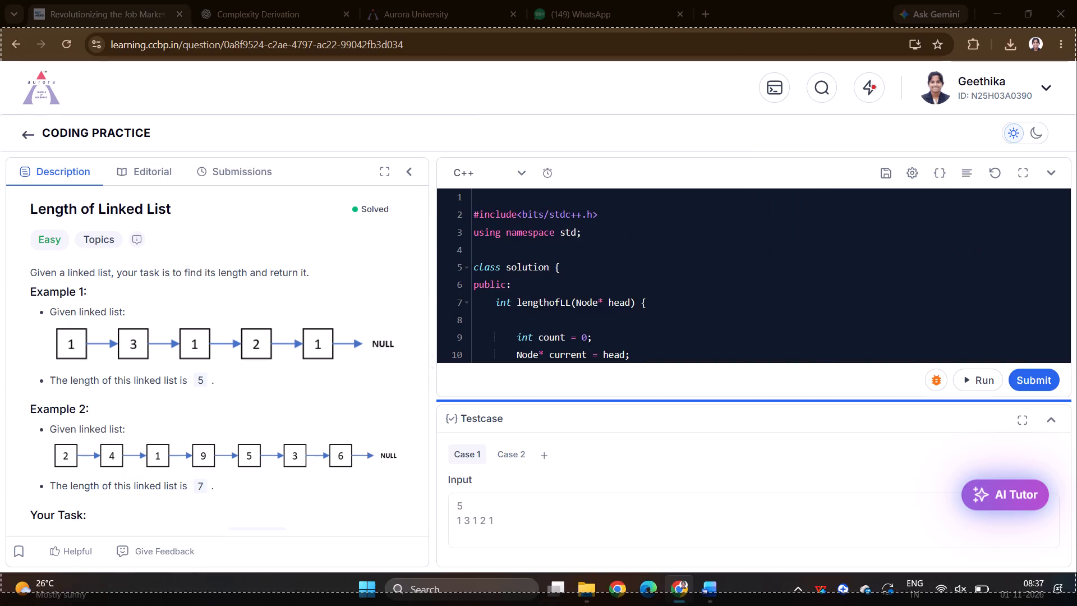
drag(1076, 569, 1076, 558)
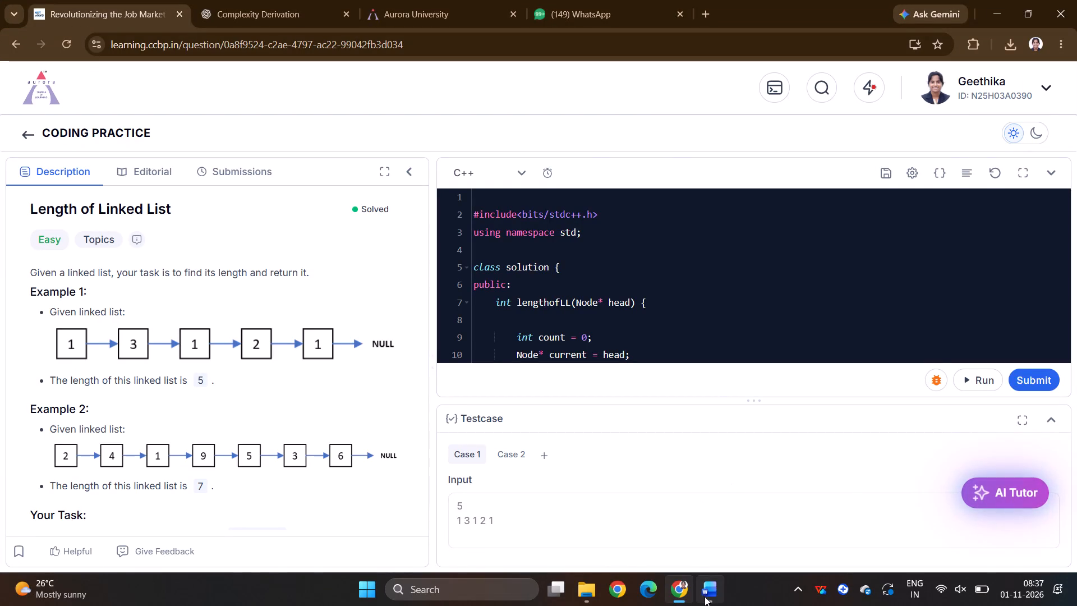
click(705, 596)
key(ctrl+v)
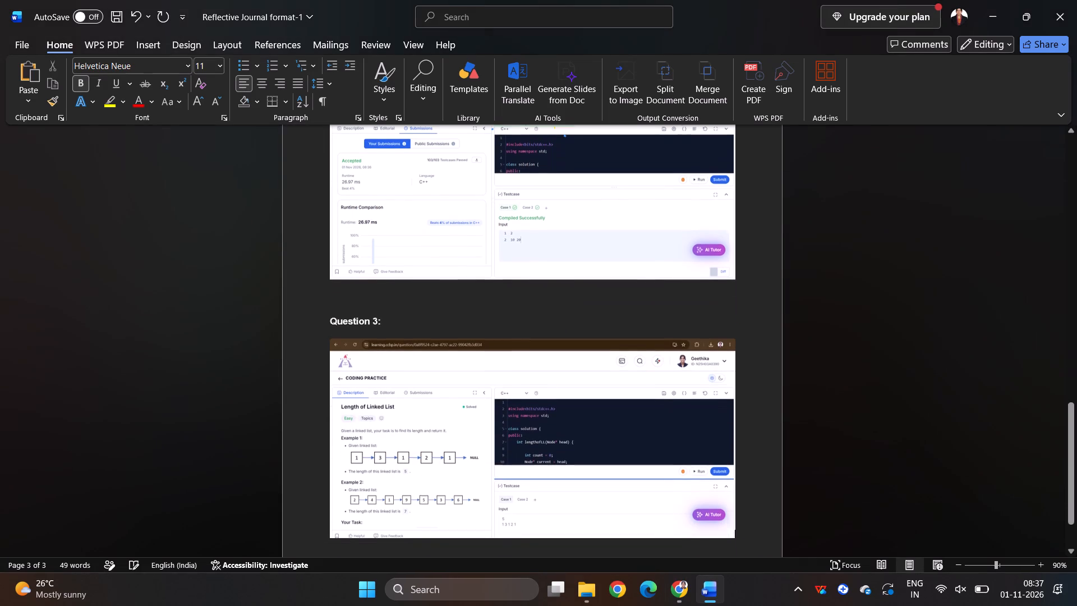
Add an "Output:" heading on the fourth page, with a blank line above it and empty lines below.
scroll(558, 495, right, 2)
click(749, 506)
key(Return)
key(Return)
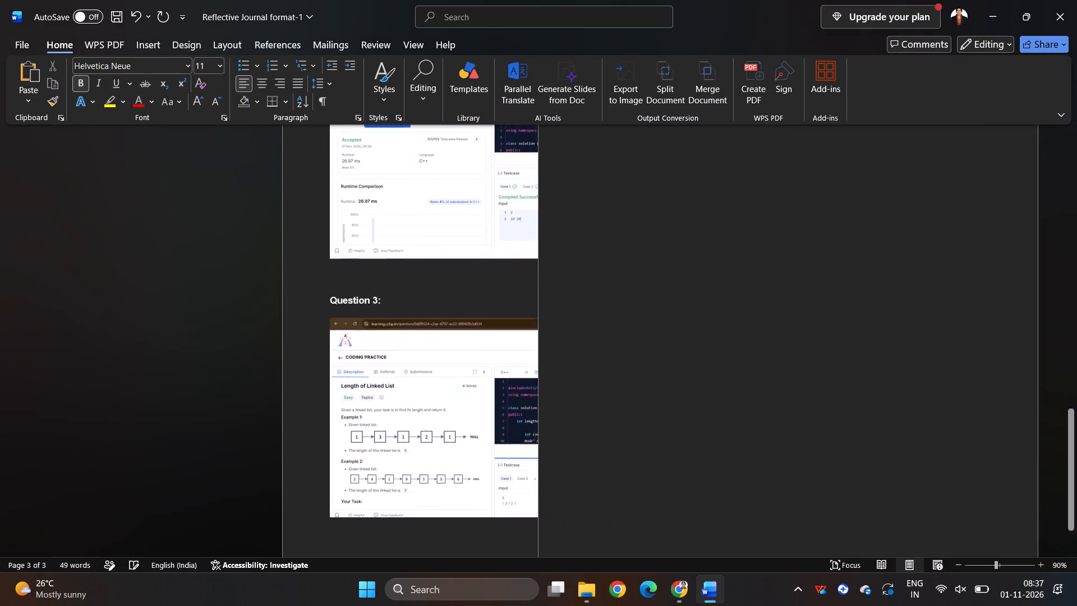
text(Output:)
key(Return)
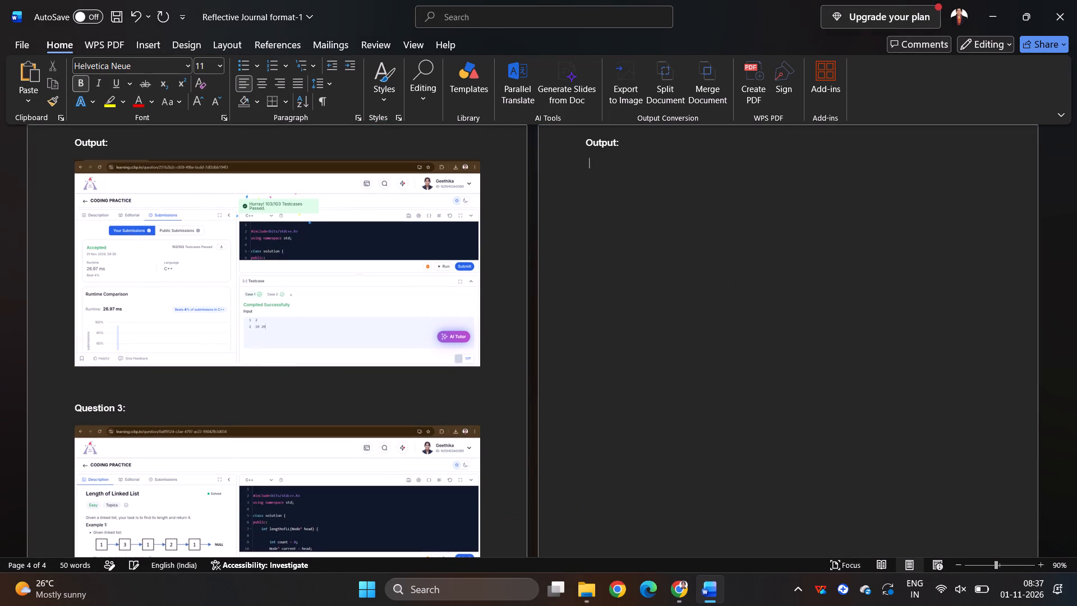
click(584, 144)
key(Return)
click(660, 175)
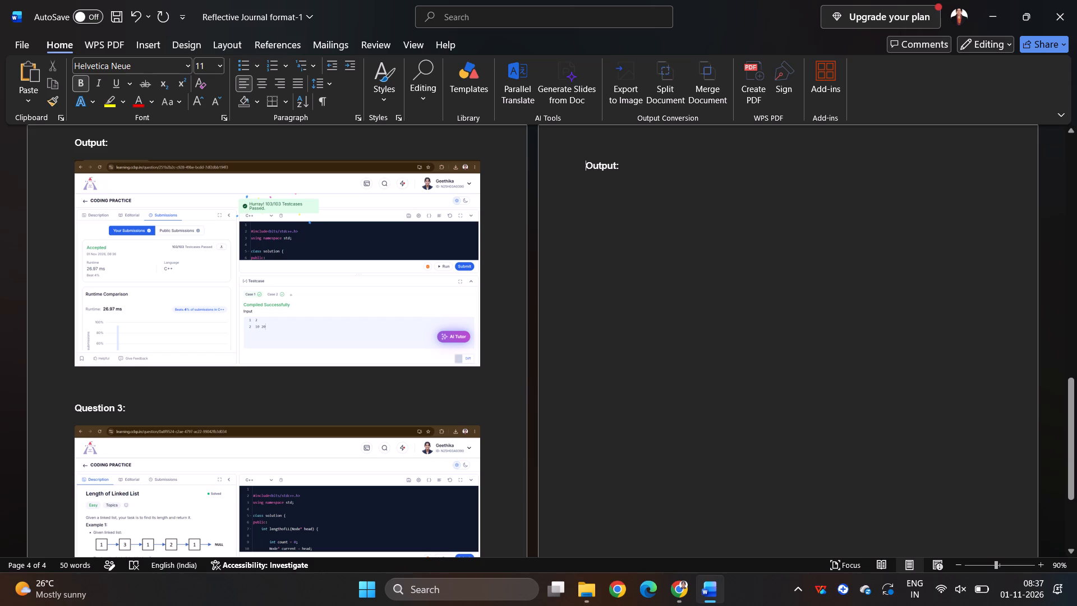
key(Return)
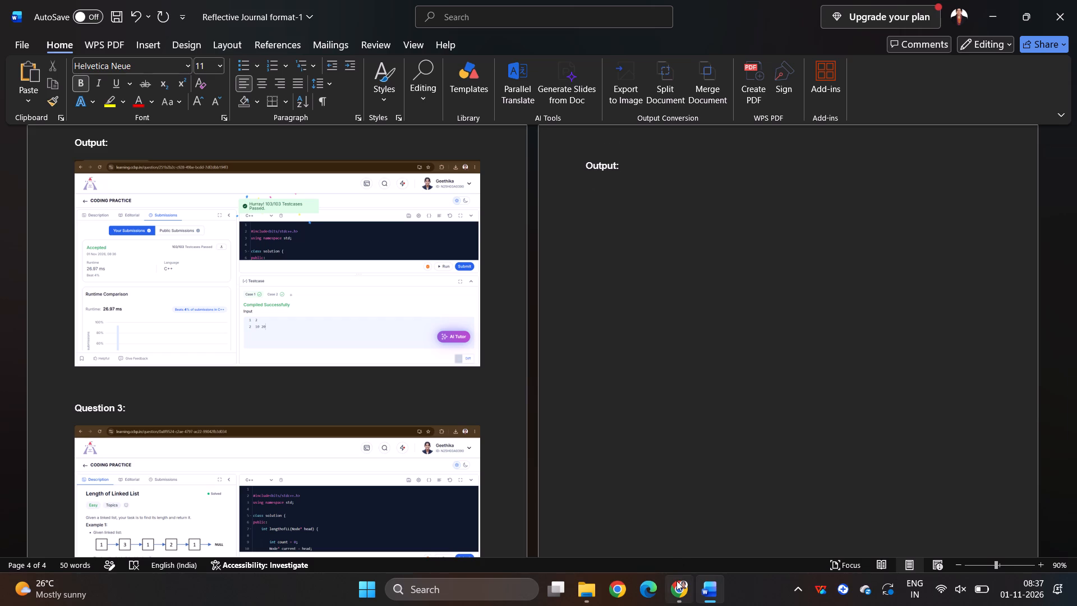
Back in Chrome, run the Length of Linked List solution, enlarge the test case area and submit the code.
click(676, 581)
click(991, 374)
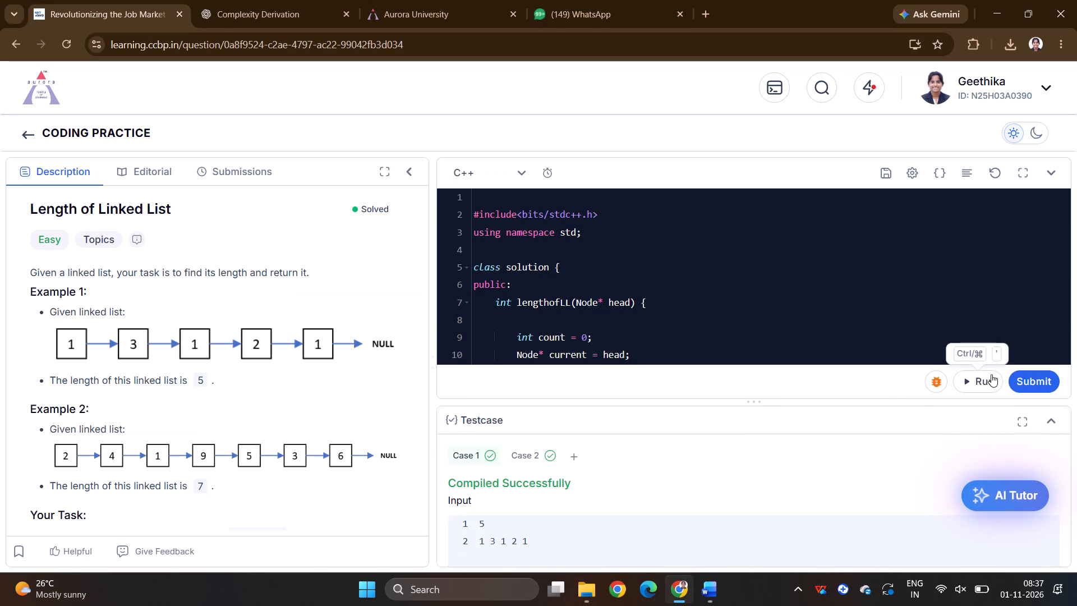
drag(781, 402, 779, 355)
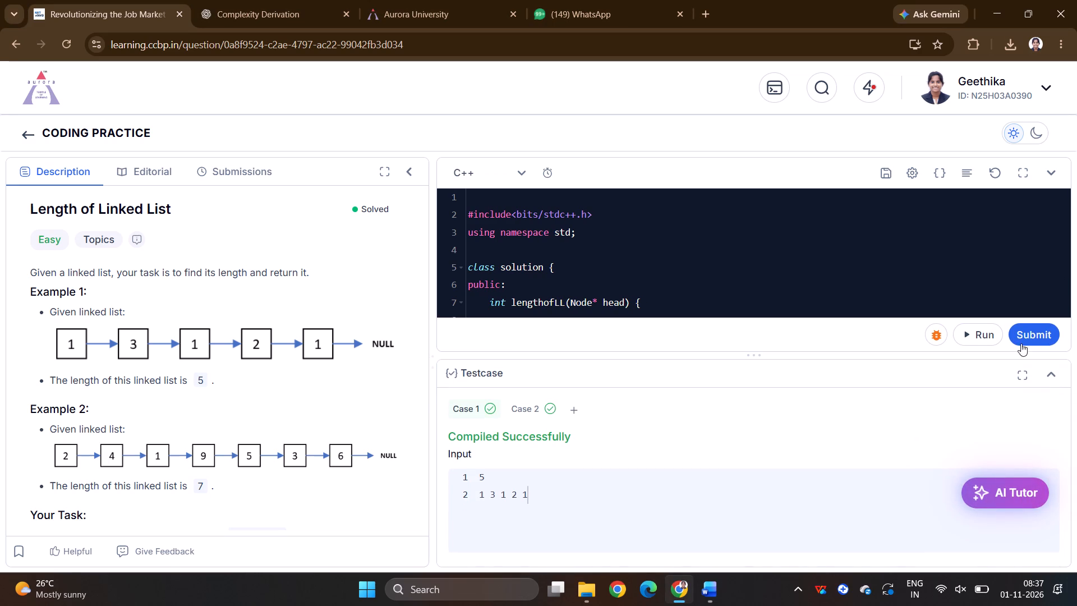
click(1024, 341)
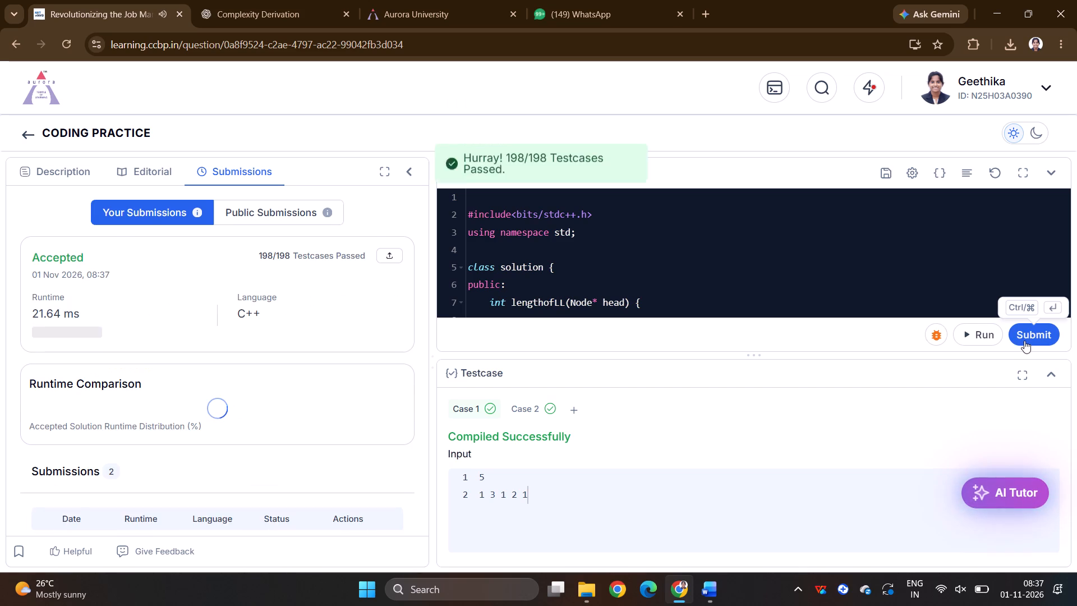
Capture a screenshot of the accepted Length of Linked List submission and paste it under the fourth page's "Output:" heading in Word.
key(Print)
scroll(1024, 341, left, 7)
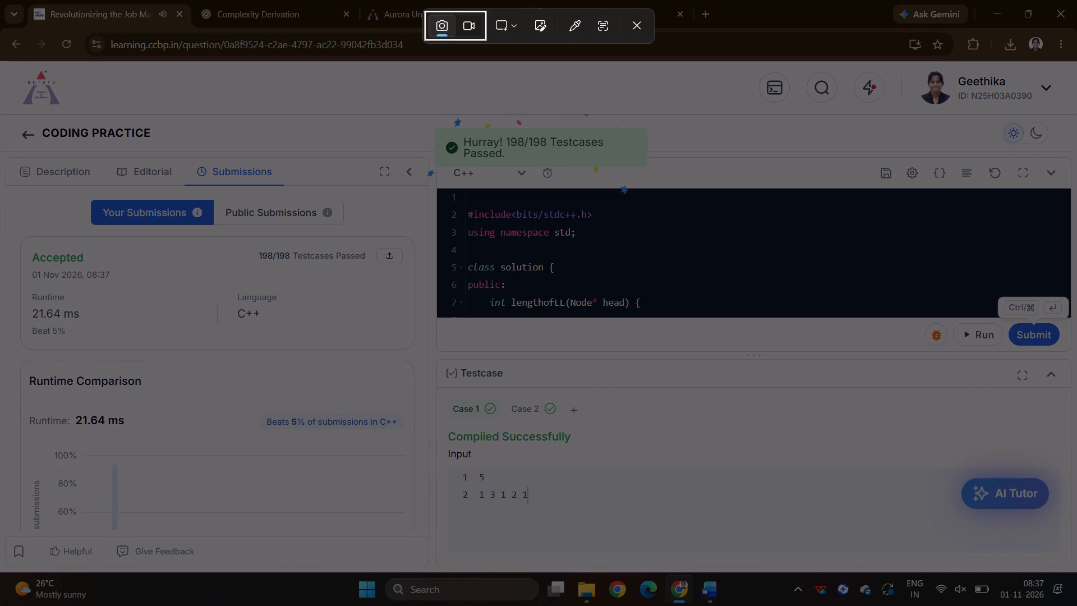
drag(0, 30, 1076, 573)
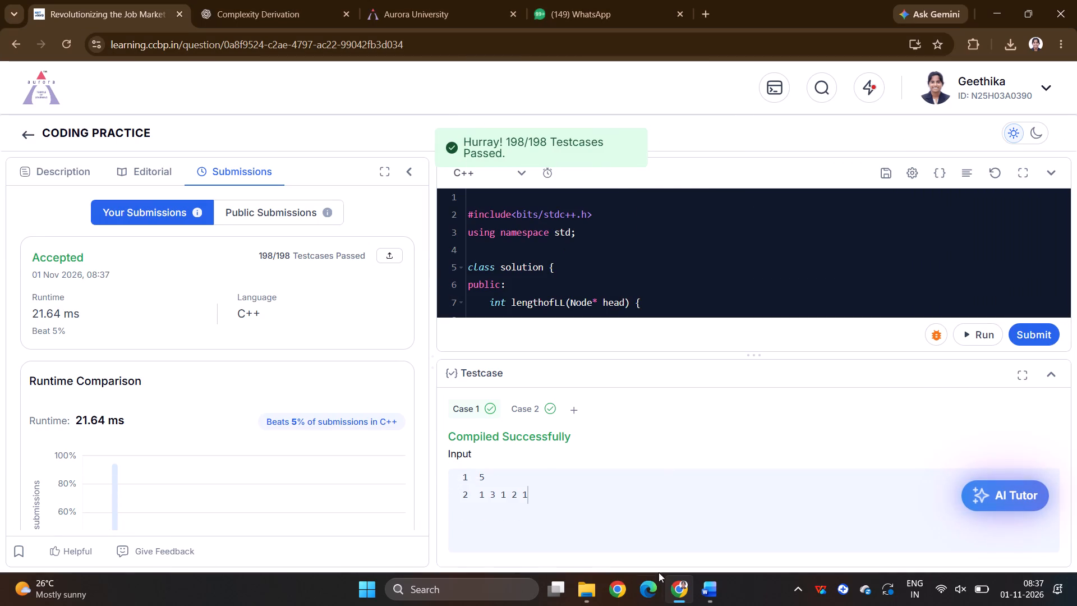
click(709, 596)
key(ctrl+v)
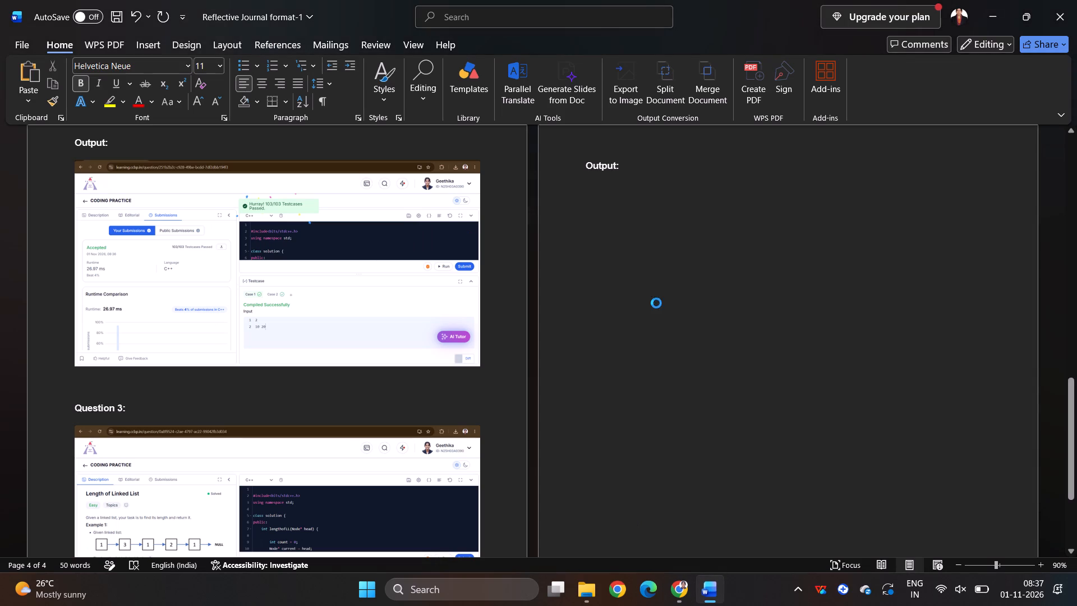
Add a "Question 4:" heading below the pasted output screenshot, with an empty line under it.
click(999, 435)
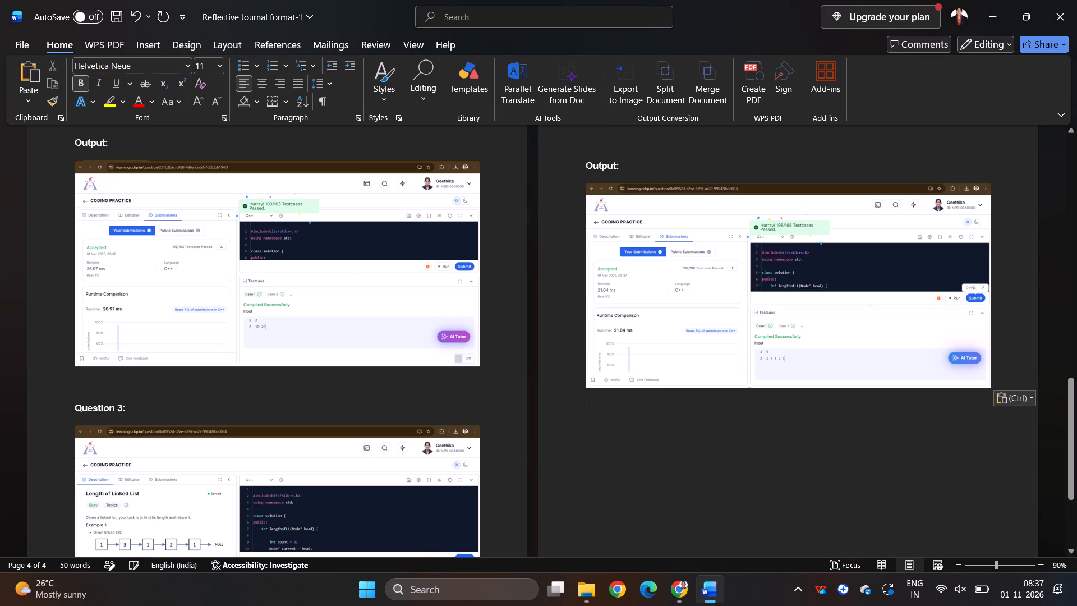
key(Return)
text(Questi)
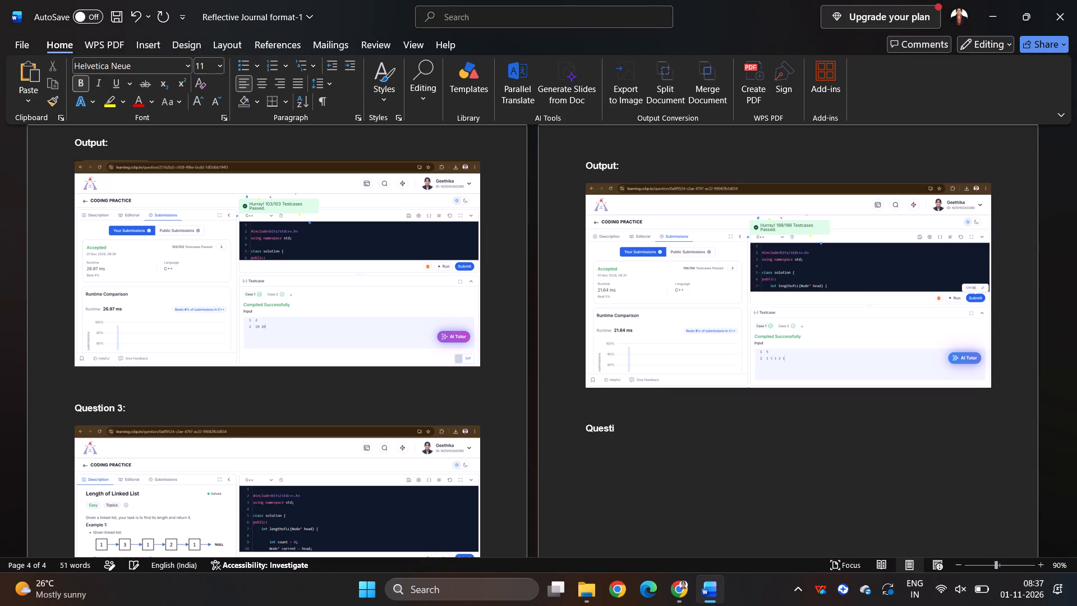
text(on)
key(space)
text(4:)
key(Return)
Add a blank line above the Question 3 heading and below Question 4, and remove one above the fourth page's "Output:" heading.
scroll(999, 435, up, 2)
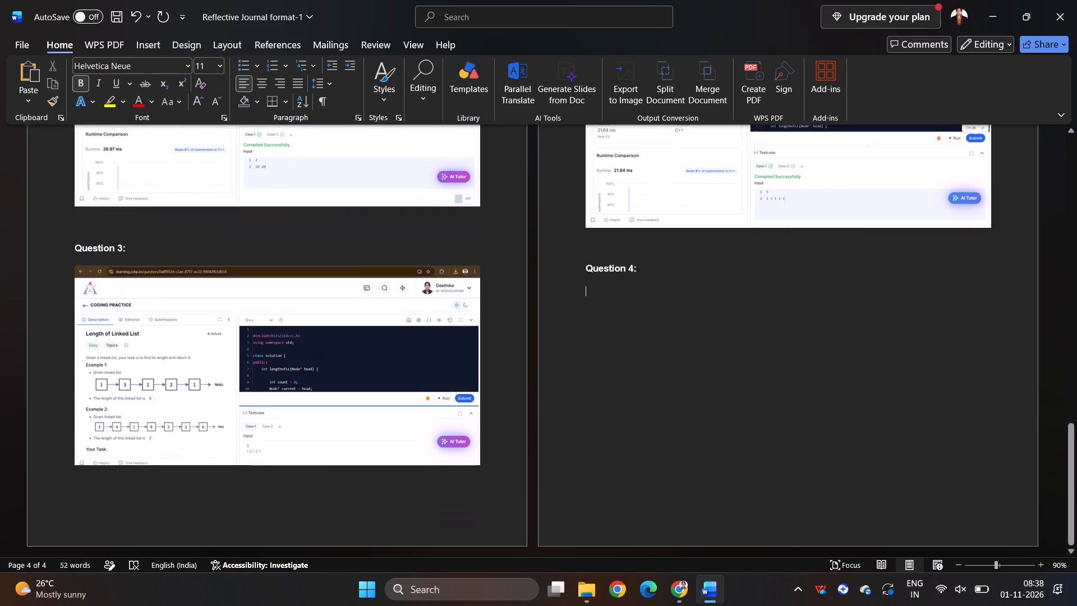
scroll(999, 435, up, 1)
scroll(905, 273, up, 1)
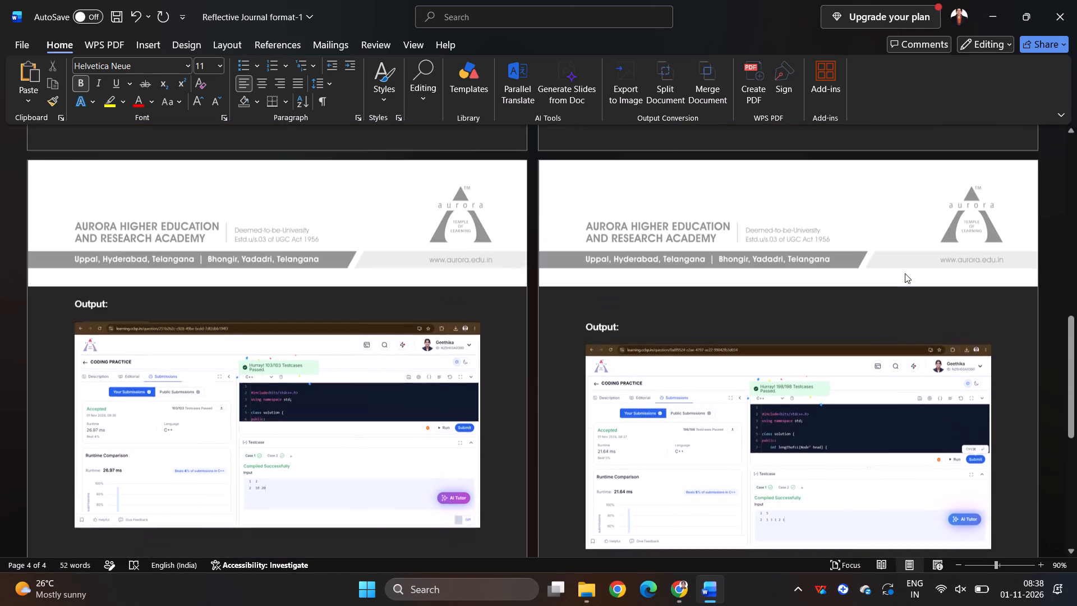
scroll(905, 273, up, 1)
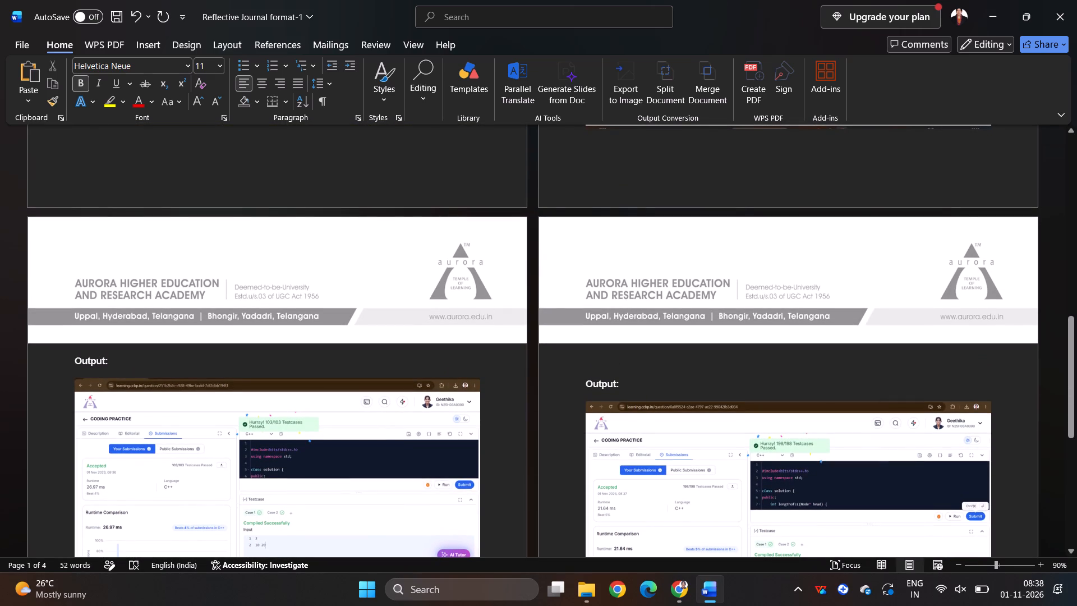
scroll(495, 374, down, 3)
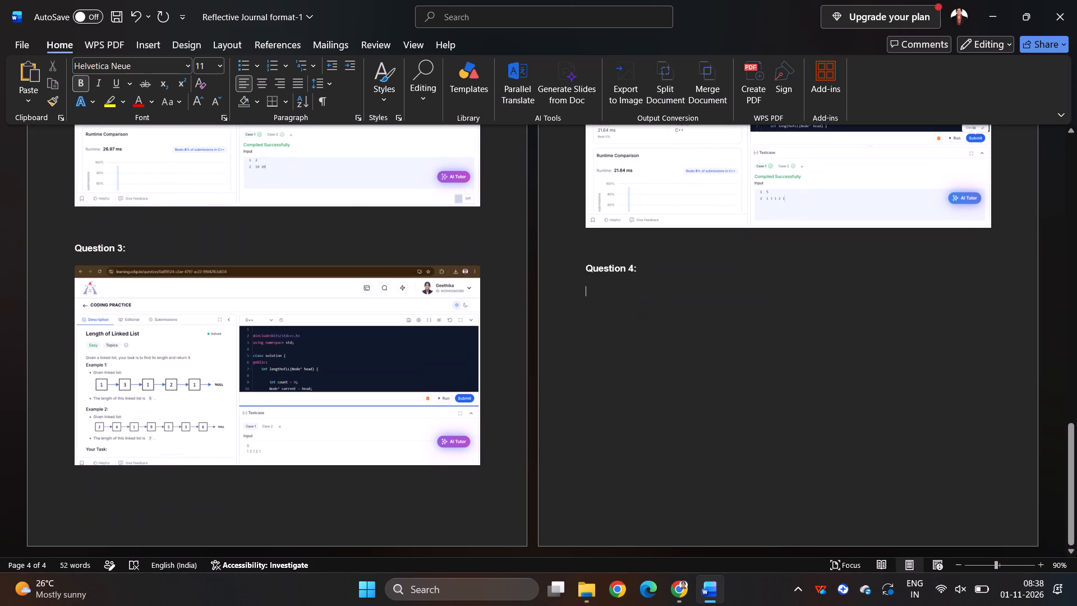
click(310, 226)
key(Return)
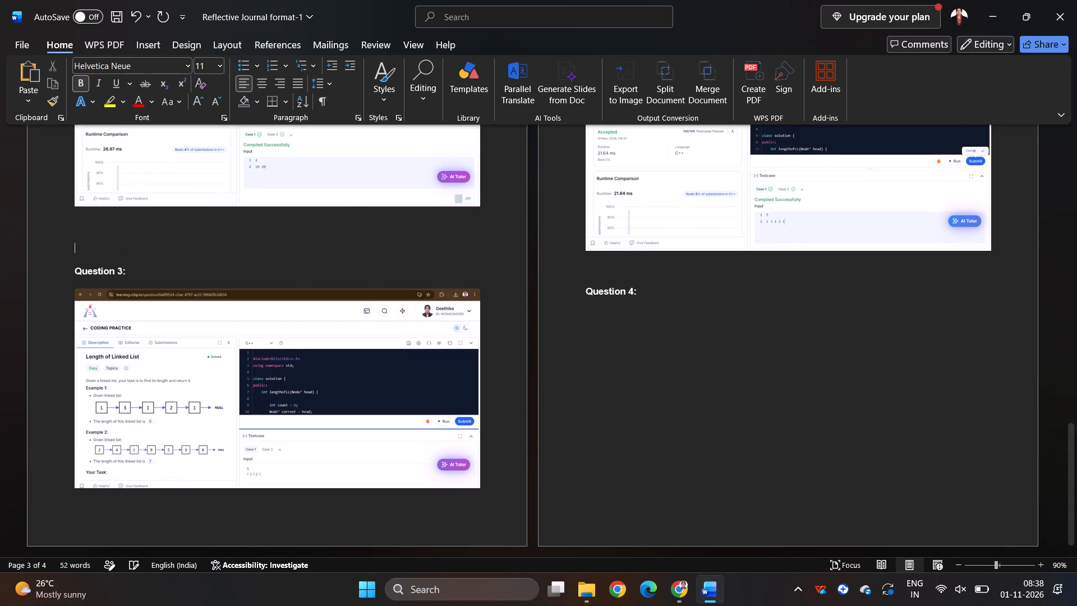
scroll(310, 226, up, 2)
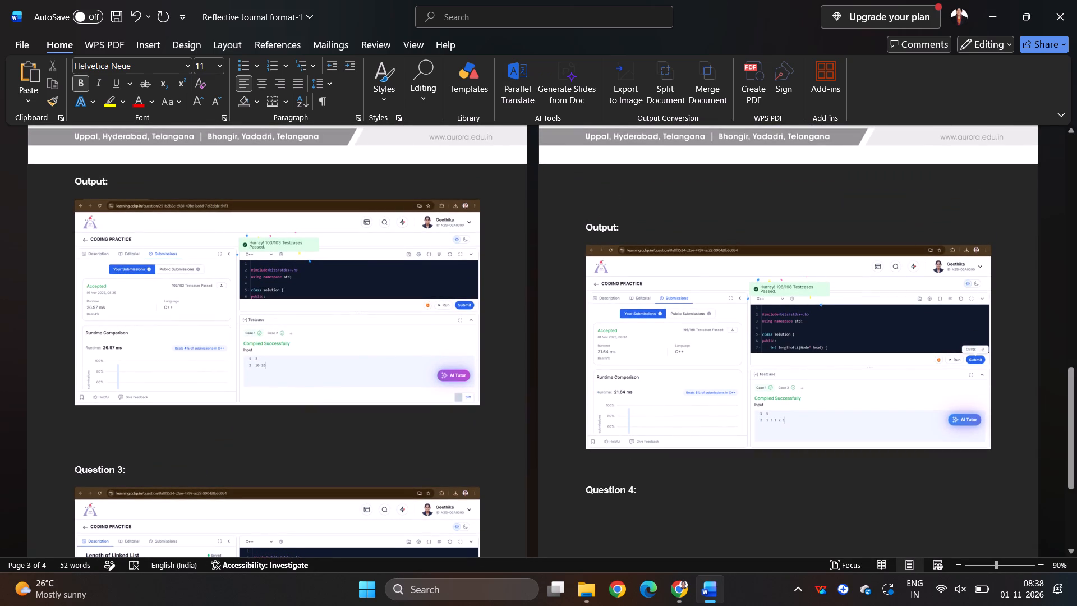
click(592, 195)
key(BackSpace)
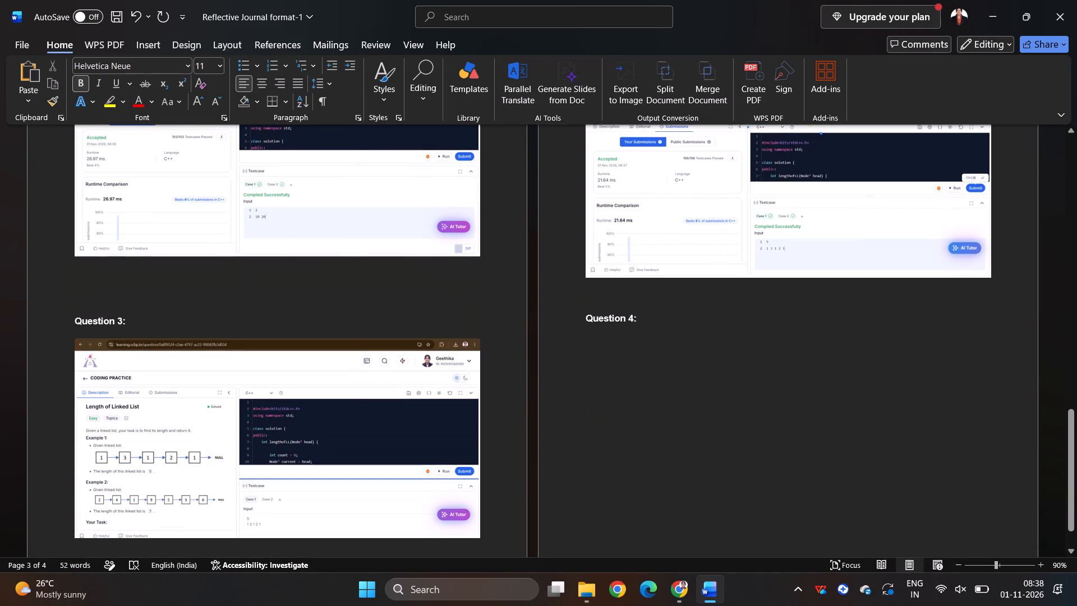
click(698, 322)
key(Return)
In Chrome, return to the coding practice list and open the Search In Linked List problem.
click(681, 590)
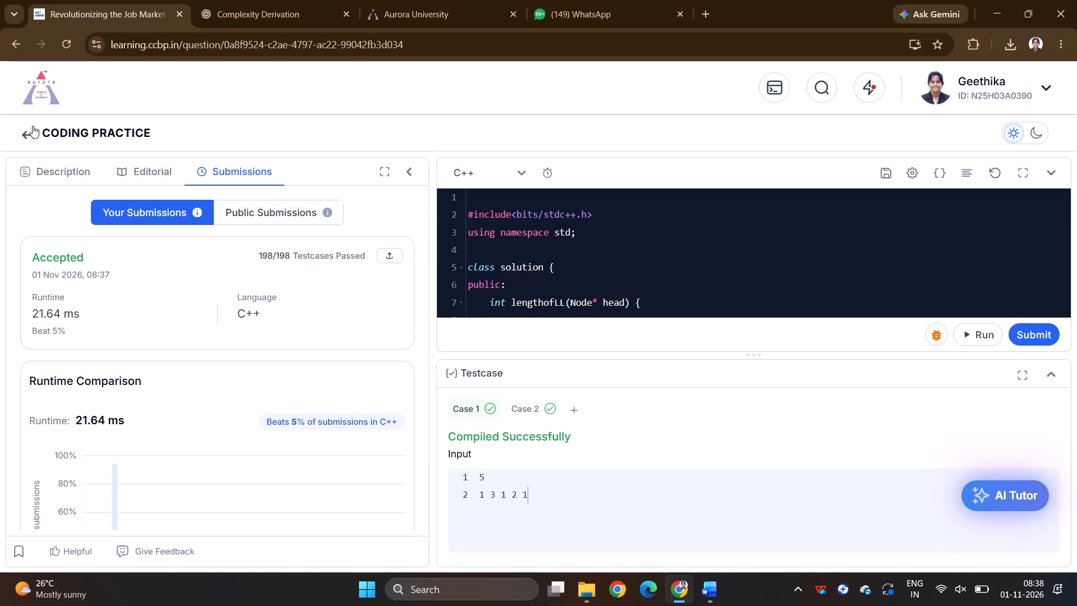
click(27, 128)
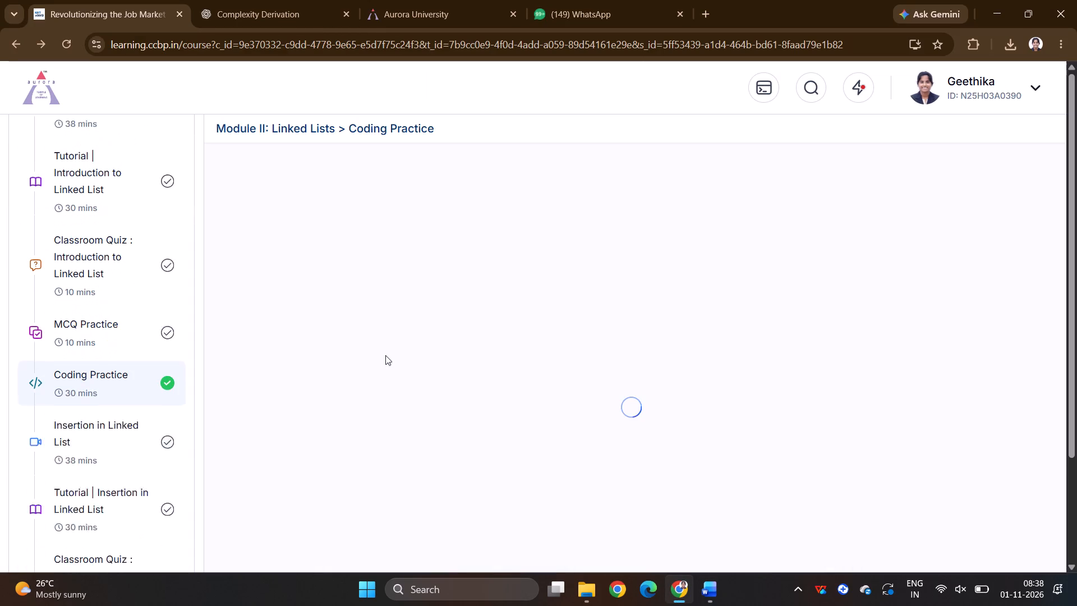
scroll(385, 355, down, 4)
click(351, 508)
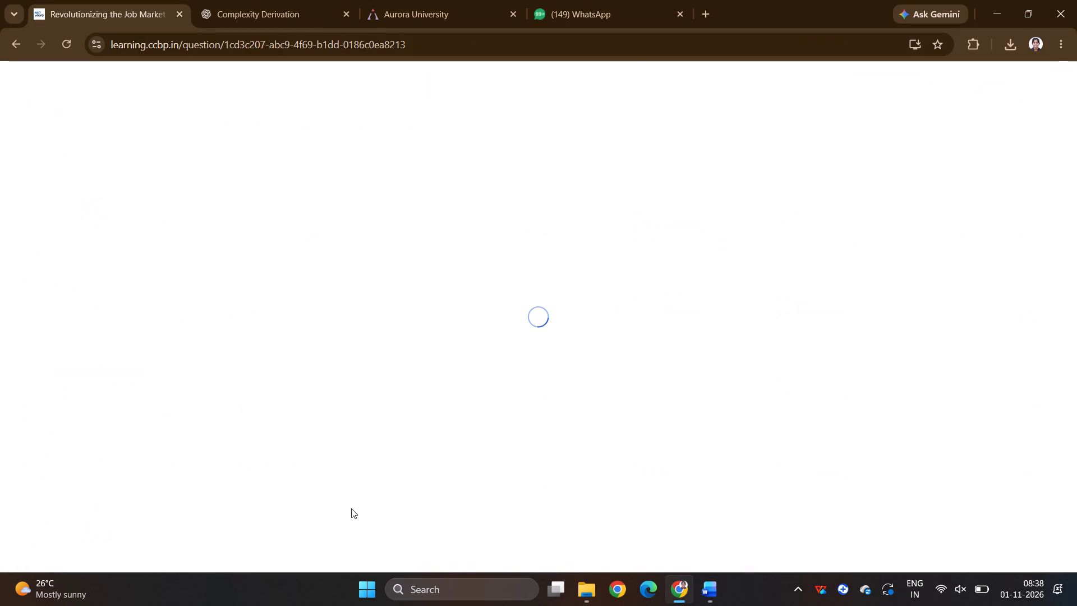
click(351, 508)
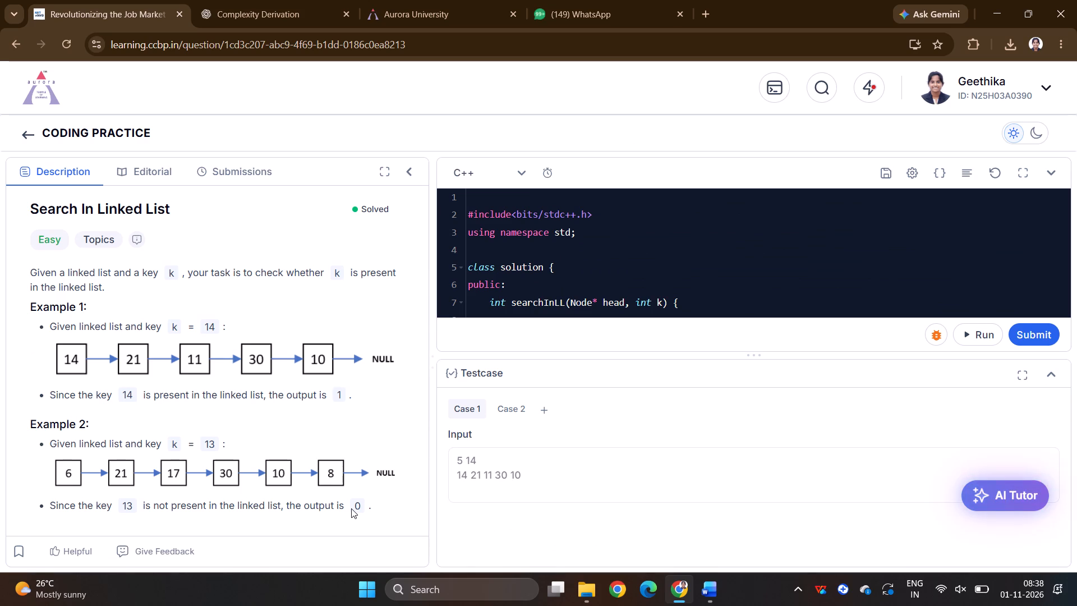
Capture a screenshot of the Search In Linked List problem page and paste it under Question 4 in the Word report.
key(Print)
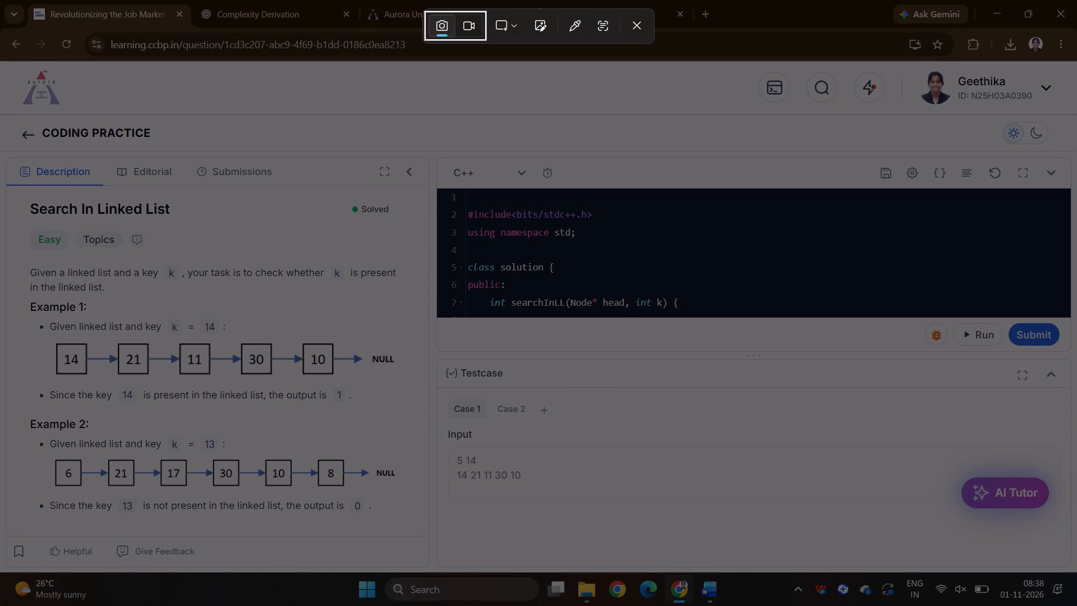
drag(0, 22, 855, 385)
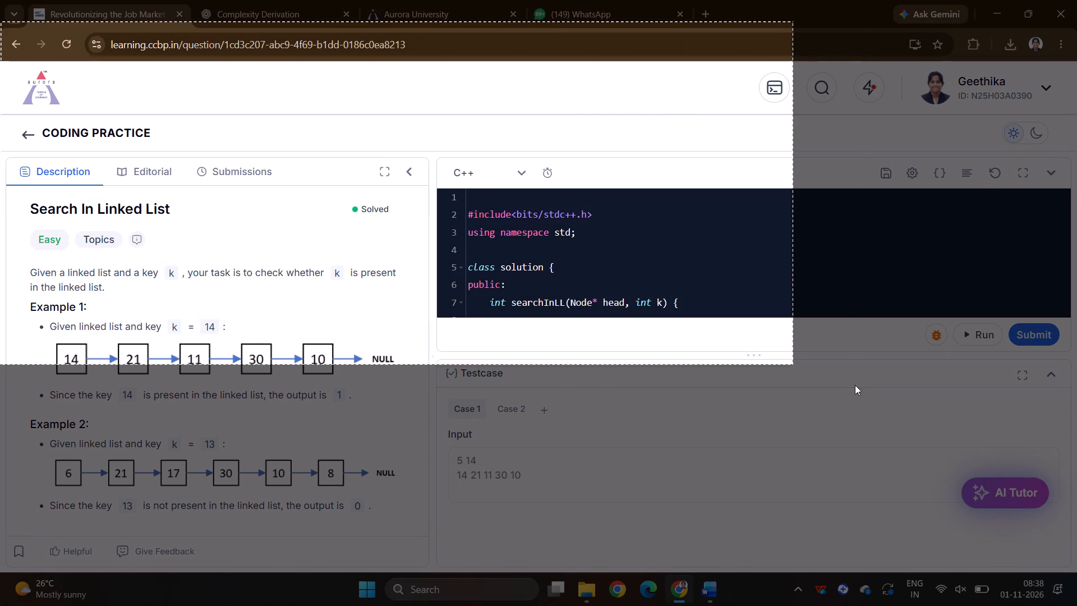
drag(855, 385, 1076, 571)
scroll(1065, 545, right, 1)
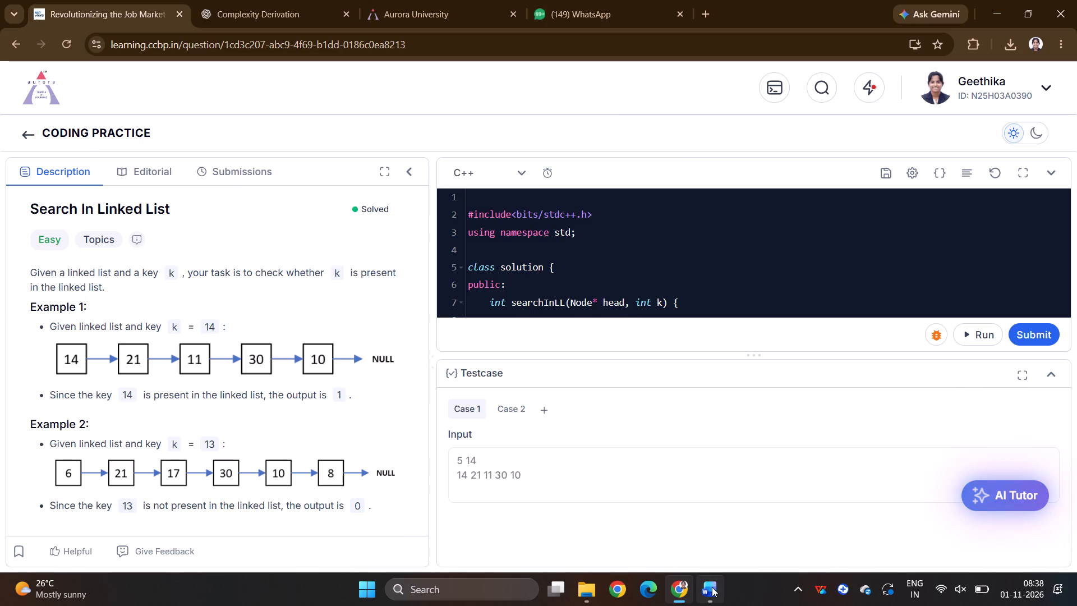
click(712, 587)
key(ctrl+v)
ctrl+click(623, 411)
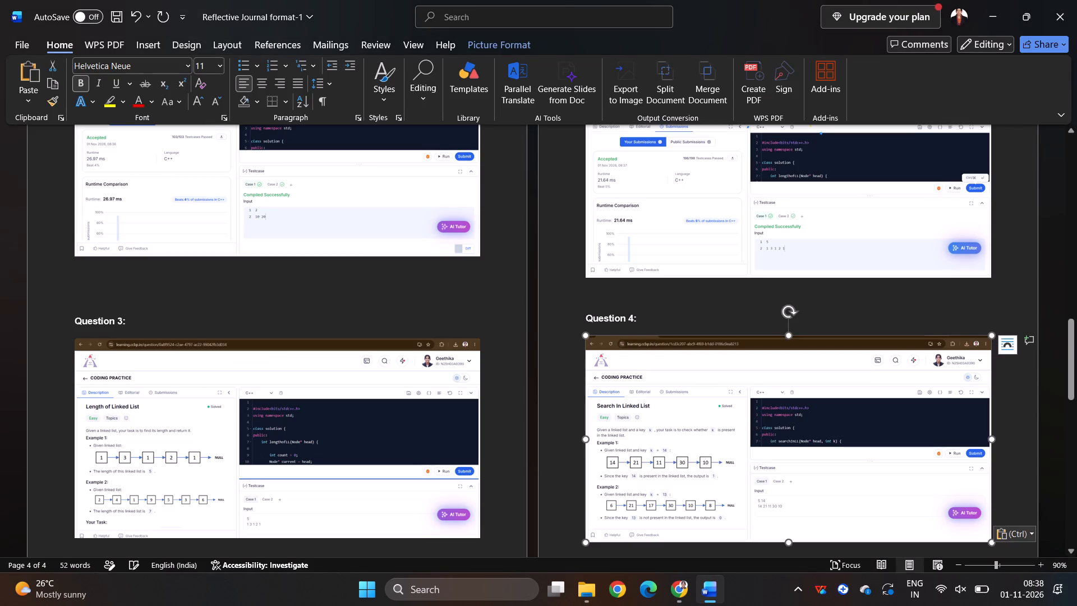
Add an "Output:" heading on the fifth page, with a blank line above it and an empty line below.
click(1009, 501)
key(Return)
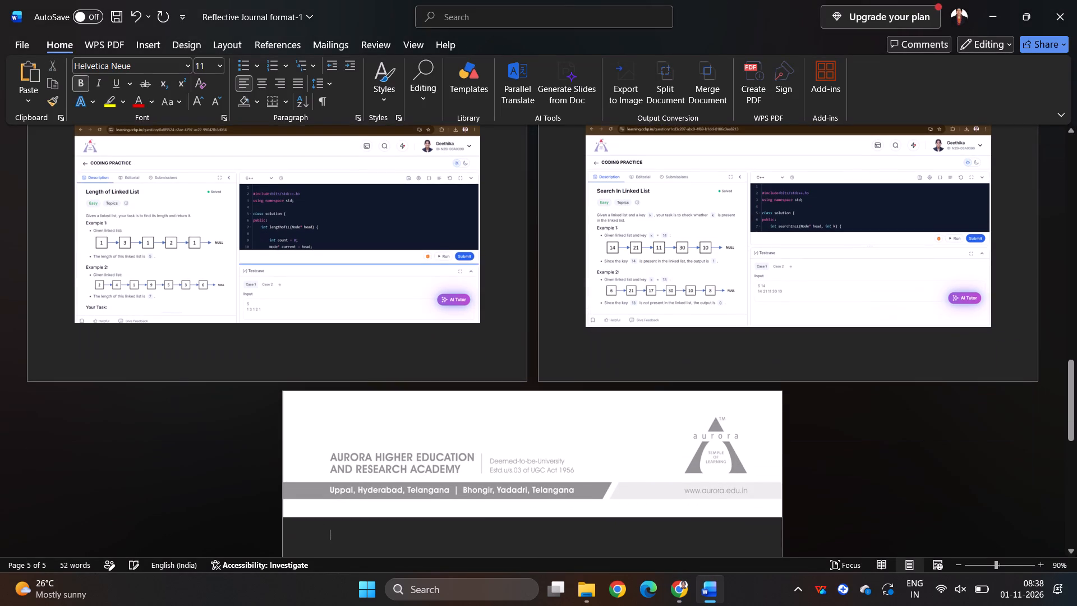
key(Return)
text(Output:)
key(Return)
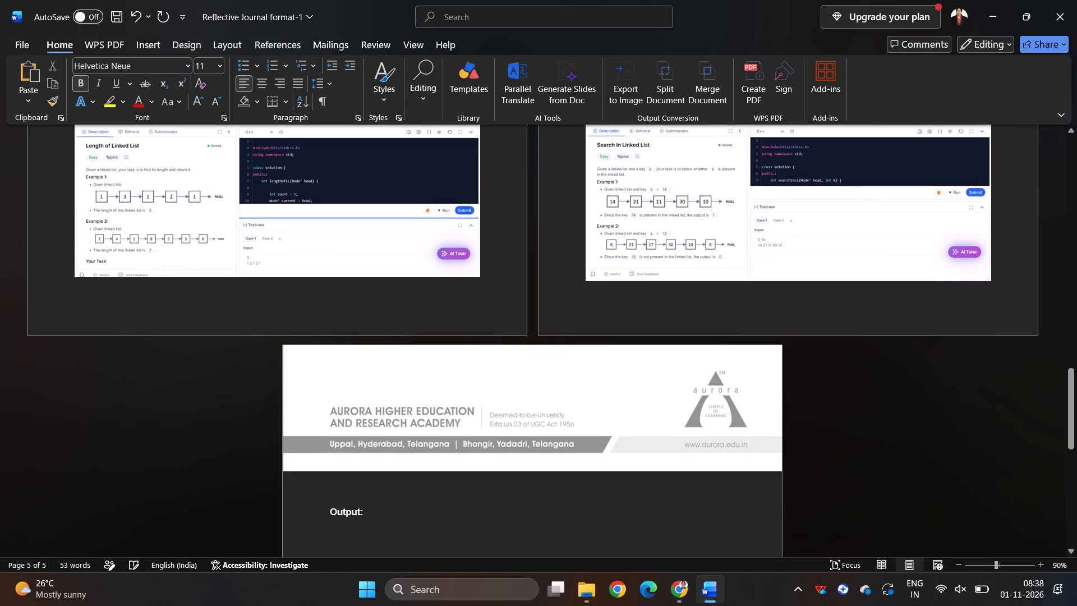
Back in Chrome, run the Search In Linked List solution and submit the code.
click(686, 599)
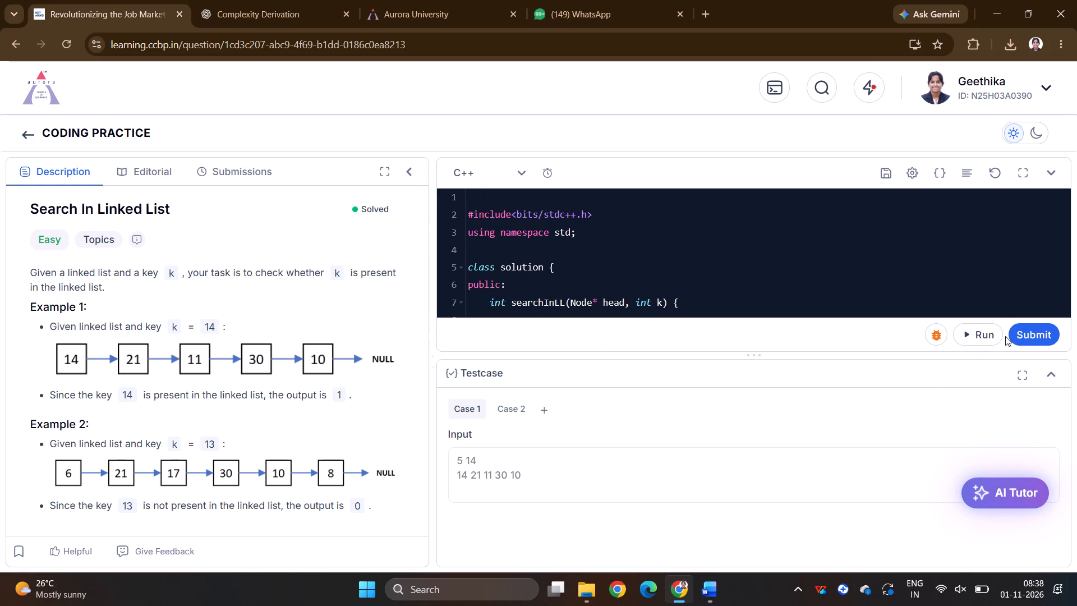
click(978, 332)
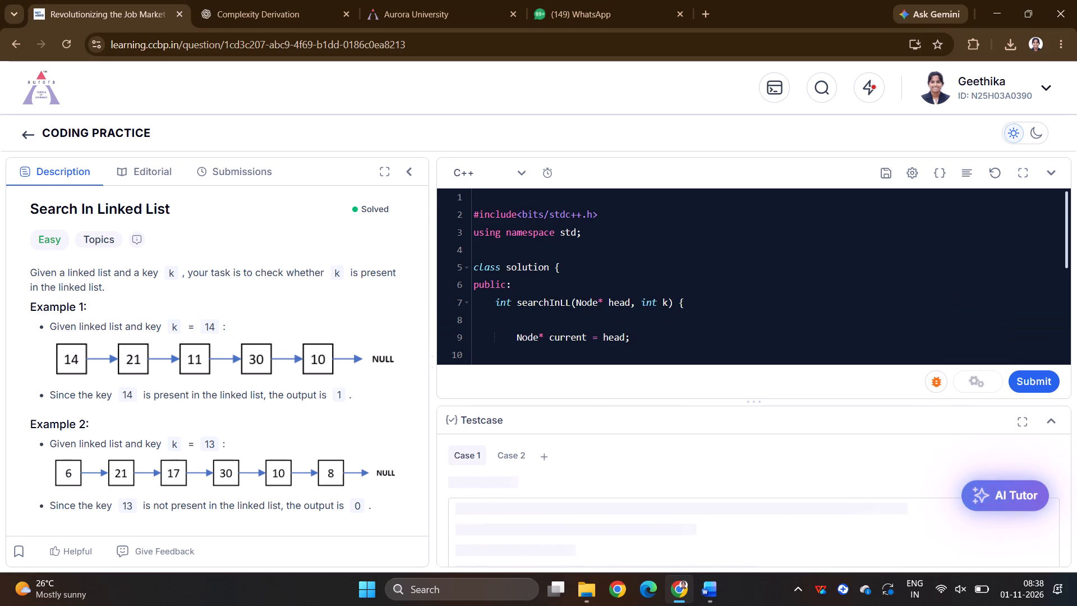
click(1049, 379)
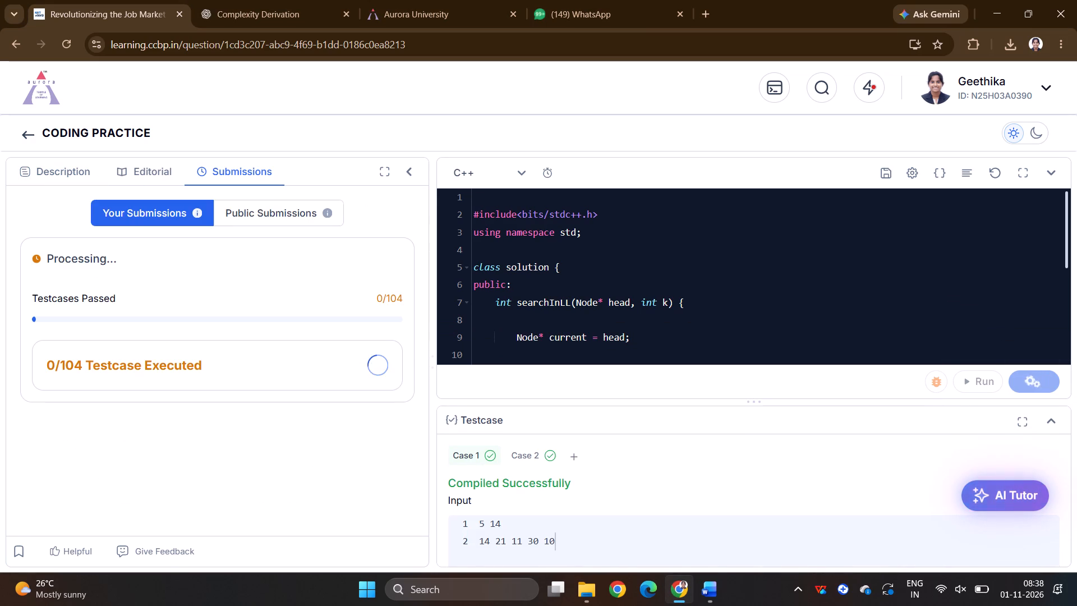
Capture a screenshot of the accepted Search In Linked List submission and paste it under the fifth page's "Output:" heading in Word.
key(Print)
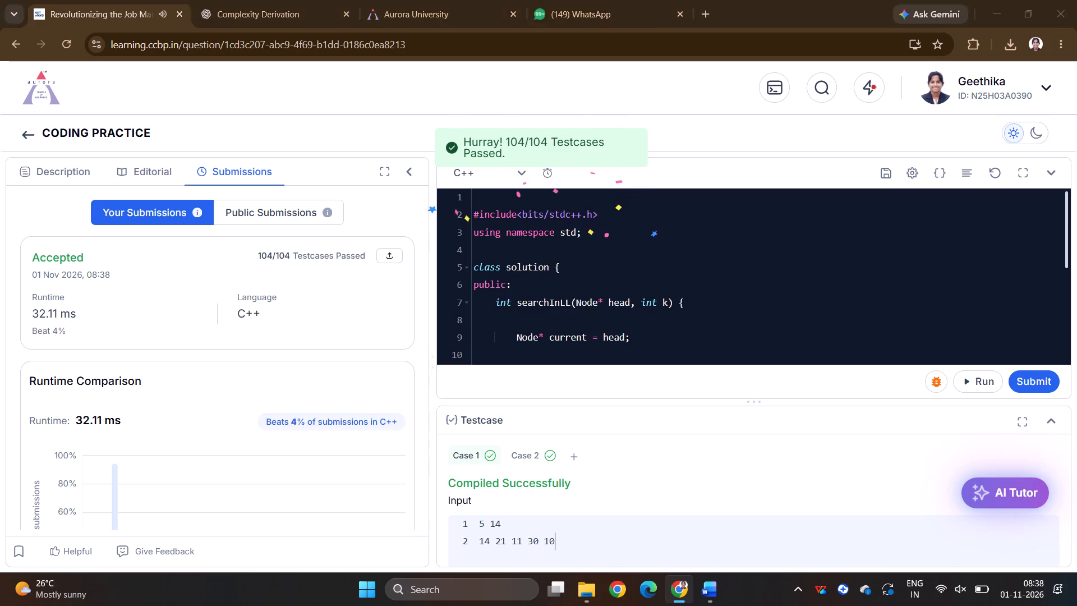
drag(0, 29, 985, 431)
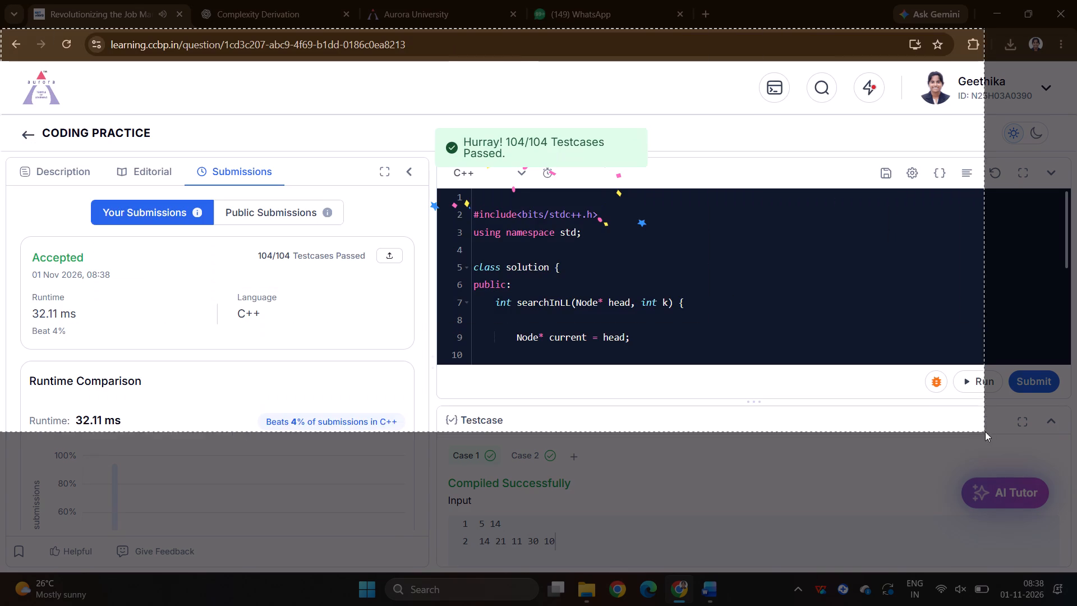
drag(985, 431, 1076, 572)
scroll(1076, 562, right, 1)
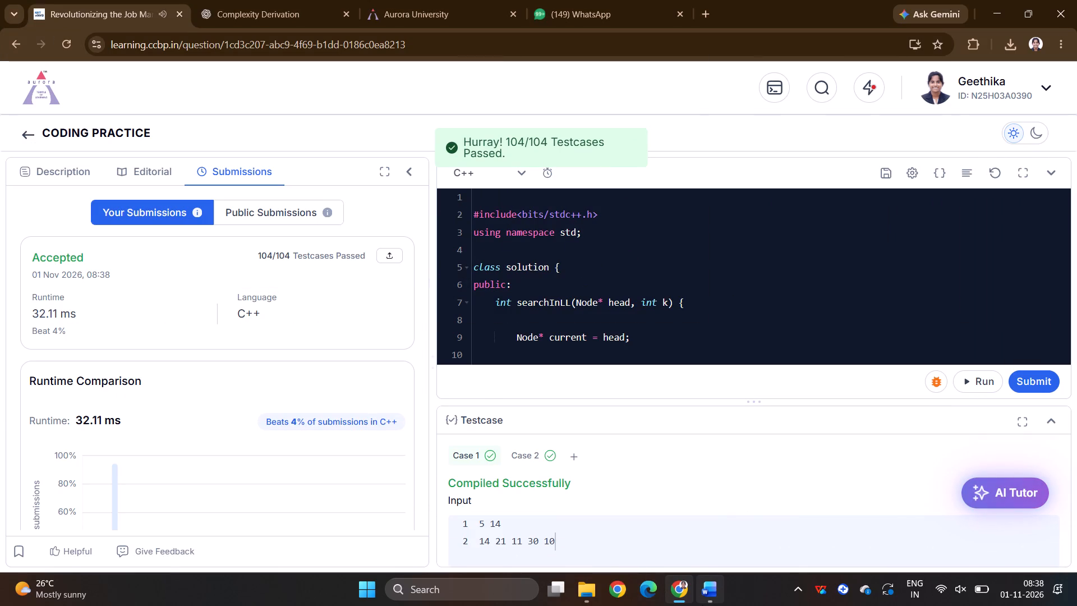
click(707, 605)
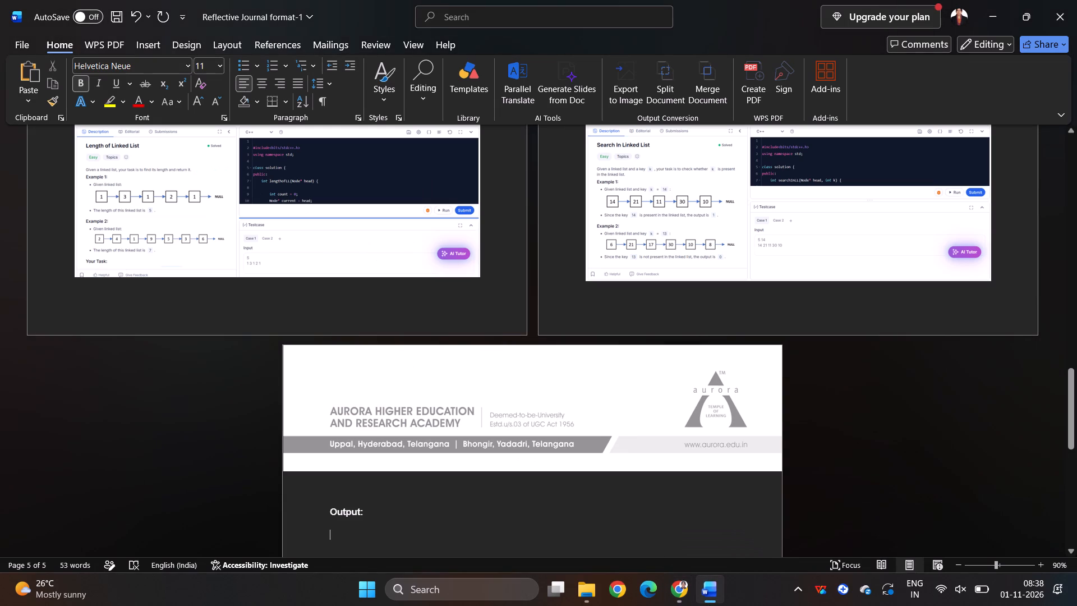
key(ctrl+v)
Add a "Question 5:" heading below the Search In Linked List output screenshot, with an empty line under it.
click(757, 521)
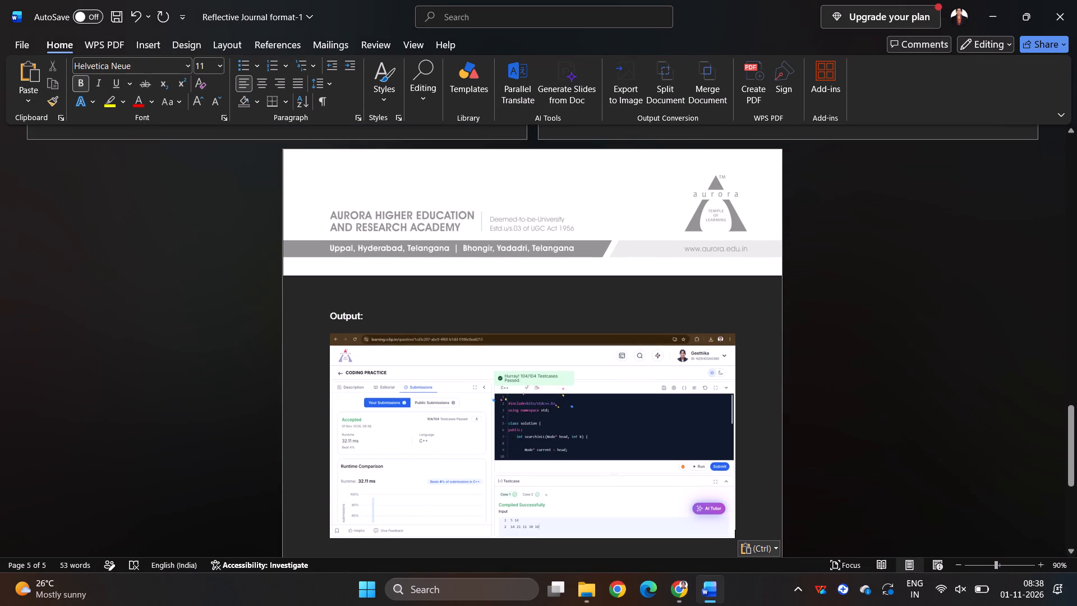
key(Return)
key(Return)
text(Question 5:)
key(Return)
In Chrome, leave the Search In Linked List problem and open the Coding Practice set that follows the Insertion in Linked List lessons.
click(664, 591)
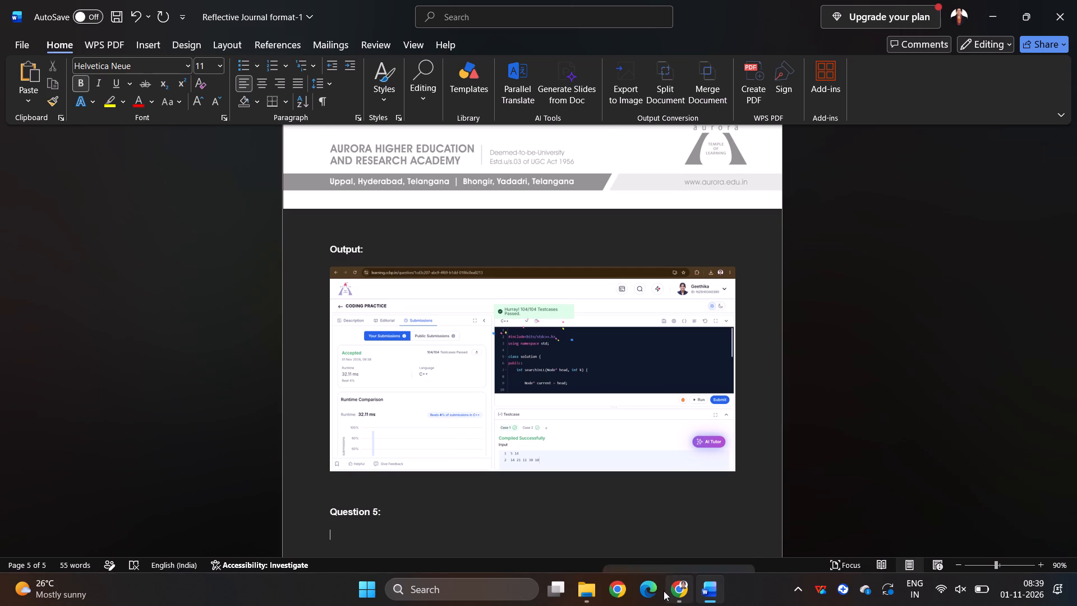
click(27, 131)
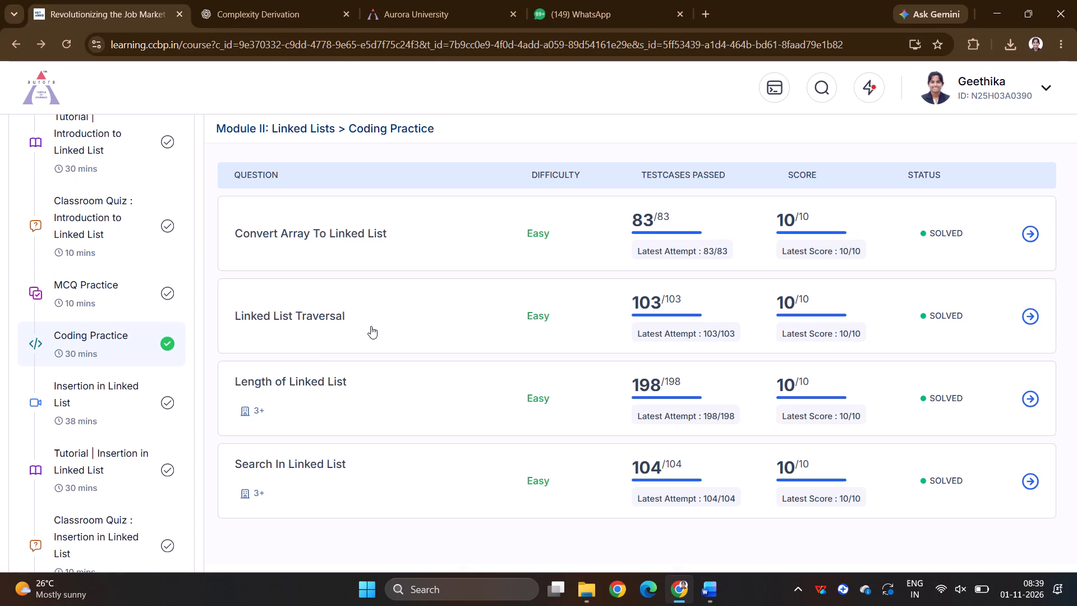
scroll(371, 326, down, 6)
scroll(90, 481, down, 3)
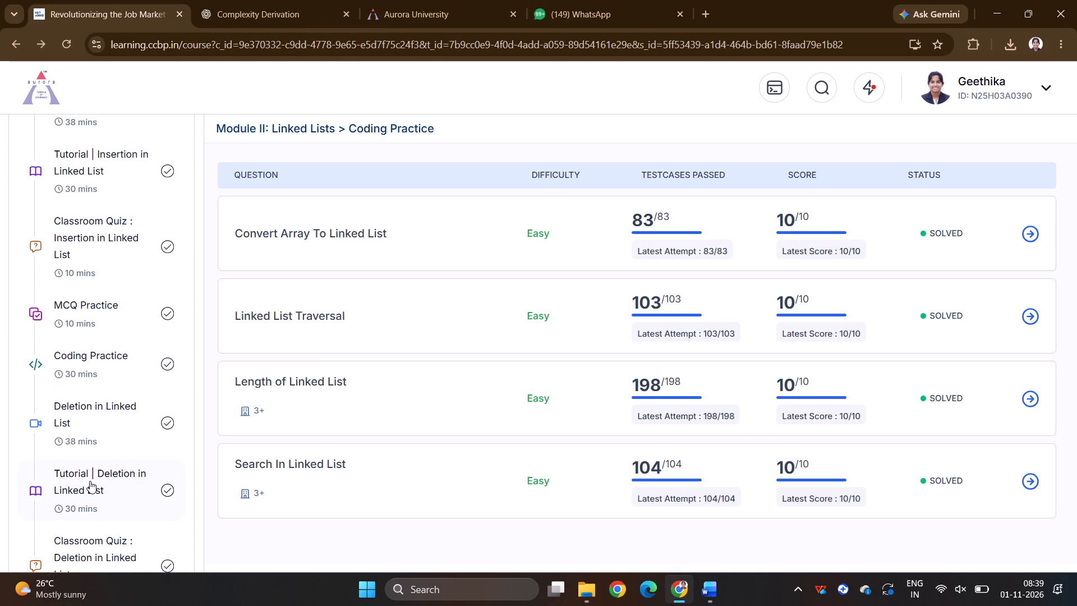
click(136, 354)
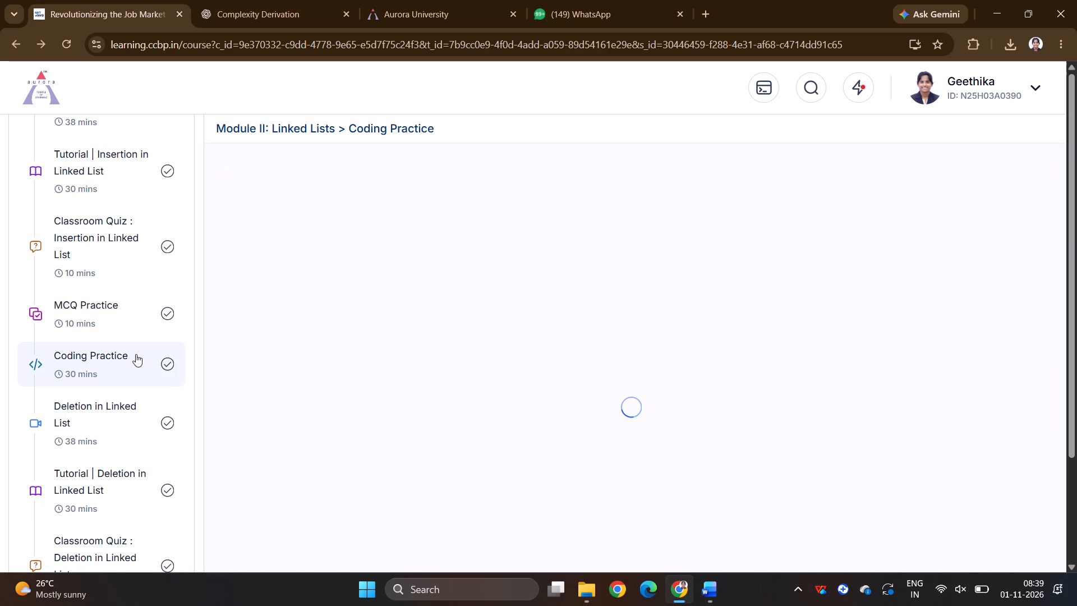
Open the Insertion At Head - Linked List problem and paste a screenshot of its page under "Question 5:" in Word.
click(470, 198)
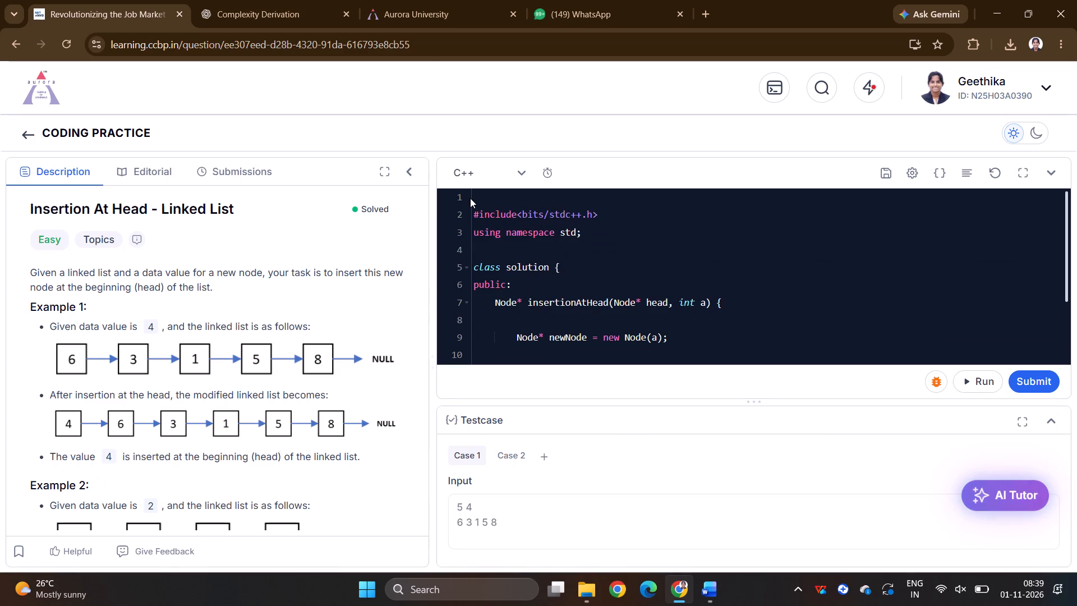
key(Print)
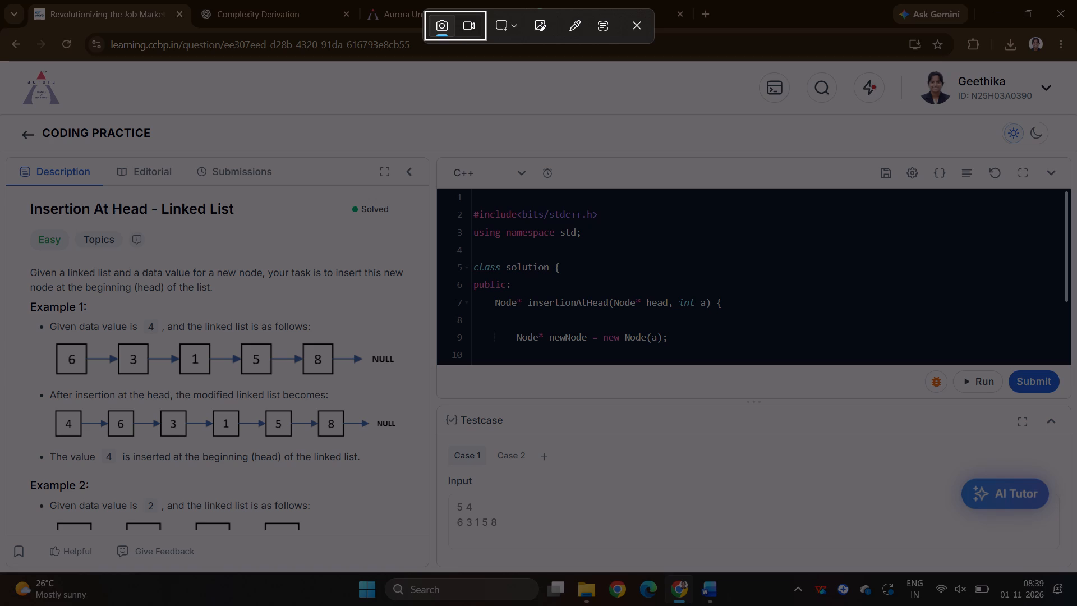
drag(0, 29, 1076, 573)
scroll(1072, 509, up, 1)
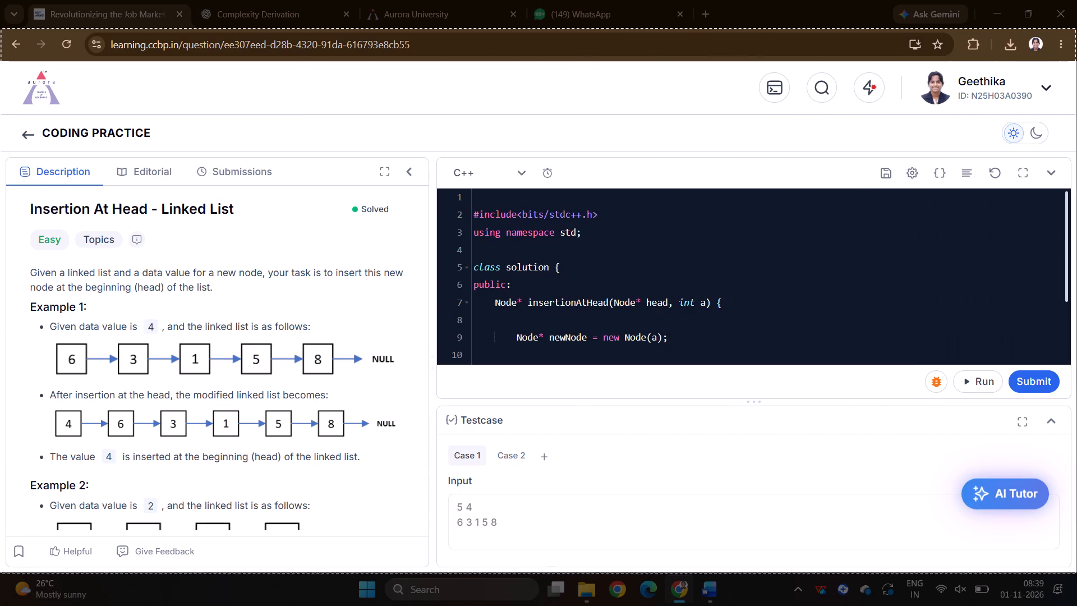
drag(1076, 573, 1076, 574)
scroll(1076, 573, up, 1)
click(696, 591)
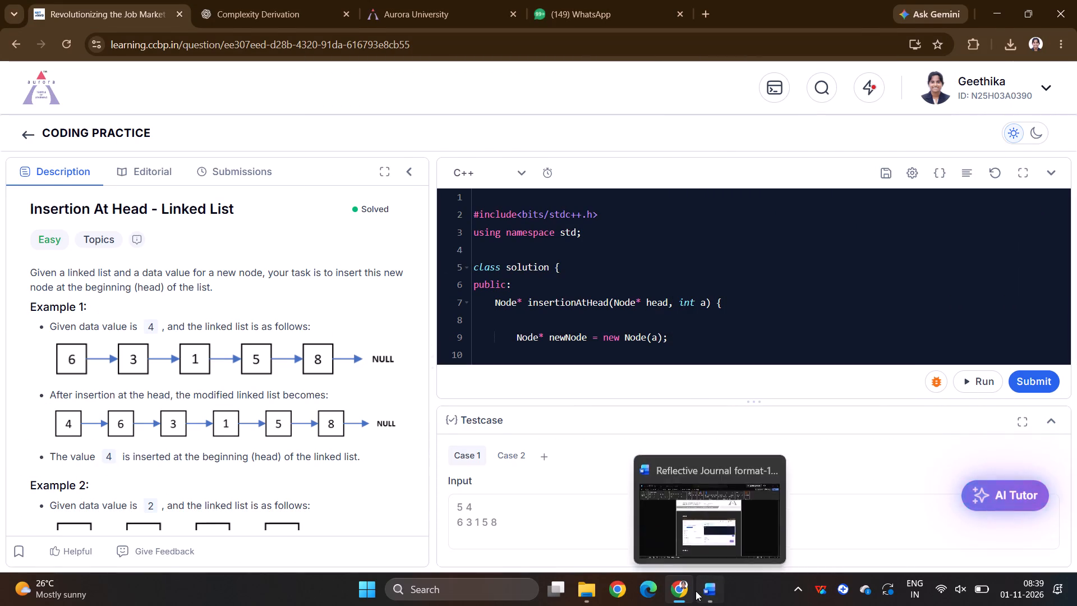
key(ctrl+v)
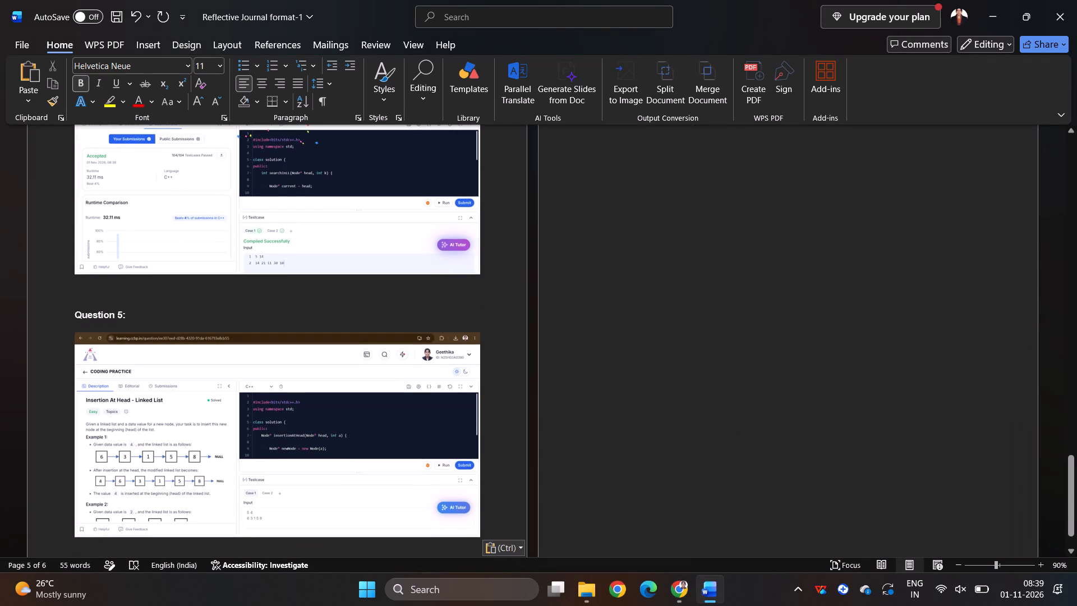
Add an "Output:" heading at the start of the sixth page, with an empty line under it.
key(Return)
scroll(703, 445, up, 6)
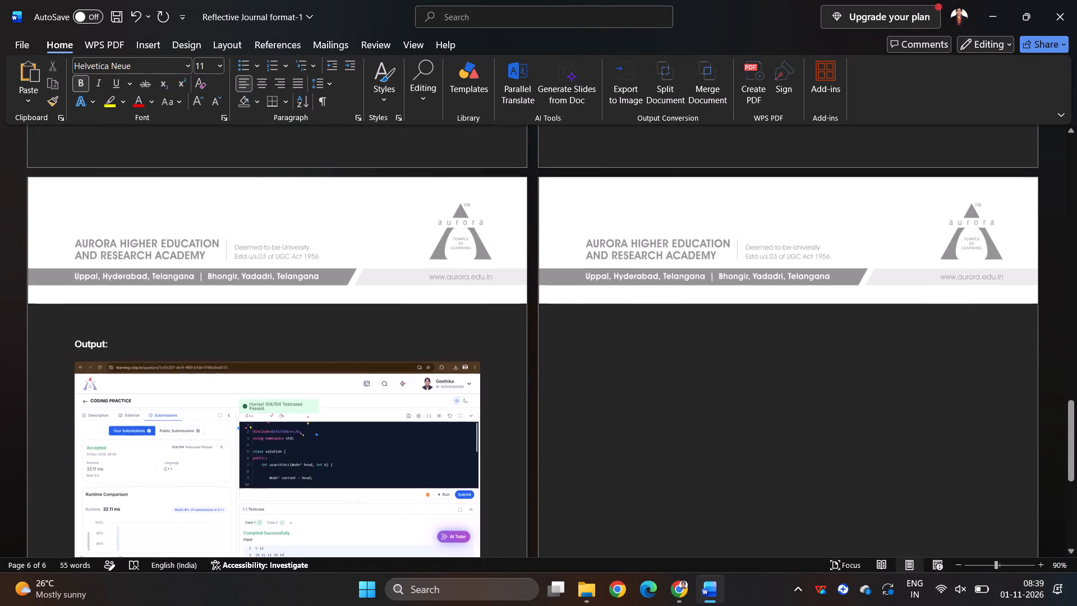
key(Return)
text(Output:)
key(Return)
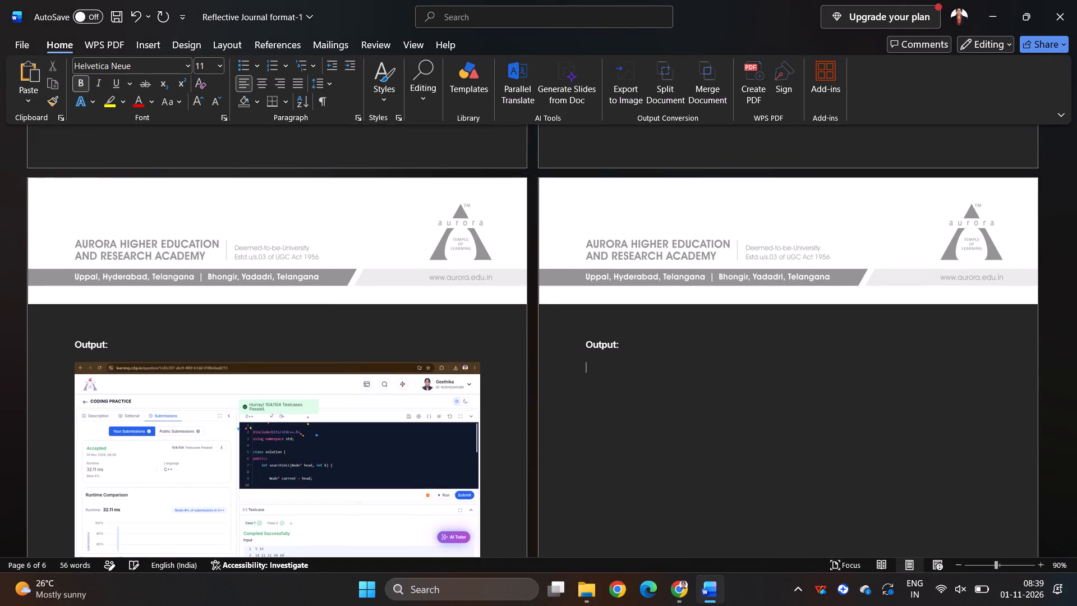
Back in Chrome, run the Insertion At Head solution and submit the code.
click(673, 604)
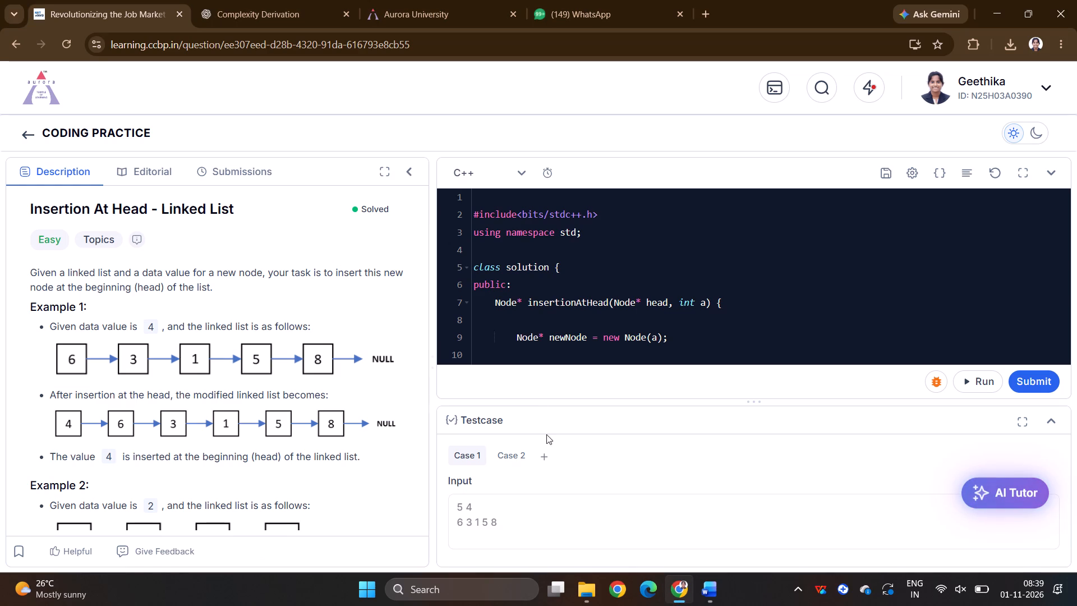
click(984, 383)
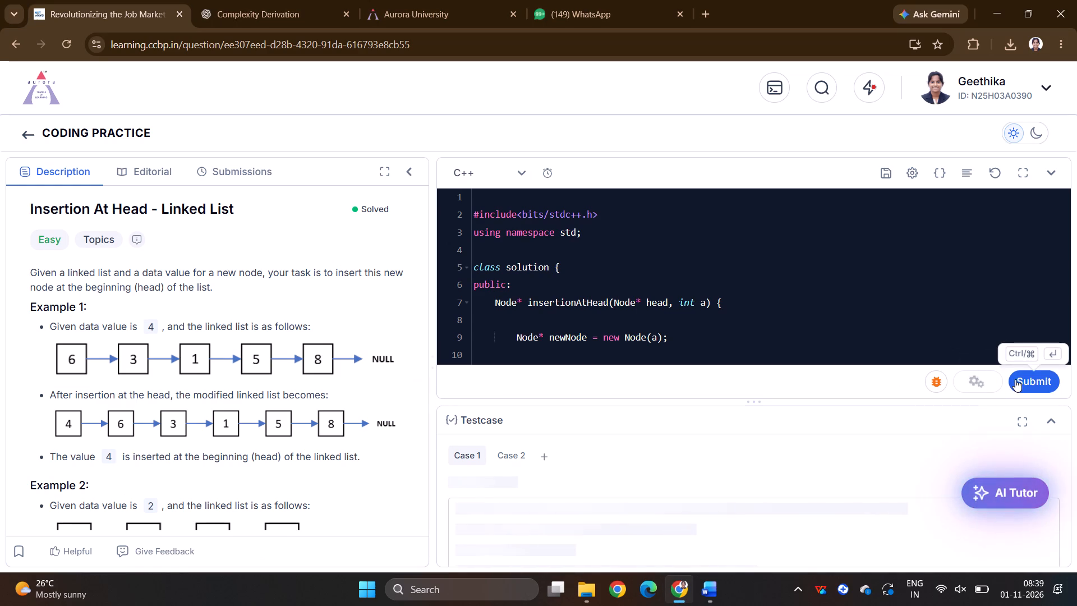
click(1015, 379)
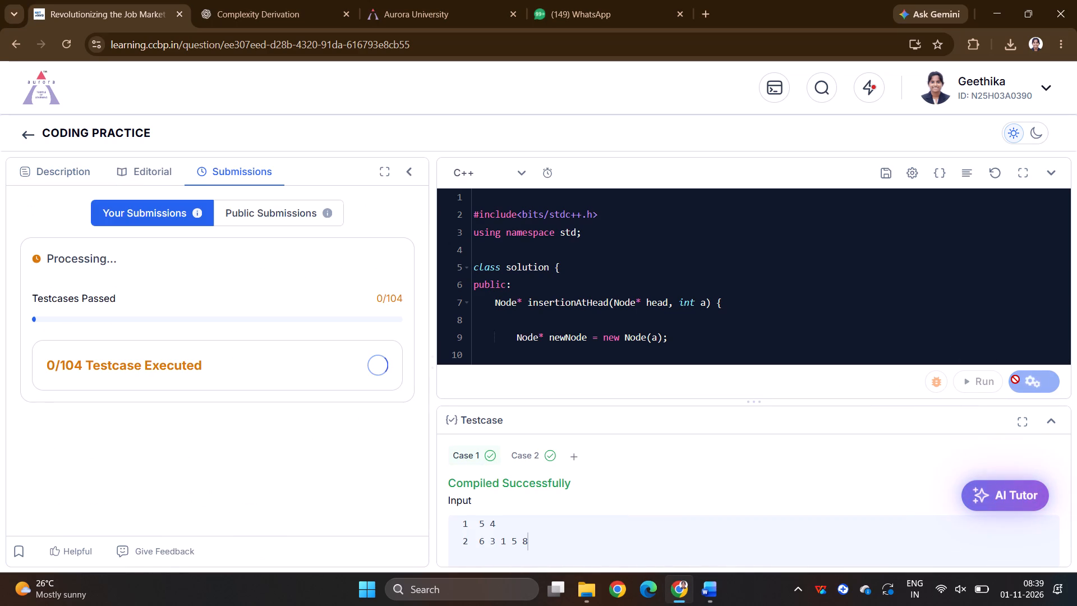
Capture a screenshot of the accepted Insertion At Head submission and paste it under the sixth page's "Output:" heading in Word.
key(Print)
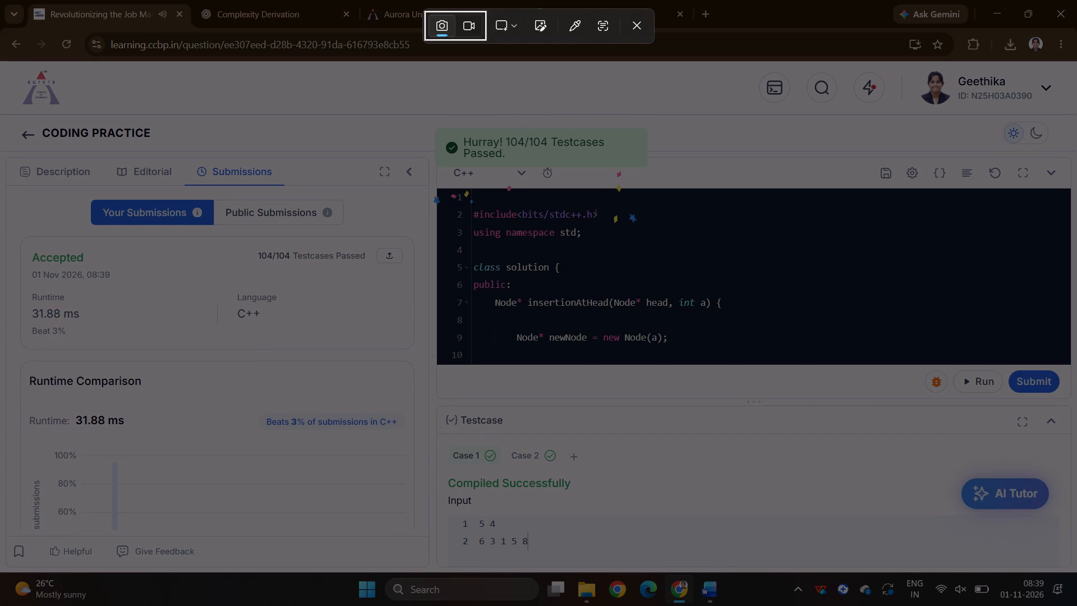
drag(0, 27, 1076, 605)
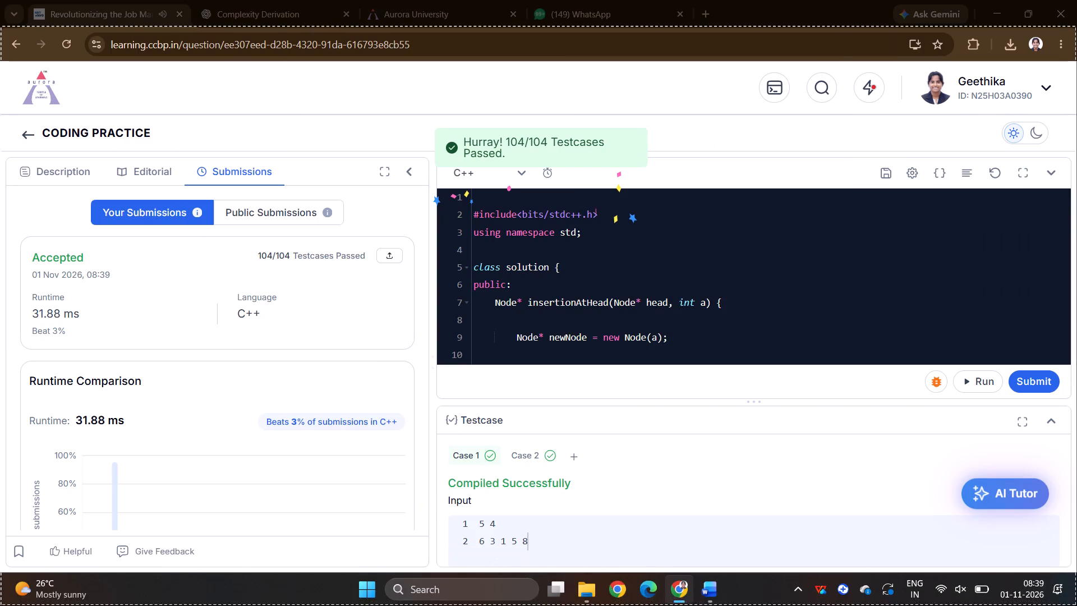
drag(1076, 605, 1076, 572)
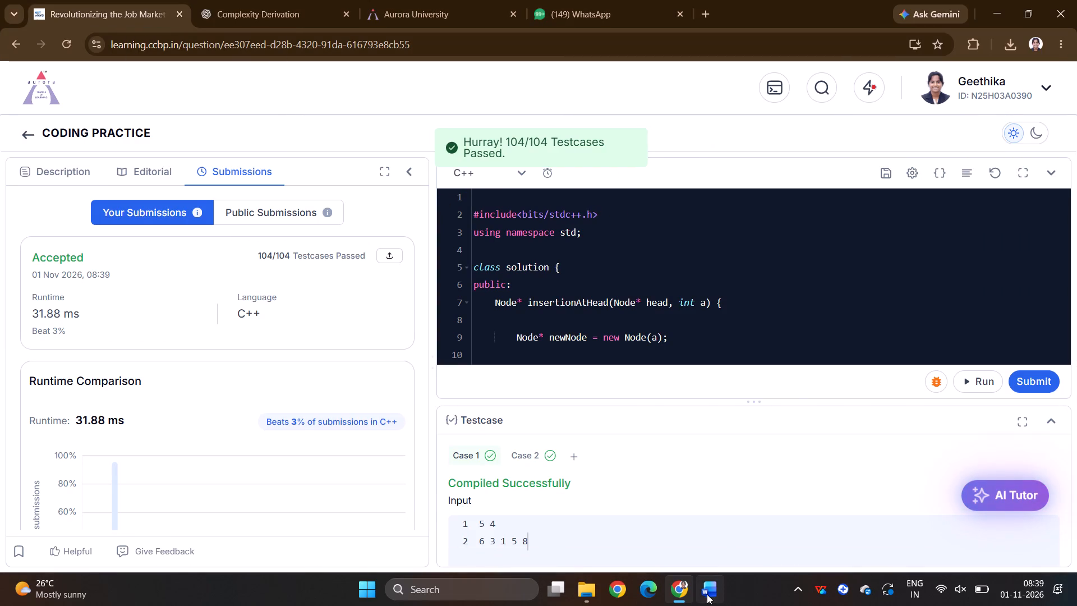
click(707, 594)
key(ctrl+v)
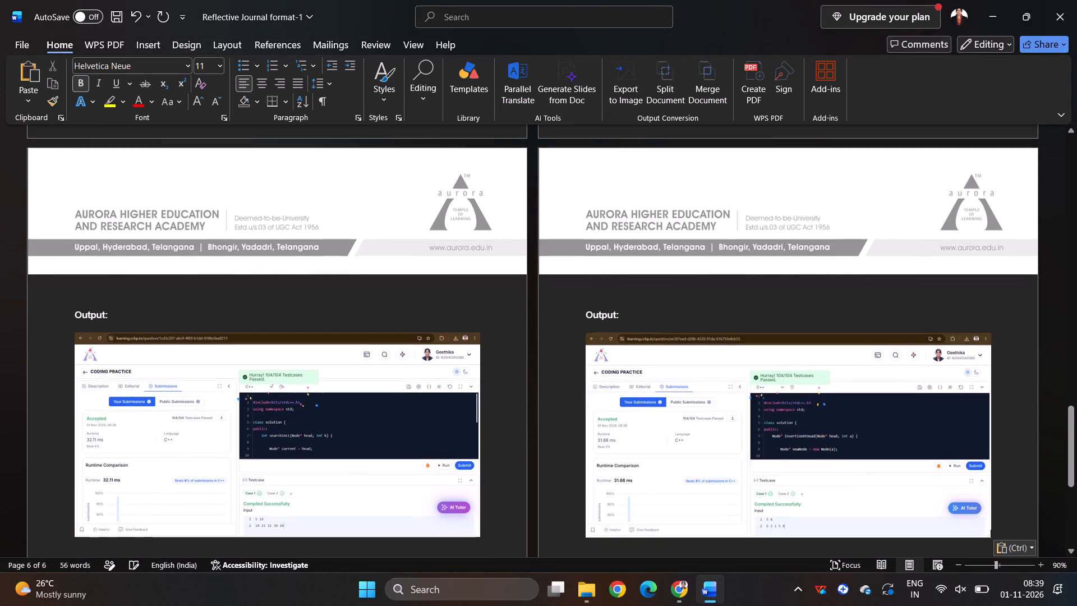
Add a "Question 6:" heading below the Insertion At Head output screenshot, with an empty line under it.
click(1012, 499)
key(Return)
key(Return)
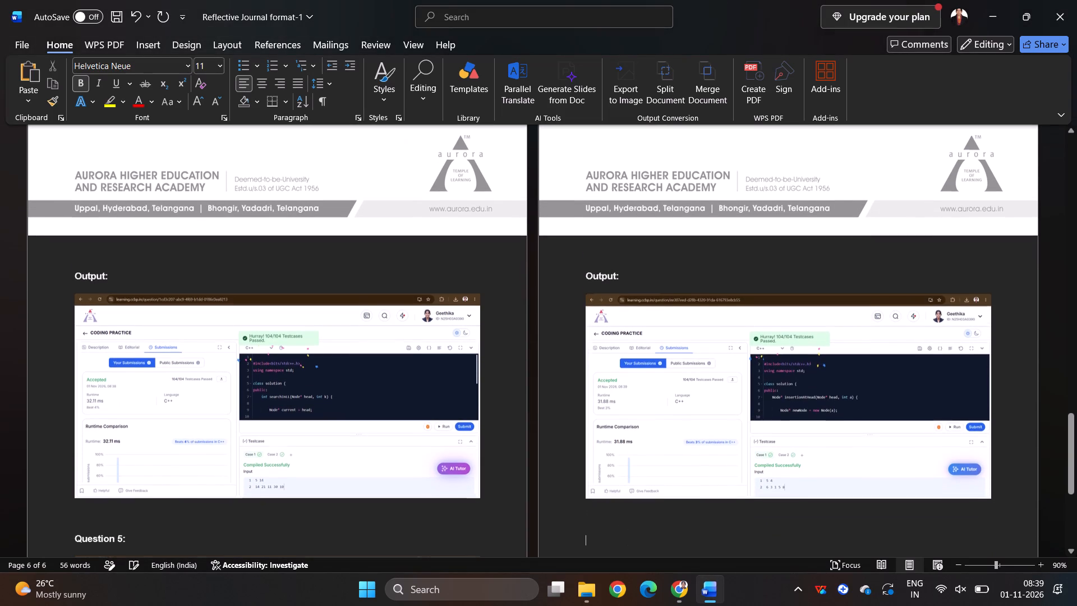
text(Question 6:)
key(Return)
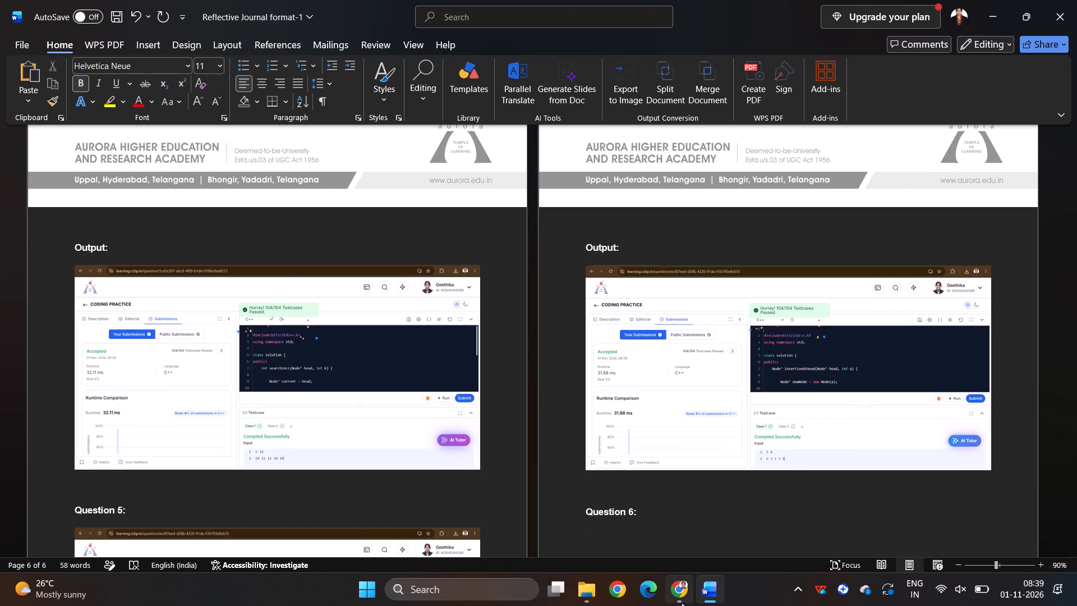
In Chrome, open the Delete Head of the Linked List problem from the Coding Practice set following the Deletion in Linked List lessons.
click(682, 603)
click(24, 132)
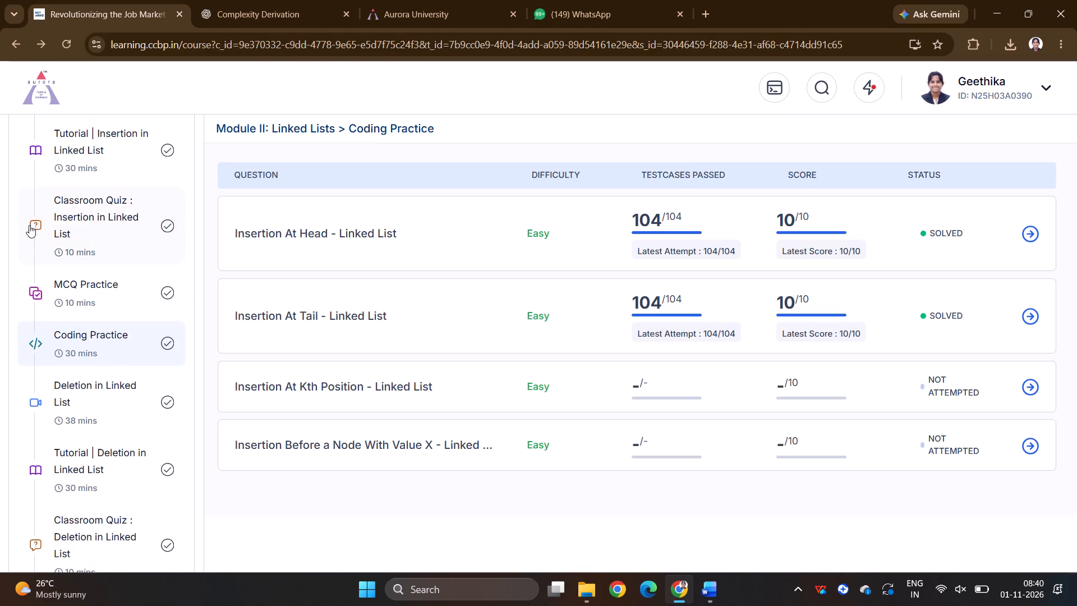
scroll(49, 332, down, 3)
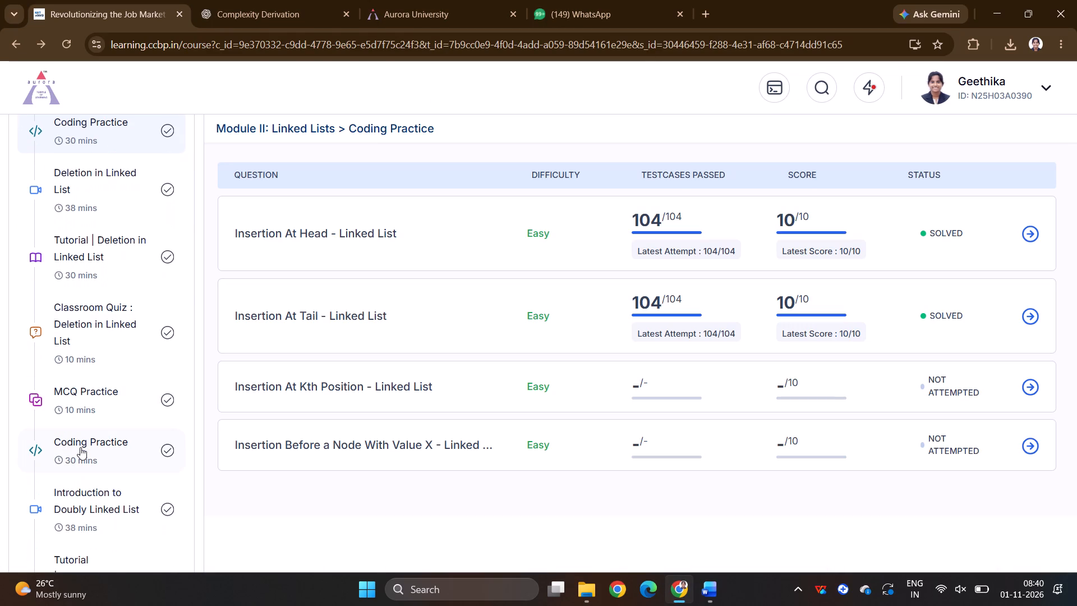
click(80, 447)
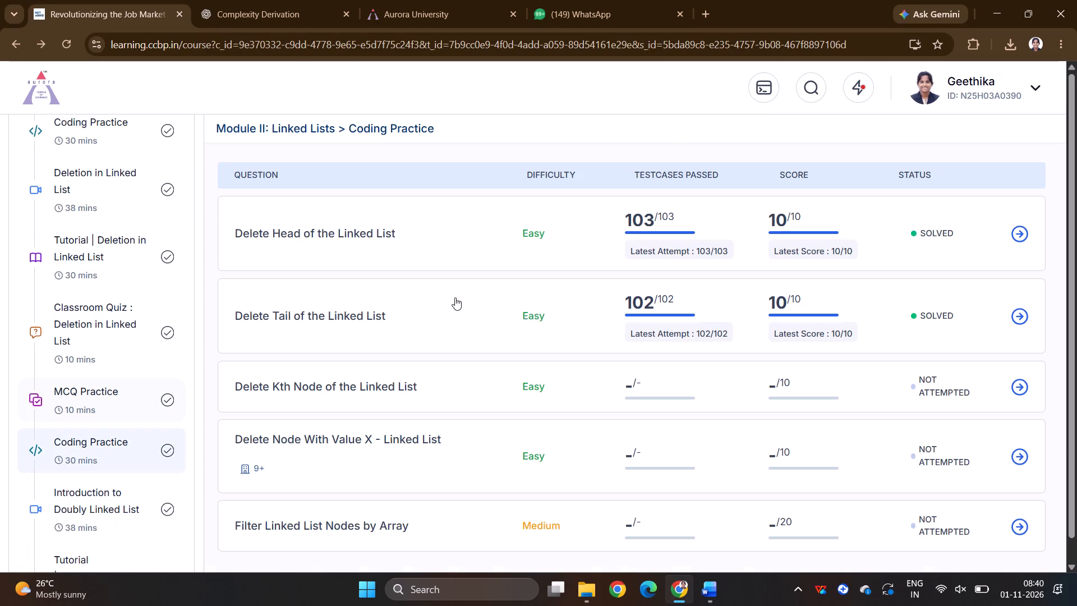
click(472, 222)
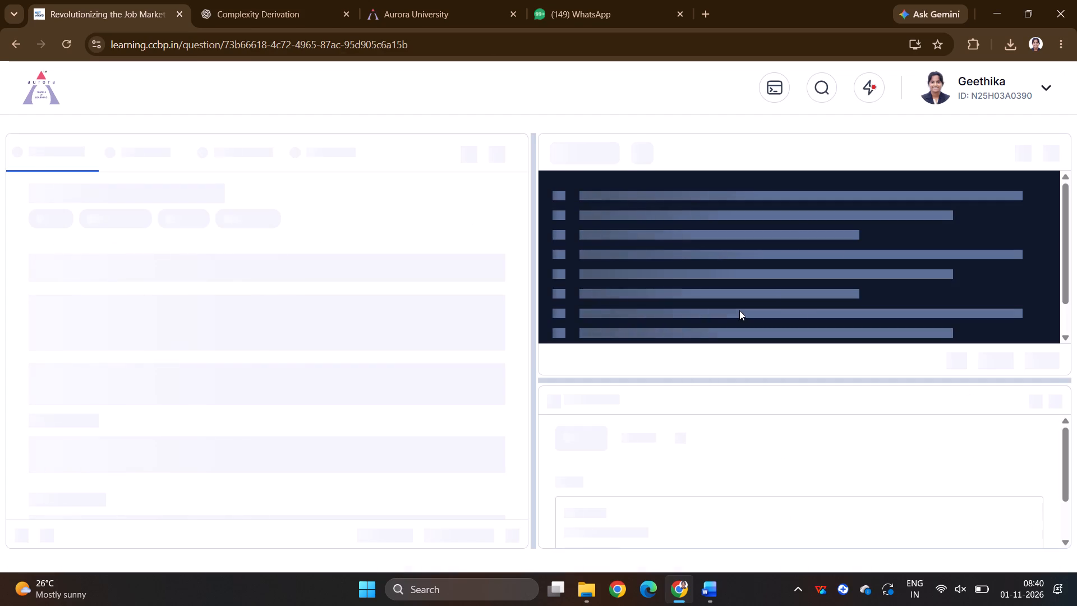
Capture a screenshot of the Delete Head of the Linked List problem page and paste it under "Question 6:" in Word.
key(Print)
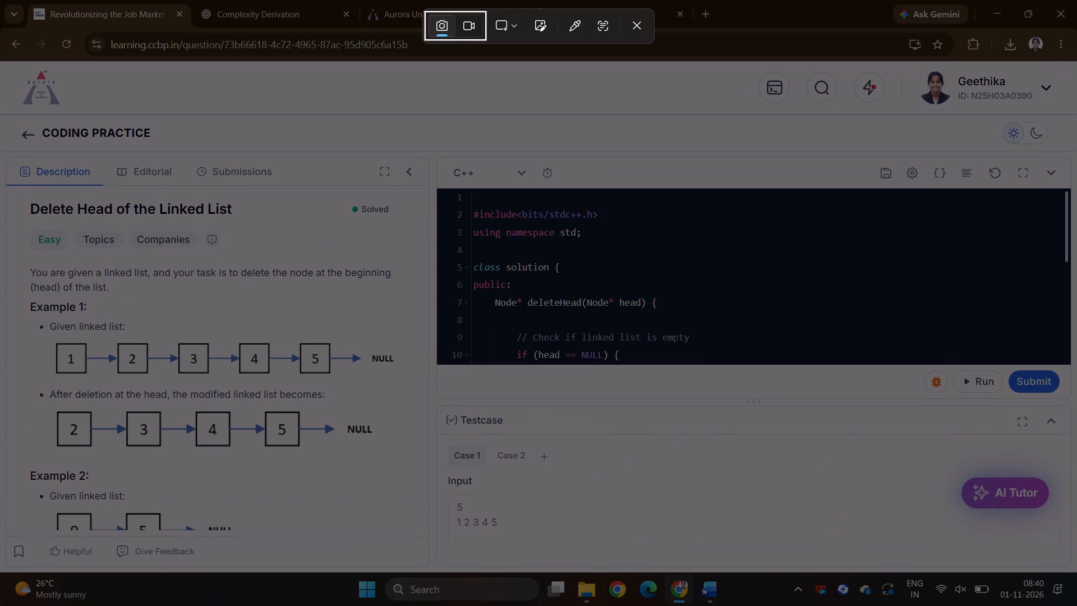
drag(0, 25, 1076, 570)
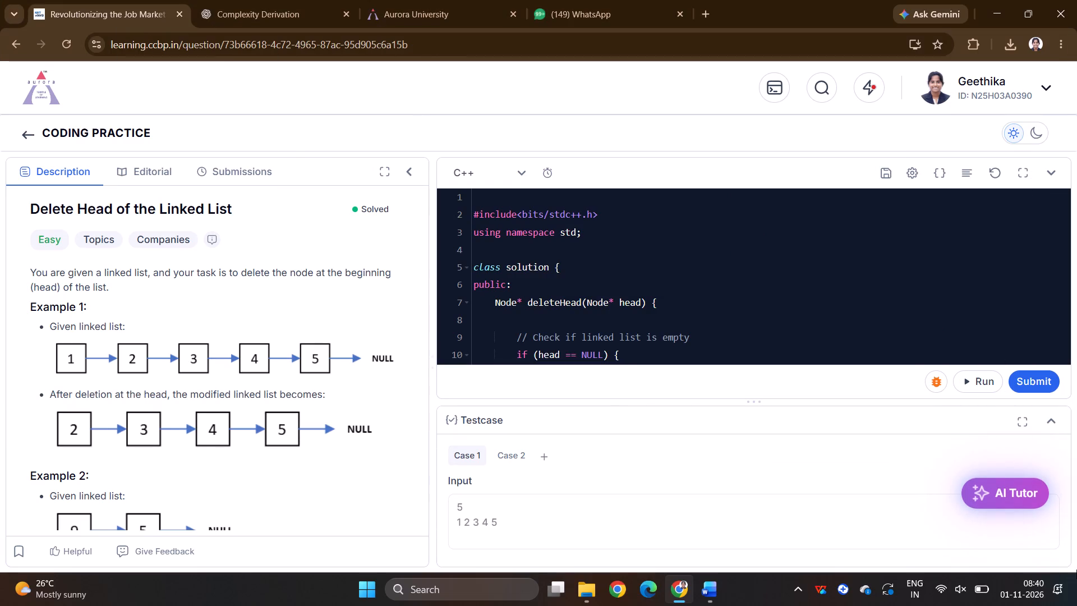
click(711, 585)
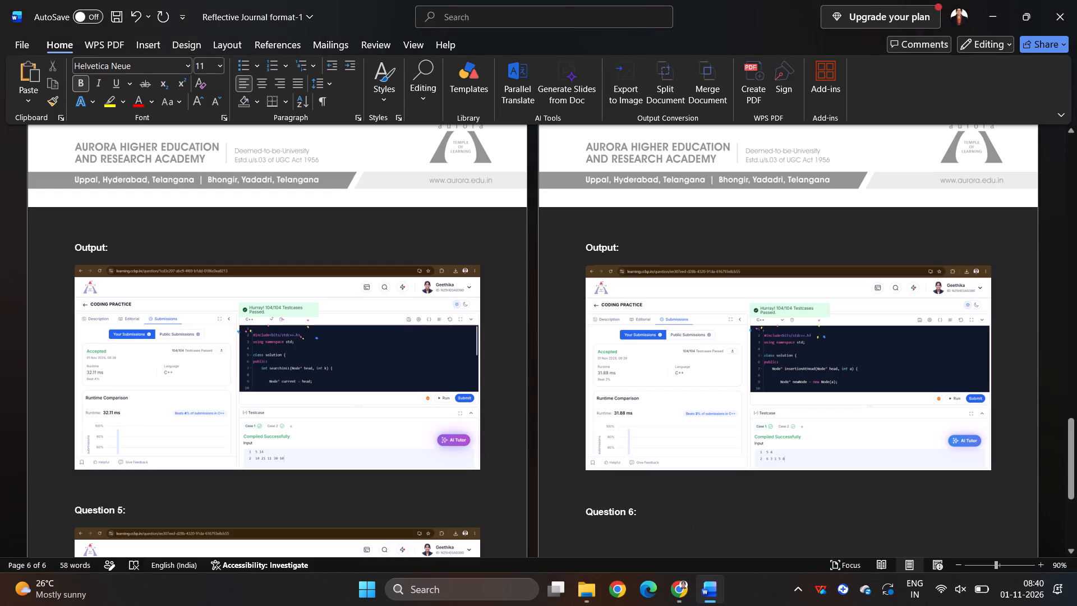
key(ctrl+v)
Add an "Output:" heading at the start of the seventh page, with an empty line under it.
ctrl+drag(685, 499, 872, 498)
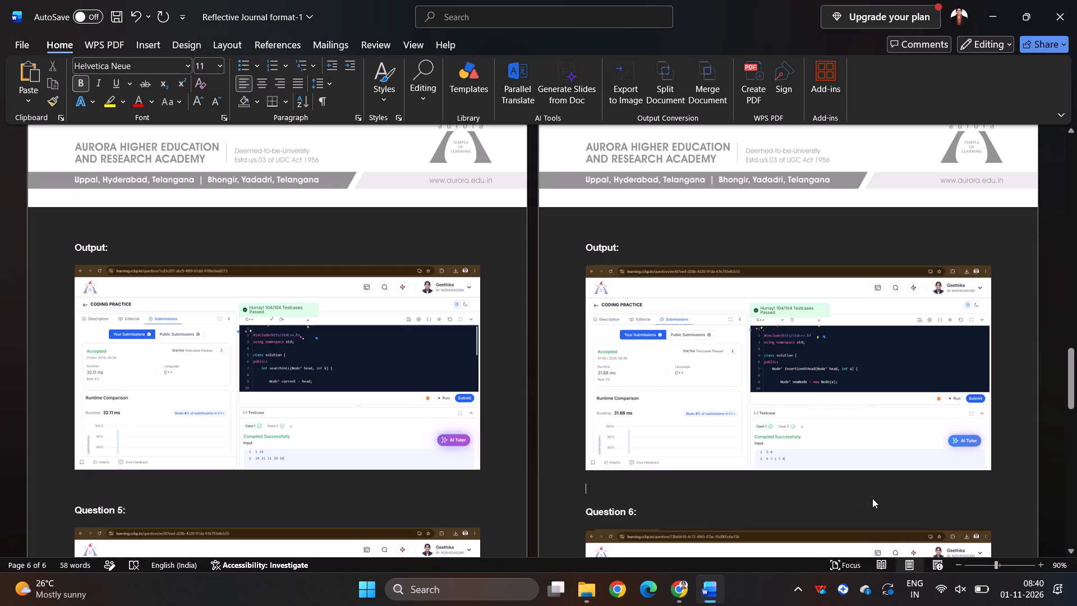
ctrl+drag(872, 498, 872, 501)
scroll(960, 496, down, 6)
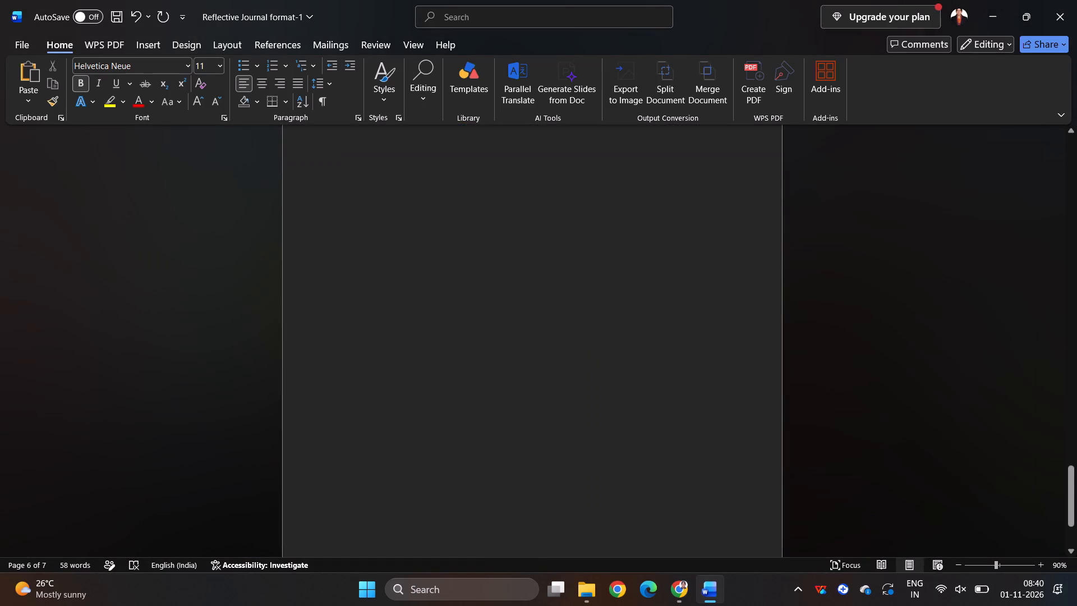
scroll(960, 496, up, 3)
click(642, 510)
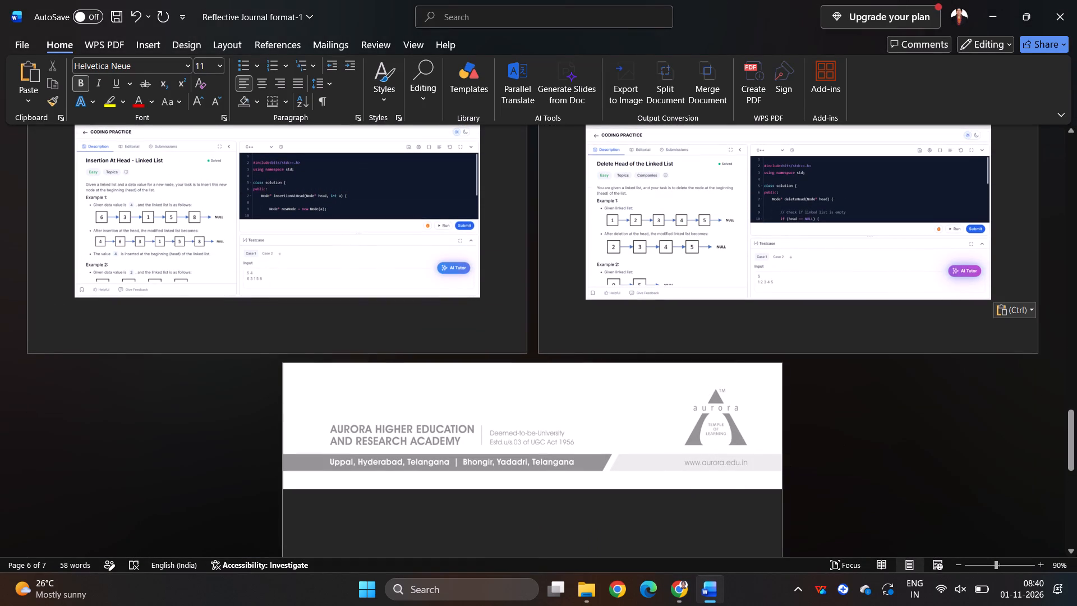
click(638, 518)
key(Return)
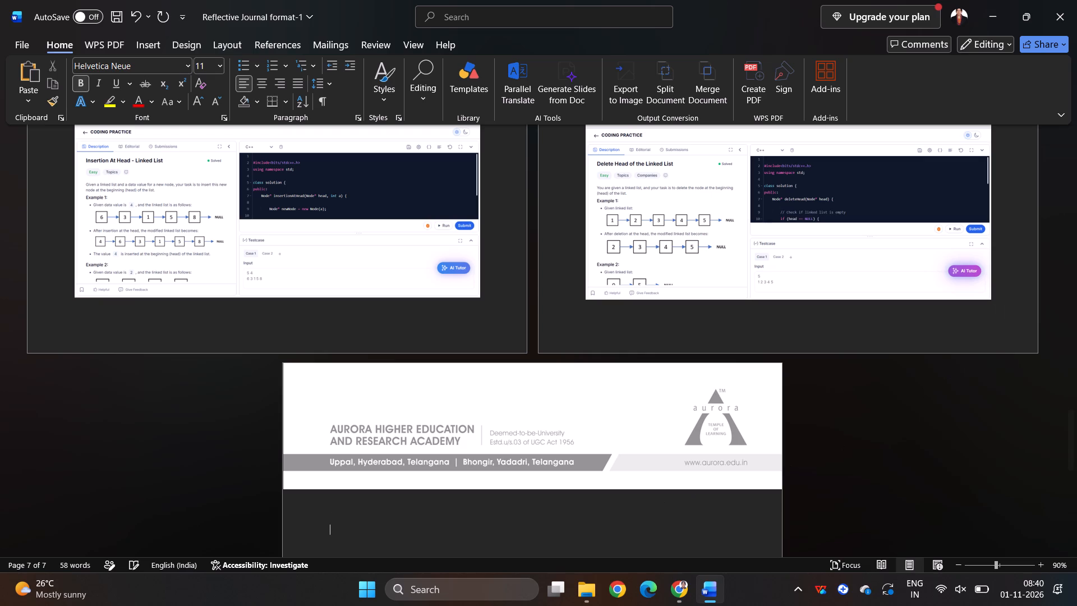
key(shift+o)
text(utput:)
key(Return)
Back in Chrome, run the Delete Head of the Linked List solution and submit the code.
click(679, 591)
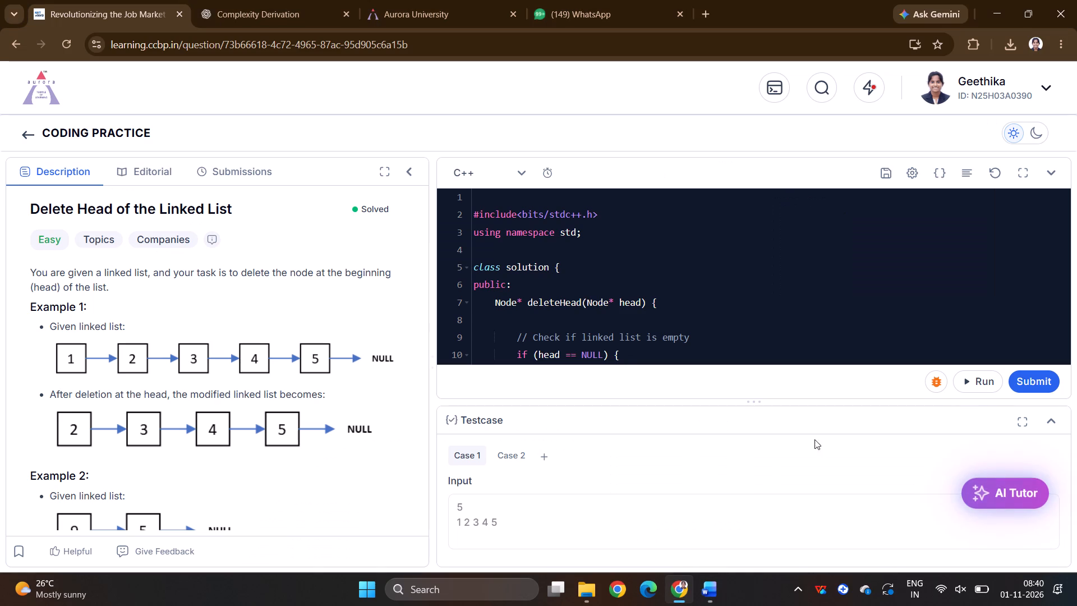
click(986, 385)
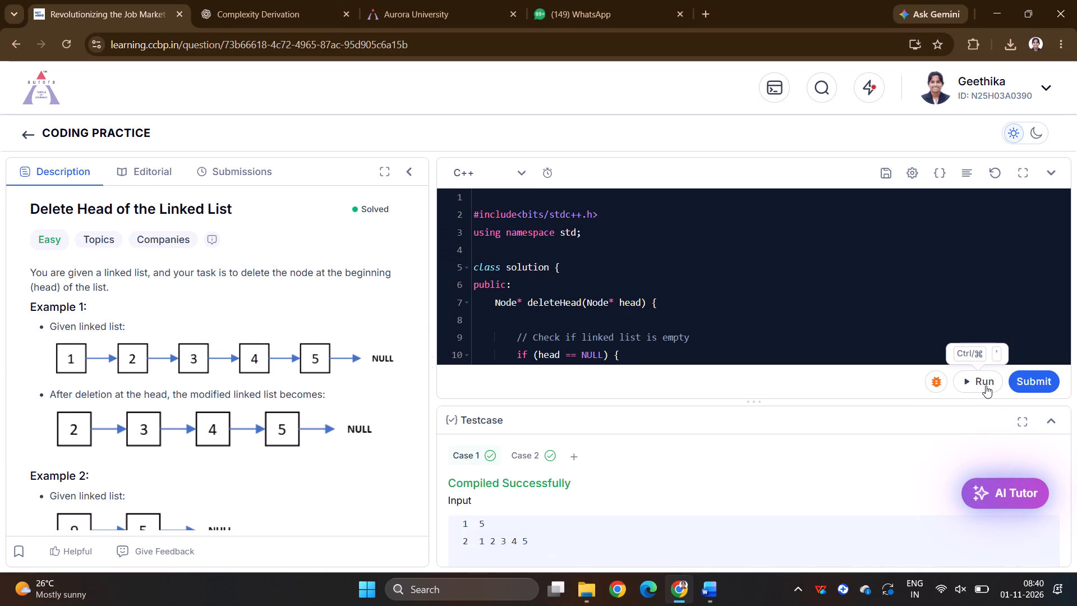
click(1034, 384)
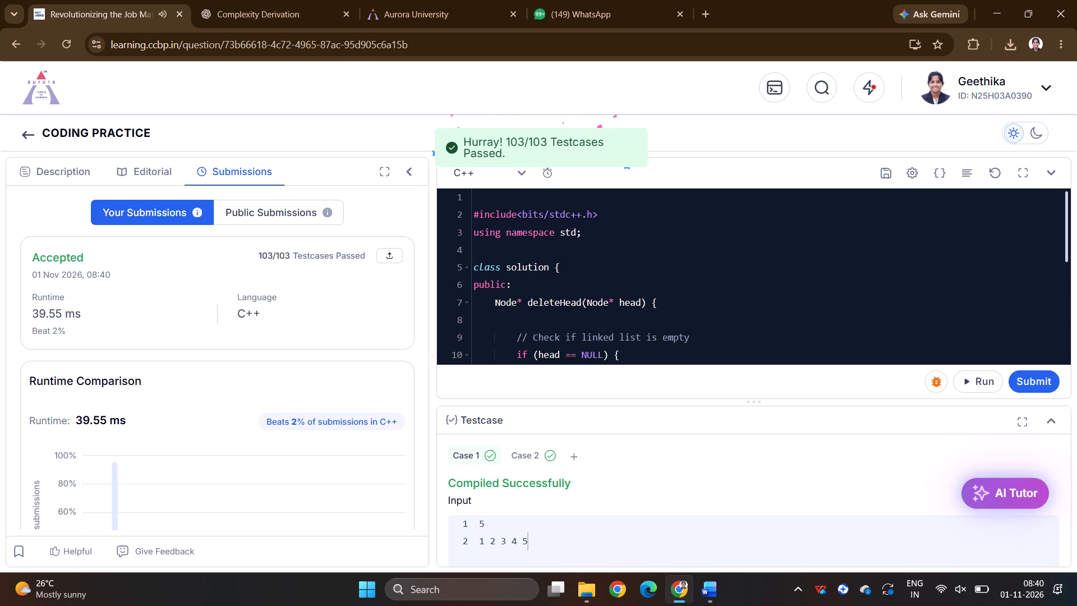
Capture a screenshot of the accepted Delete Head submission and paste it under the seventh page's "Output:" heading in Word.
key(Print)
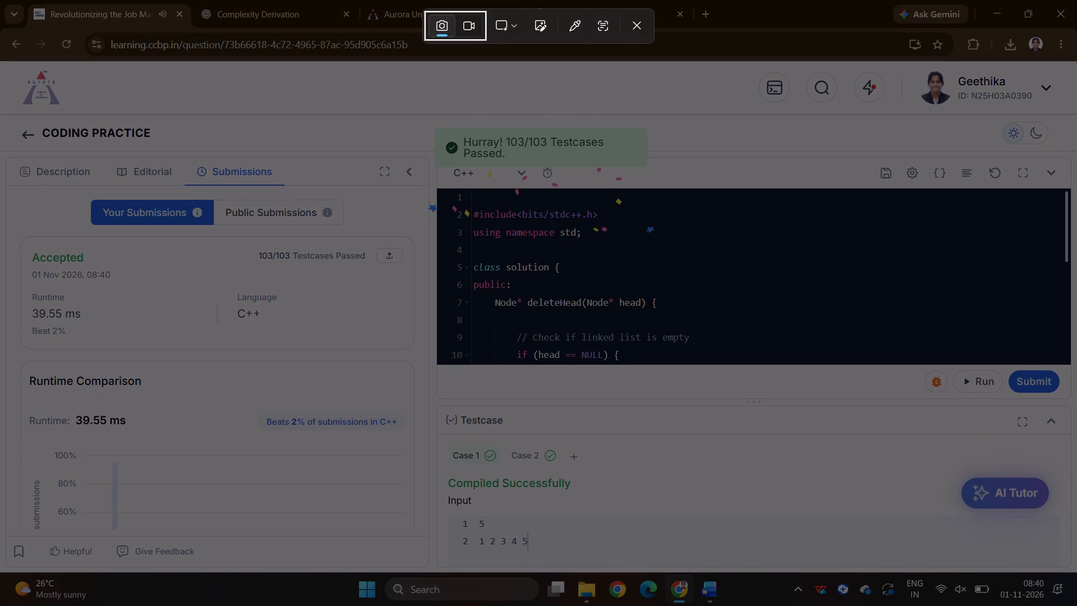
drag(0, 29, 1076, 567)
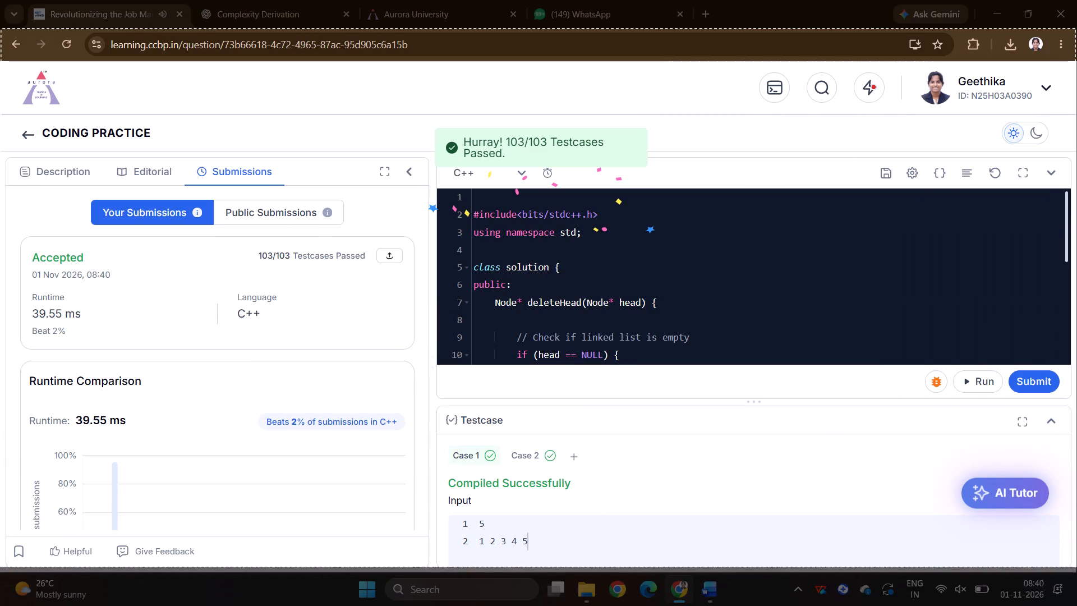
drag(1076, 567, 1076, 567)
click(708, 591)
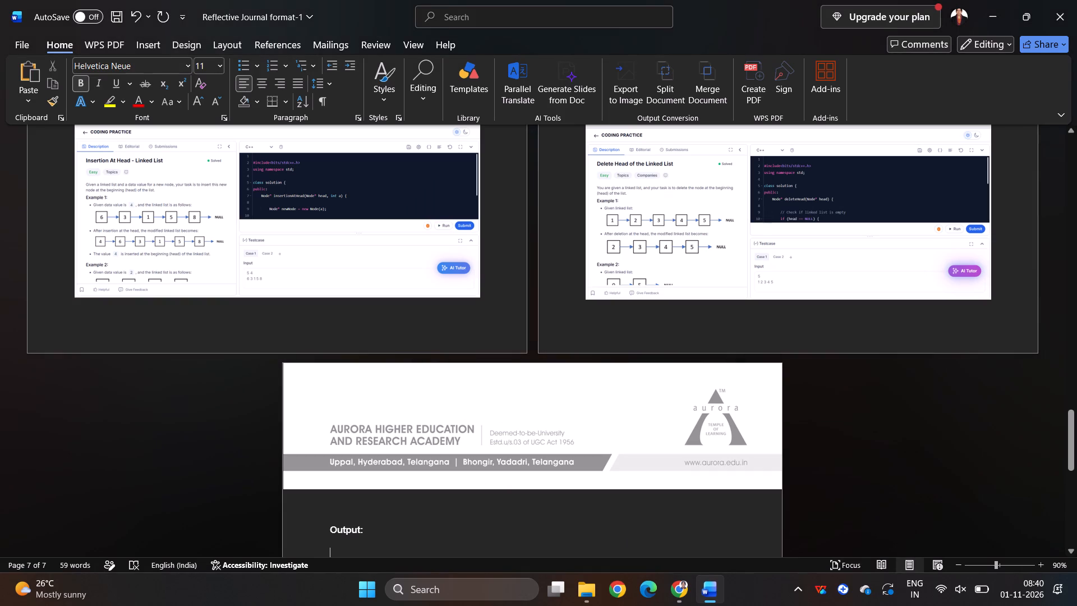
key(ctrl+v)
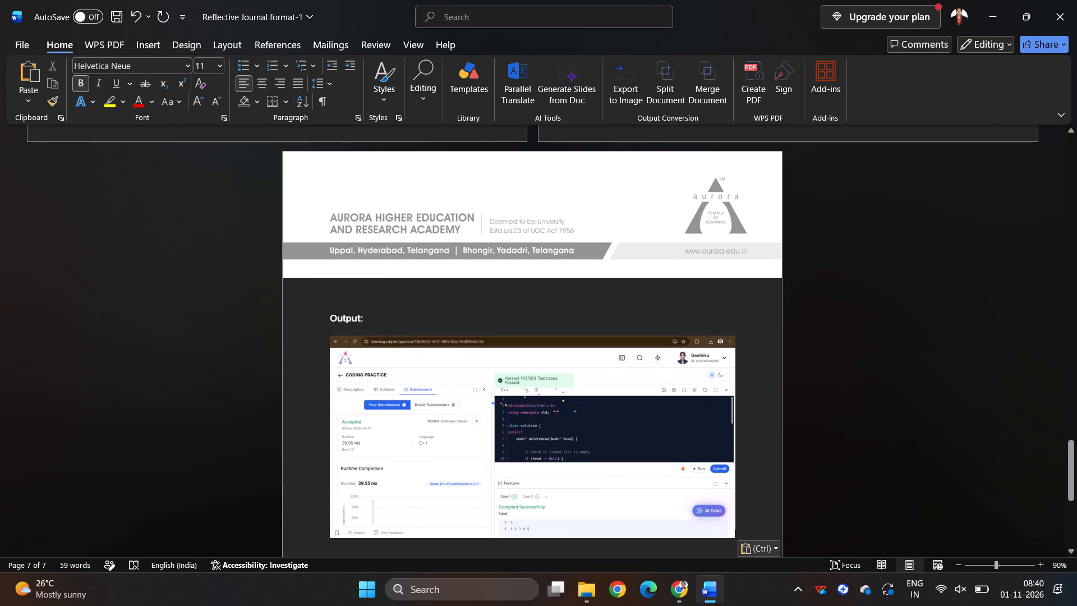
Add a "Question 7:" heading below the Delete Head output screenshot on the seventh page, with an empty line under it.
click(758, 517)
key(Return)
key(Return)
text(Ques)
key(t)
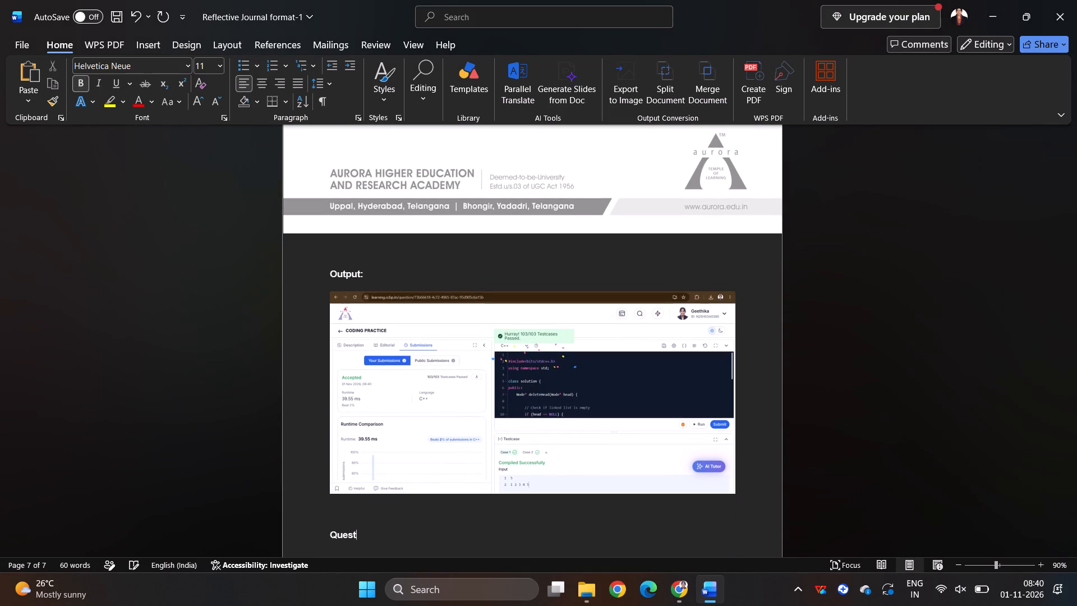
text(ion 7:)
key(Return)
scroll(758, 517, up, 3)
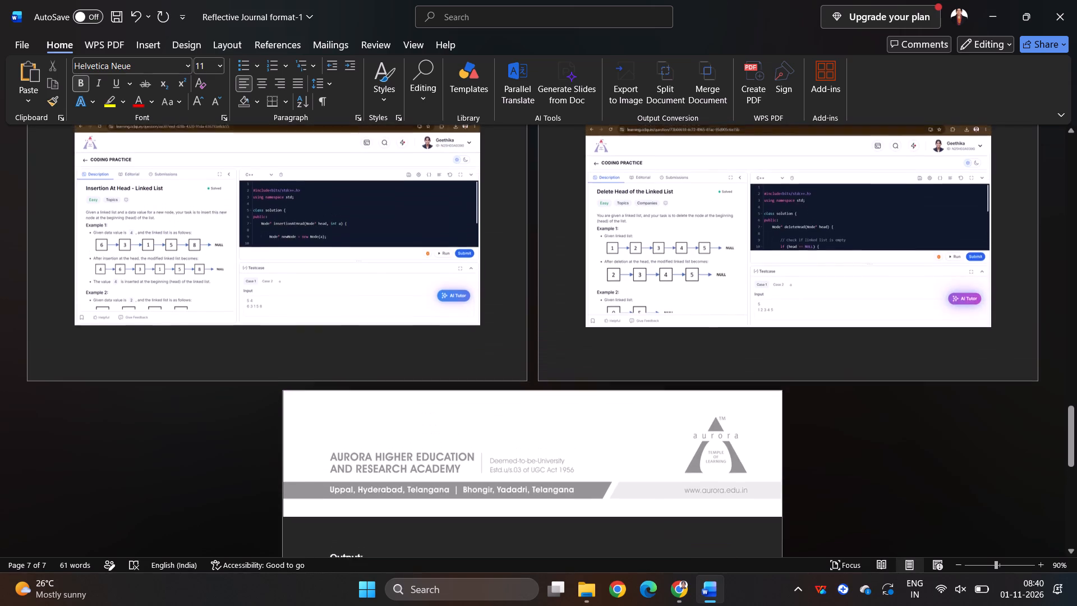
scroll(758, 517, up, 1)
scroll(758, 517, down, 5)
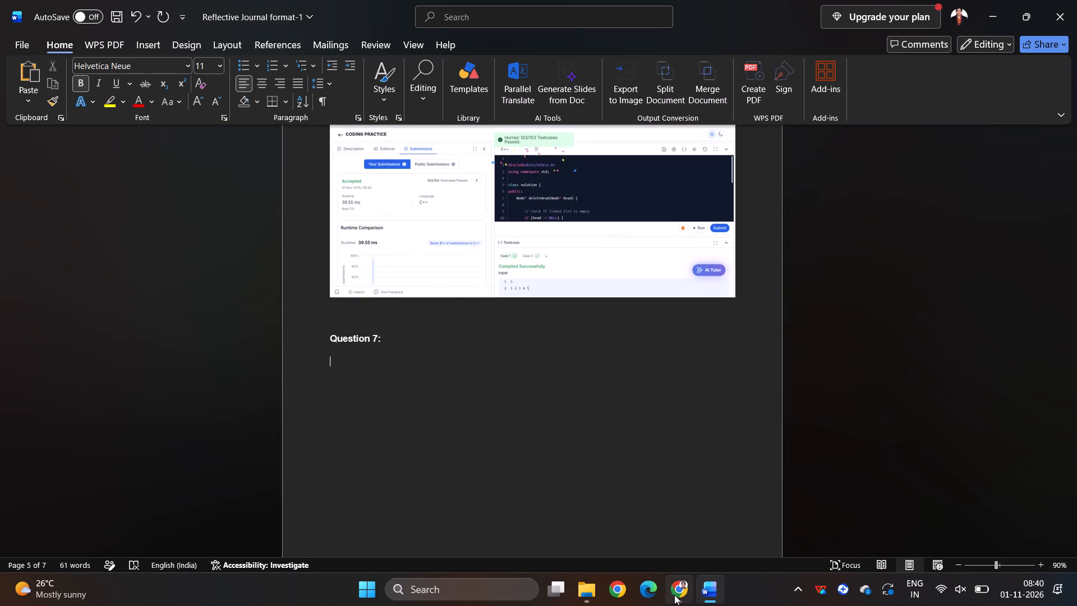
In Chrome, open the Convert Array To Doubly Linked List problem from the doubly linked list introduction's Coding Practice set.
click(674, 595)
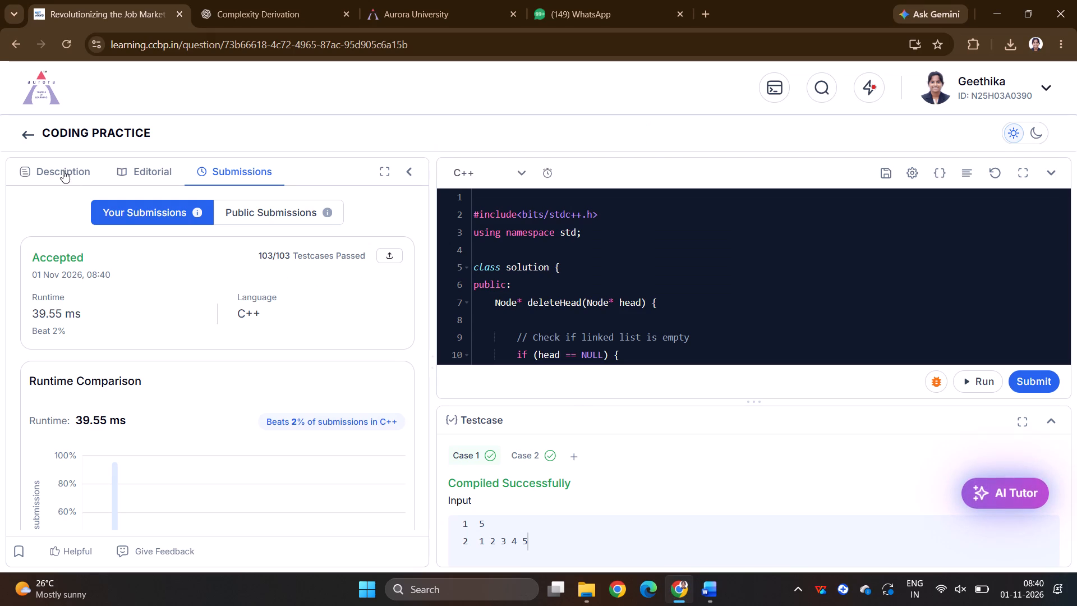
click(25, 131)
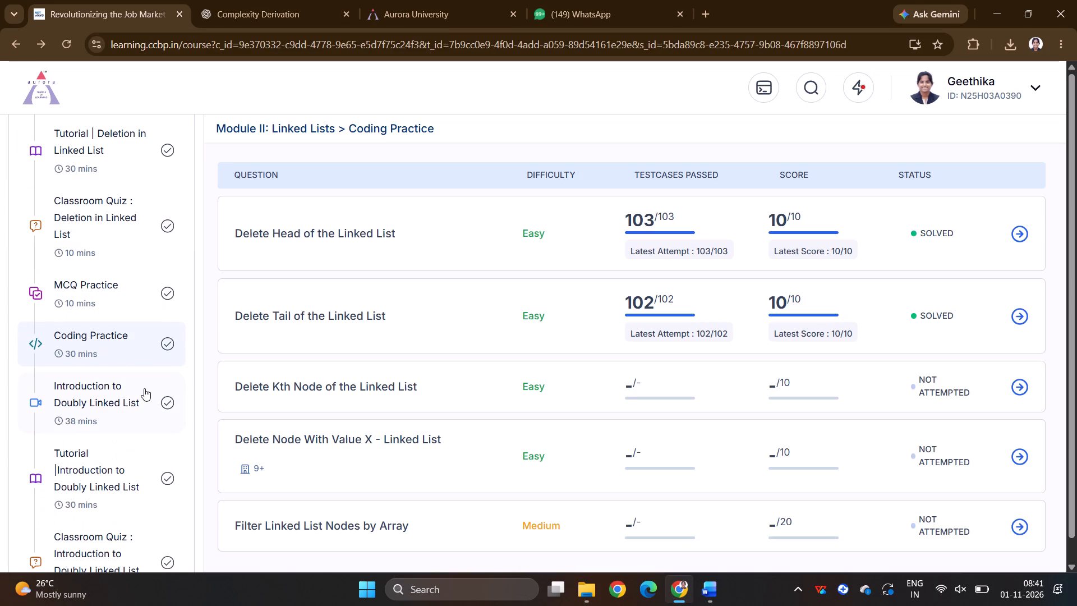
scroll(91, 439, down, 4)
click(91, 439)
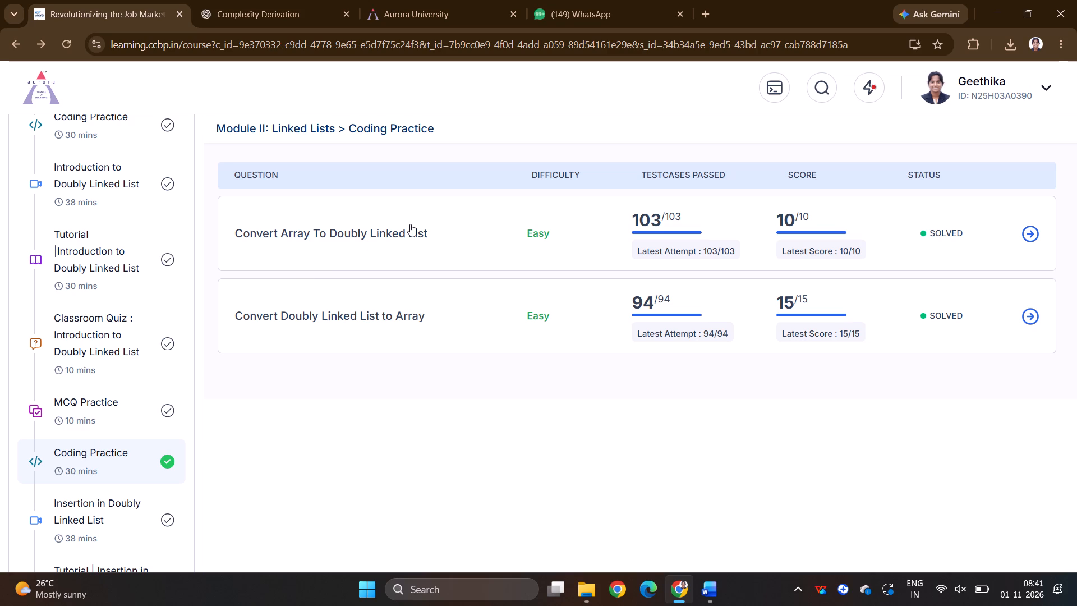
click(410, 224)
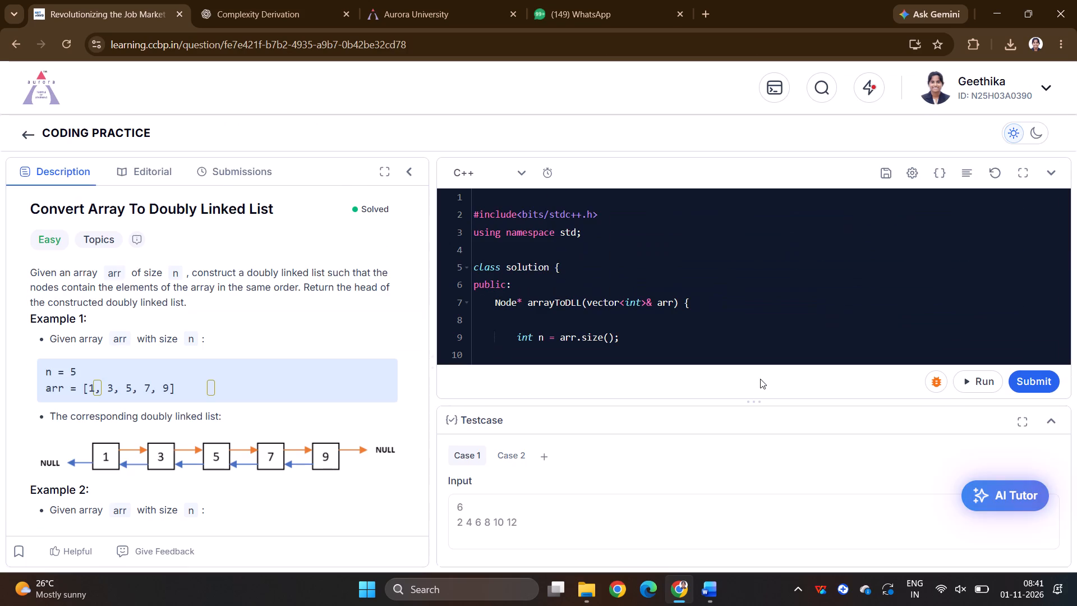
Capture a screenshot of the Convert Array To Doubly Linked List problem page and paste it after "Question 7:" in Word.
key(Print)
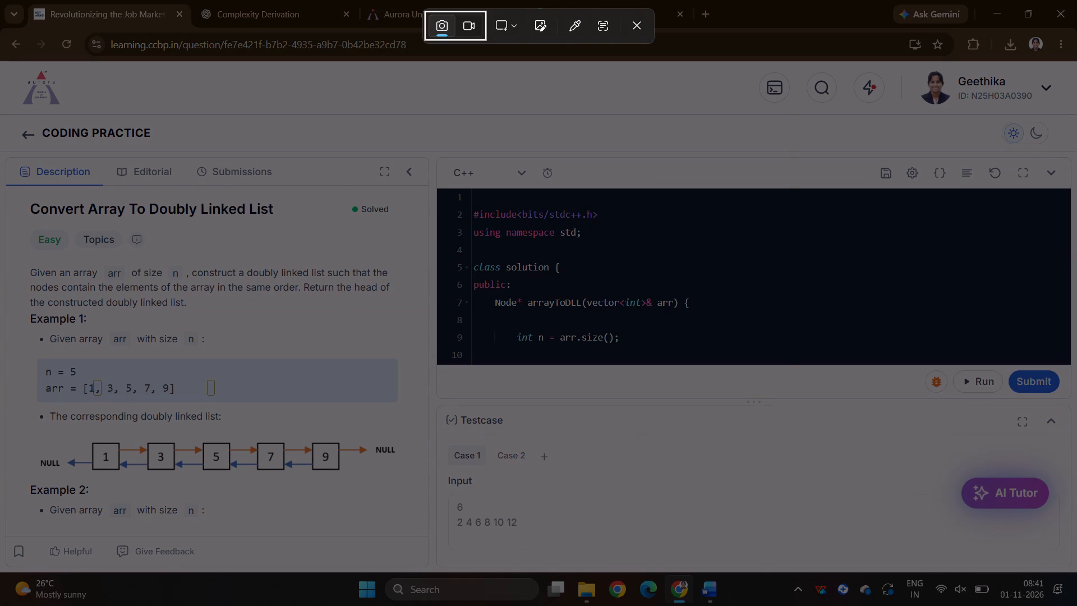
drag(0, 25, 1076, 598)
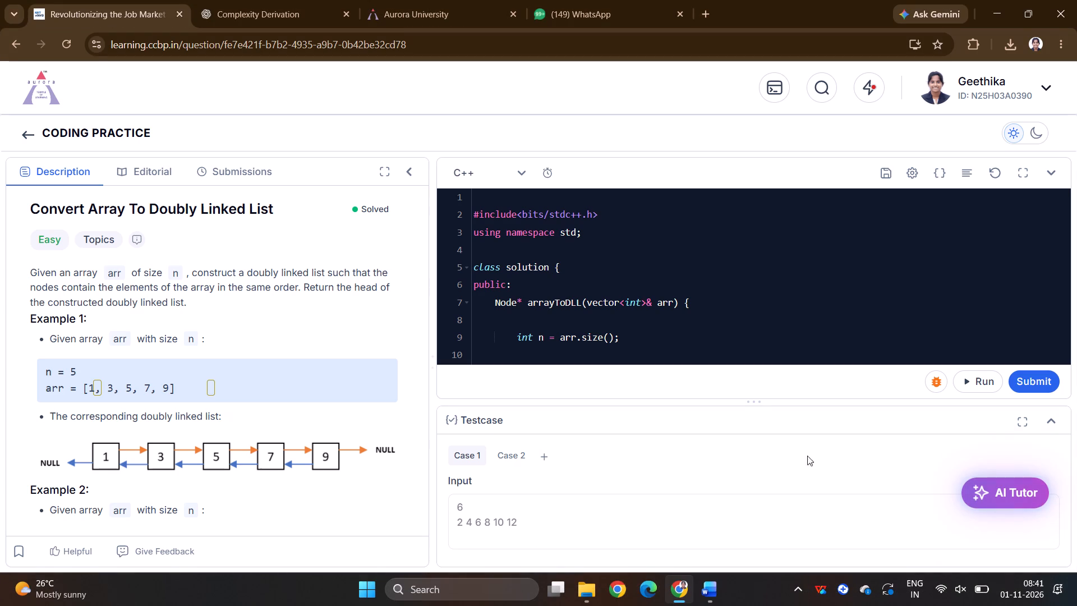
click(712, 598)
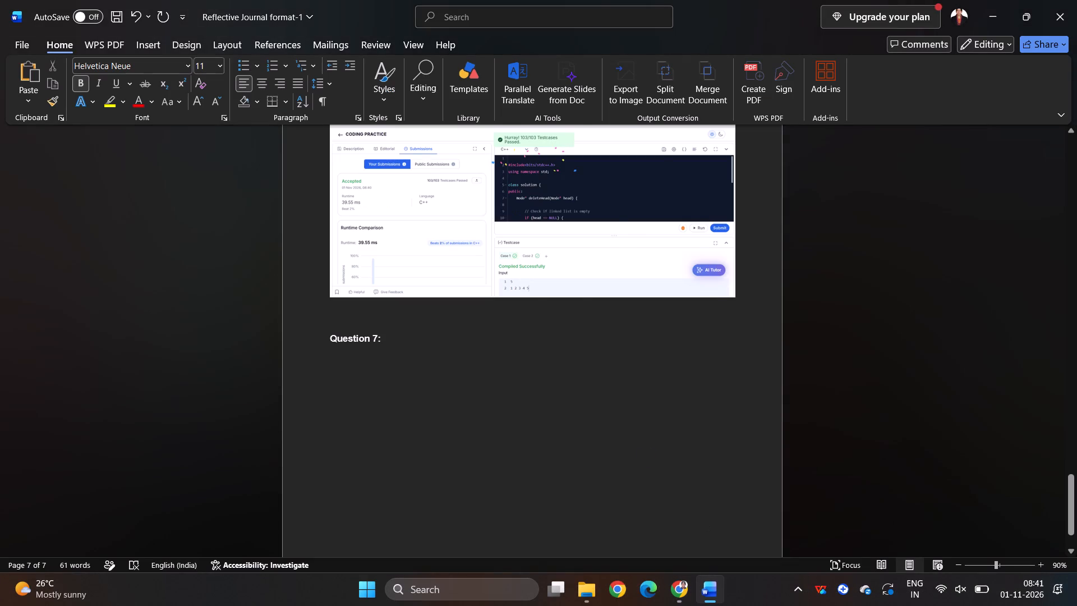
key(ctrl+v)
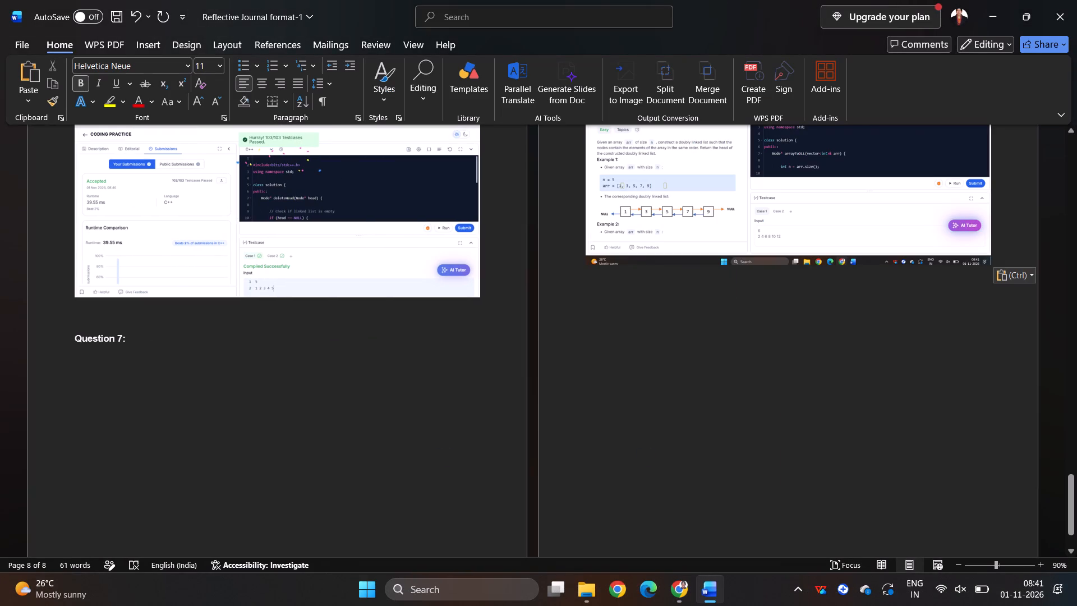
Delete the empty line above the "Question 7:" heading to pull its screenshot onto the same page.
scroll(427, 435, up, 1)
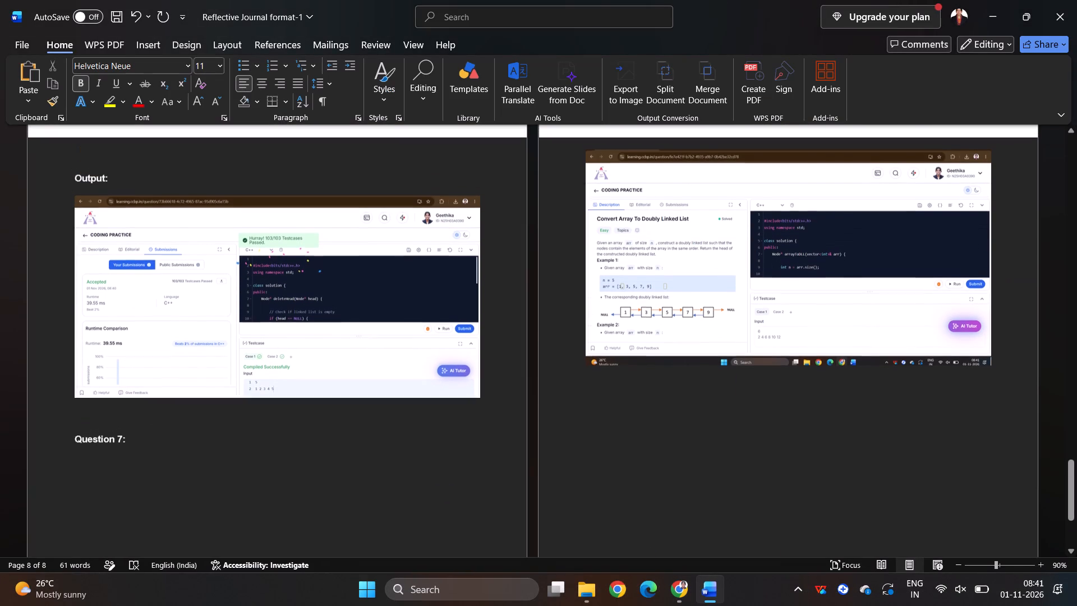
scroll(427, 435, up, 1)
click(95, 425)
key(BackSpace)
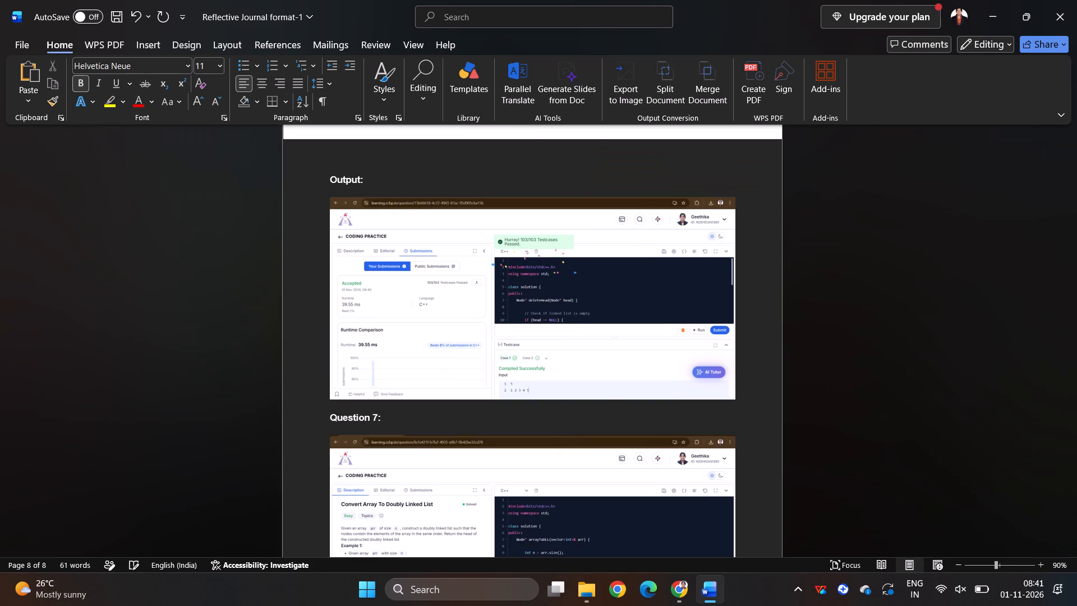
Add an "Output:" heading after the Question 7 screenshot, at the start of the eighth page, with an empty line under it.
scroll(394, 351, down, 2)
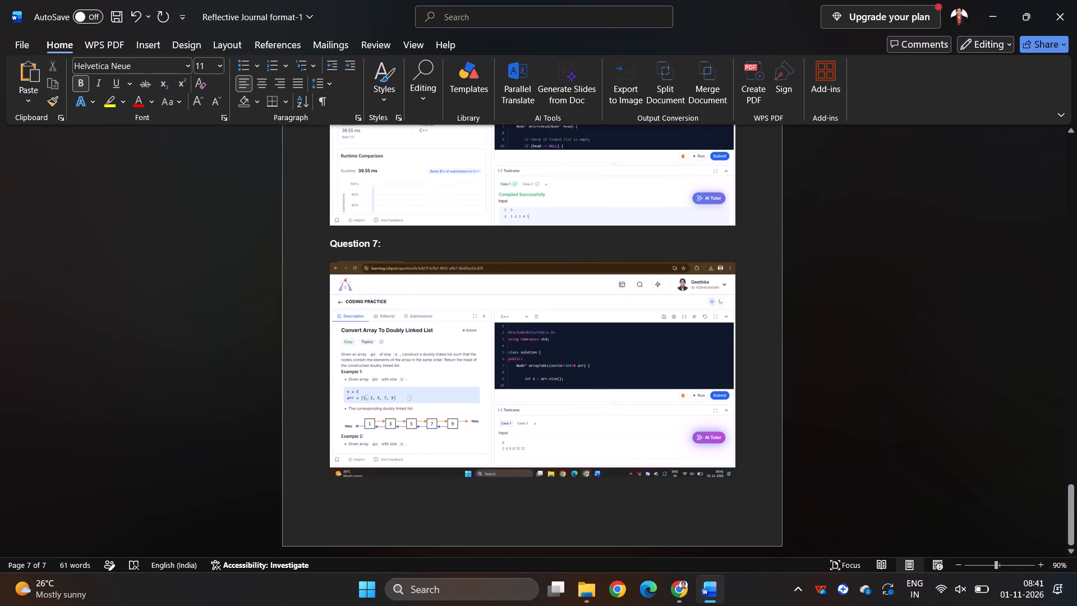
click(771, 497)
key(Return)
key(Return)
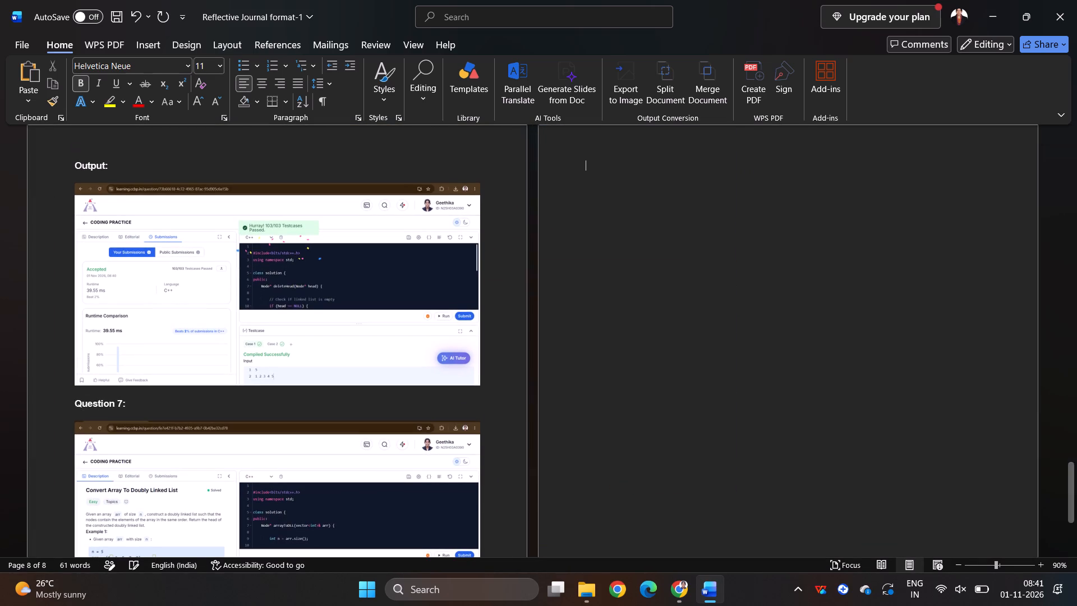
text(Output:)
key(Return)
Back in Chrome, run the Convert Array To Doubly Linked List solution and submit the code.
click(676, 588)
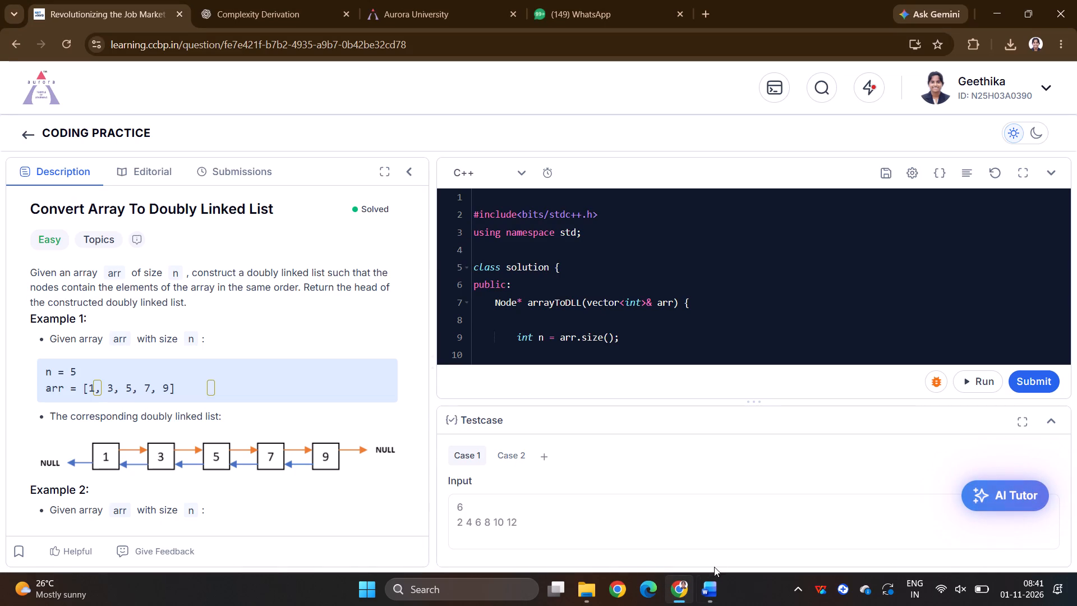
click(711, 588)
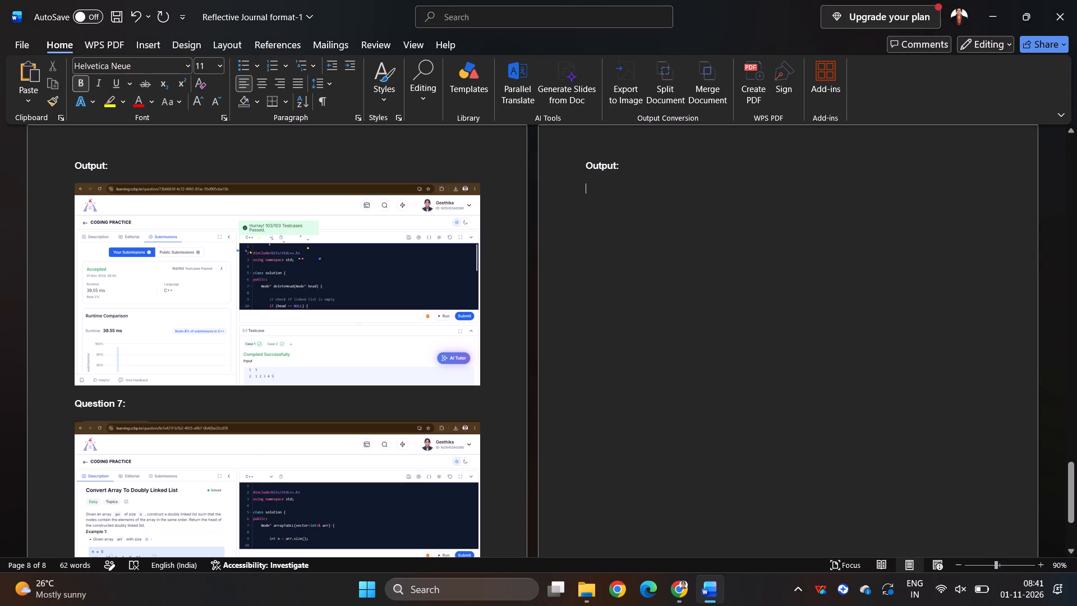
click(676, 587)
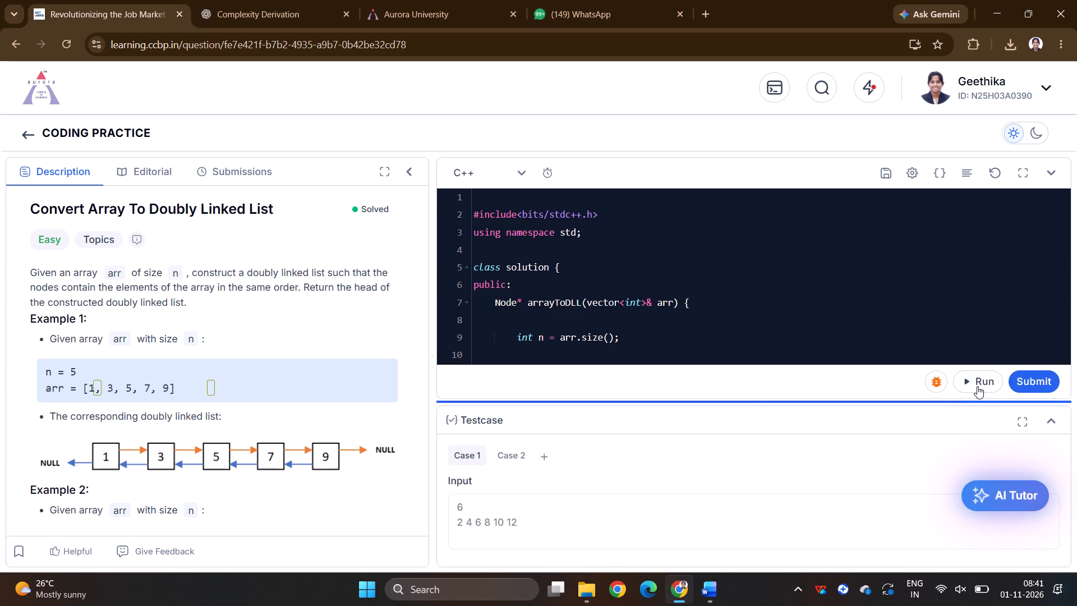
click(975, 380)
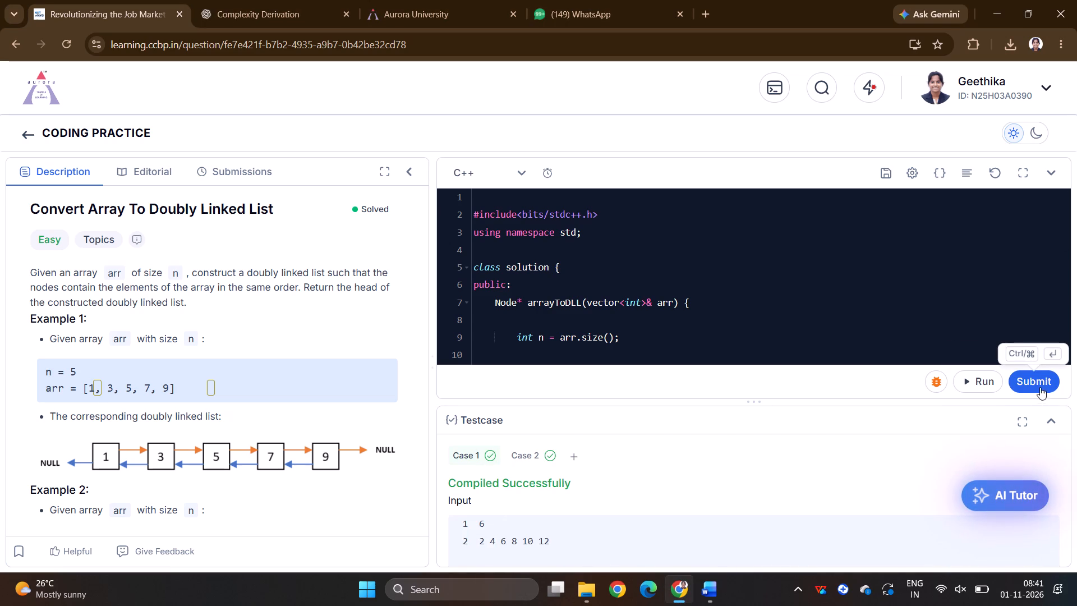
click(1040, 382)
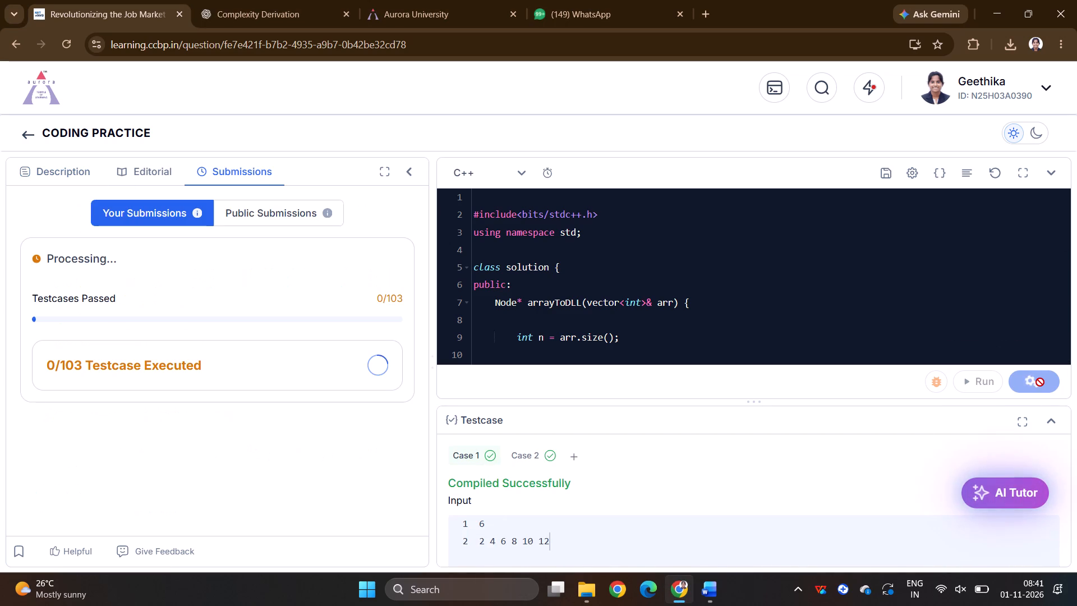
Capture a screenshot of the accepted Convert Array To Doubly Linked List submission and paste it under the eighth page's "Output:" heading in Word.
key(Print)
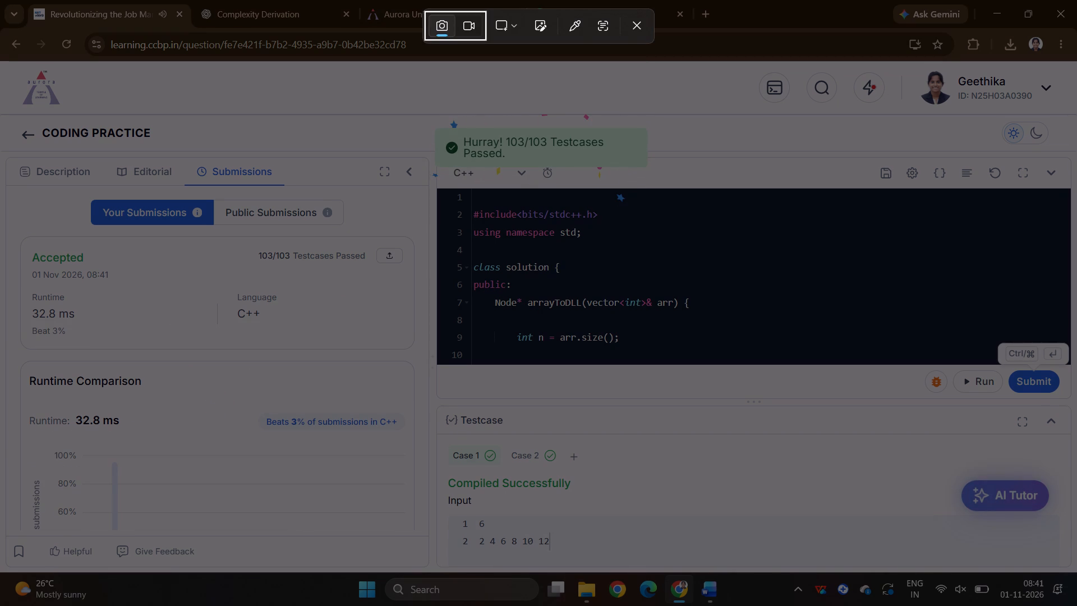
drag(1, 35, 1076, 531)
scroll(1076, 466, up, 1)
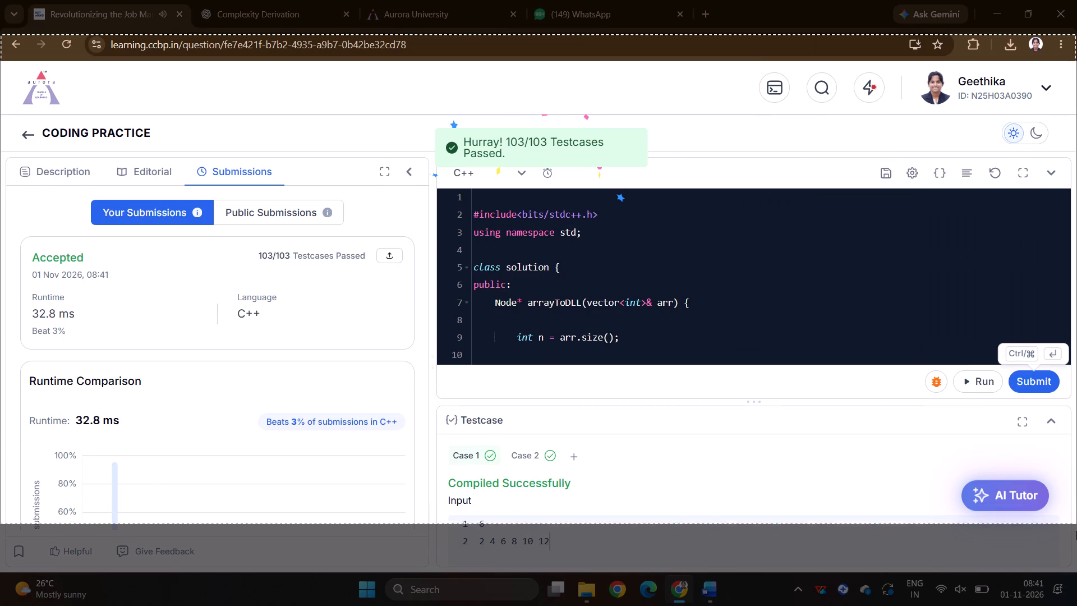
scroll(1076, 531, up, 1)
drag(1076, 531, 1076, 562)
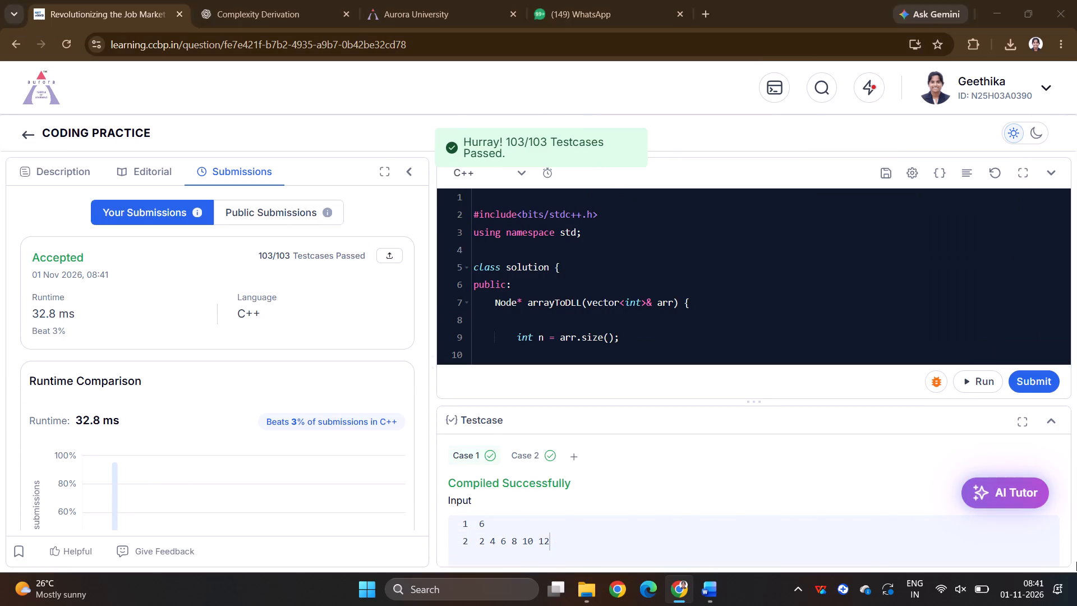
click(706, 593)
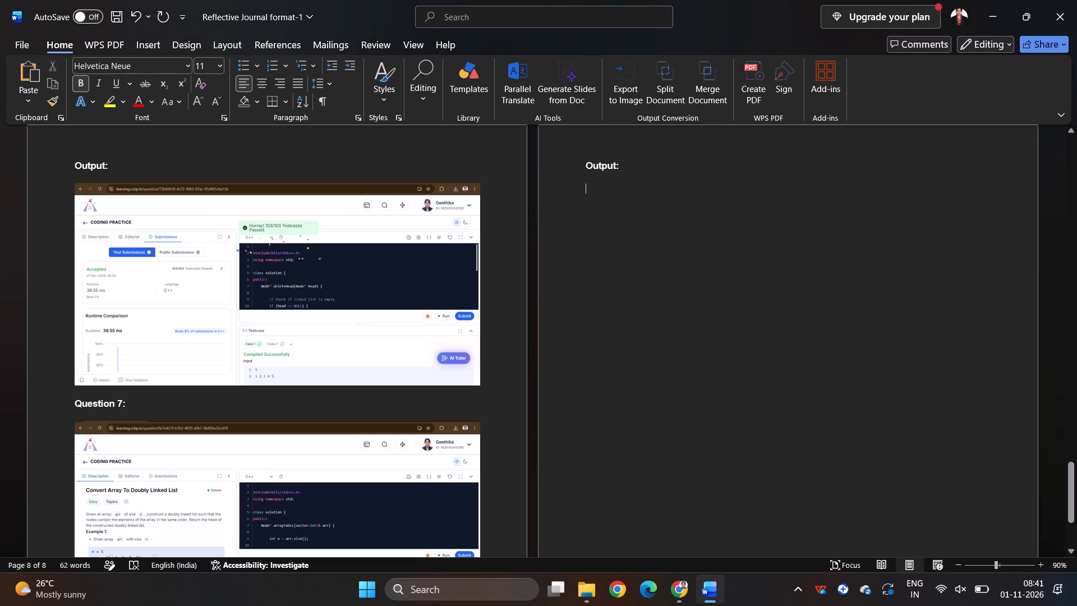
key(ctrl+v)
Add a "Question 8:" heading directly below the output screenshot on the eighth page, with an empty line under it.
click(811, 449)
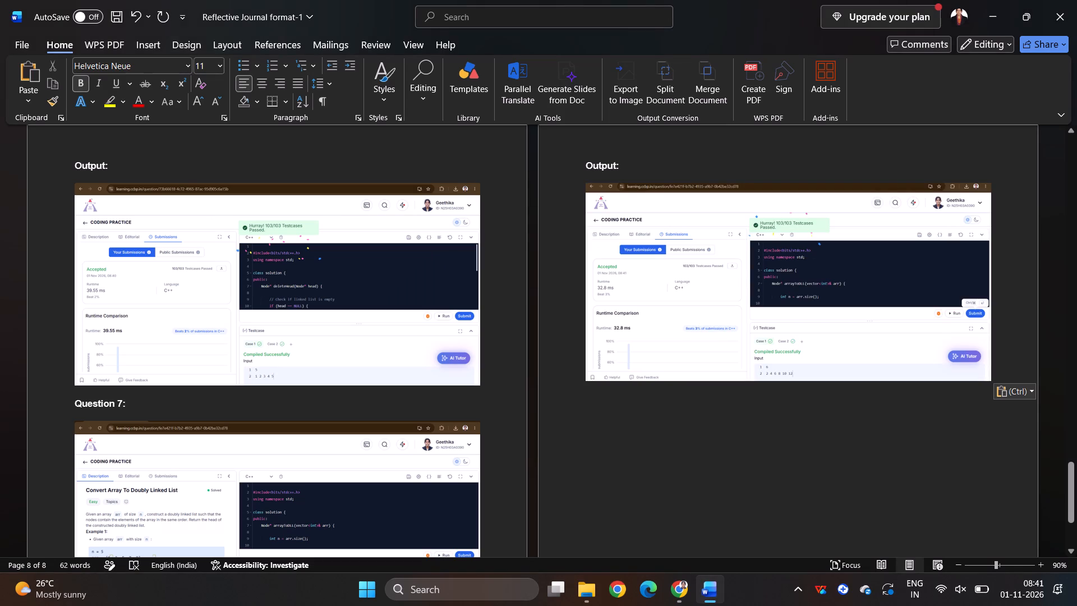
key(Return)
key(Return)
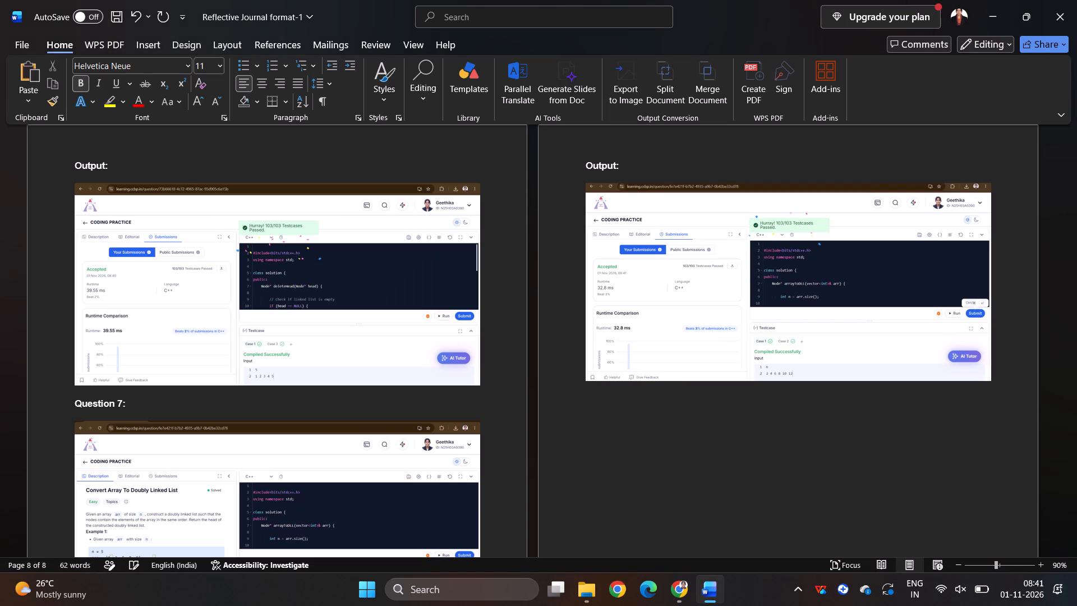
key(BackSpace)
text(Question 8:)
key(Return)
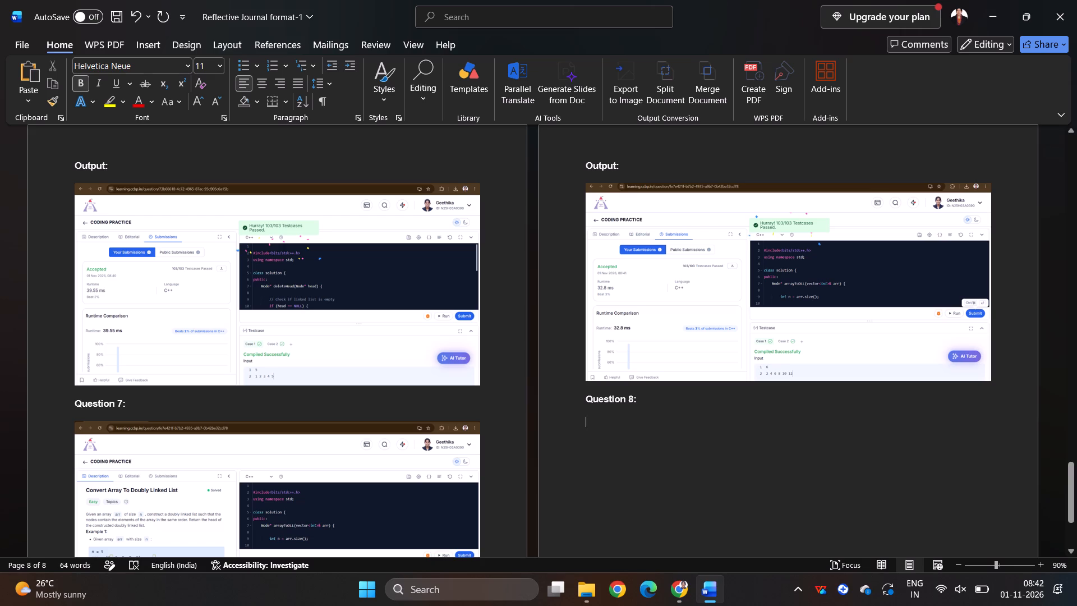
In Chrome, return to the Coding Practice list and open the Convert Doubly Linked List to Array problem.
click(674, 594)
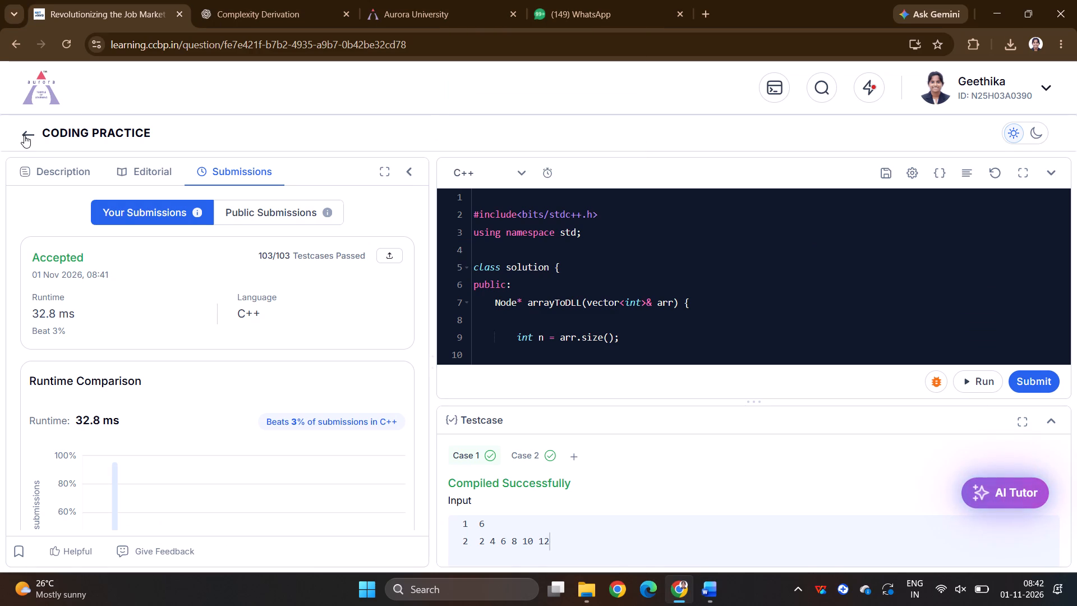
scroll(158, 279, up, 4)
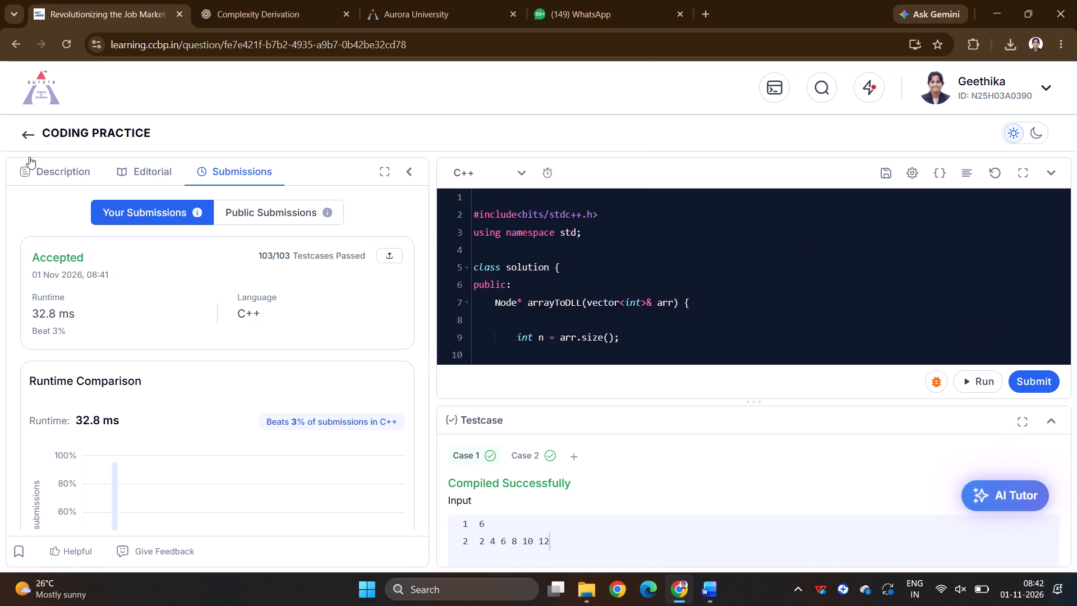
click(30, 166)
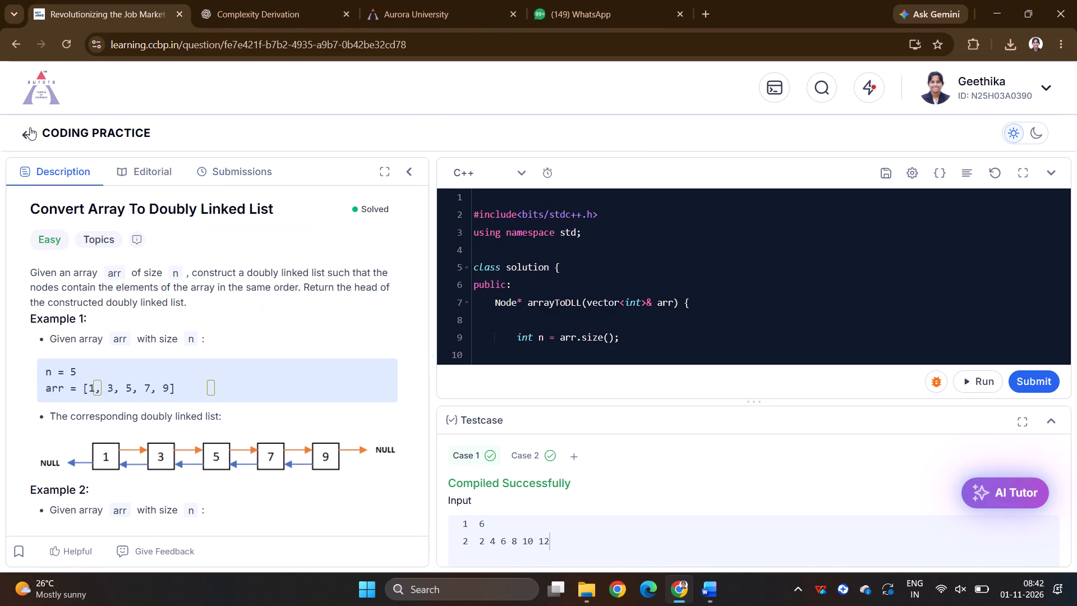
click(30, 127)
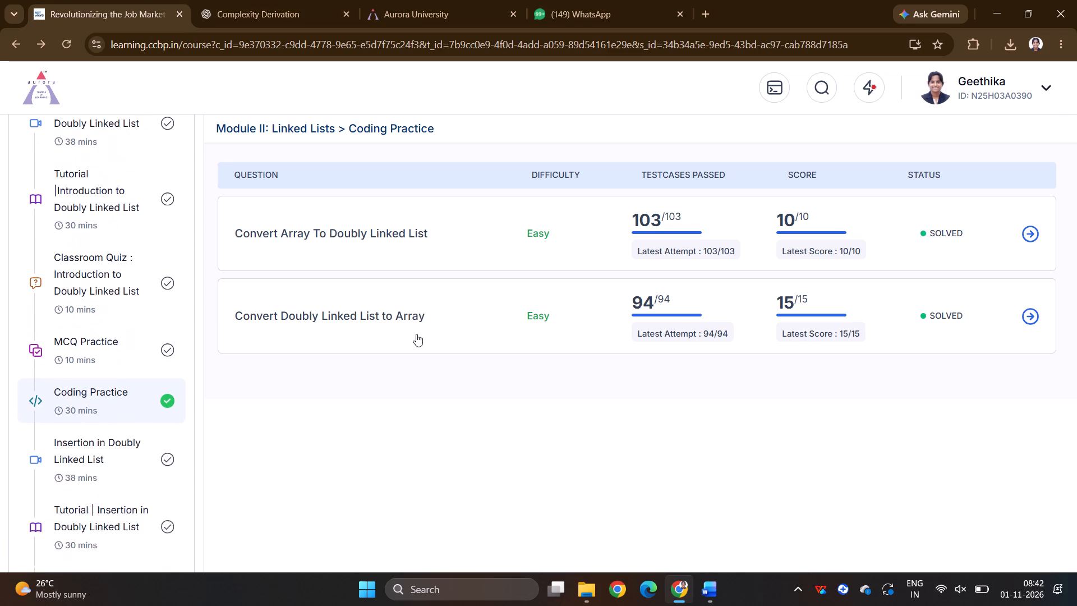
click(441, 320)
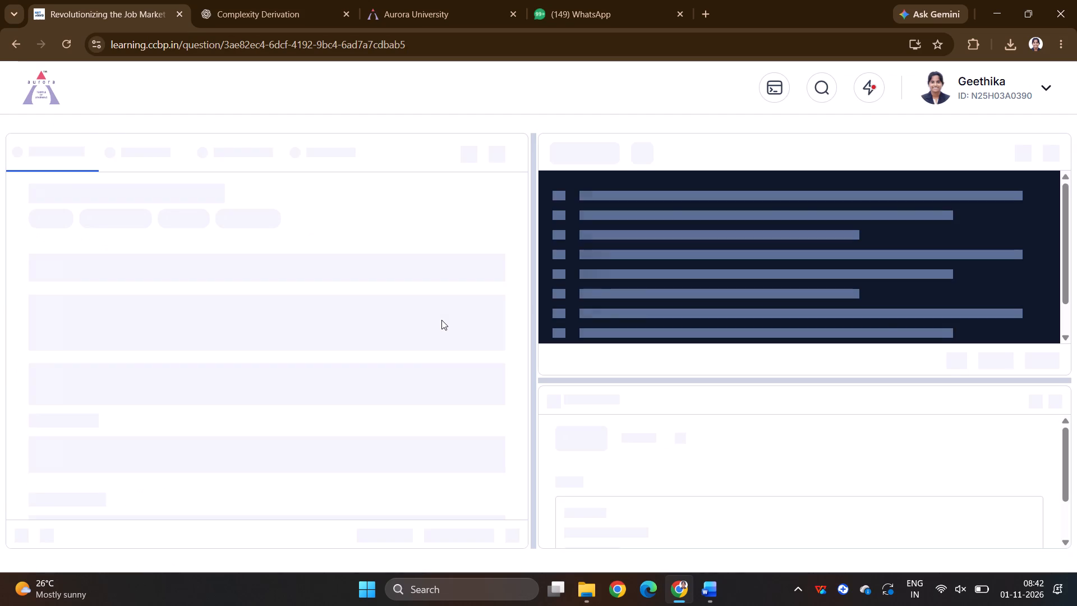
Capture a screenshot of the Convert Doubly Linked List to Array problem page, from the address bar down to the taskbar.
key(Print)
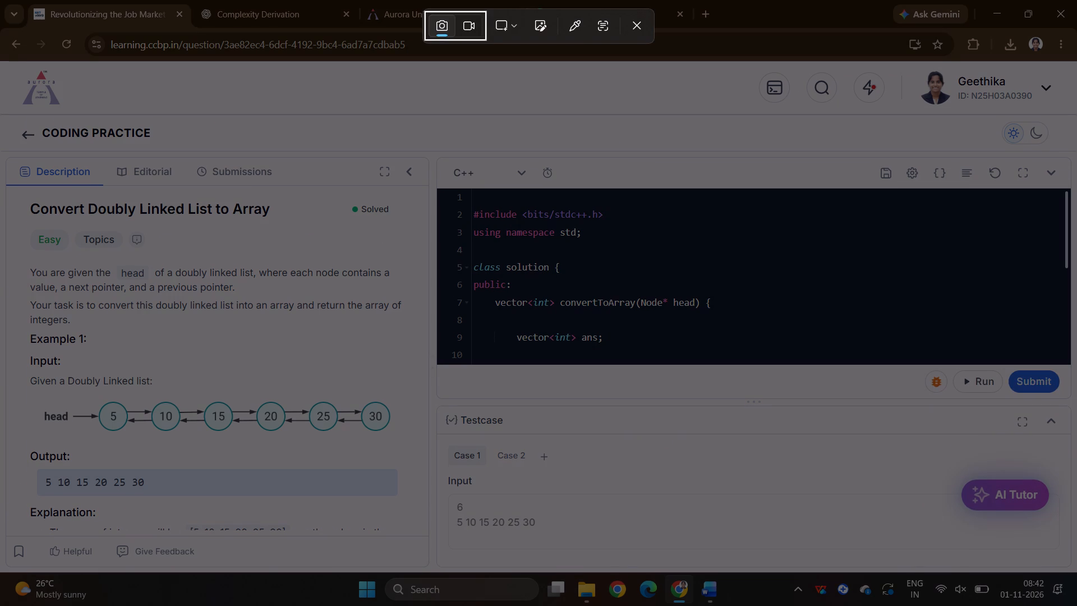
drag(0, 27, 972, 401)
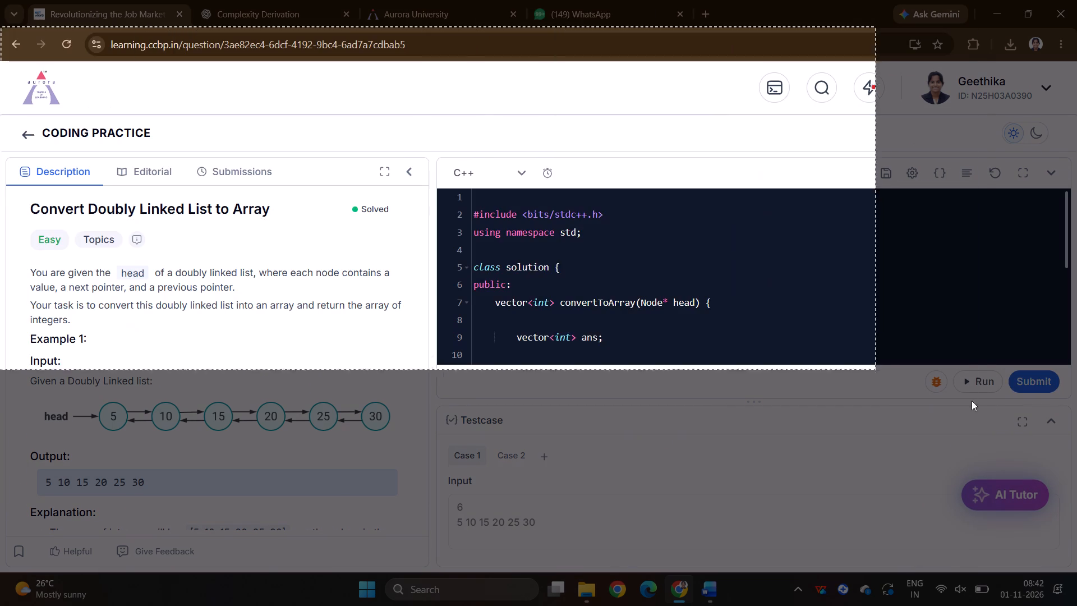
drag(972, 401, 1076, 565)
scroll(1076, 530, right, 1)
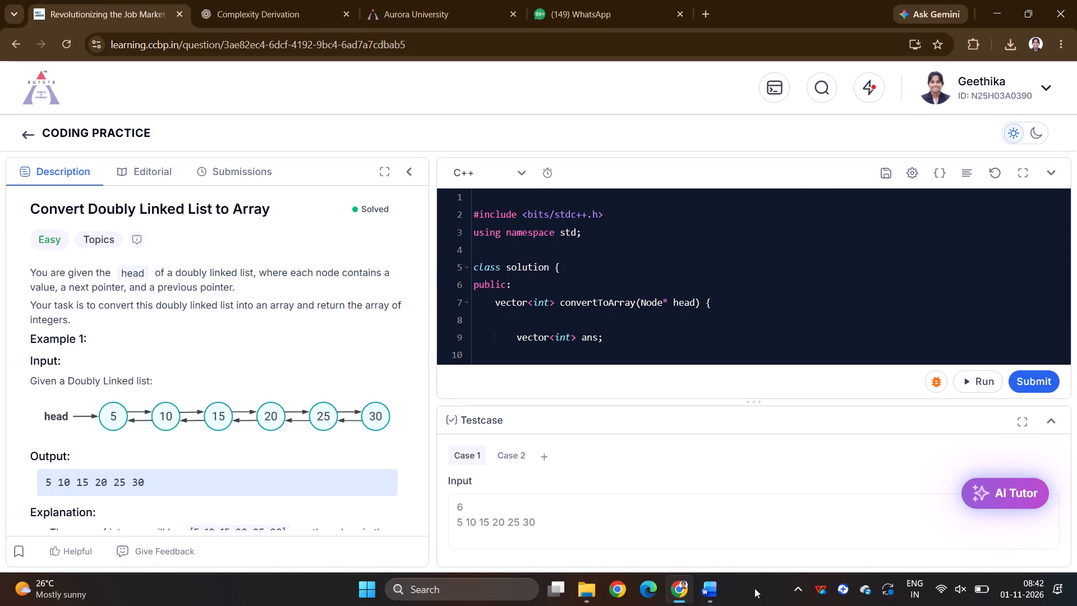
Switch to Word and paste the Convert Doubly Linked List to Array problem screenshot under the "Question 8:" heading.
click(716, 591)
key(ctrl+v)
ctrl+double_click(611, 463)
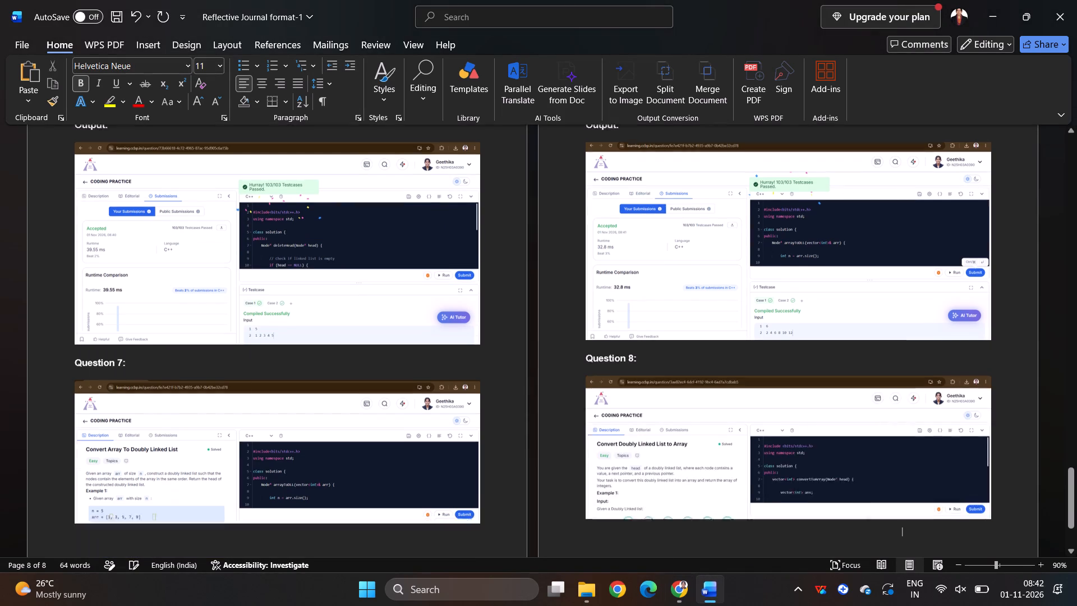
Add an "Output:" heading at the top of the ninth page, with an empty line above and below it.
click(1009, 518)
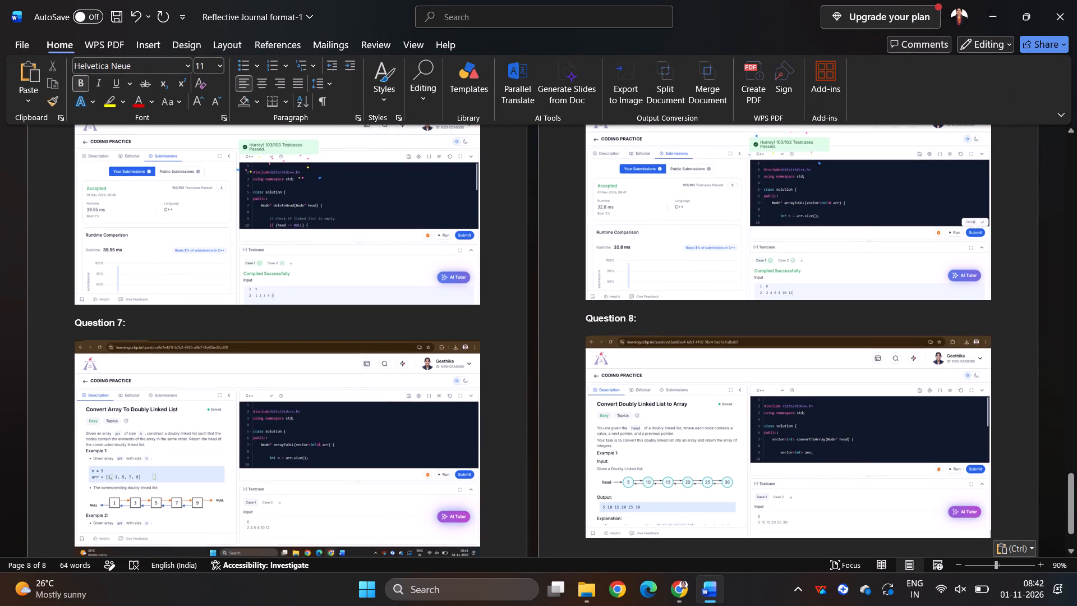
key(Return)
key(Return)
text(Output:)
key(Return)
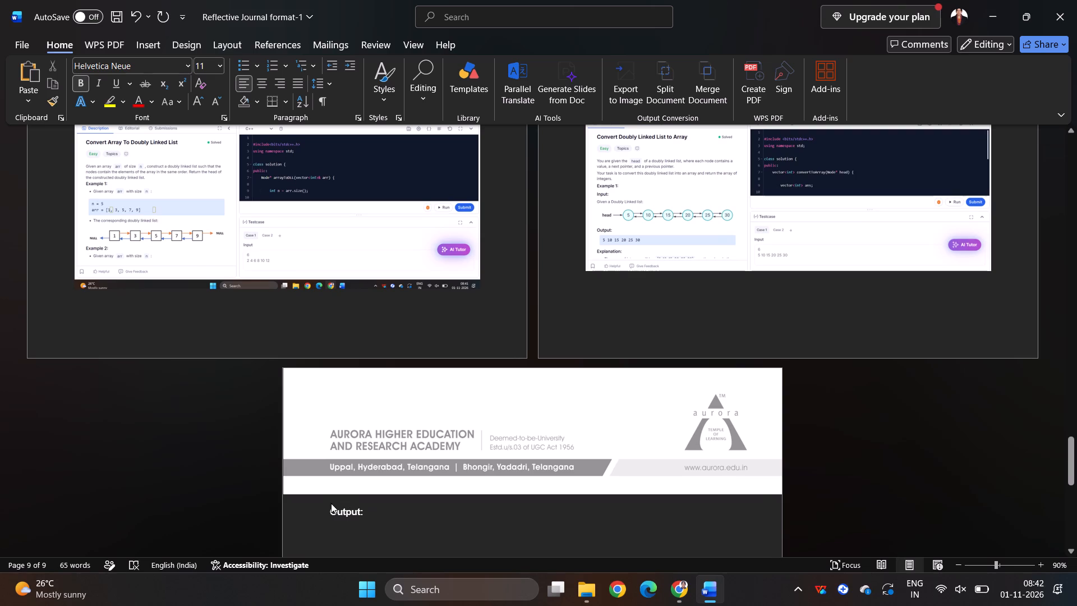
click(328, 512)
key(Return)
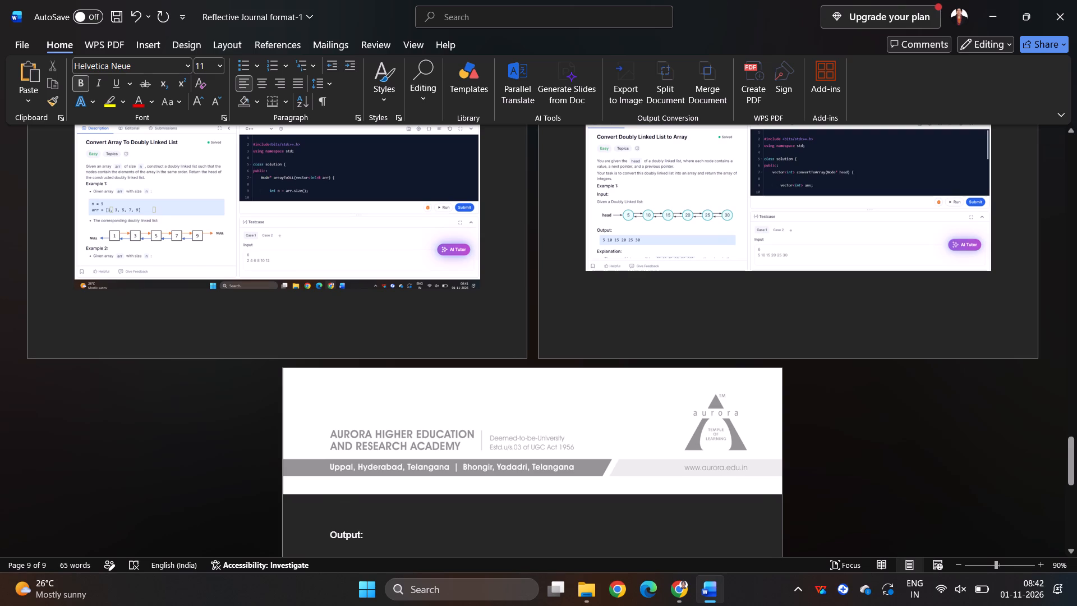
click(380, 527)
key(Return)
key(BackSpace)
scroll(380, 527, down, 1)
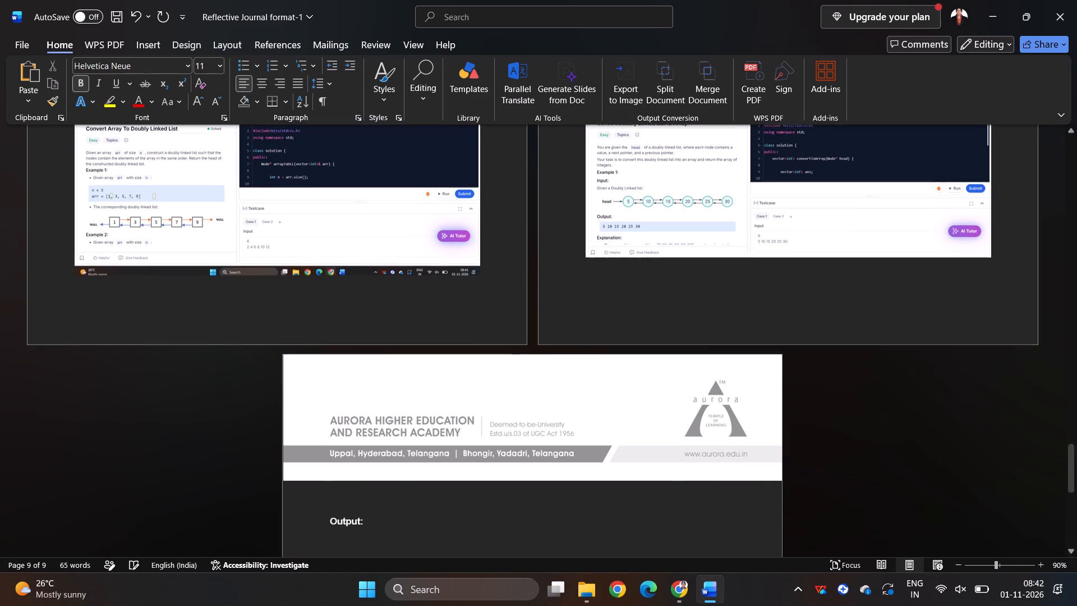
scroll(380, 527, down, 1)
click(394, 321)
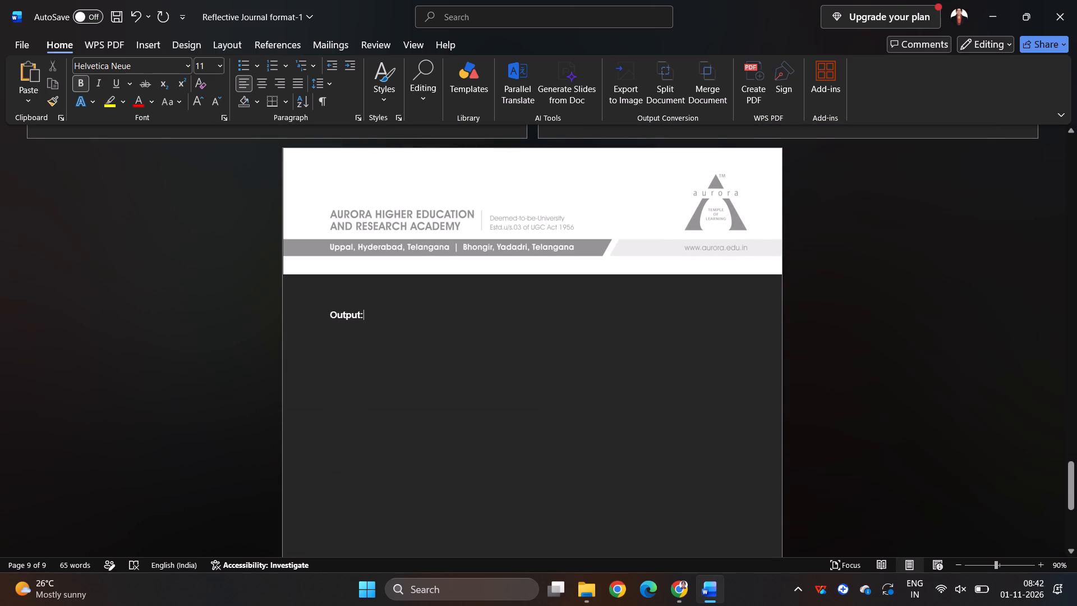
key(Return)
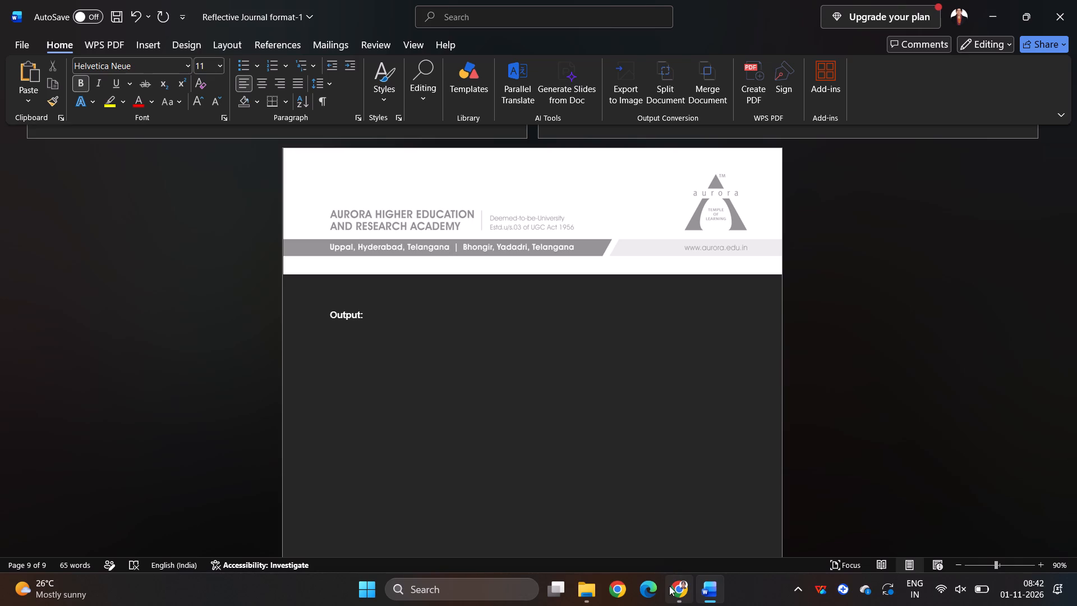
In Chrome, run the Convert Doubly Linked List to Array code and submit it.
click(669, 586)
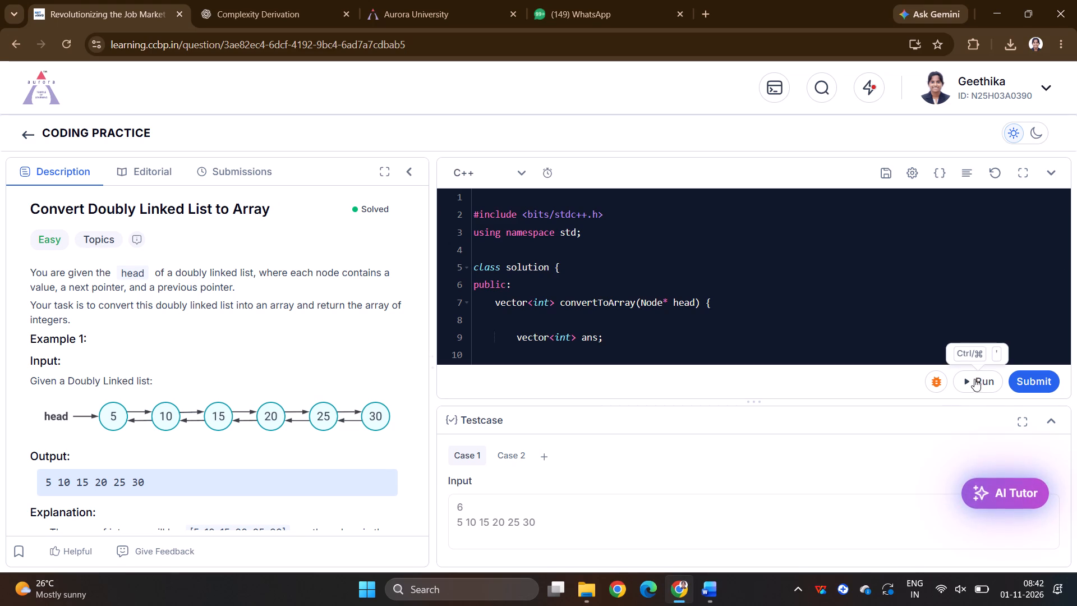
click(973, 380)
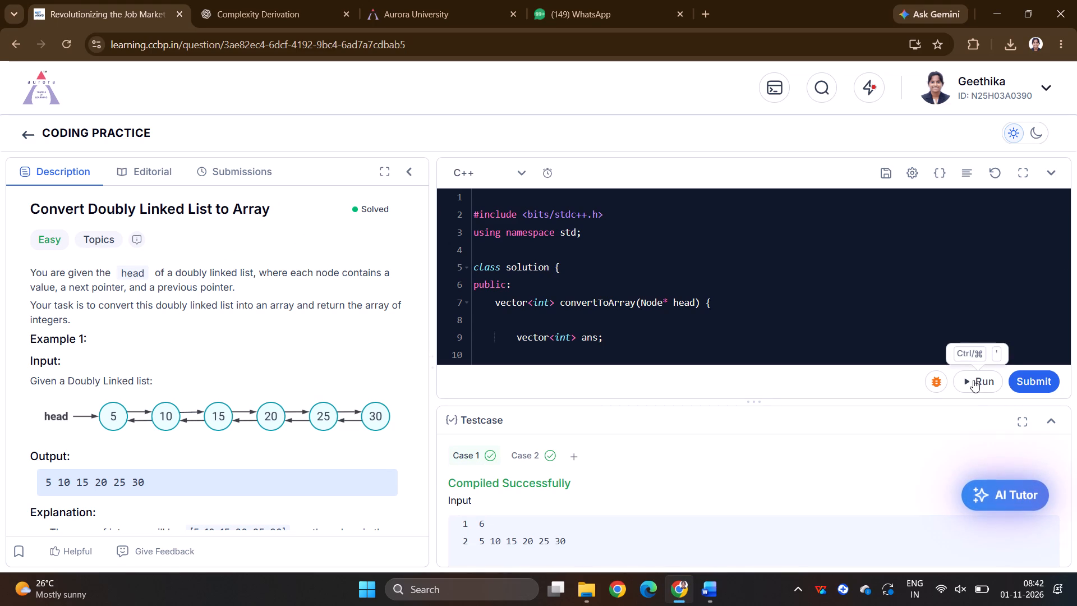
click(1052, 378)
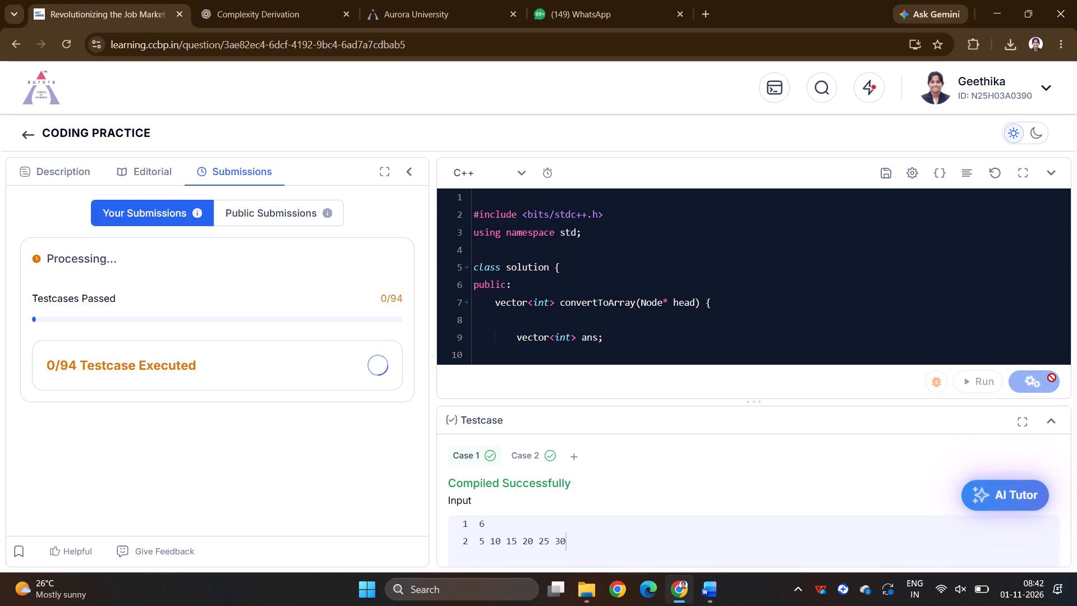
Capture a screenshot of the accepted submission and paste it under the ninth page's "Output:" heading in Word.
key(Print)
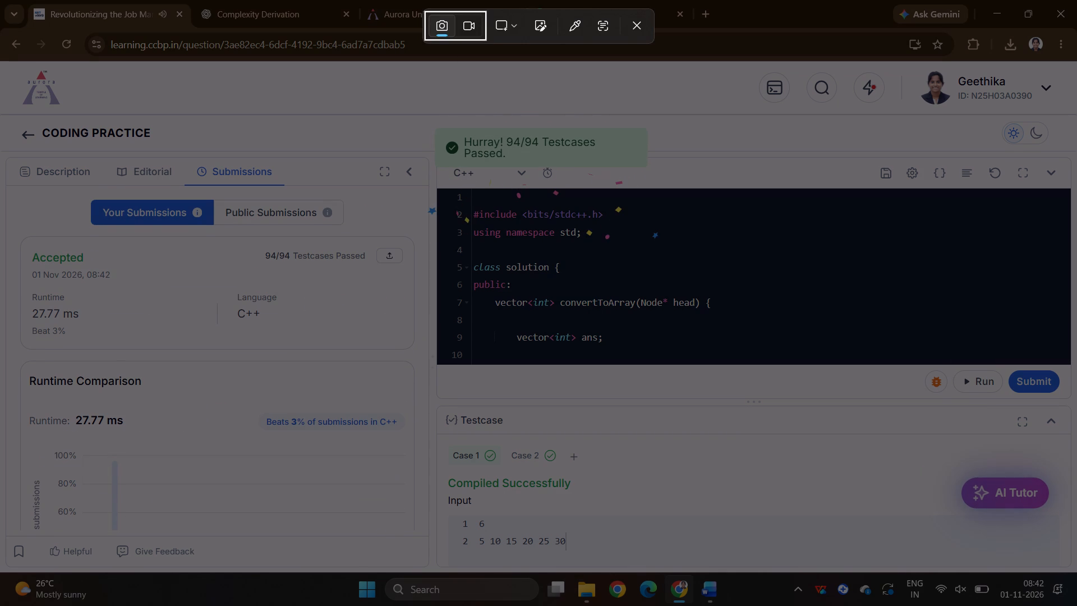
drag(0, 29, 1076, 570)
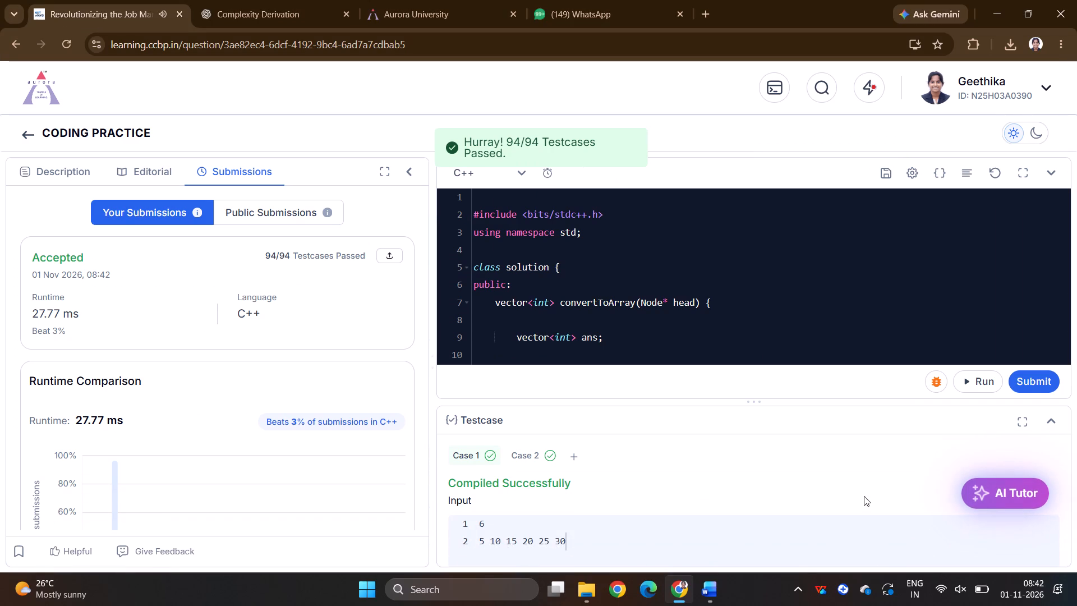
click(707, 596)
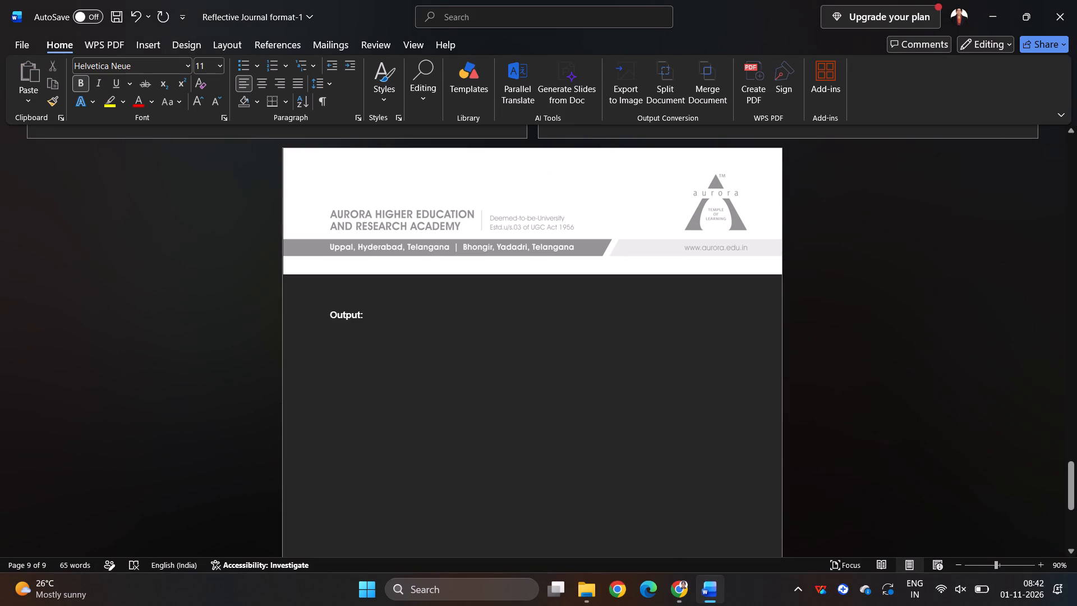
key(ctrl+v)
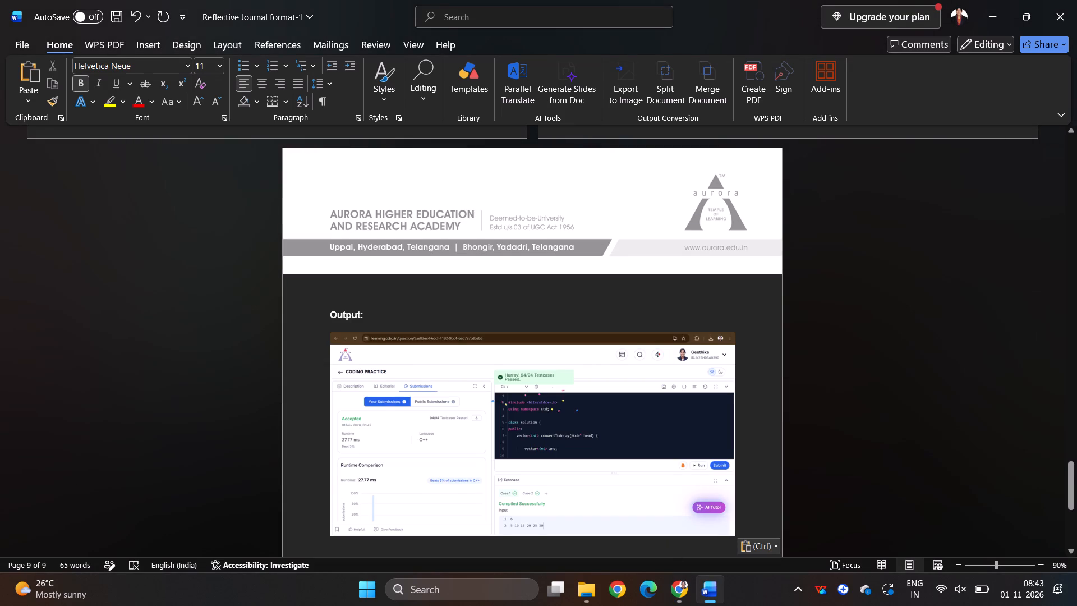
Add a "Question 10:" heading directly below the output screenshot on the ninth page, with an empty line under it.
scroll(597, 449, down, 1)
scroll(597, 449, left, 7)
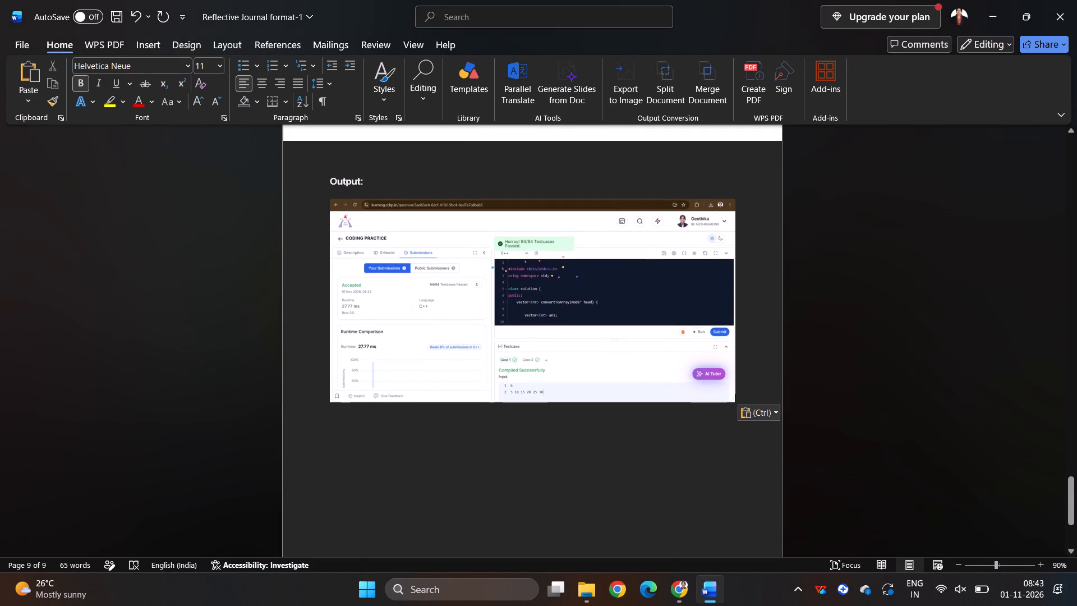
click(760, 388)
key(Return)
scroll(760, 388, up, 1)
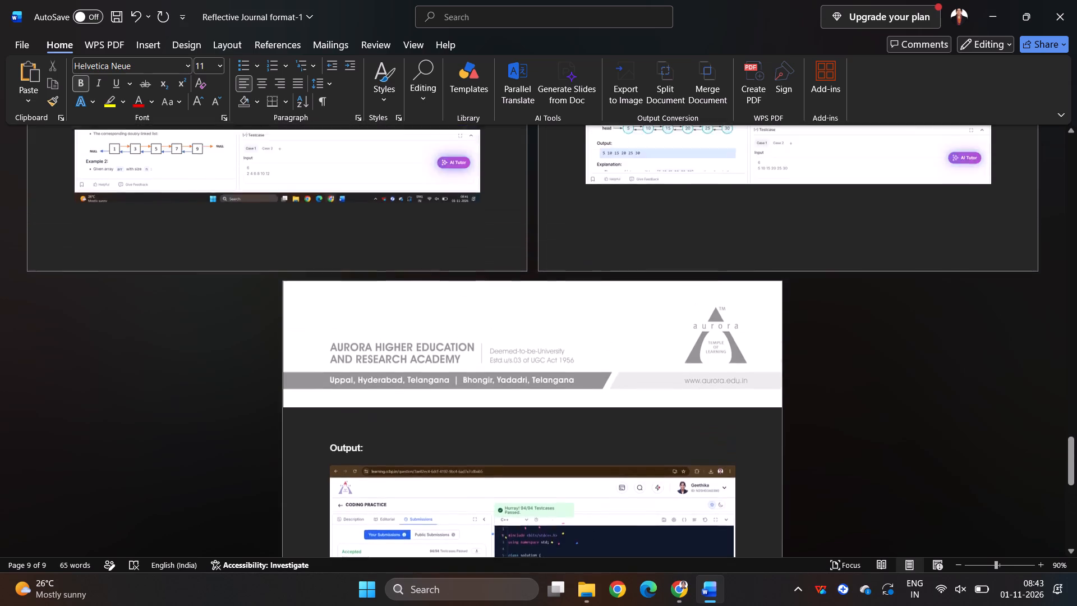
scroll(760, 388, up, 1)
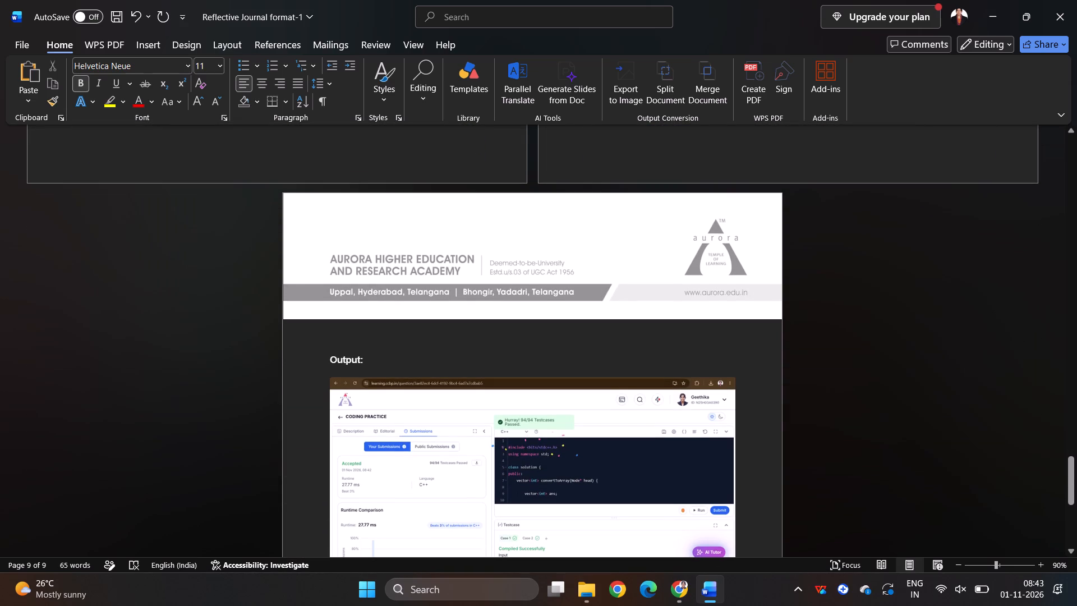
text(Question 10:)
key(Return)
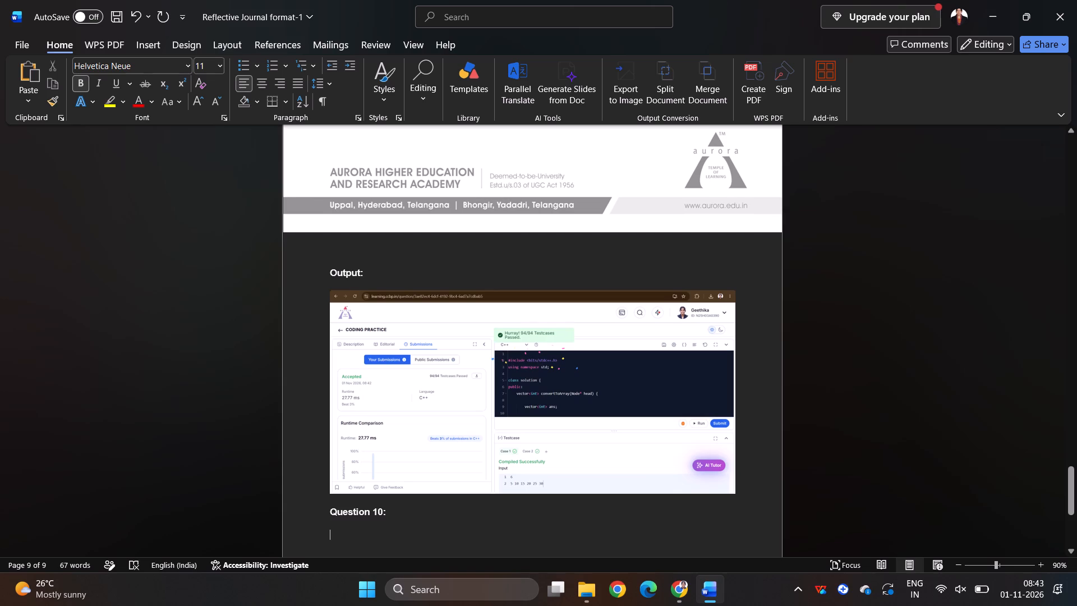
In Chrome, open the Insertion At Head - Doubly Linked List problem from the Coding Practice following Insertion in Doubly Linked List.
click(679, 596)
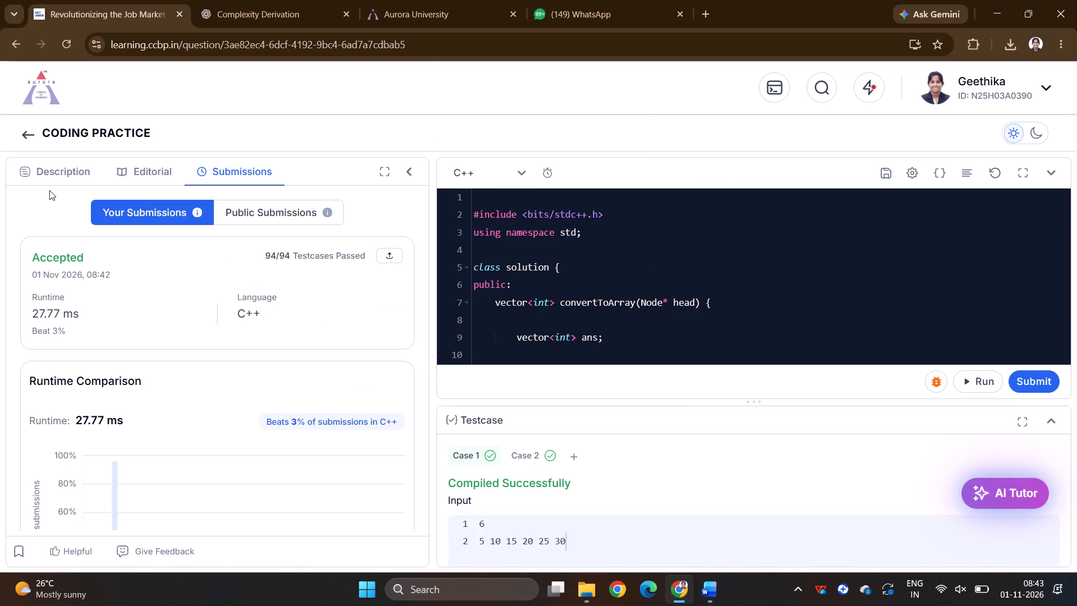
click(27, 128)
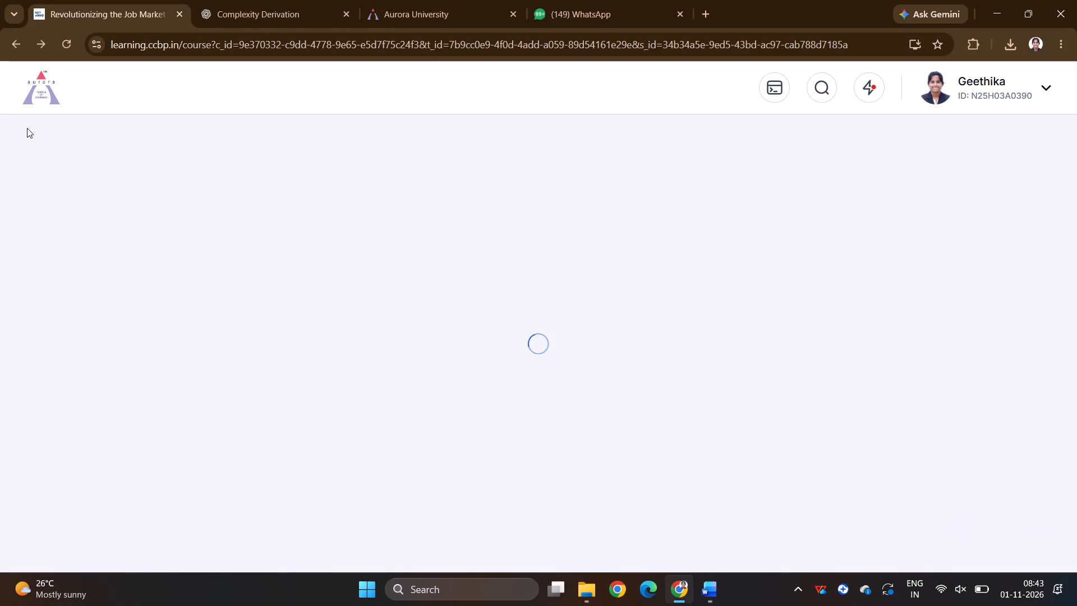
scroll(109, 474, down, 4)
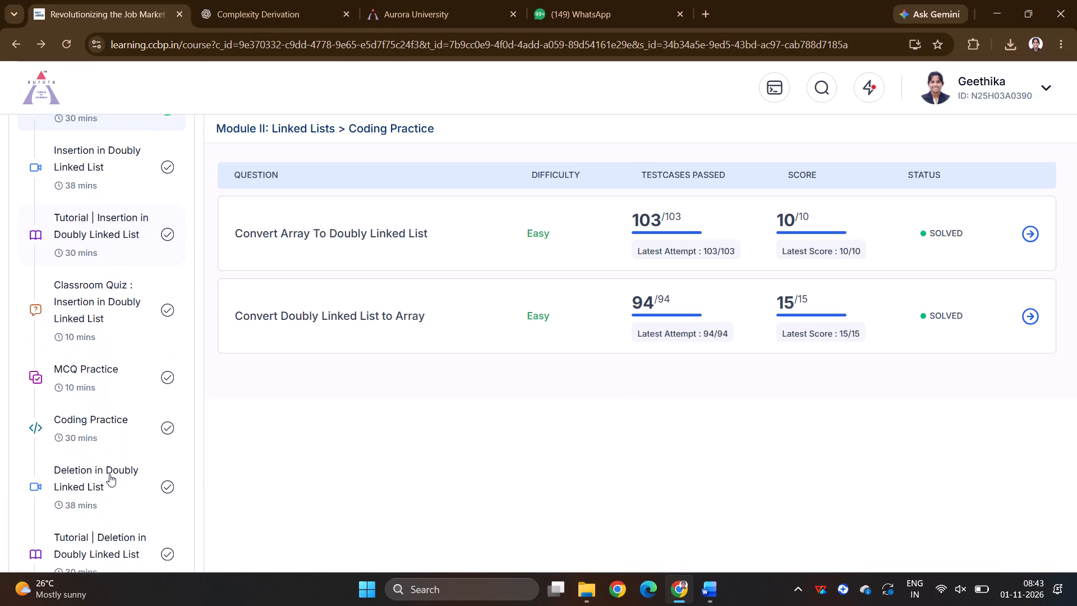
click(124, 423)
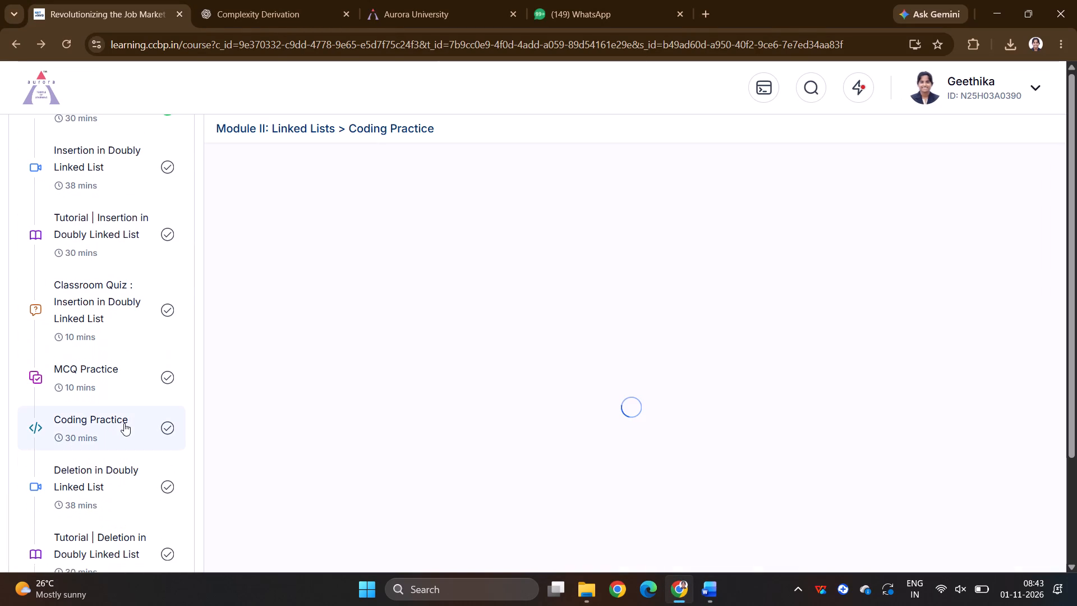
scroll(124, 423, down, 1)
click(441, 217)
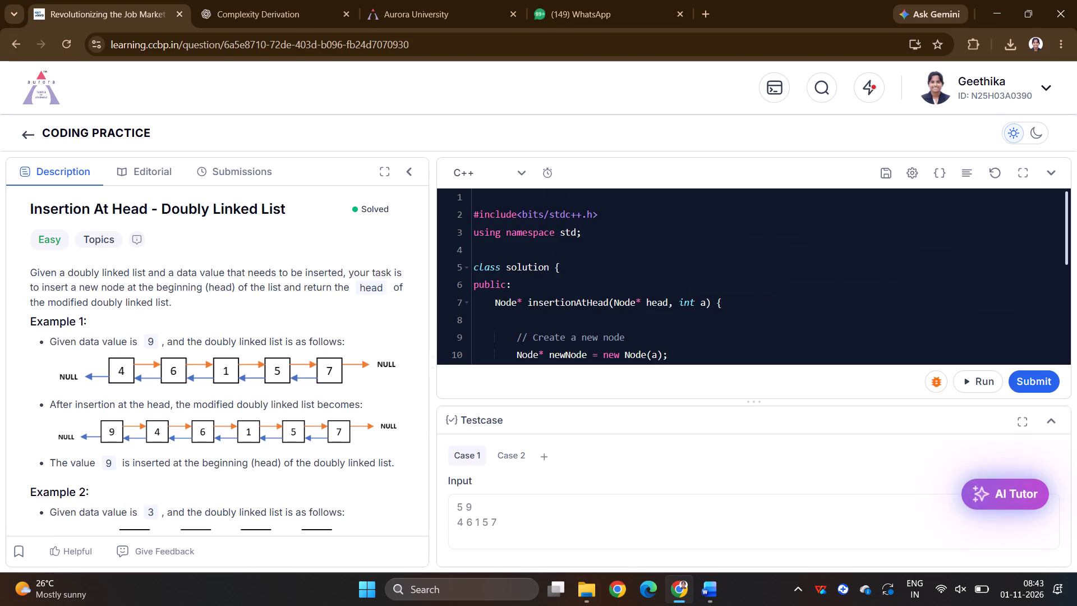
Delete the "// Create a new node" comment and its line from the insertionAtHead code.
drag(630, 330, 603, 336)
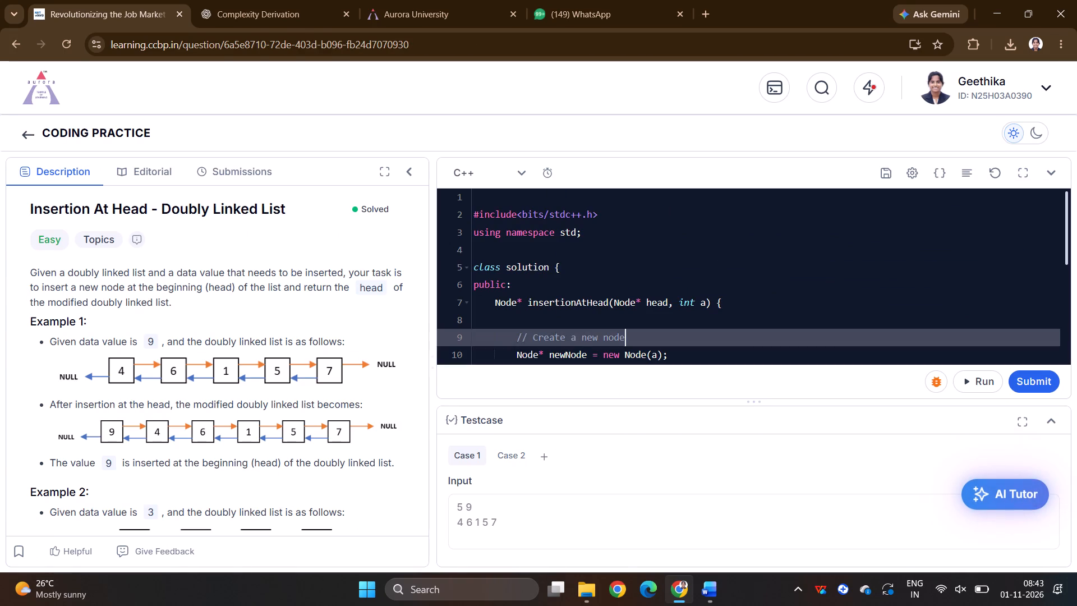
drag(603, 336, 510, 341)
key(BackSpace)
key(BackSpace)
key(BackSpace)
key(BackSpace)
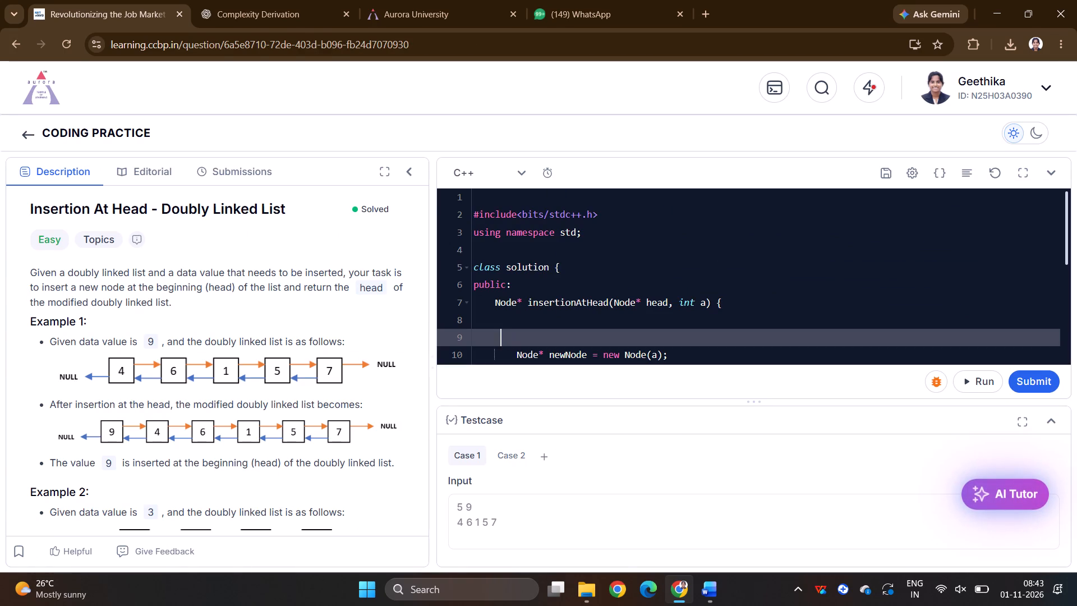
key(BackSpace)
key(BackSpace)
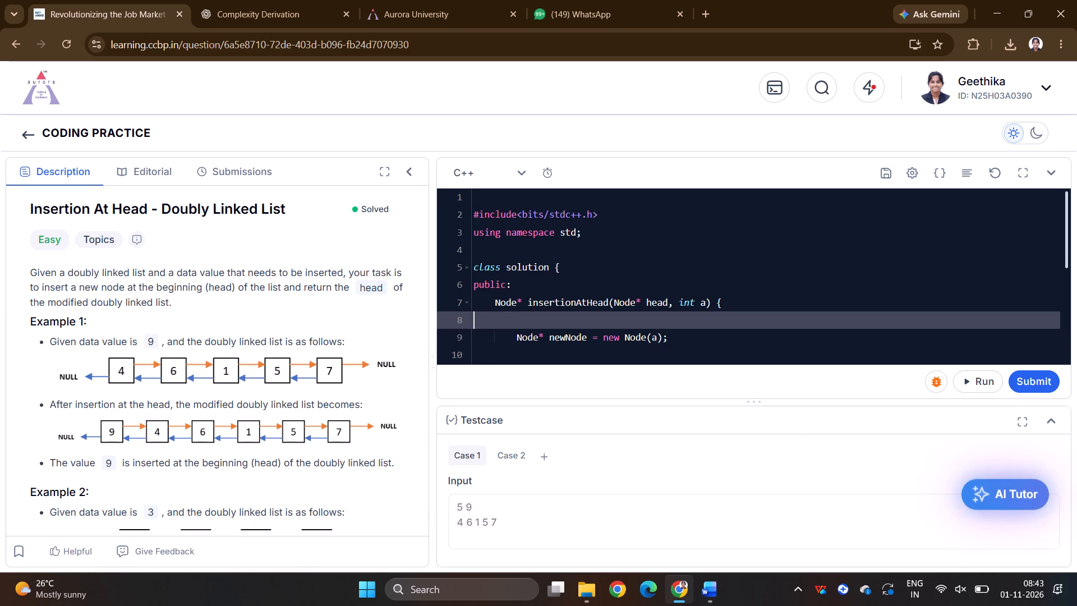
Capture a screenshot of the Insertion At Head problem page without the taskbar and paste it under "Question 10:" in Word.
key(Print)
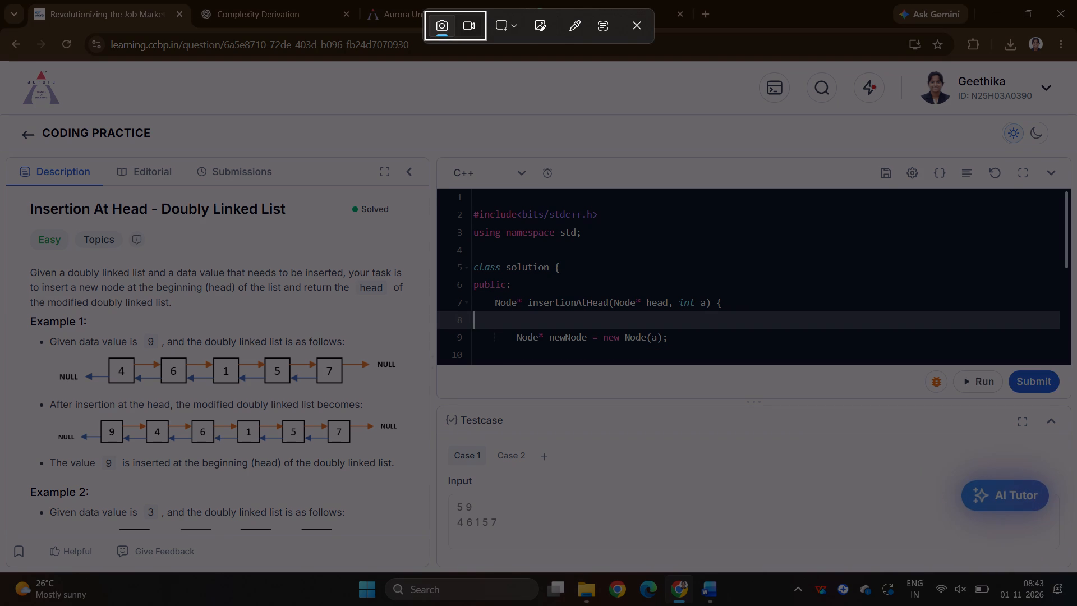
drag(0, 28, 1076, 563)
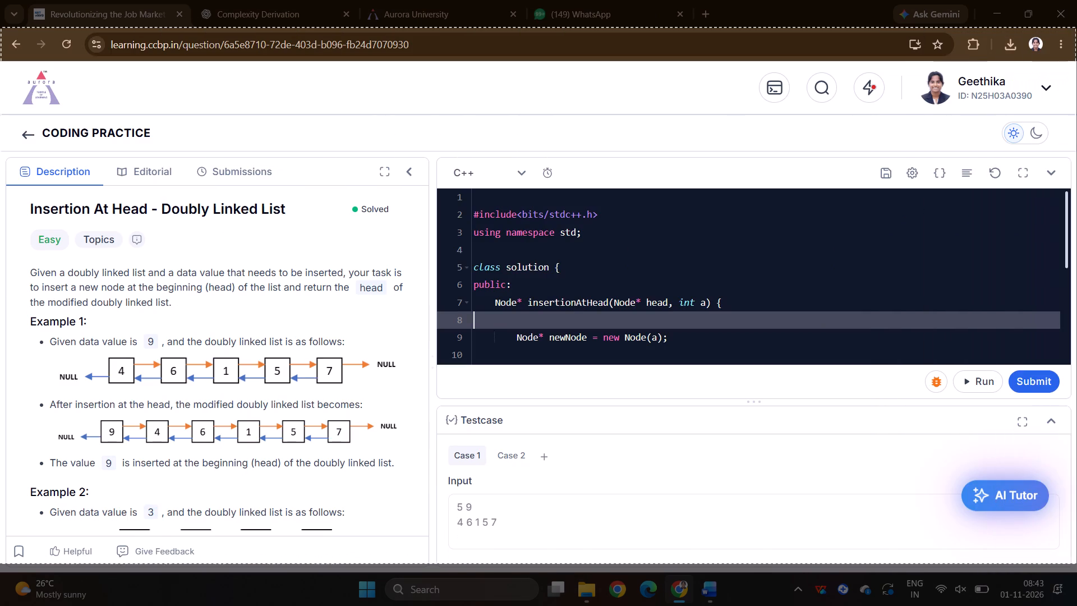
drag(1076, 563, 1076, 563)
click(707, 597)
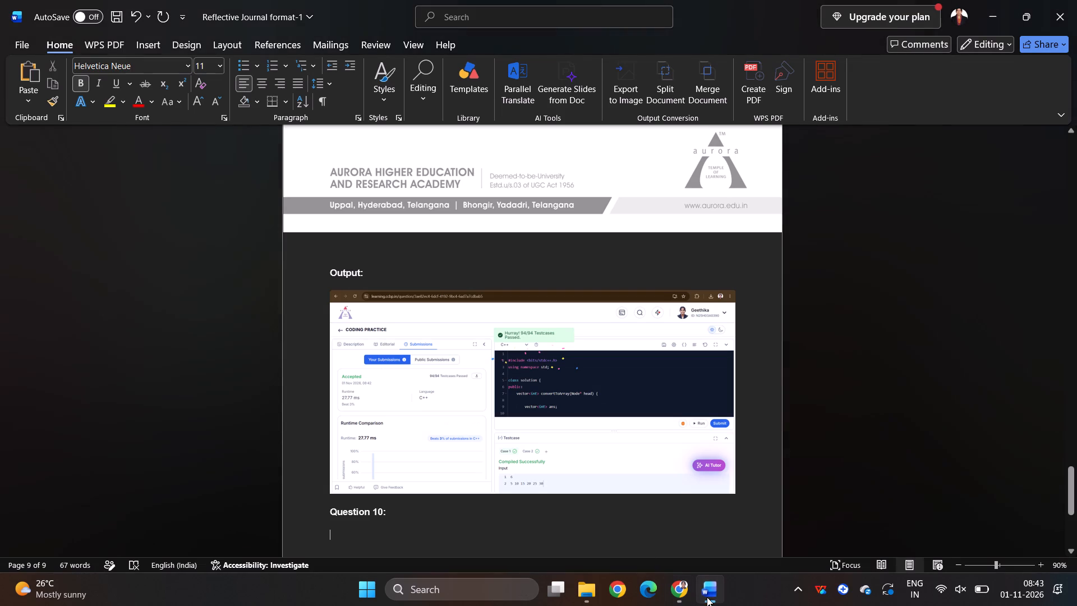
key(ctrl+v)
ctrl+click(530, 542)
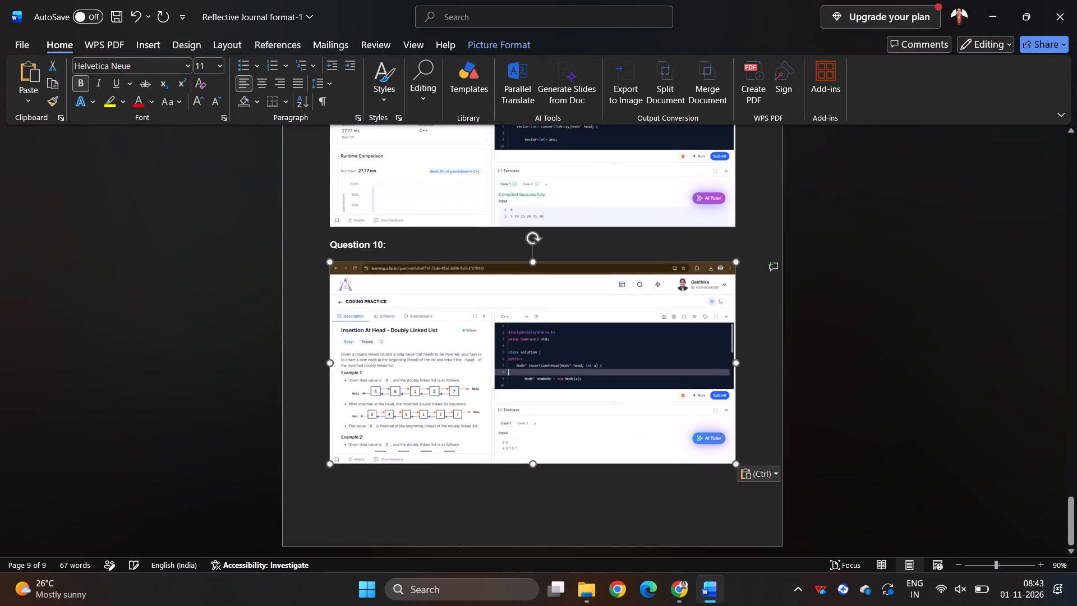
Add an "Output:" heading at the top of a new tenth page, with an empty line above and below it.
click(738, 493)
key(Return)
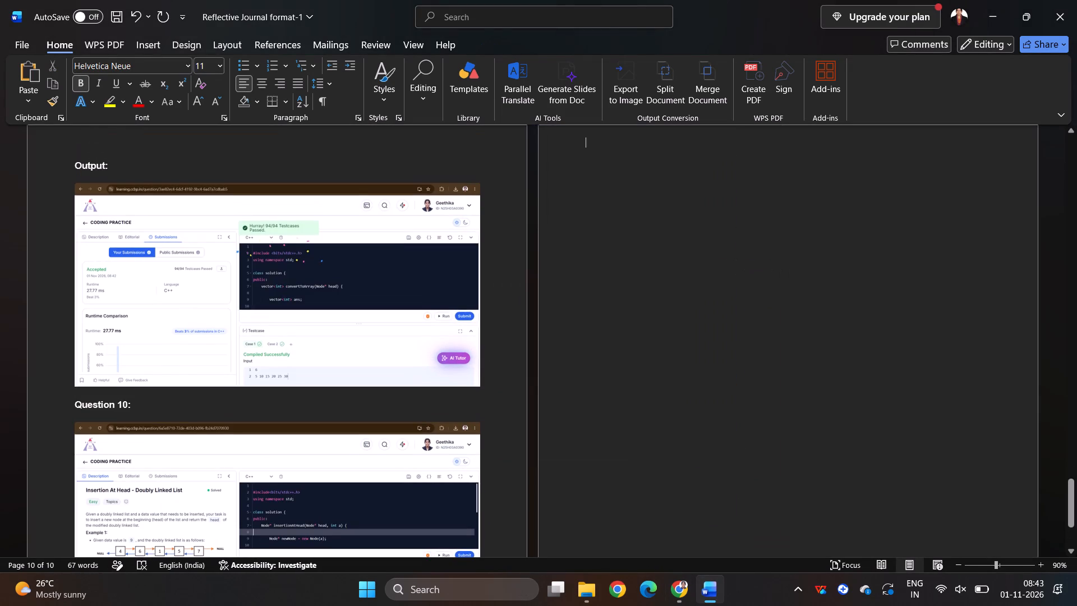
key(Return)
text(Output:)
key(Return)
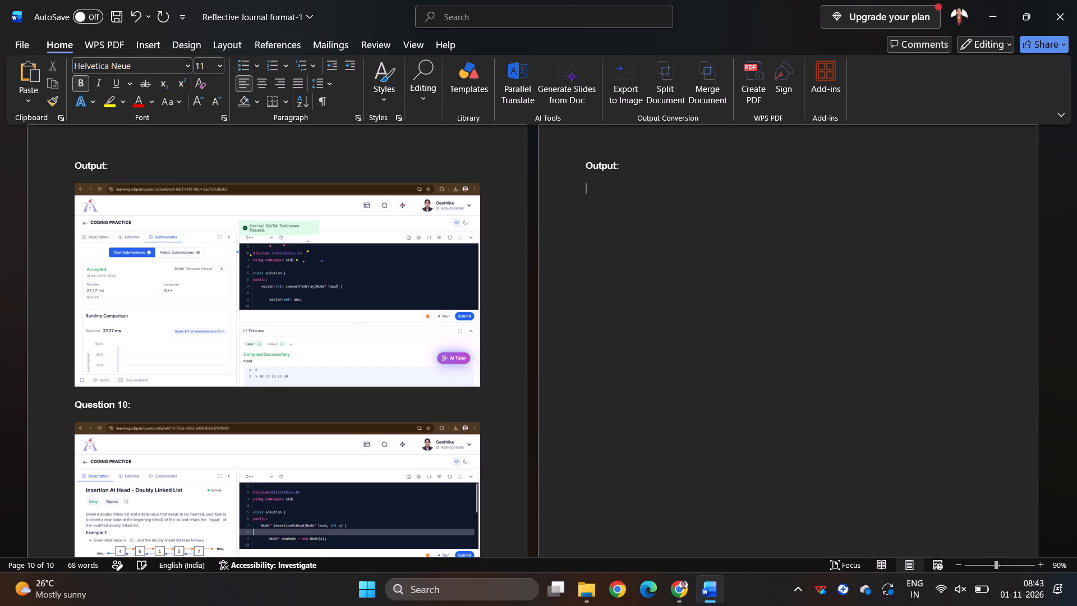
In Chrome, run and submit the Insertion At Head - Doubly Linked List solution.
click(680, 584)
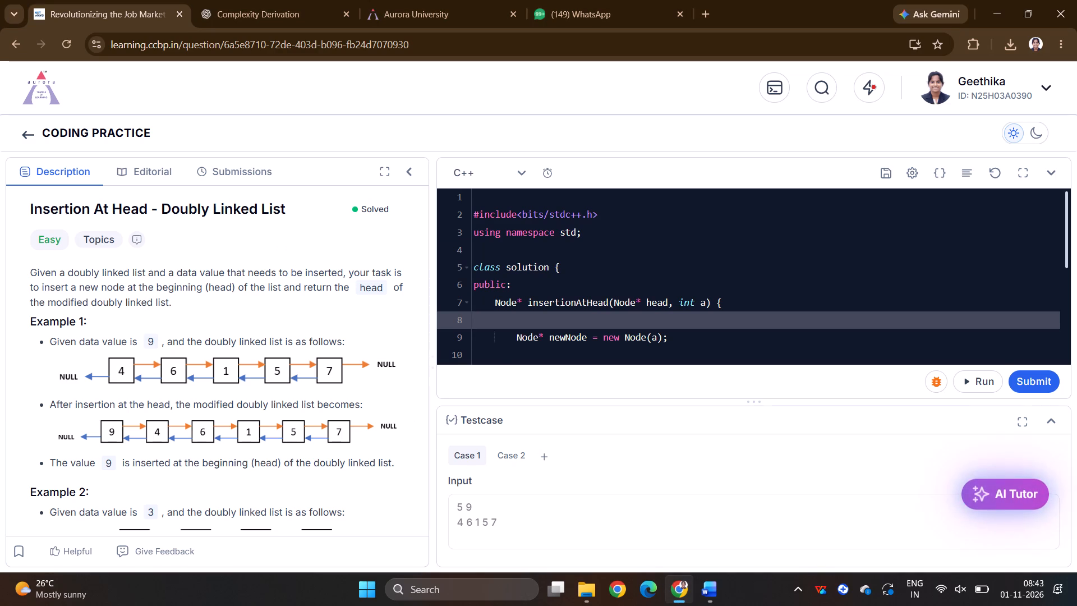
click(981, 383)
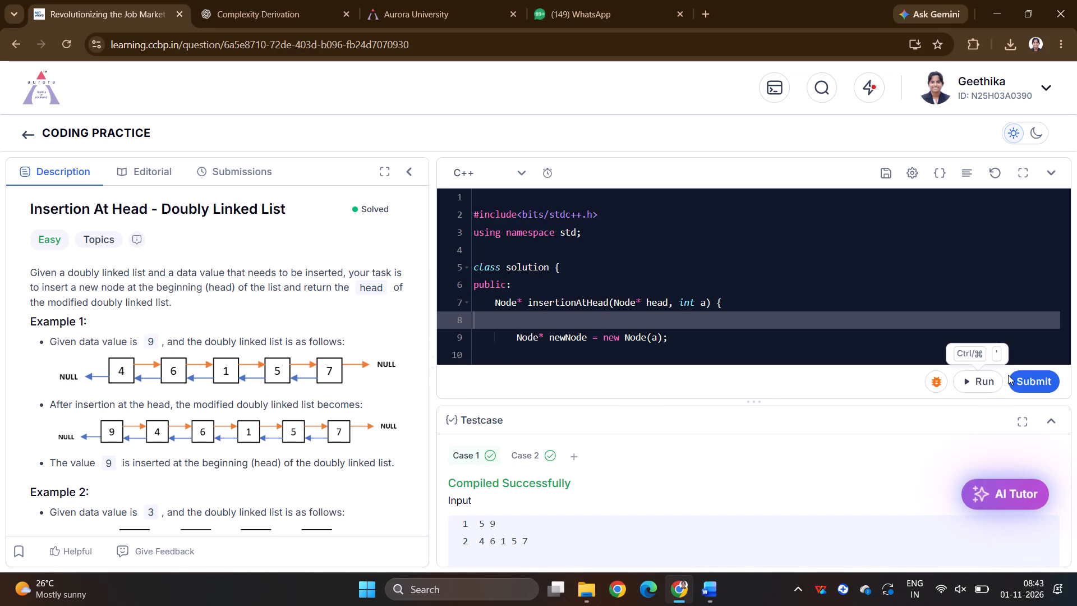
click(1030, 383)
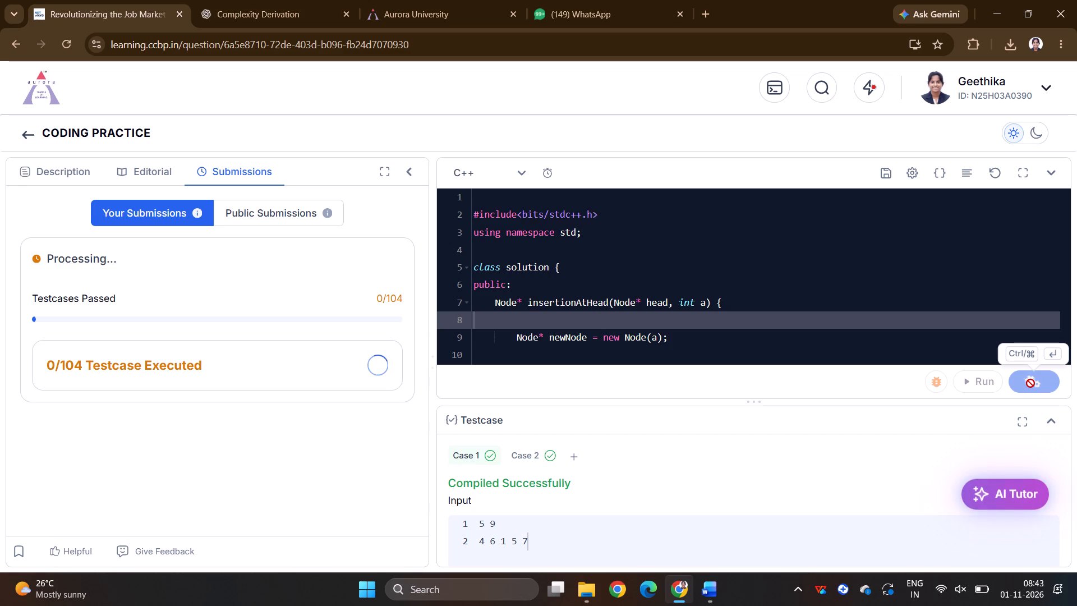
Capture a screenshot of the accepted submission page without the taskbar, paste it under "Output:" on Word's tenth page, and start a new line below.
key(Print)
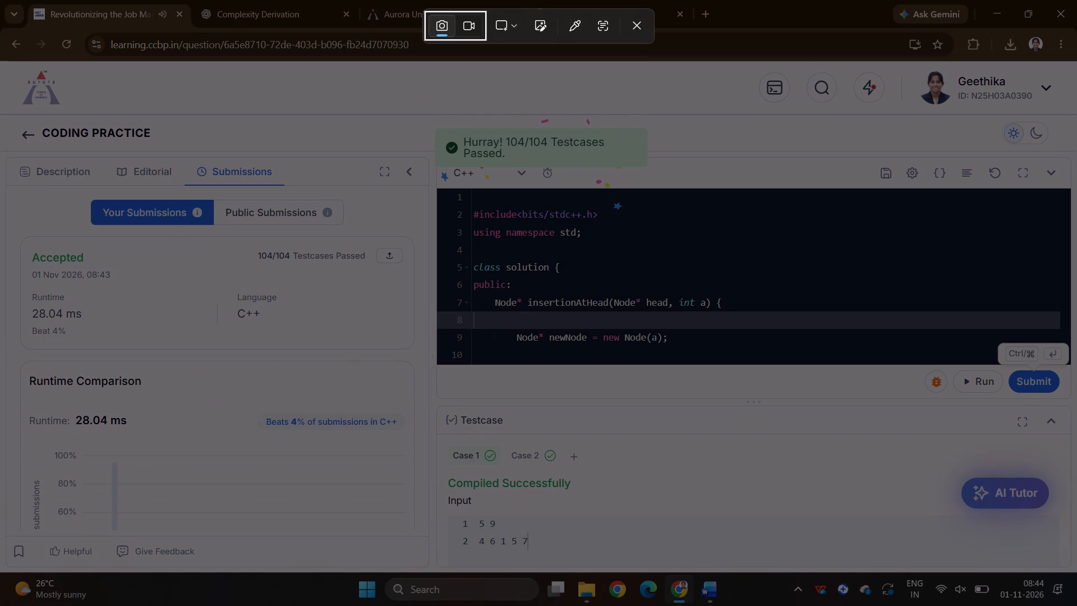
drag(0, 30, 898, 403)
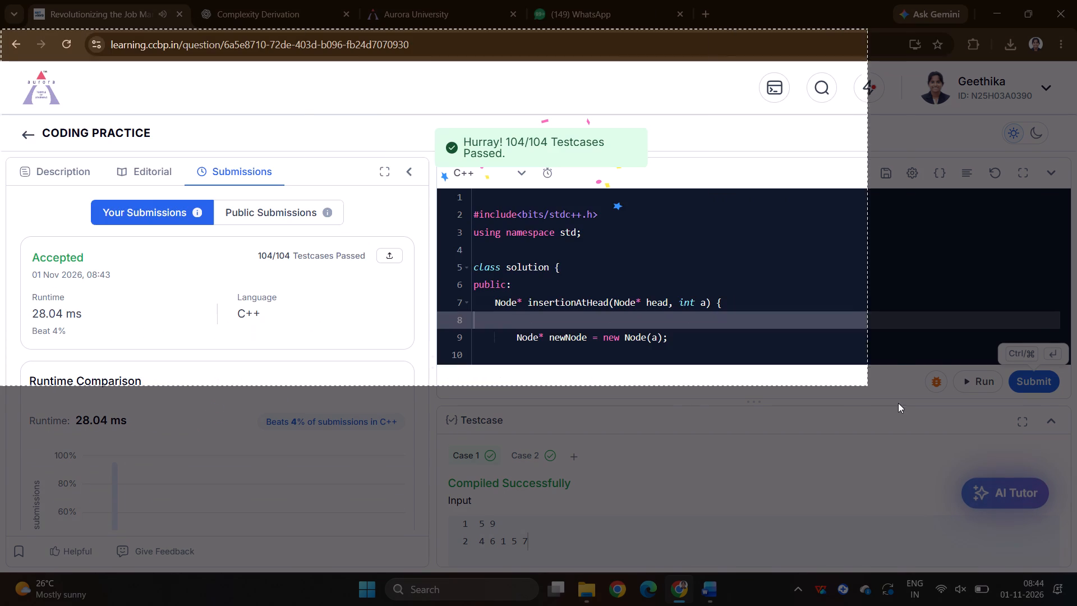
drag(898, 403, 1076, 566)
scroll(1043, 533, right, 1)
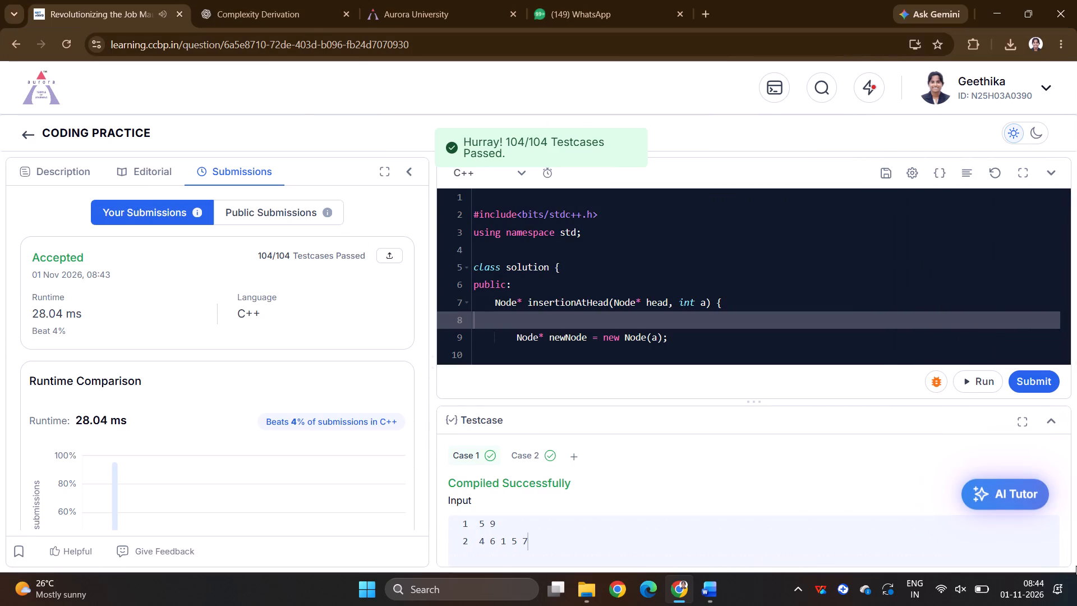
click(701, 603)
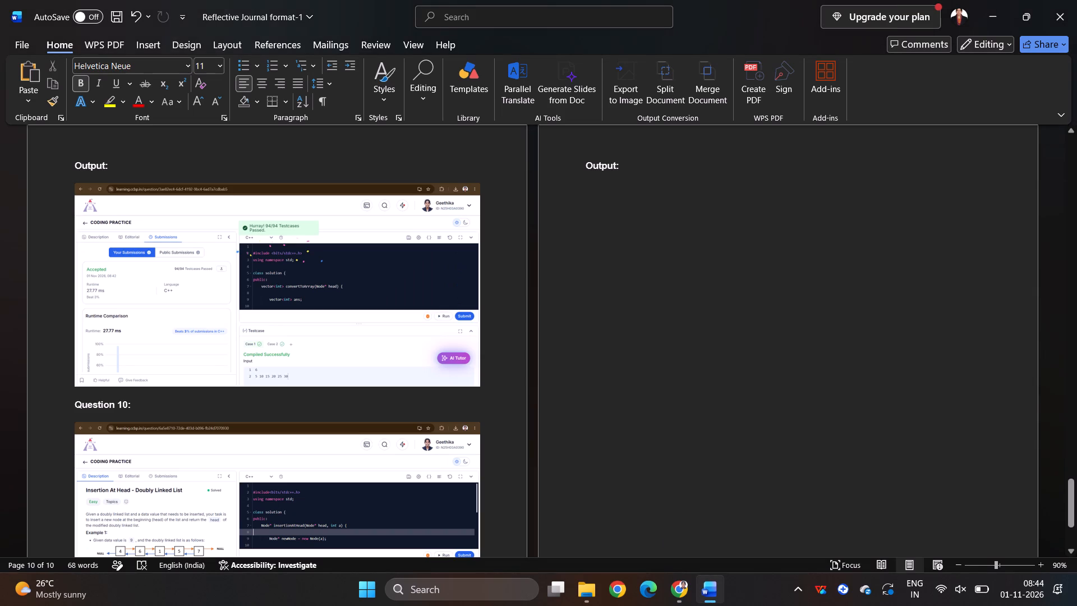
key(ctrl+v)
click(942, 446)
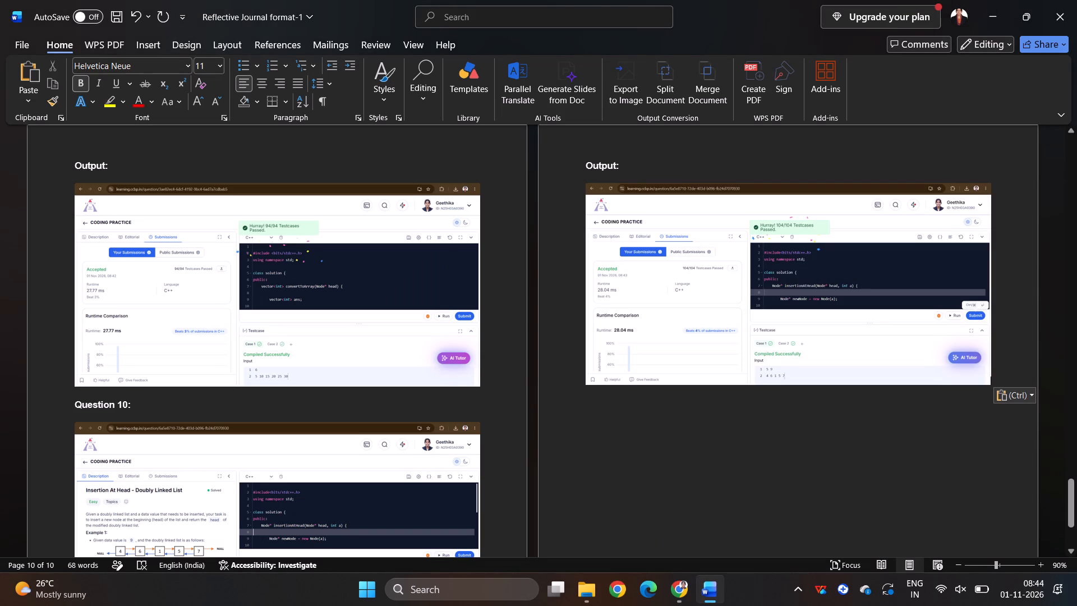
key(Return)
Review the whole lab report from the first page to the last, checking the question numbering and the output screenshots.
scroll(942, 446, up, 1)
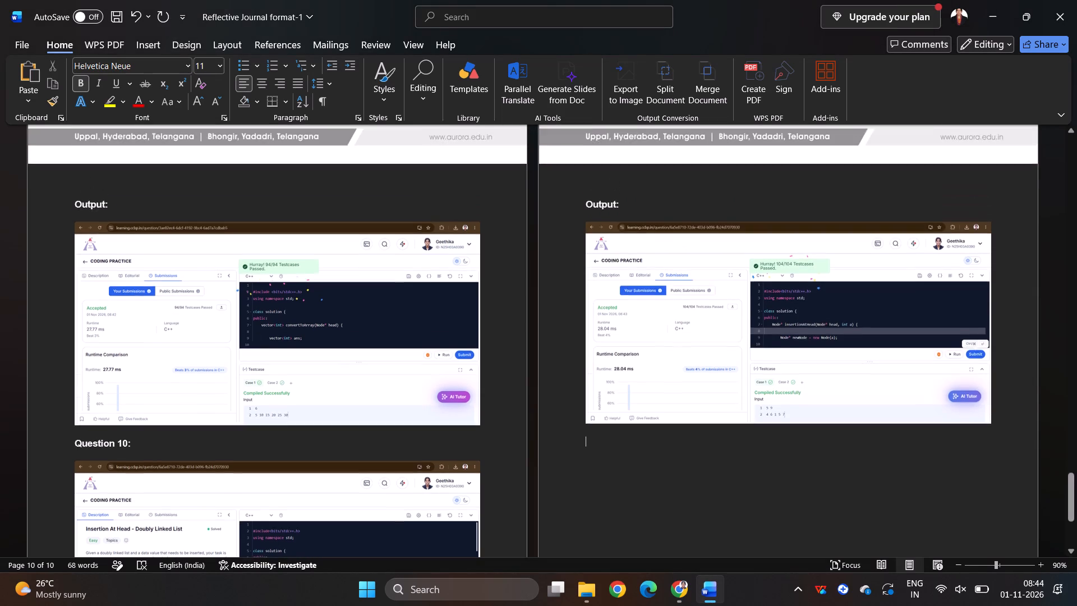
scroll(942, 446, up, 11)
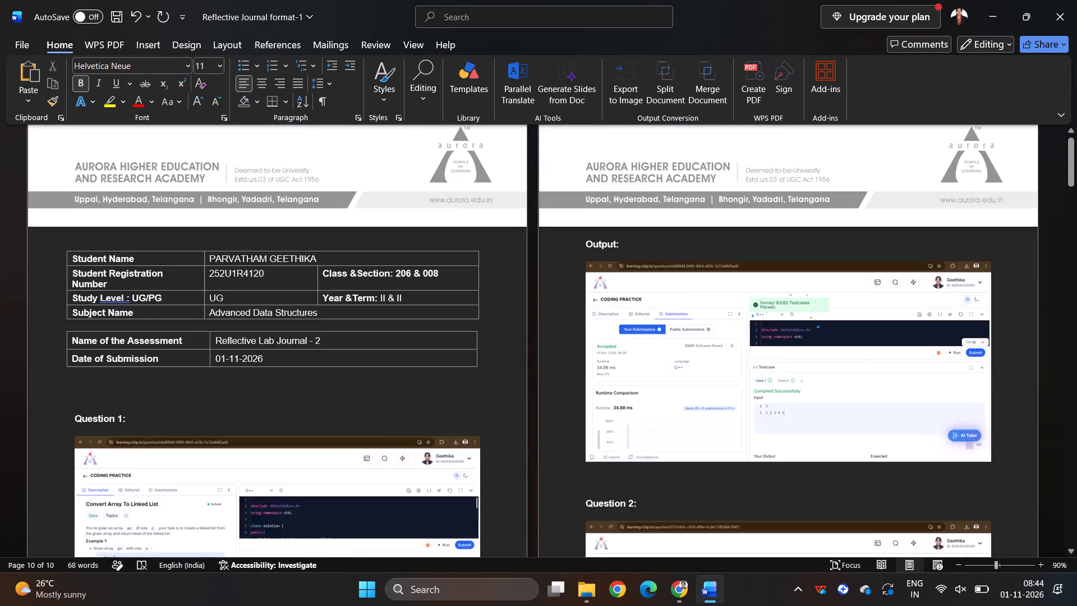
scroll(942, 446, up, 4)
scroll(942, 446, right, 9)
scroll(953, 370, down, 2)
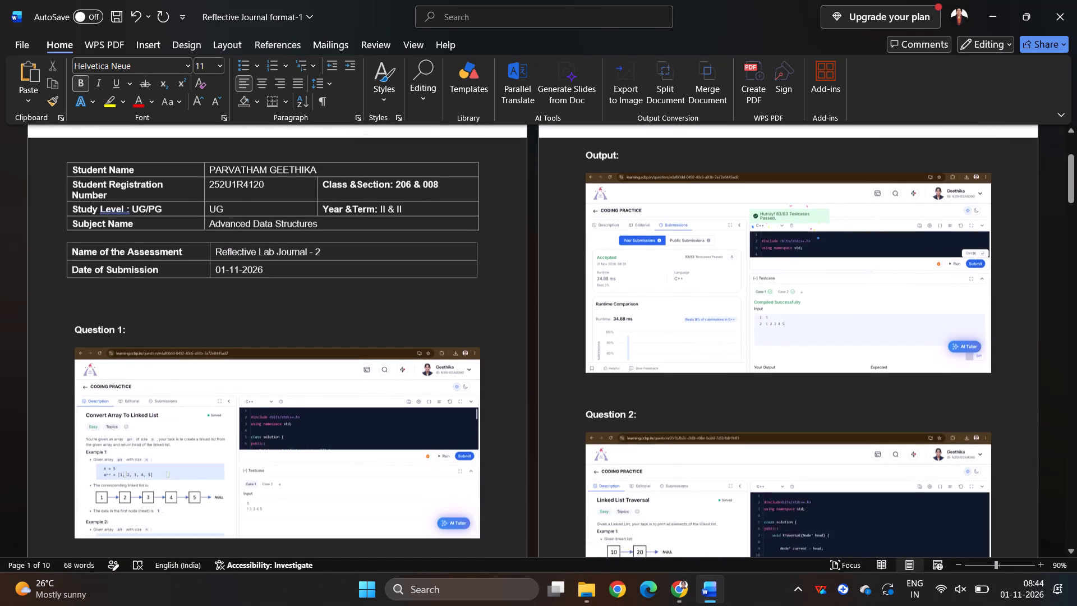
scroll(953, 370, down, 5)
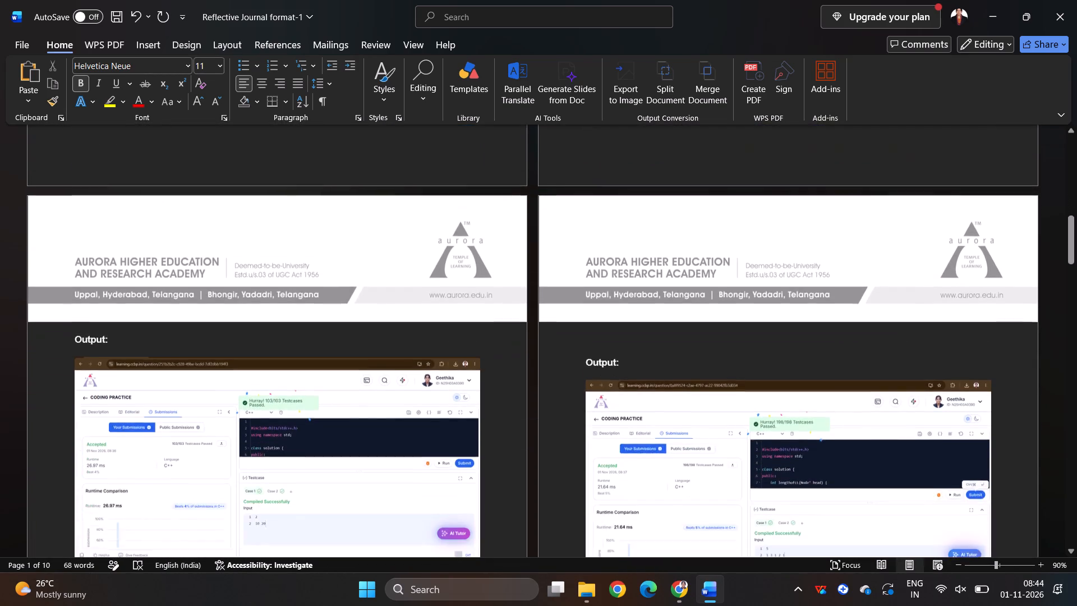
scroll(953, 370, down, 4)
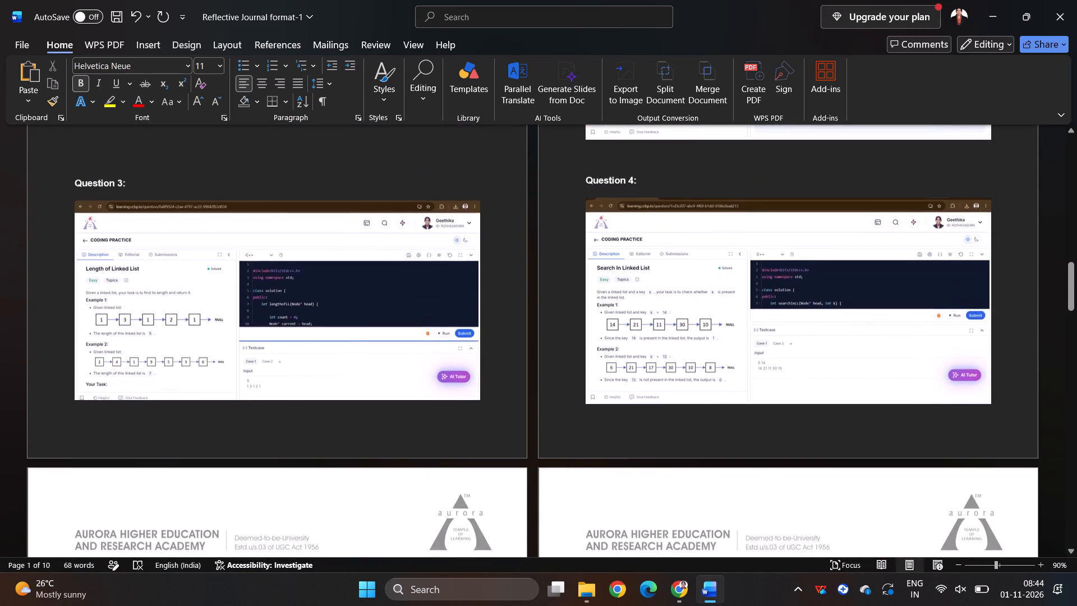
scroll(953, 370, down, 4)
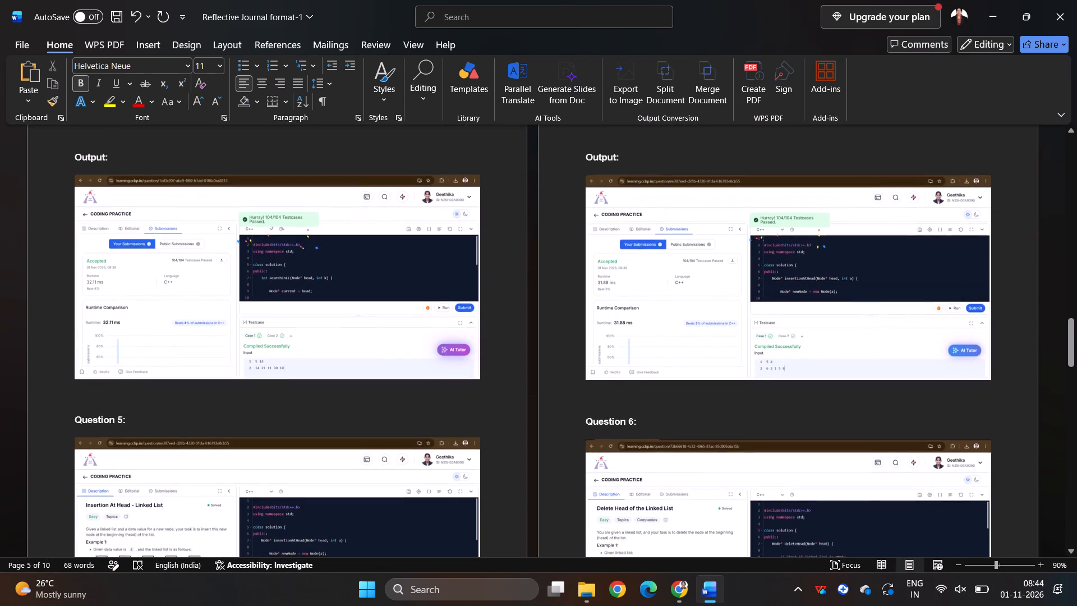
scroll(953, 370, down, 5)
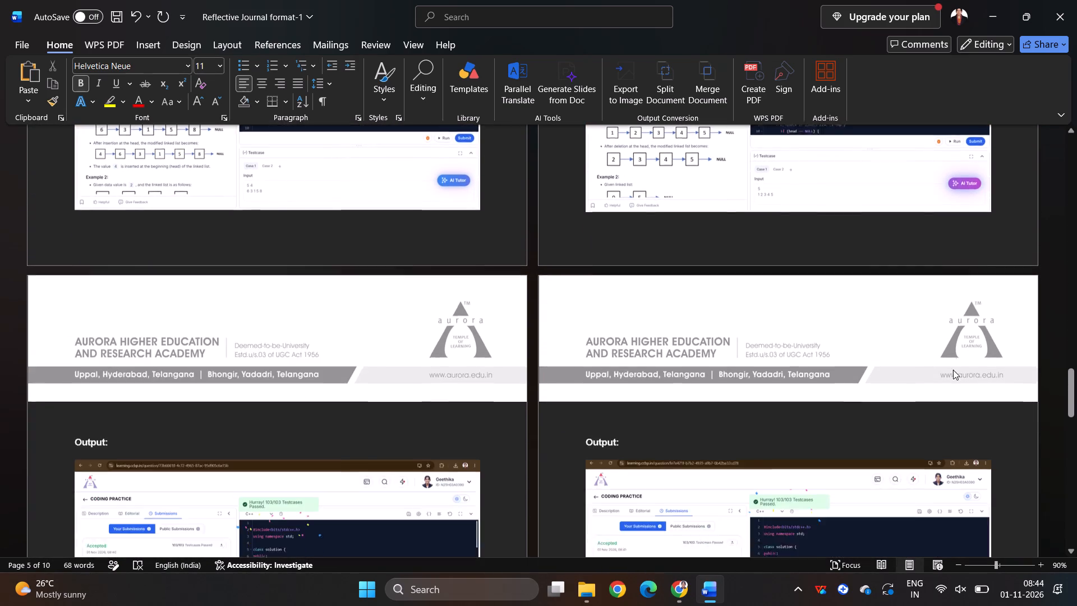
scroll(953, 370, down, 5)
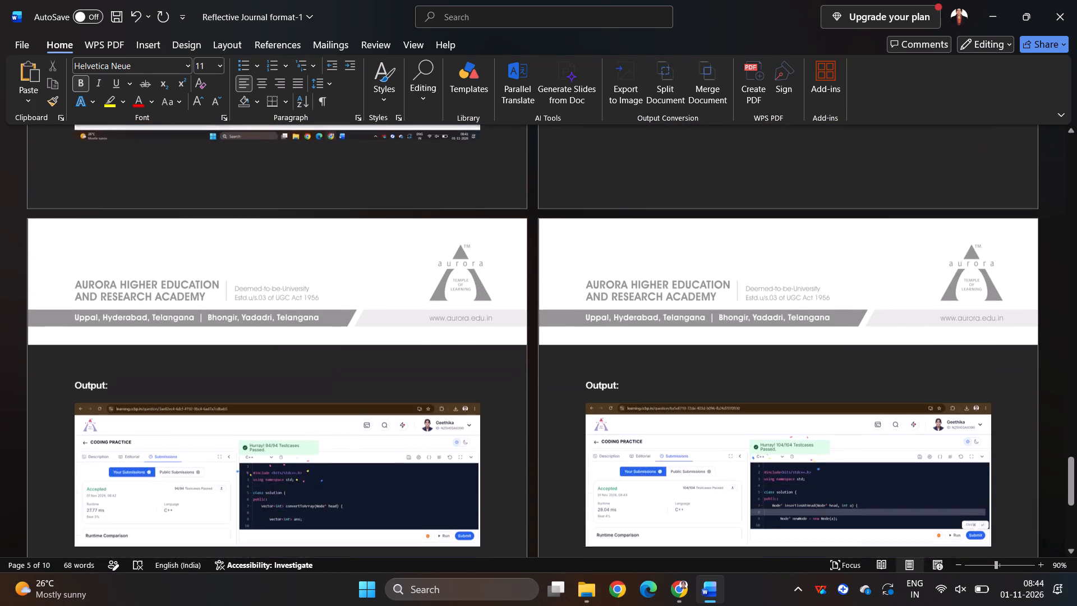
scroll(953, 370, down, 3)
scroll(953, 370, up, 2)
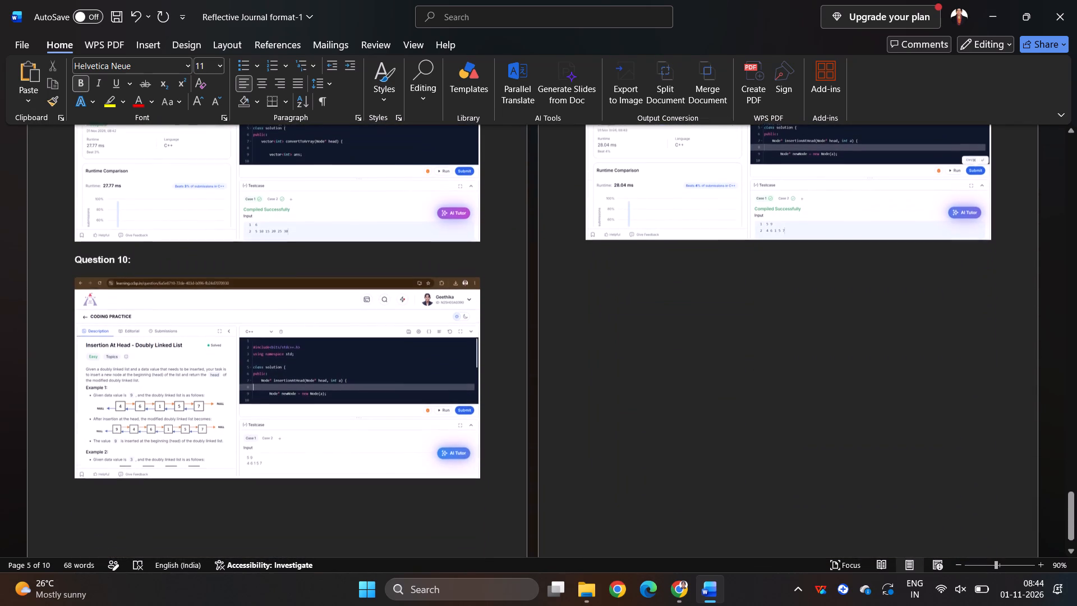
scroll(953, 370, up, 4)
scroll(953, 370, down, 1)
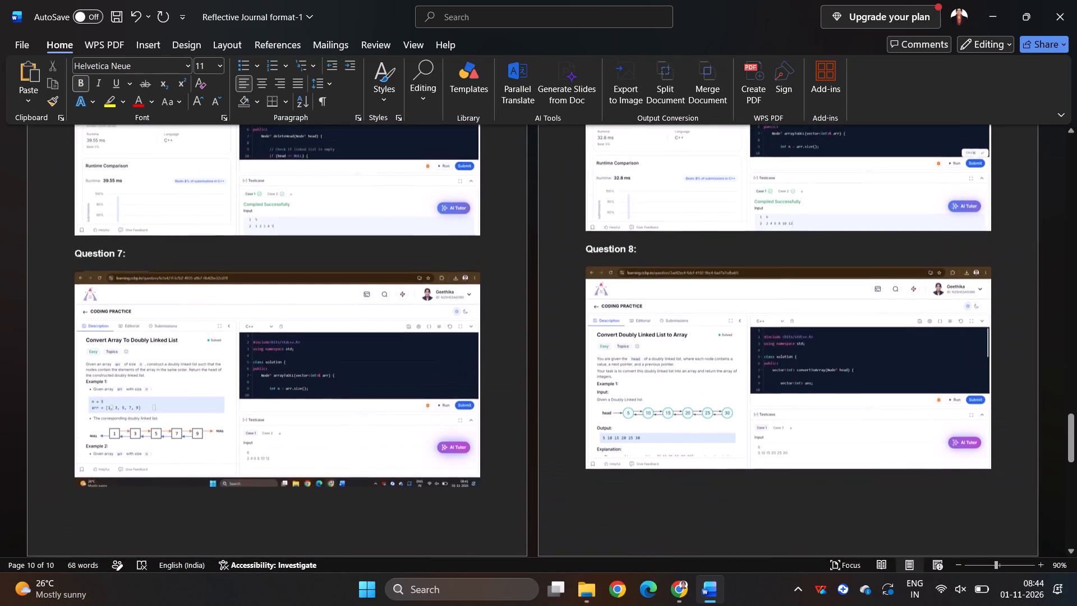
scroll(953, 370, down, 1)
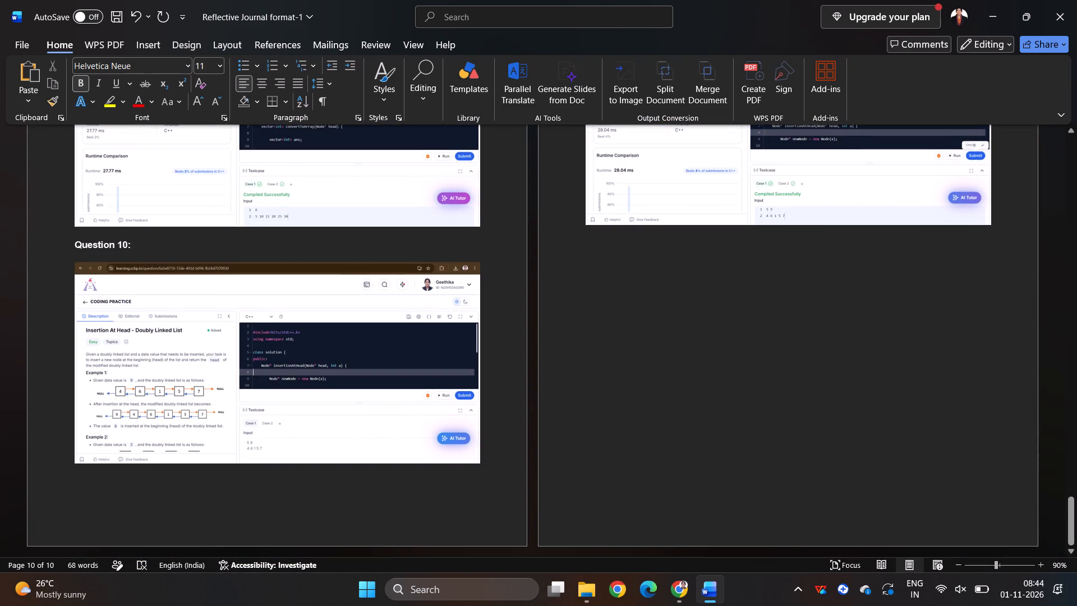
Renumber the heading above the Insertion At Head - Doubly Linked List question screenshot as "Question 9:".
click(127, 247)
key(BackSpace)
key(BackSpace)
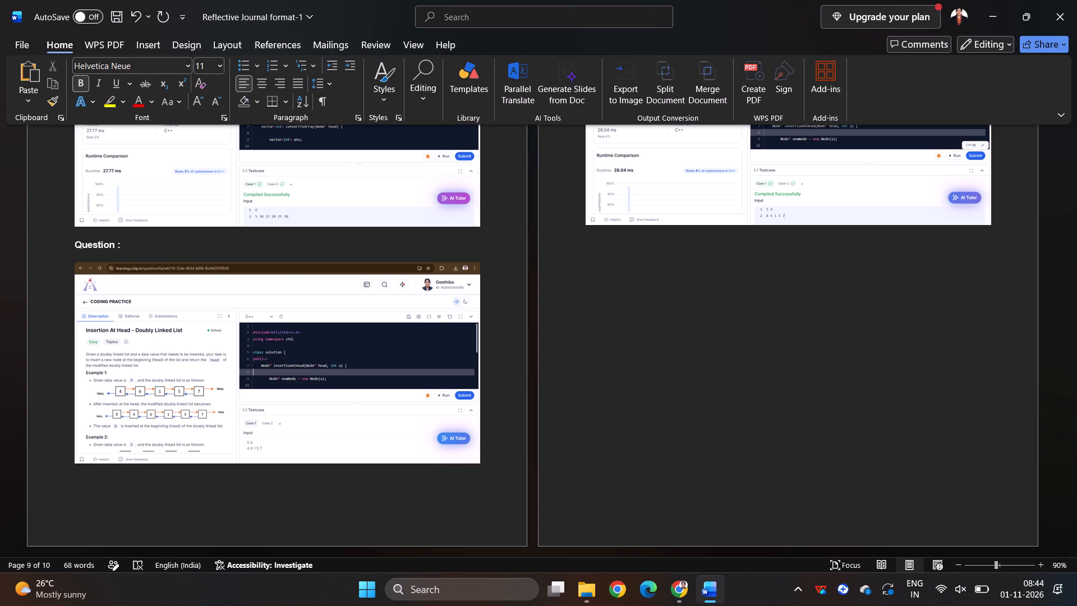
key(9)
Add a "Question 10:" heading below the output screenshot on the tenth page, followed by an empty line.
click(596, 280)
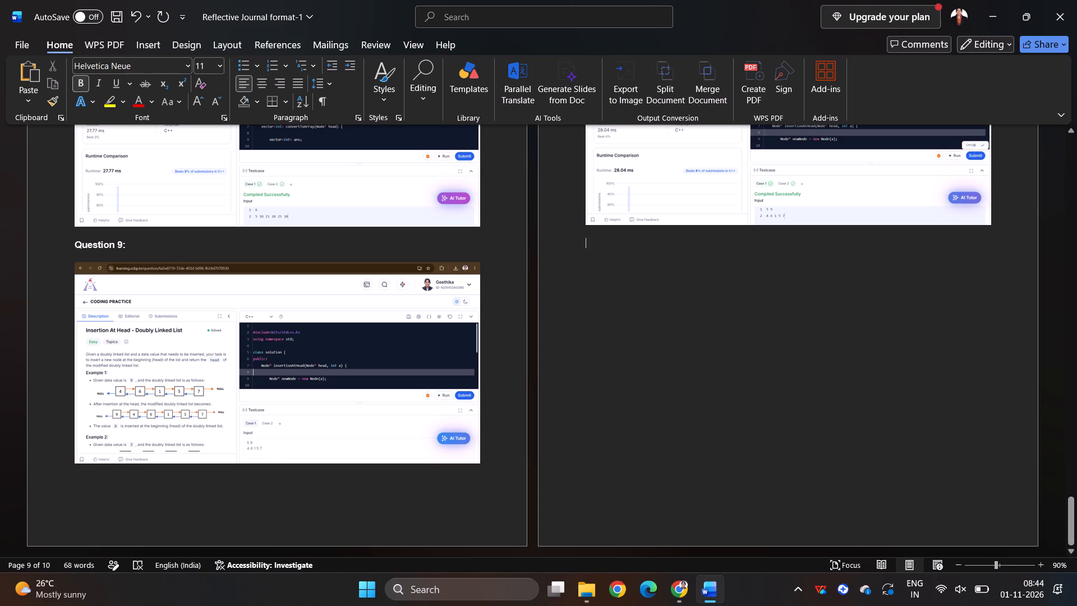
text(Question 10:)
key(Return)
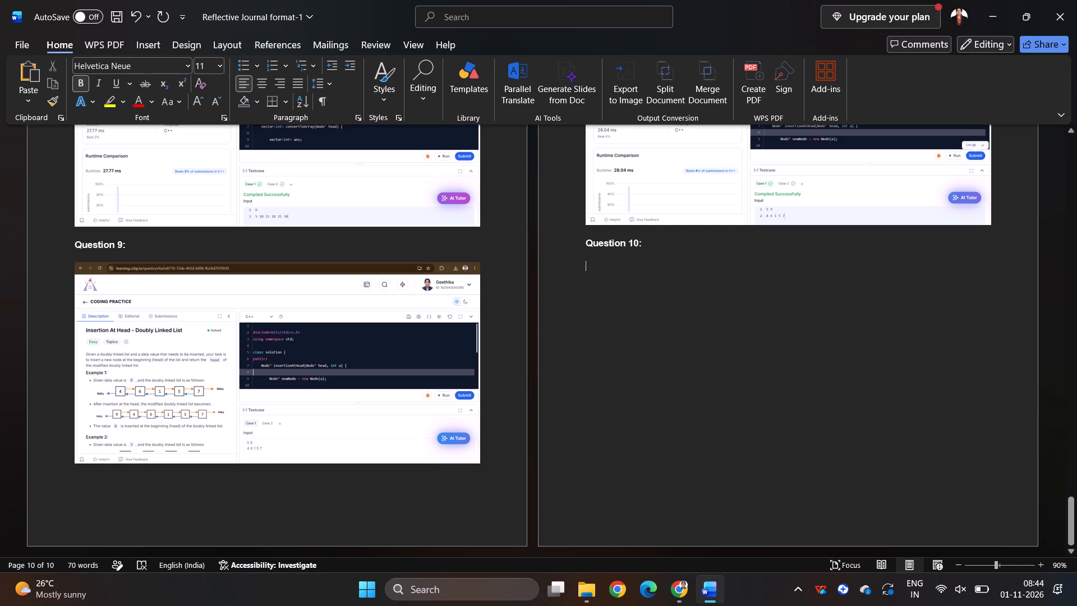
In Chrome, return to the Coding Practice list and open the Insertion At Tail - Doubly Linked List problem.
click(680, 596)
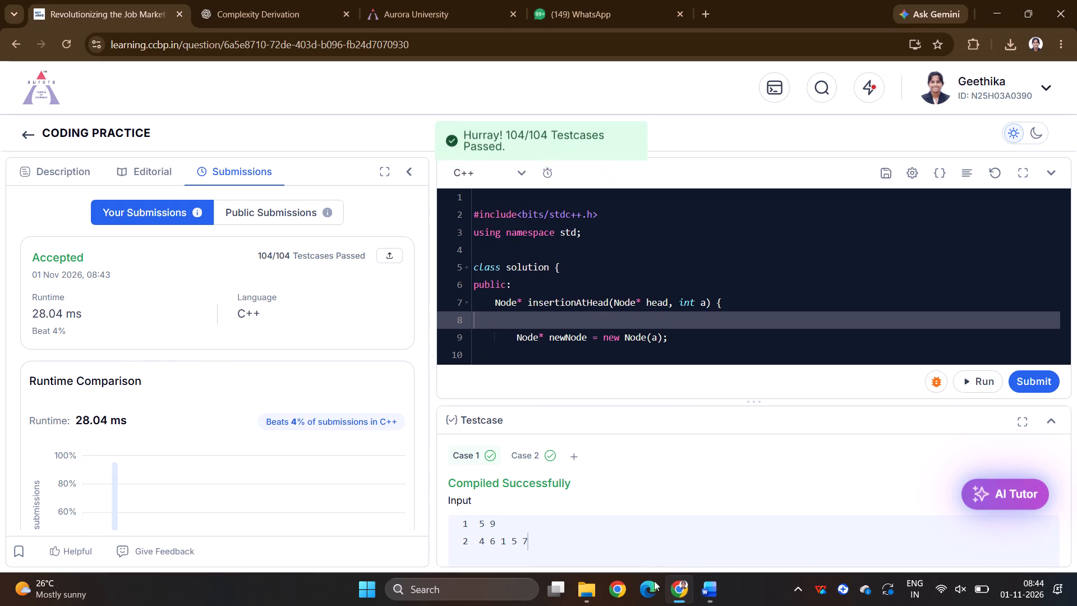
click(25, 133)
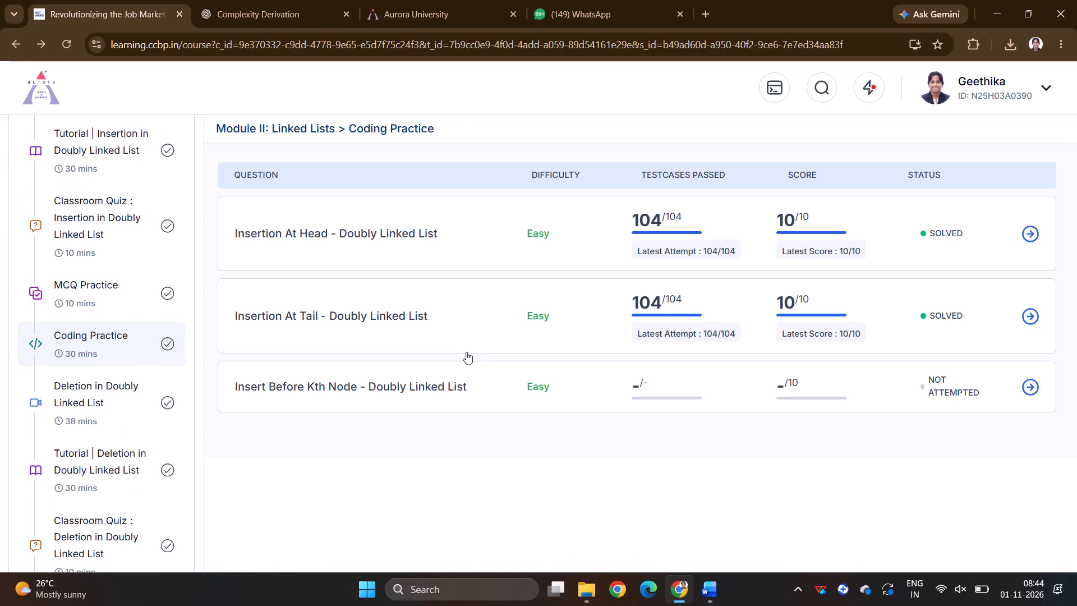
click(472, 322)
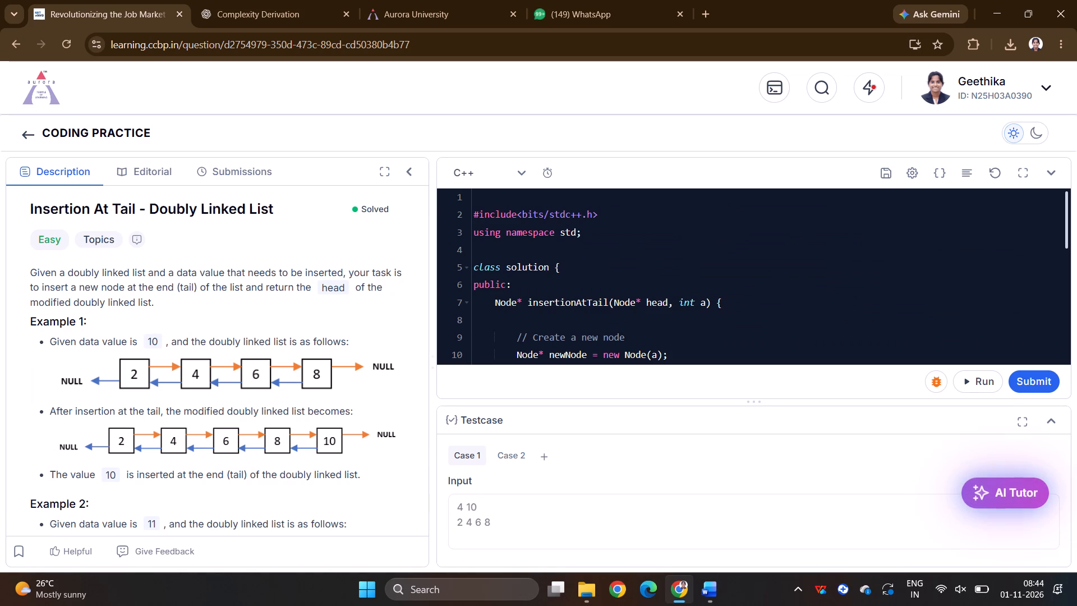
Delete the "// Create a new node" comment from the insertionAtTail code.
drag(633, 338, 460, 340)
key(BackSpace)
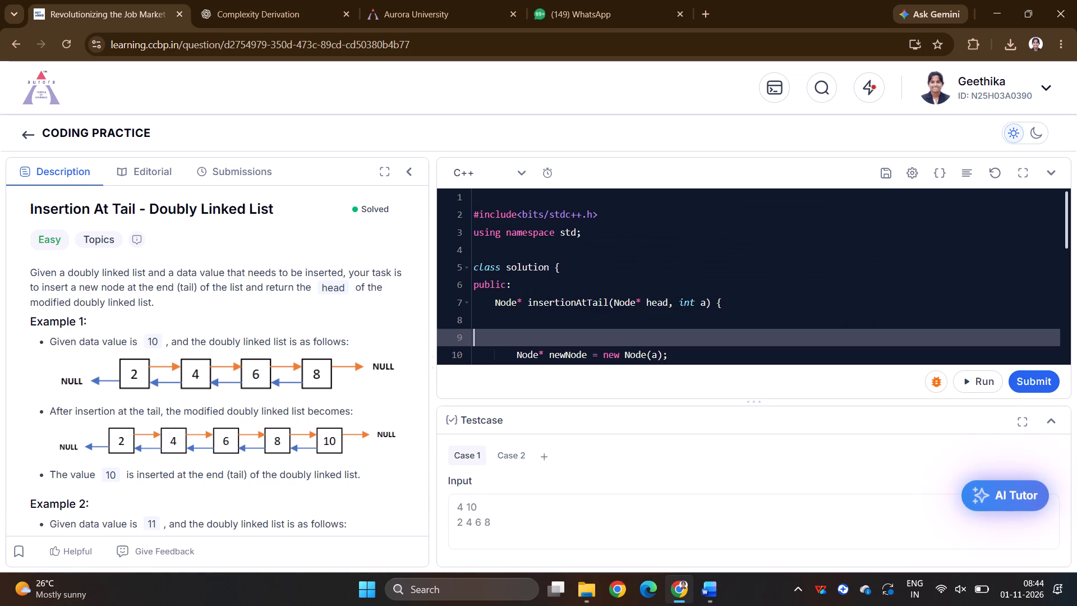
Capture a screenshot of the Insertion At Tail problem page without the taskbar and paste it under "Question 10:" in Word.
click(259, 198)
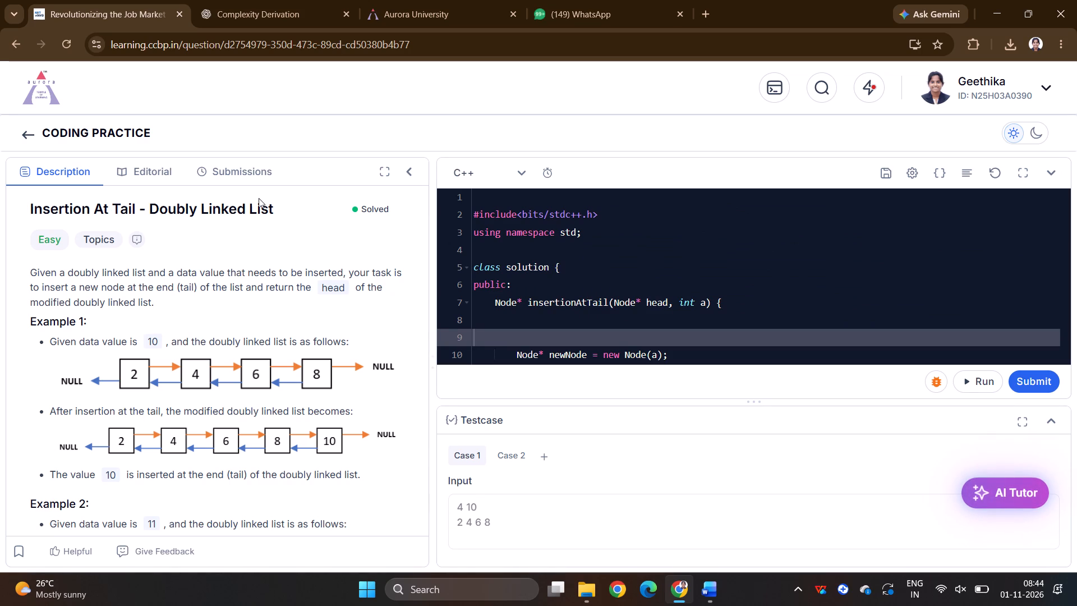
key(Print)
drag(0, 29, 1076, 562)
click(709, 591)
key(ctrl+v)
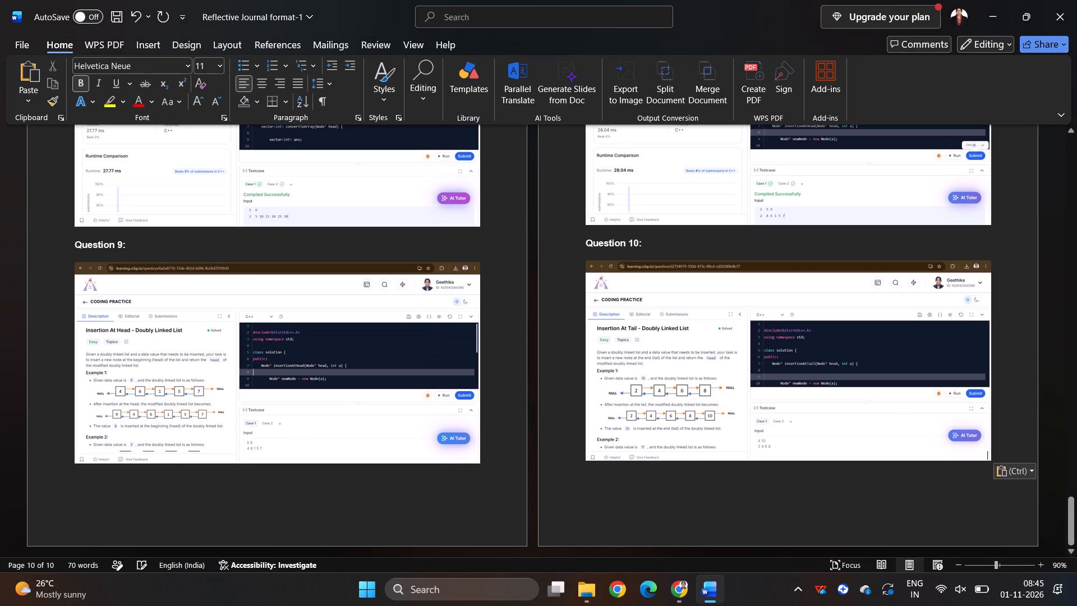
Add an "Output:" heading at the top of a new eleventh page, with an empty line above and below it.
click(909, 531)
key(Return)
key(Return)
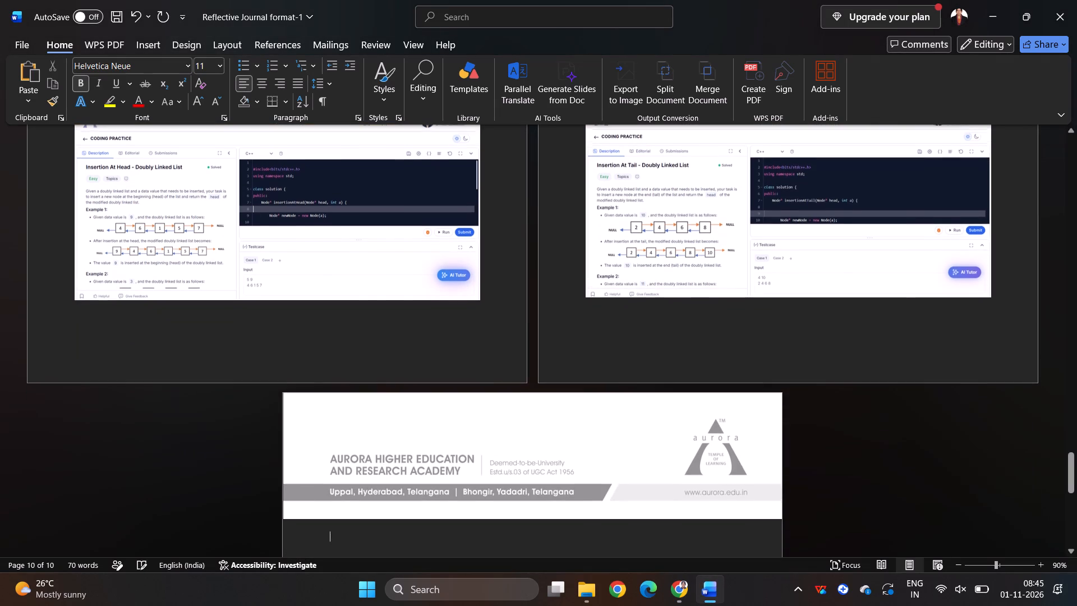
key(Return)
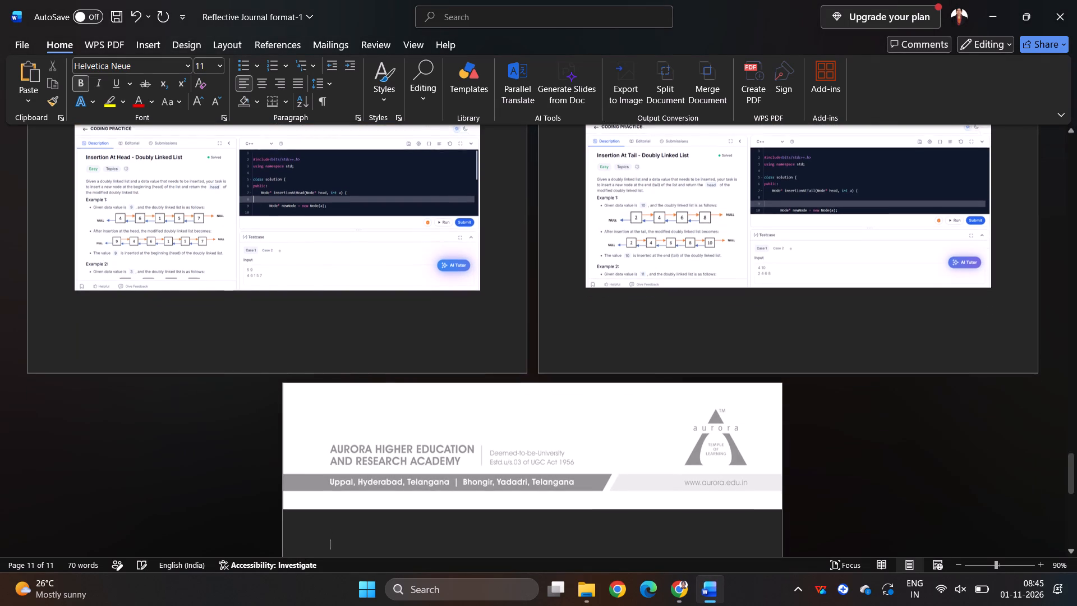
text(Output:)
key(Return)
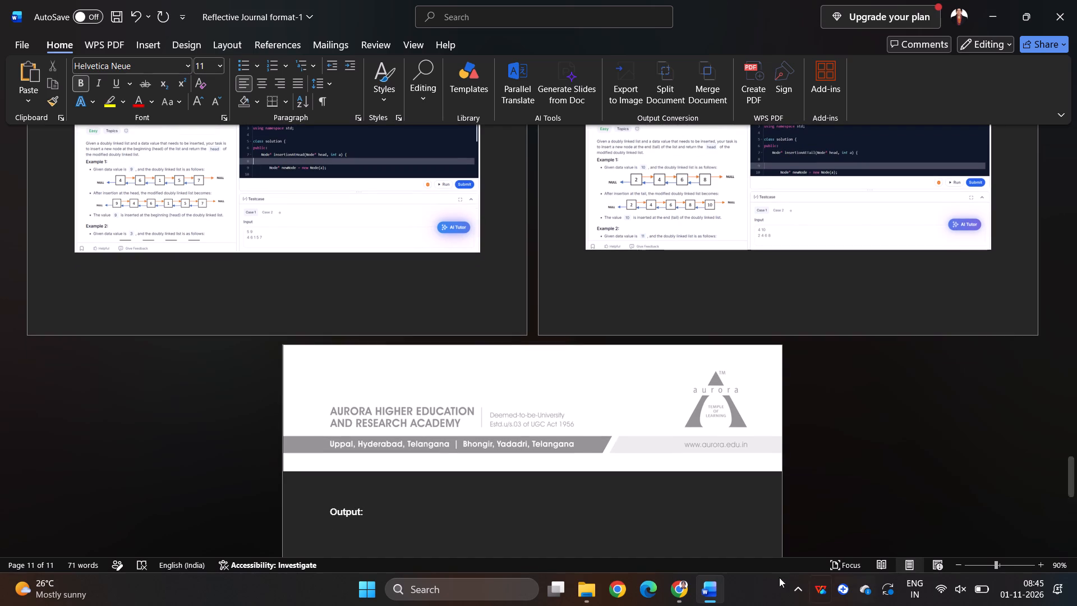
In Chrome, run the Insertion At Tail - Doubly Linked List code against the test cases and submit it.
click(680, 591)
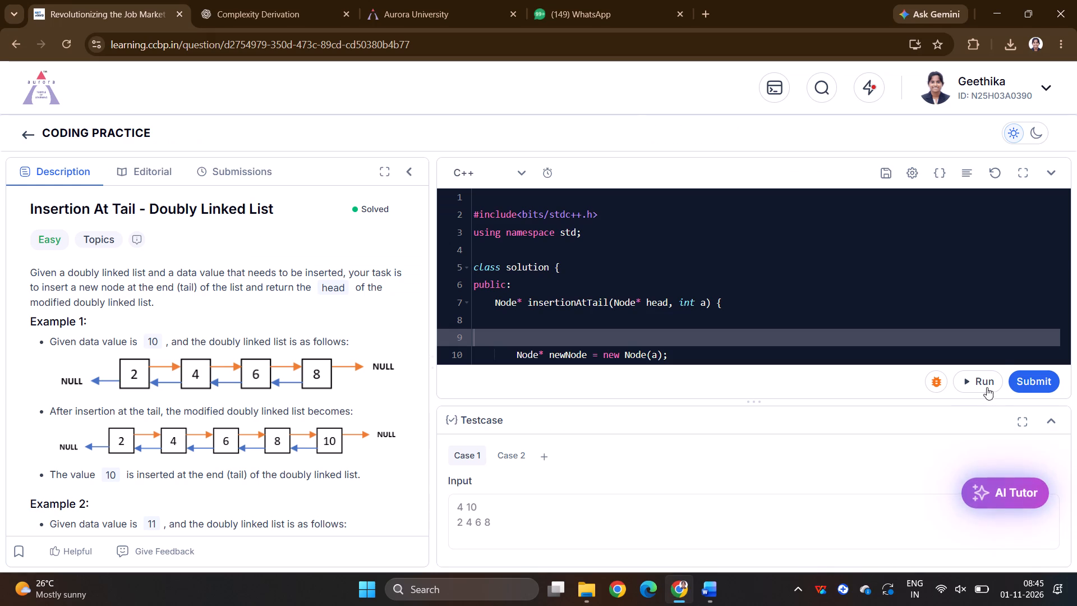
click(959, 373)
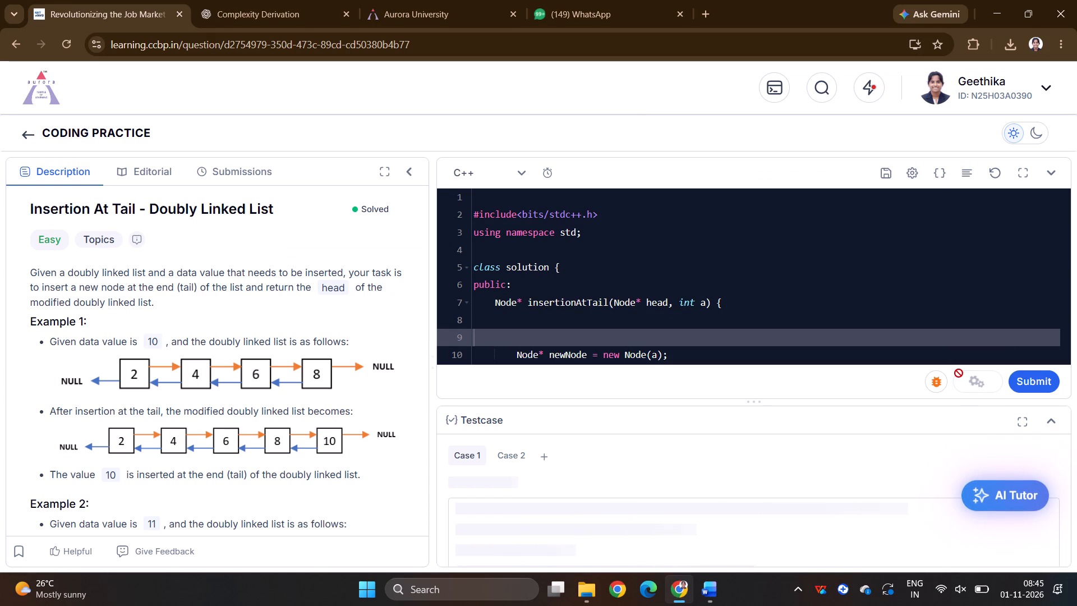
click(959, 373)
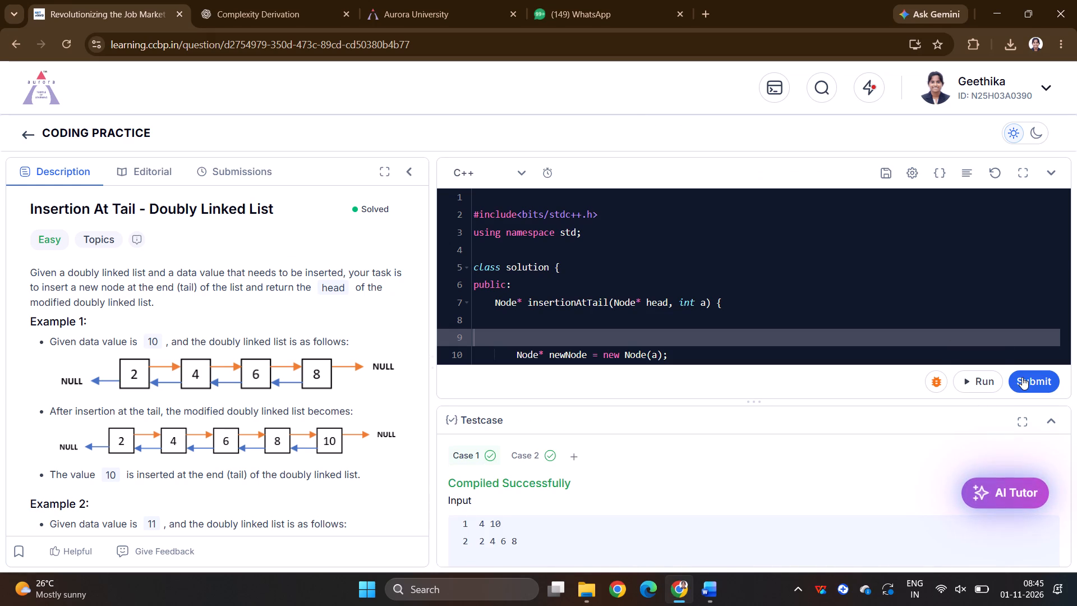
click(1022, 377)
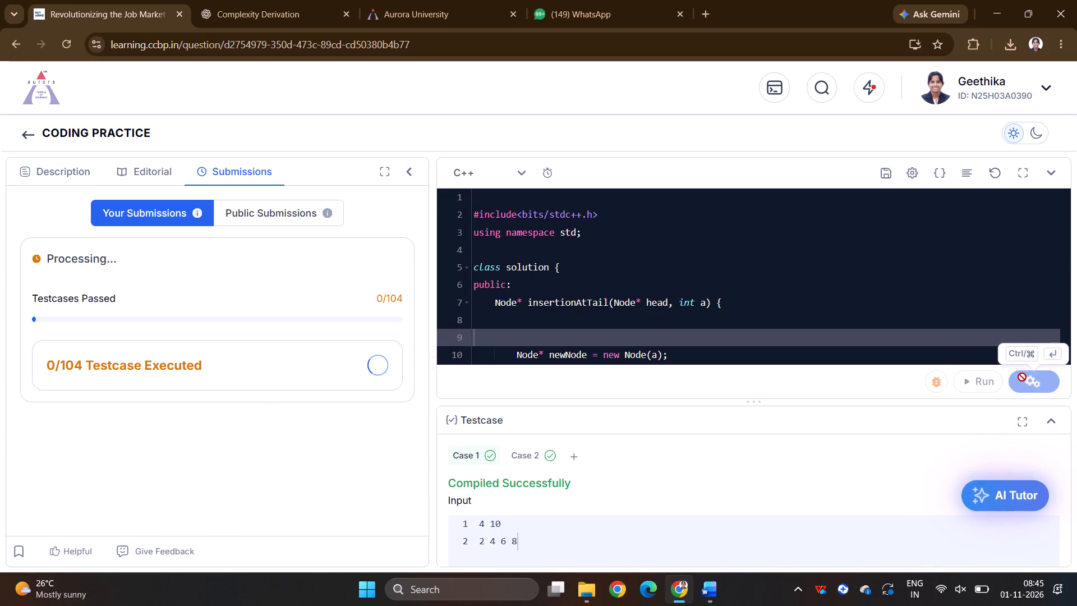
right_click(1022, 377)
right_click(1022, 377)
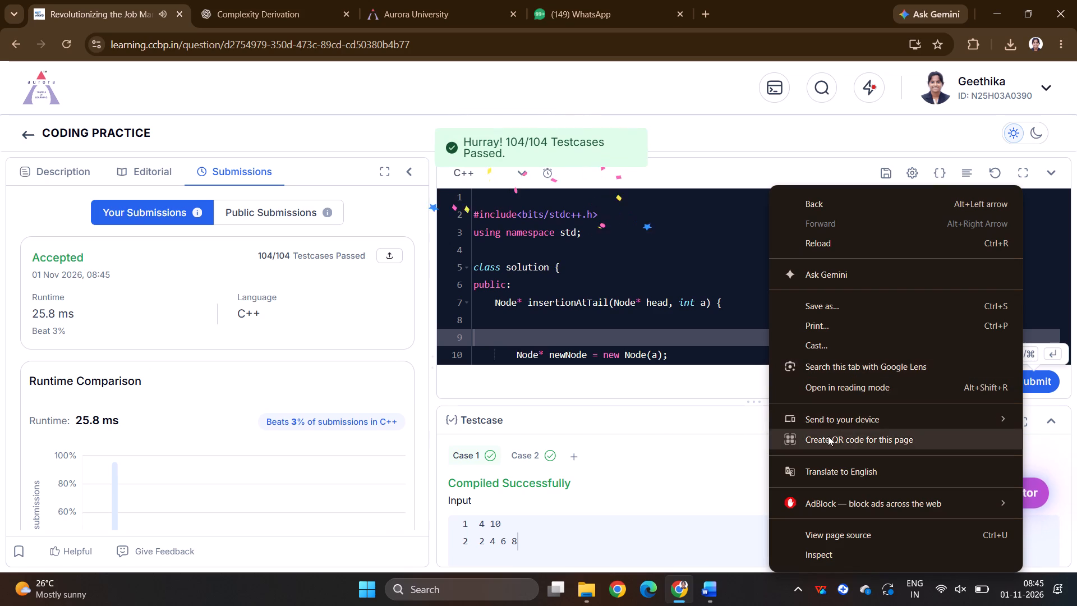
click(659, 426)
Capture a screenshot of the Insertion At Tail submission page without the taskbar and paste it under the last "Output:" heading in Word.
key(Print)
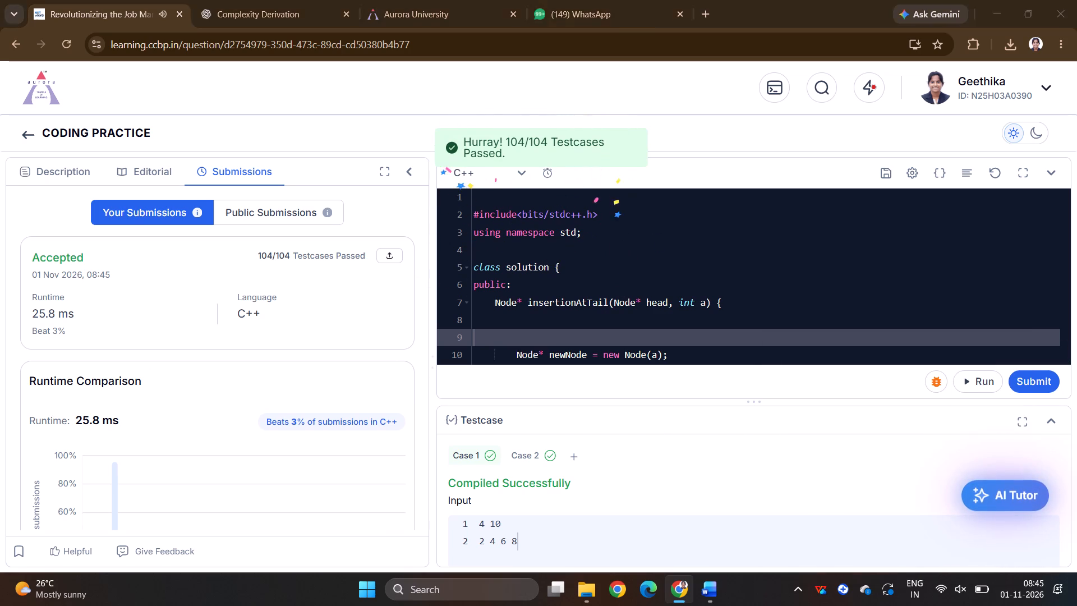
drag(0, 27, 535, 259)
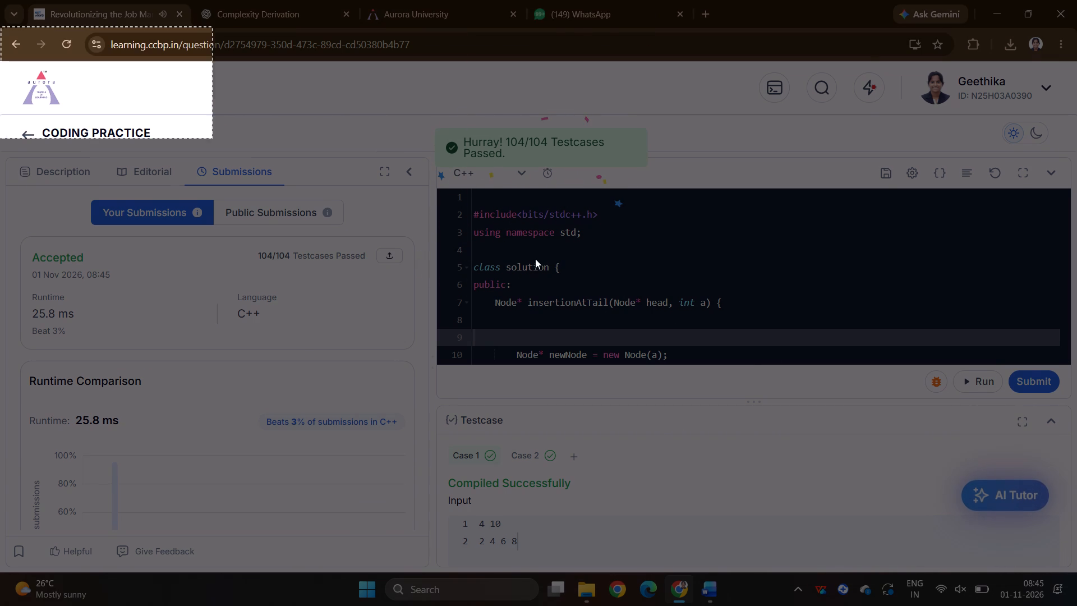
drag(535, 259, 1076, 573)
scroll(1076, 562, up, 1)
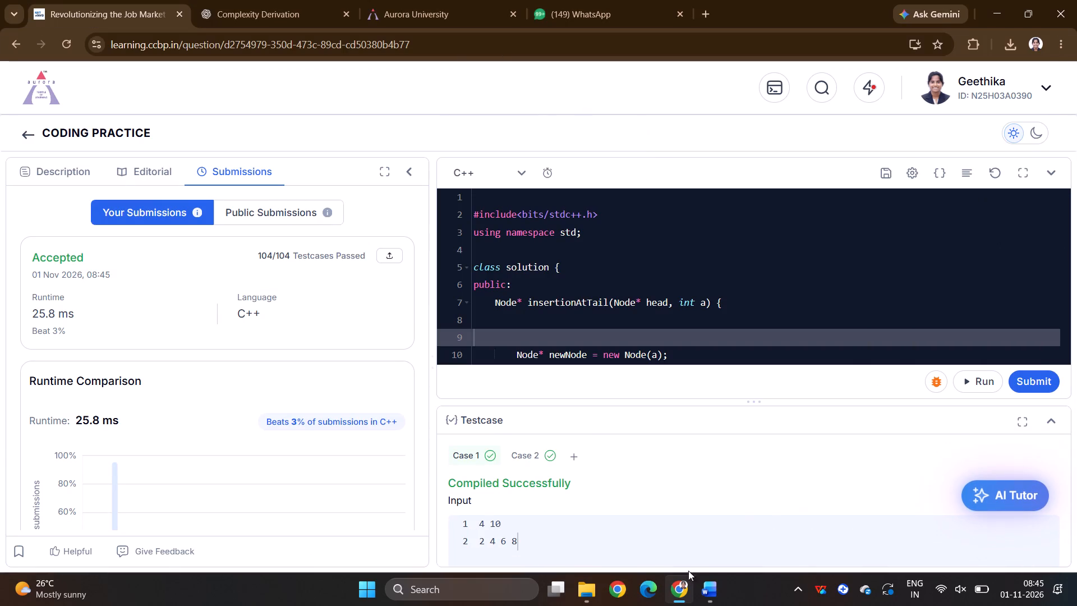
click(707, 589)
key(ctrl+v)
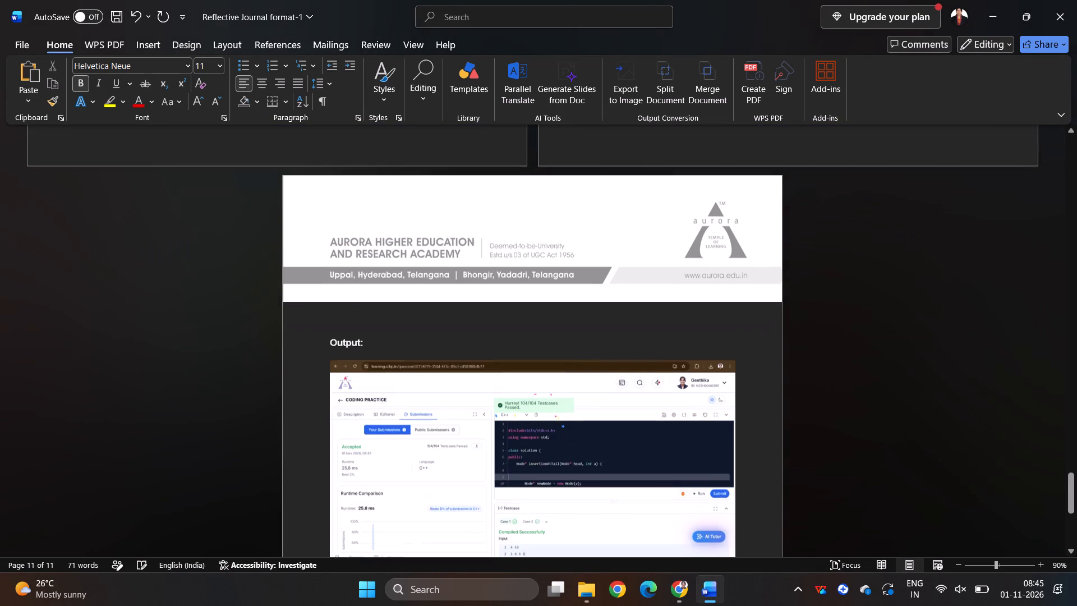
click(839, 448)
scroll(839, 448, up, 15)
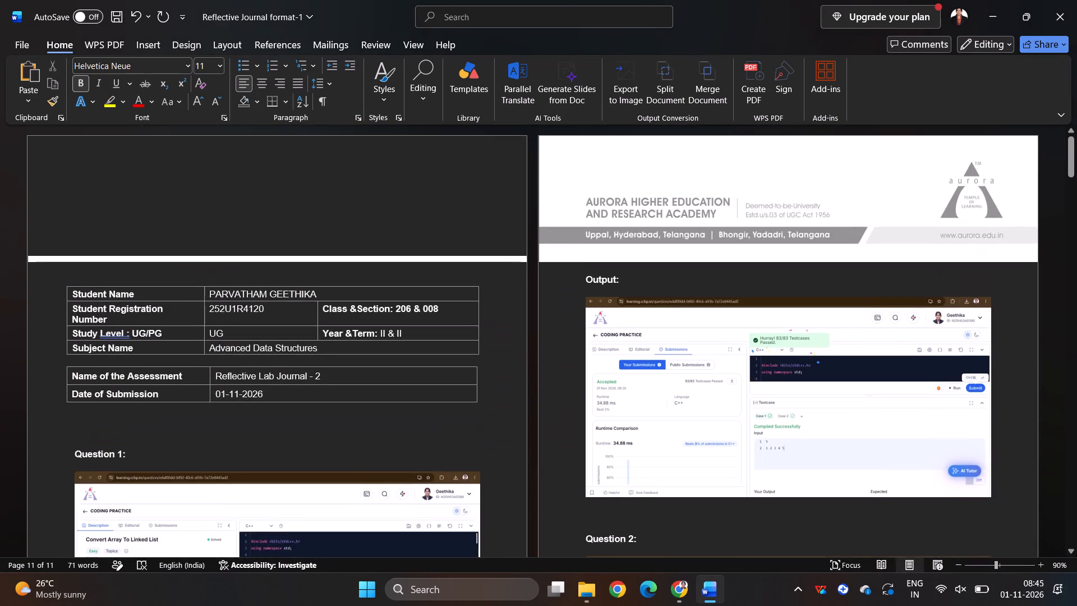
scroll(839, 448, up, 10)
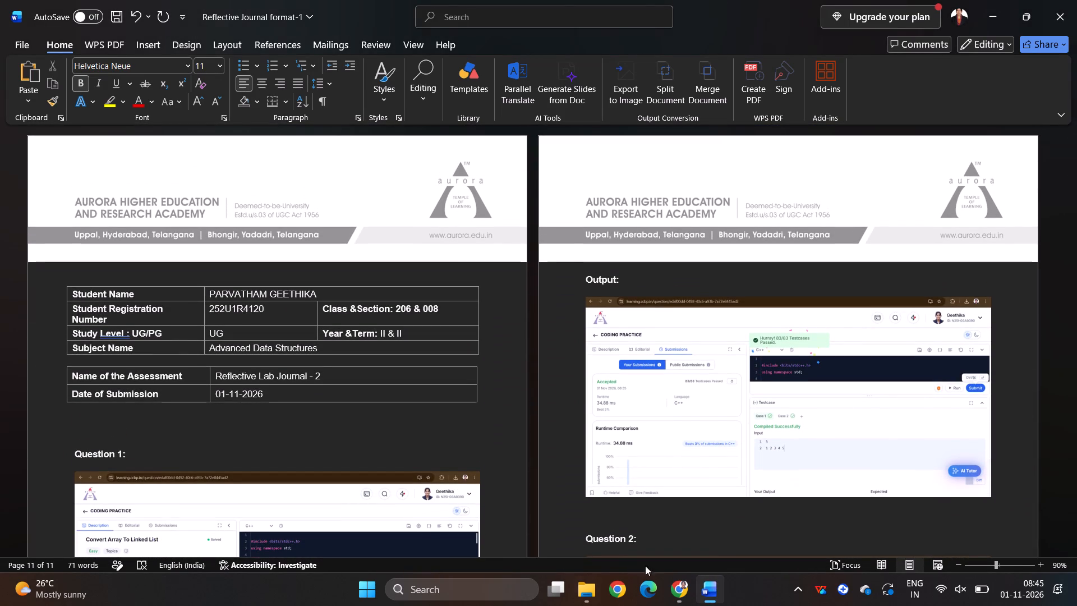
click(684, 587)
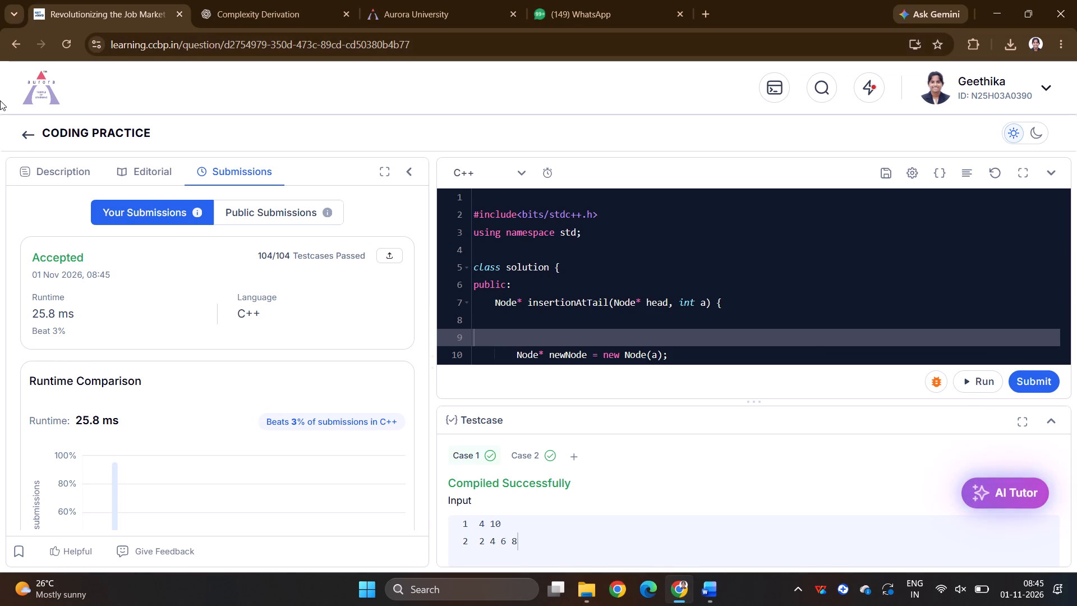
click(21, 131)
click(49, 86)
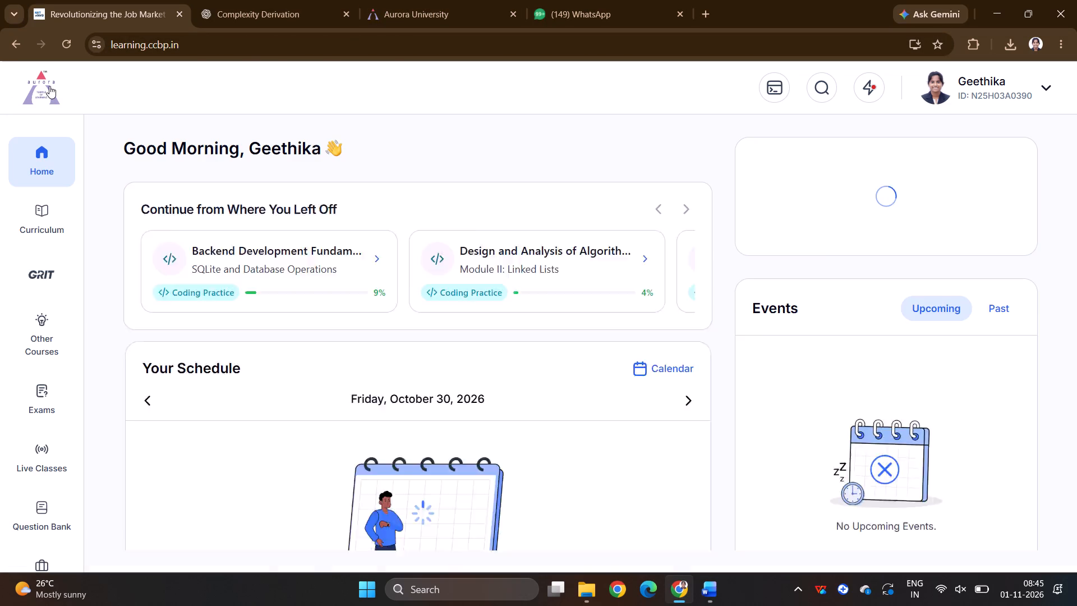
click(208, 0)
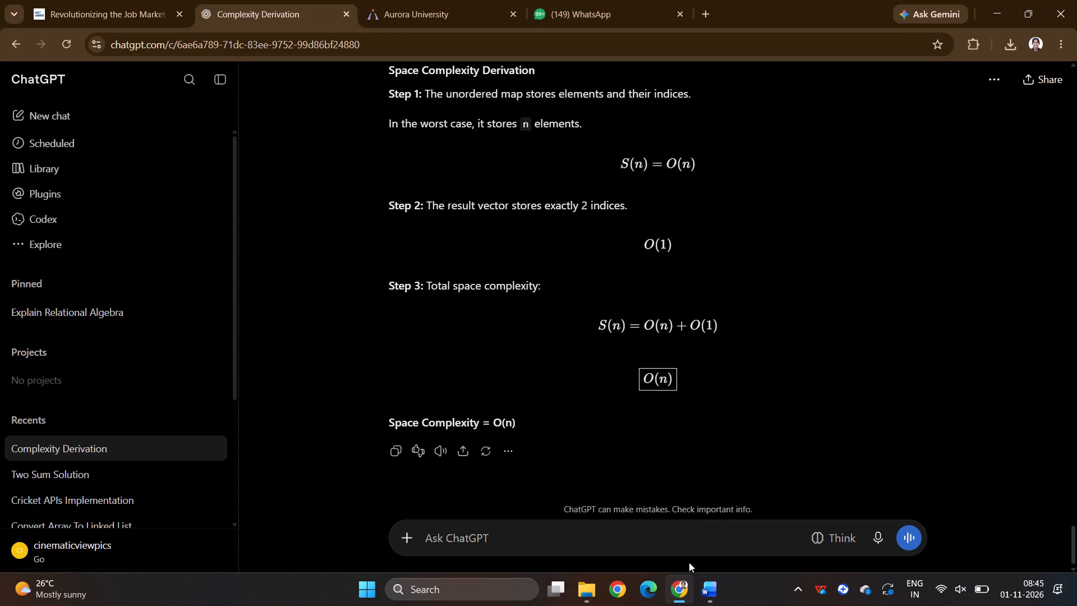
click(708, 582)
click(397, 537)
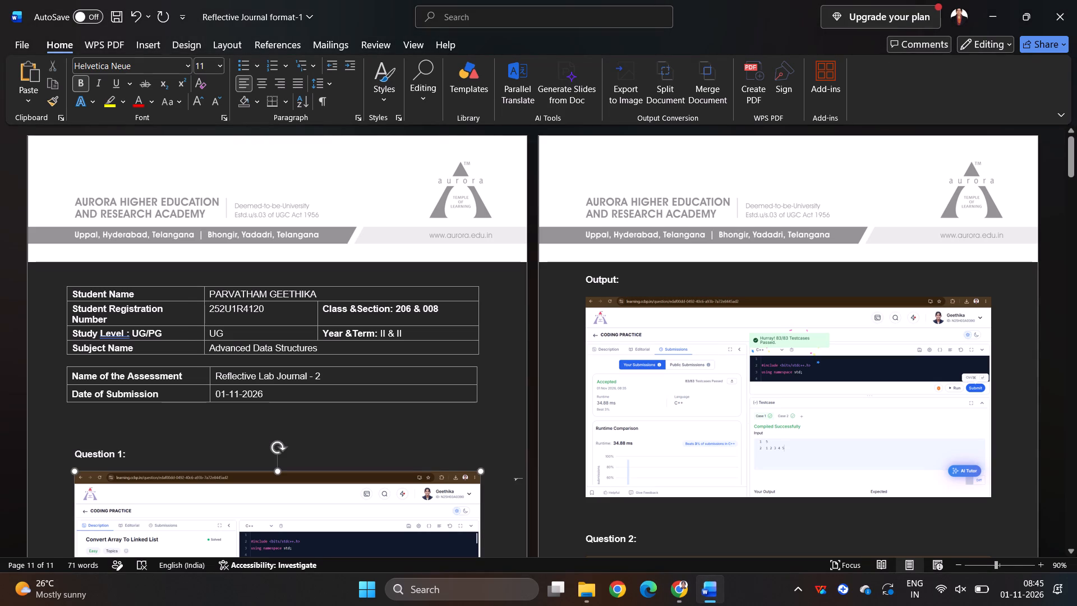
key(ctrl+c)
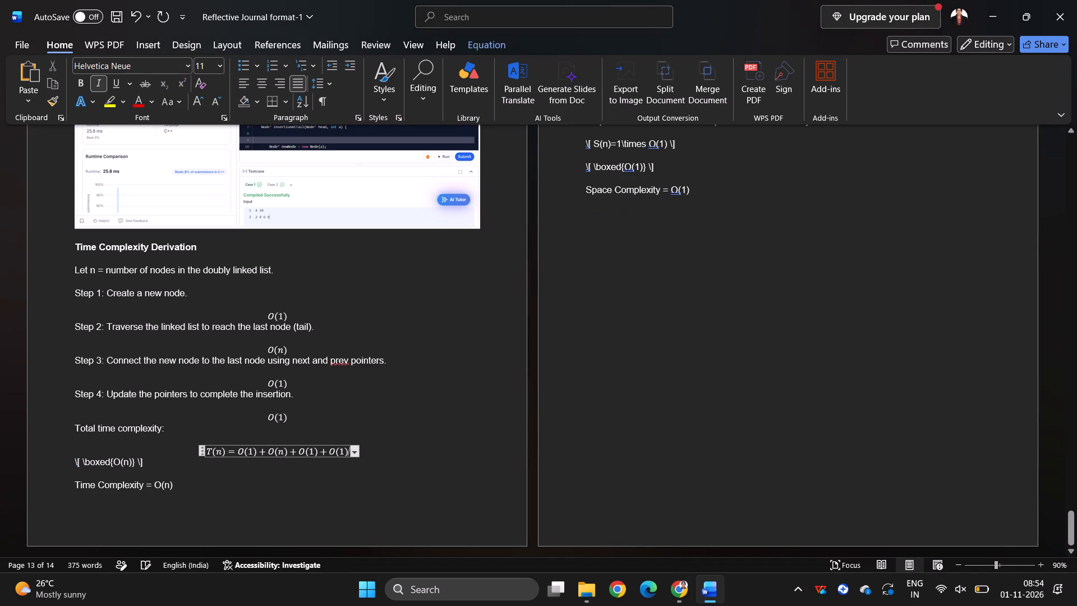
Replace the raw \boxed{O(n)} line above "Time Complexity = O(n)" with ChatGPT's formatted O(n) result.
click(678, 589)
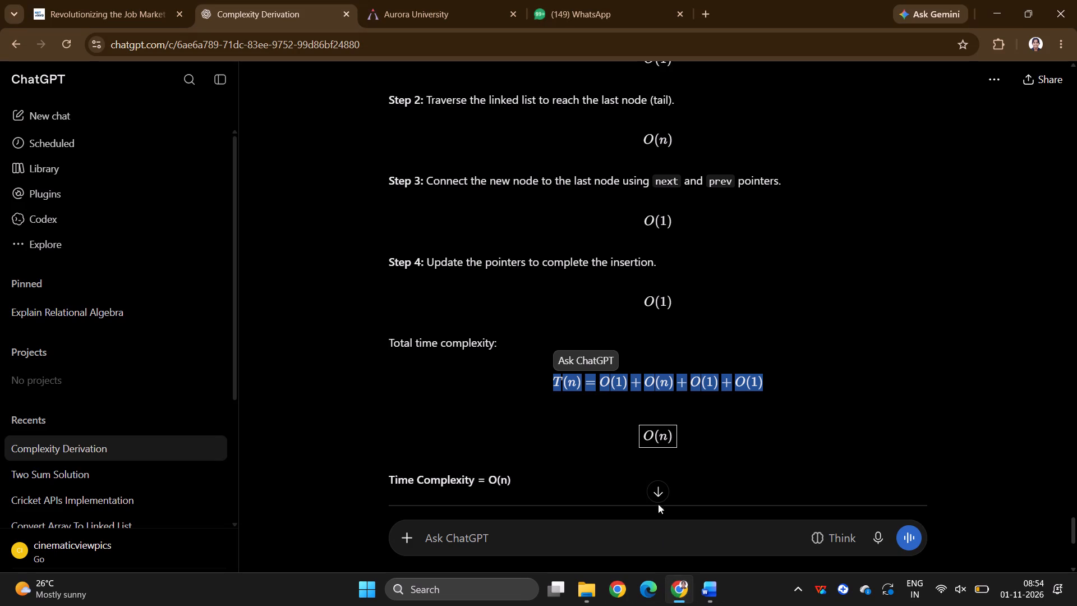
drag(693, 433, 606, 437)
key(ctrl+c)
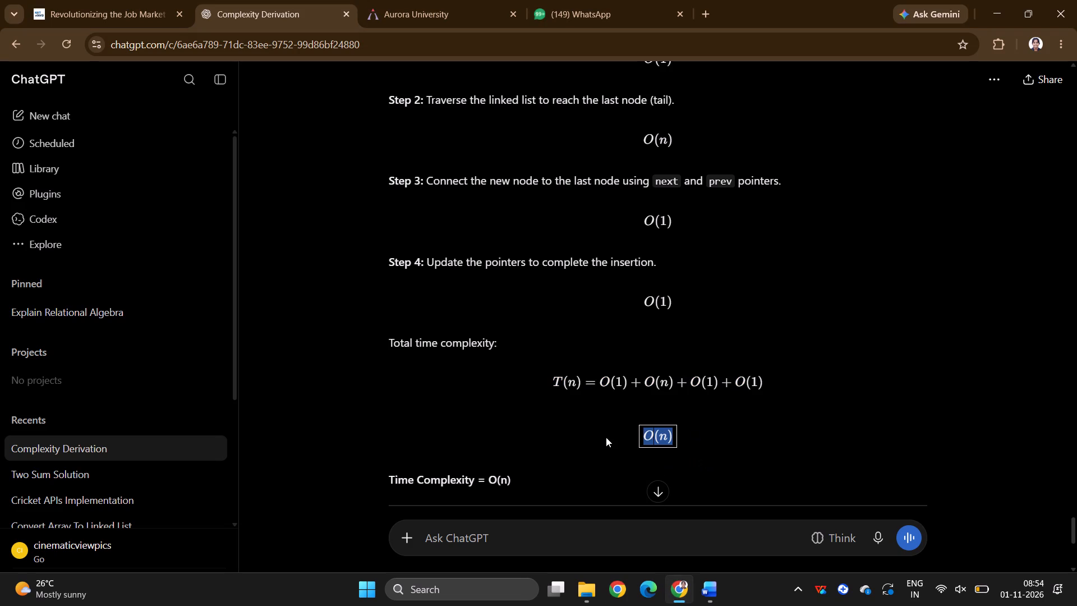
click(711, 592)
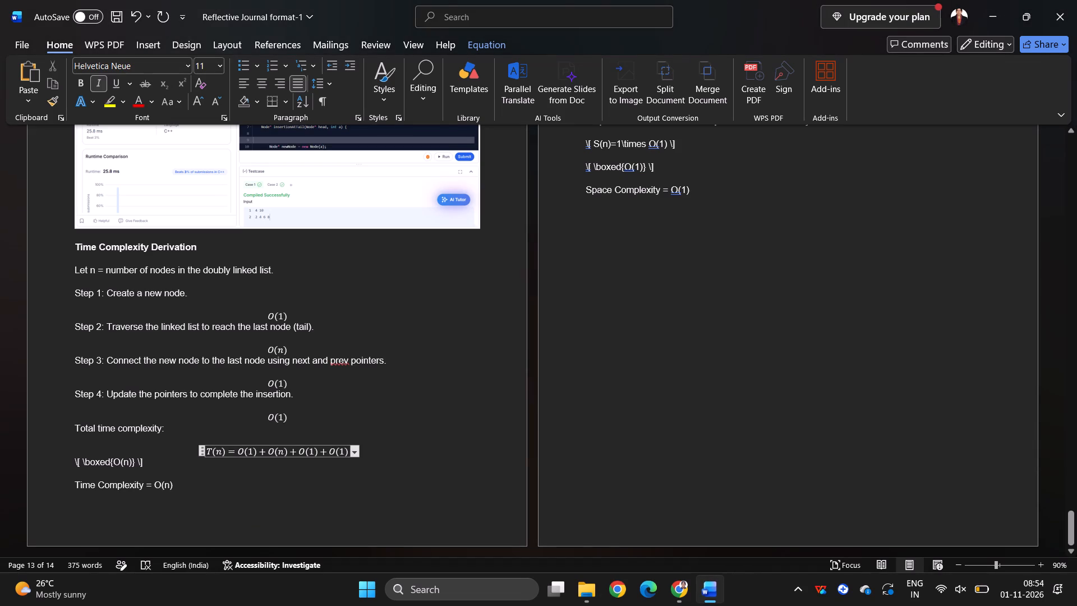
drag(160, 467, 58, 464)
key(ctrl+v)
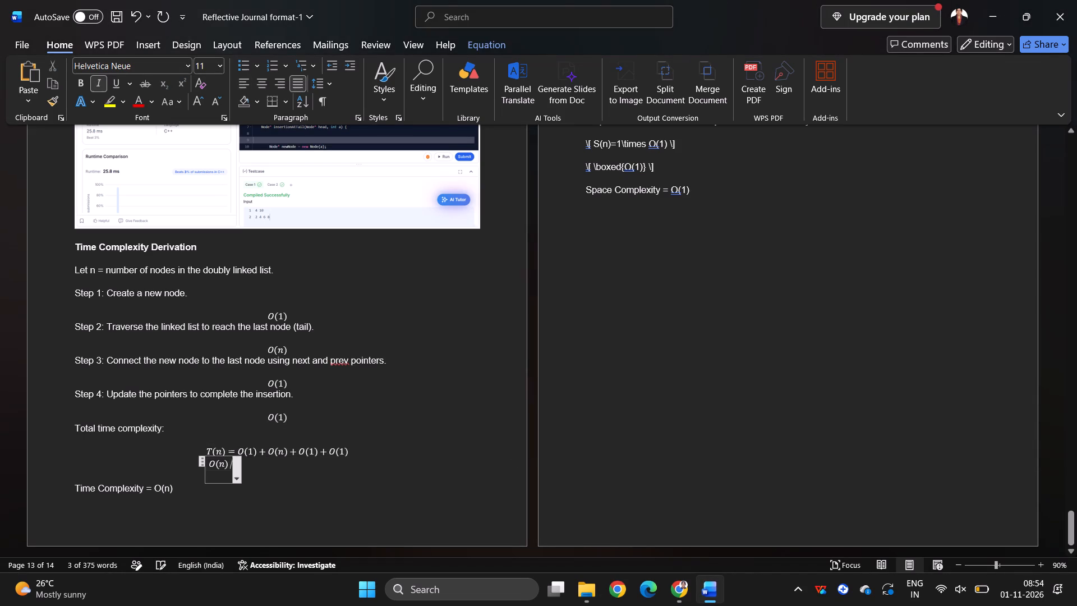
click(356, 504)
Replace the raw S(n) line under Step 3 of the space complexity derivation with ChatGPT's formatted equation S(n) = 1 × O(1).
scroll(356, 504, up, 1)
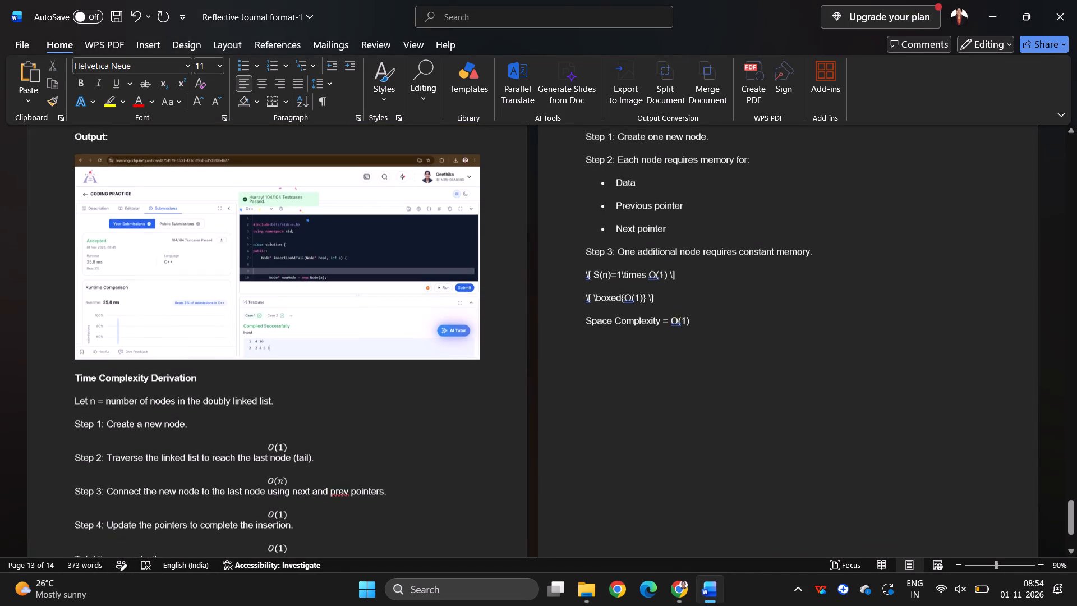
scroll(356, 504, up, 1)
scroll(619, 366, right, 1)
click(680, 591)
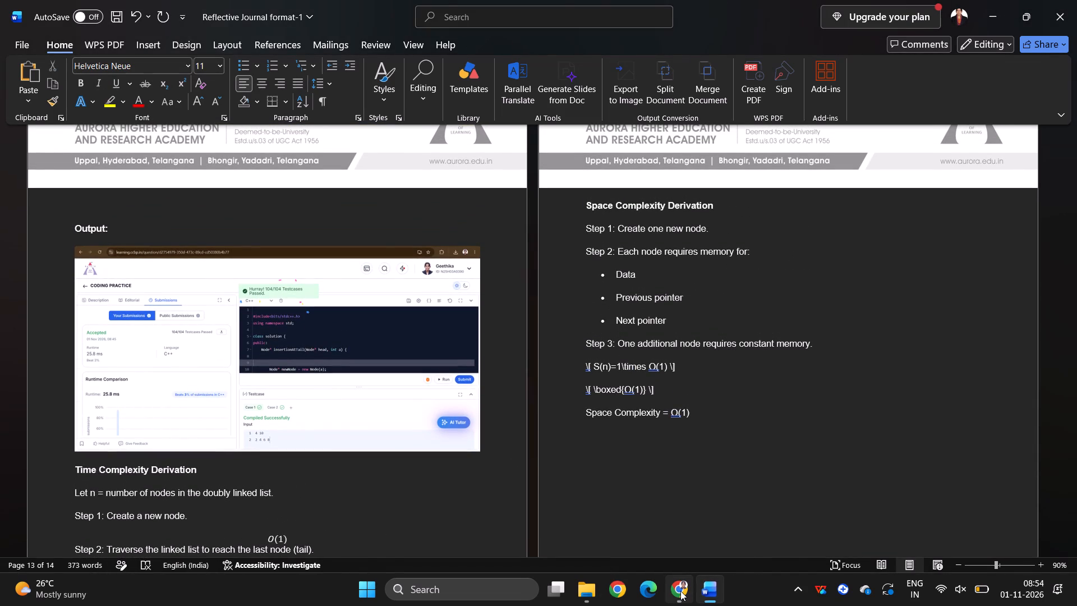
scroll(674, 426, down, 4)
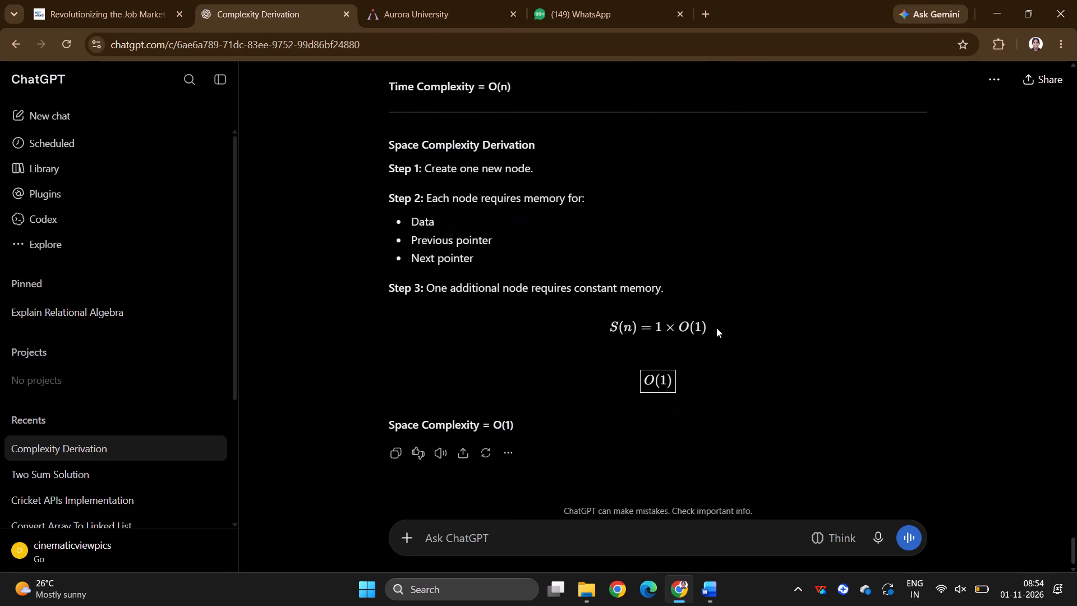
drag(719, 325, 588, 333)
key(ctrl+c)
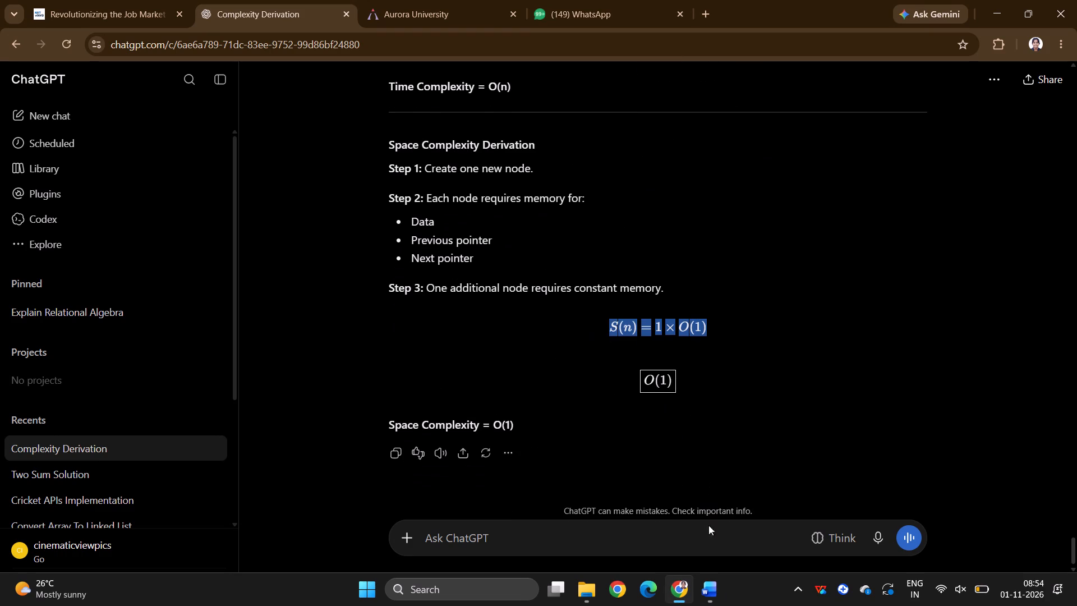
click(708, 582)
drag(683, 371, 569, 369)
key(ctrl+v)
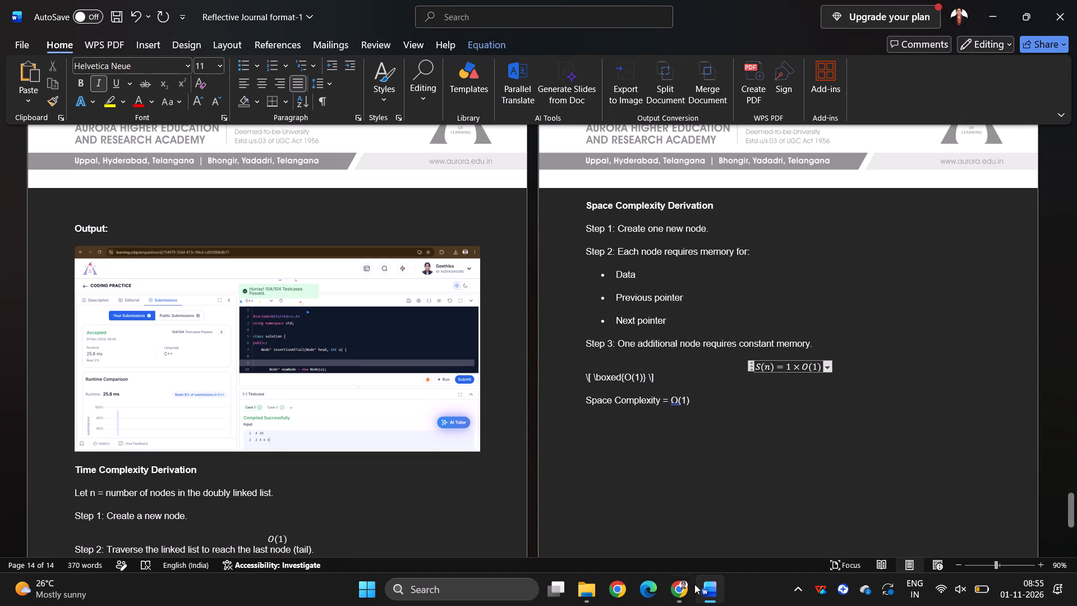
Replace the raw \boxed{O(1)} line above "Space Complexity = O(1)" with ChatGPT's formatted O(1) result.
click(680, 595)
drag(699, 378, 620, 386)
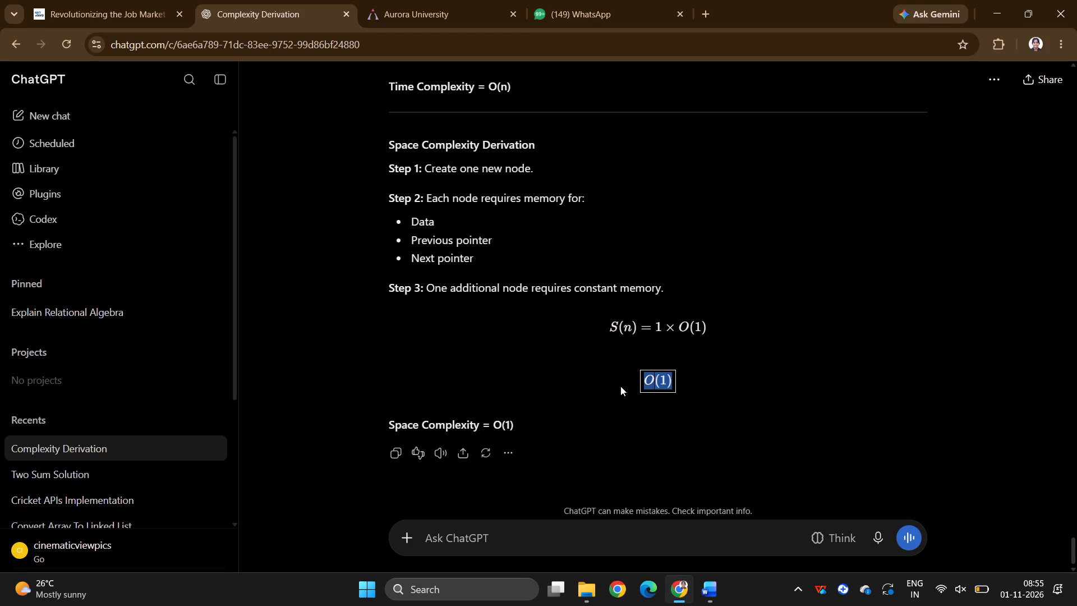
key(ctrl+c)
click(715, 583)
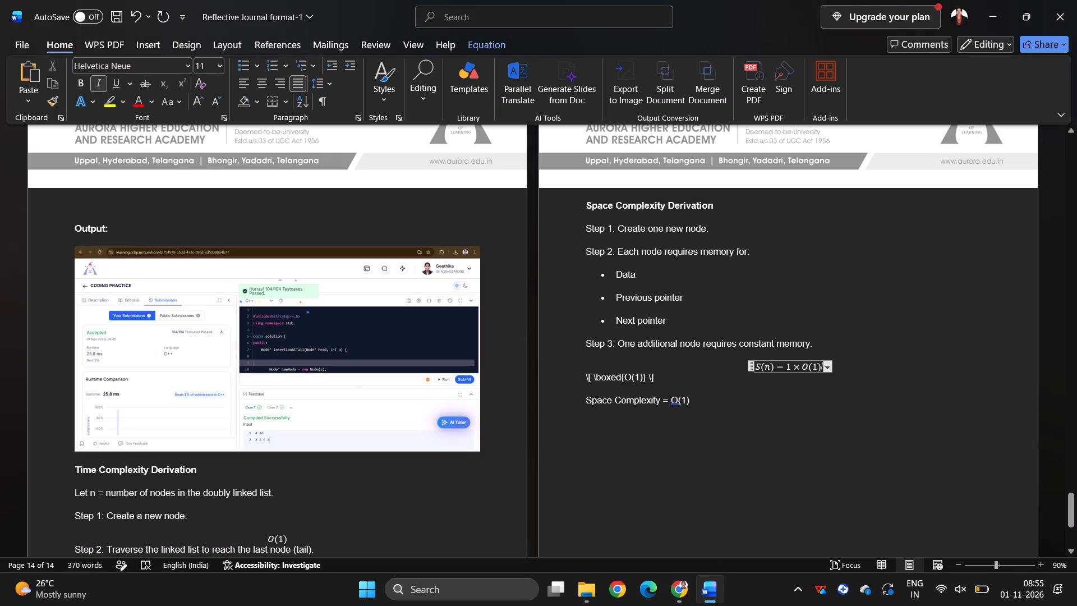
drag(670, 377, 572, 380)
key(ctrl+v)
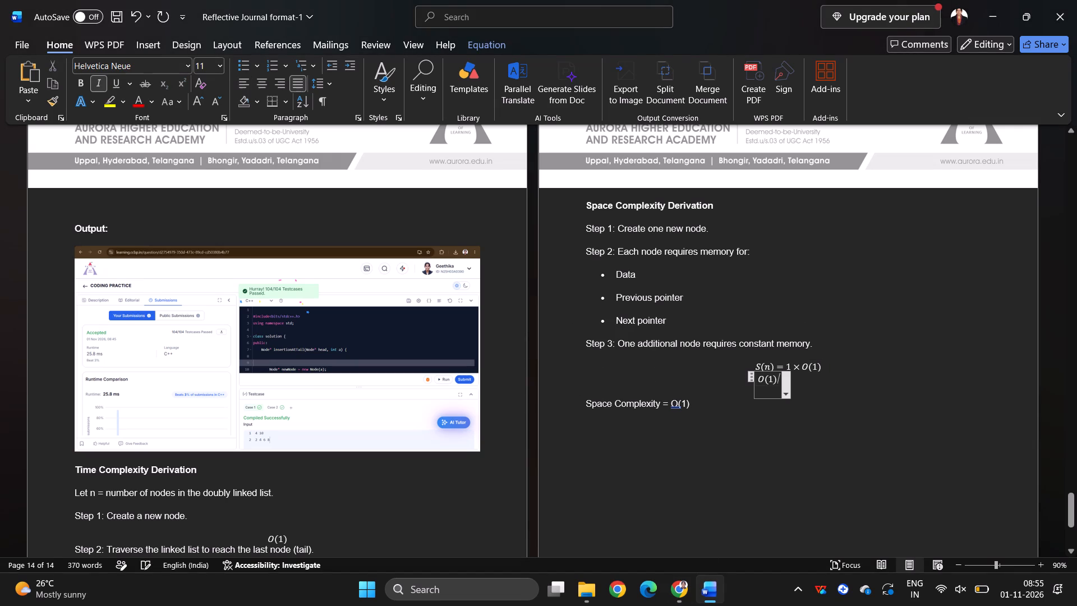
click(739, 461)
Review the whole lab report from the first page to the last, checking the question screenshots, outputs and complexity derivations.
scroll(739, 461, up, 15)
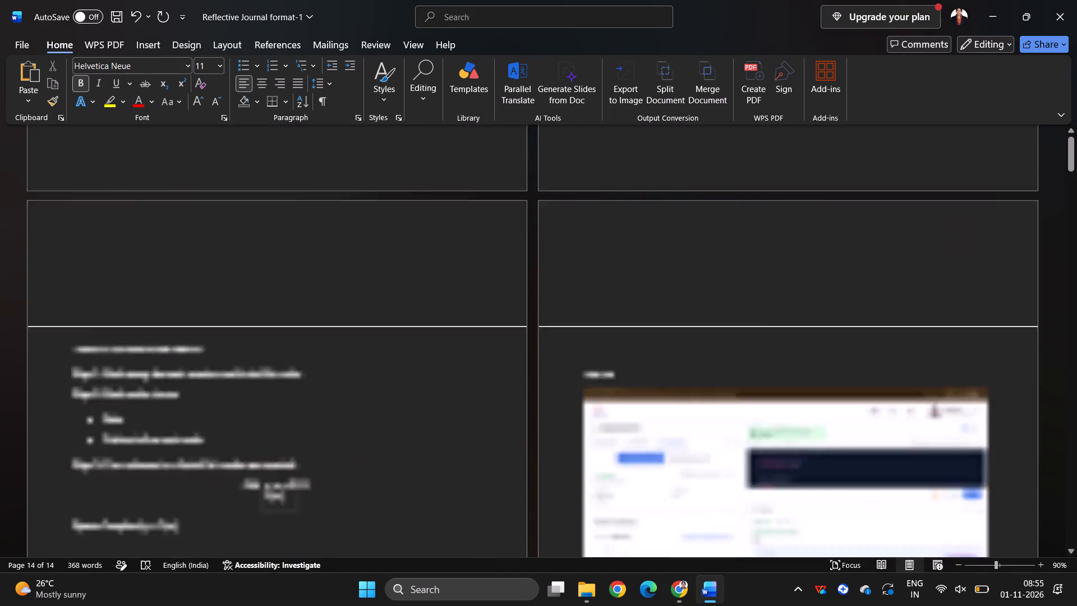
scroll(739, 461, up, 8)
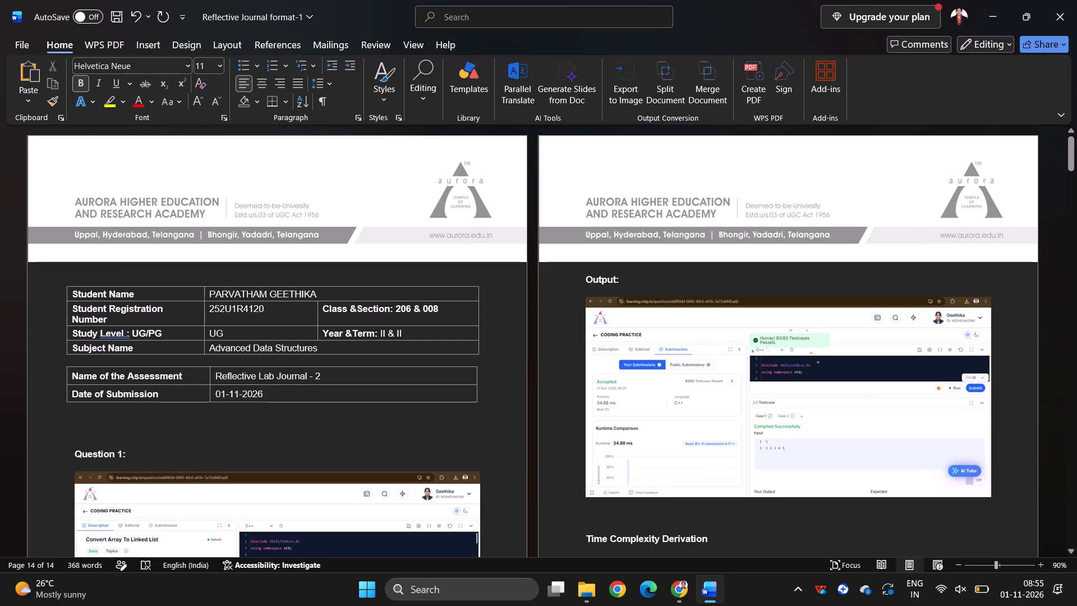
scroll(458, 462, down, 5)
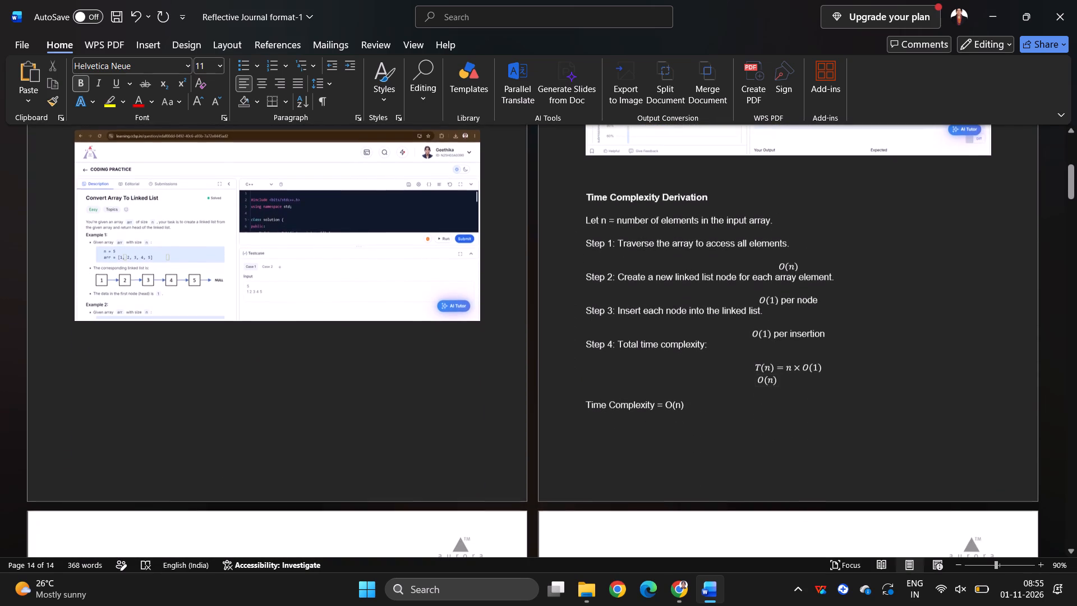
scroll(458, 462, down, 2)
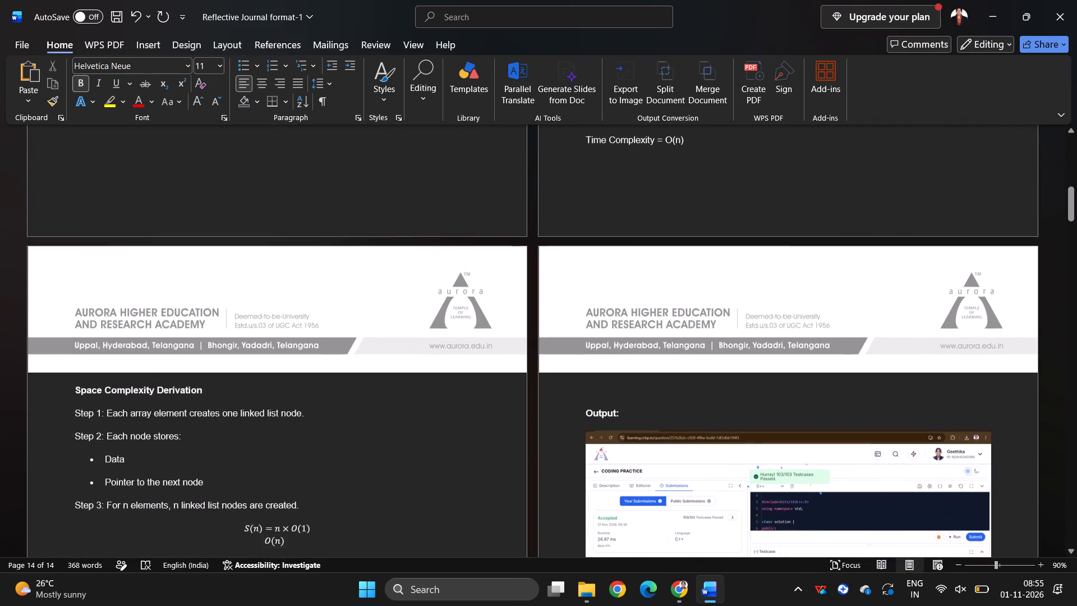
scroll(458, 462, down, 3)
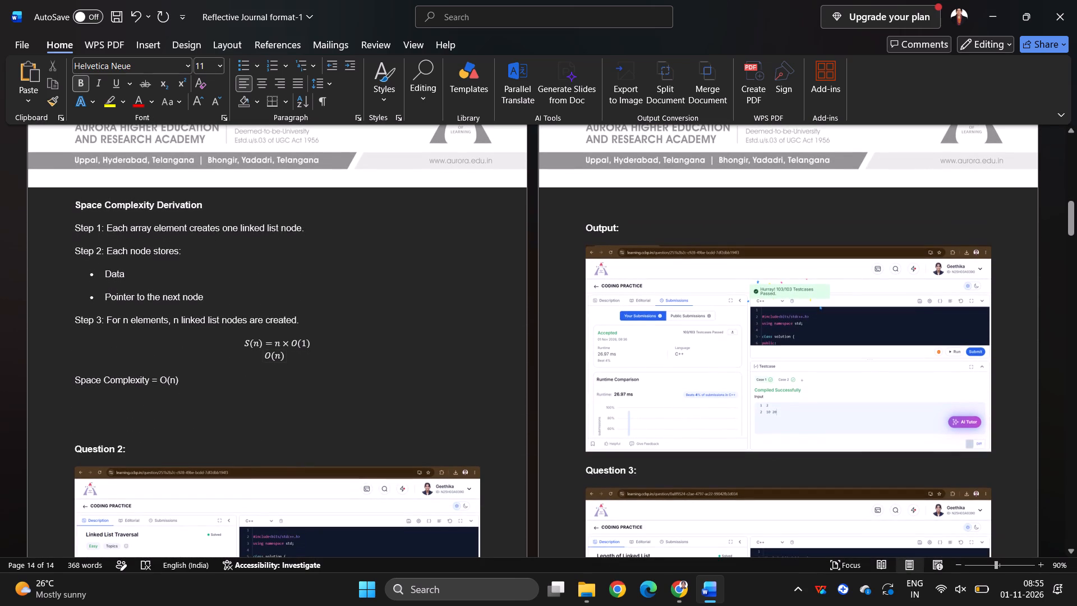
scroll(458, 462, down, 3)
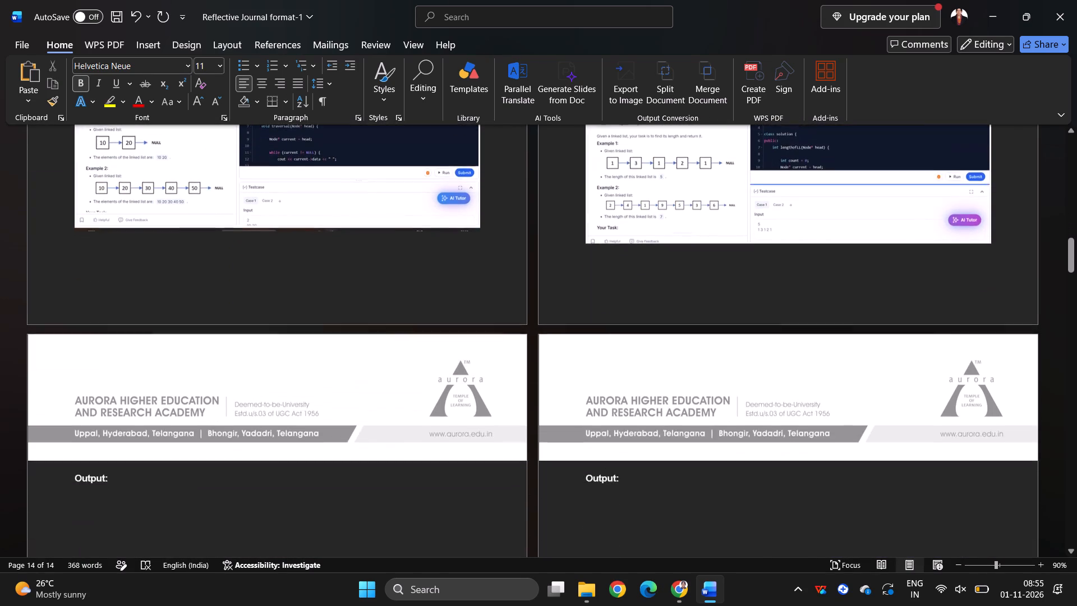
scroll(458, 462, down, 4)
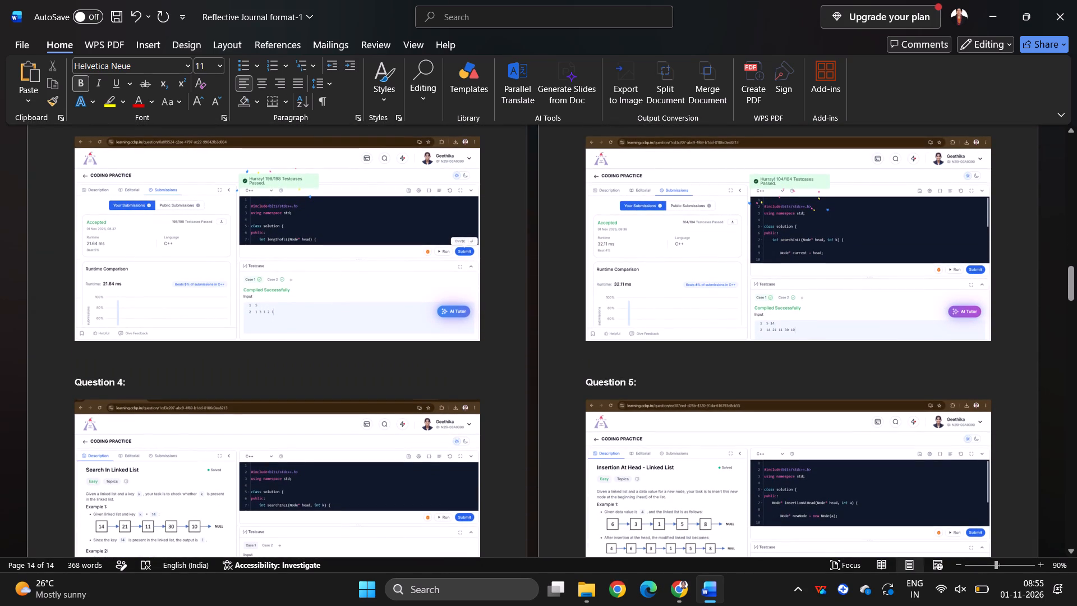
scroll(593, 364, up, 1)
scroll(593, 364, down, 2)
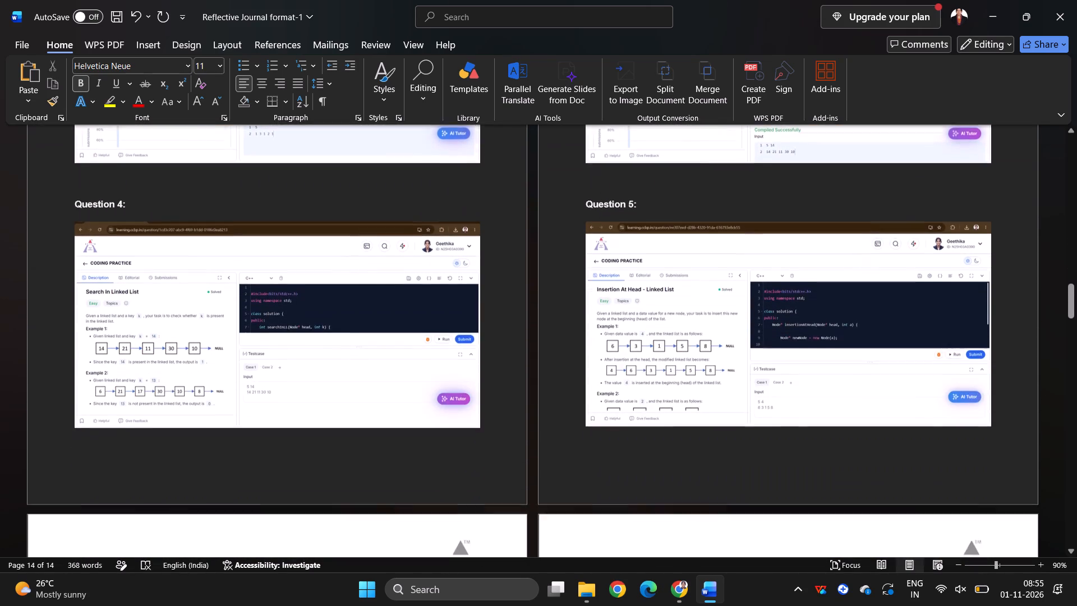
scroll(593, 364, down, 4)
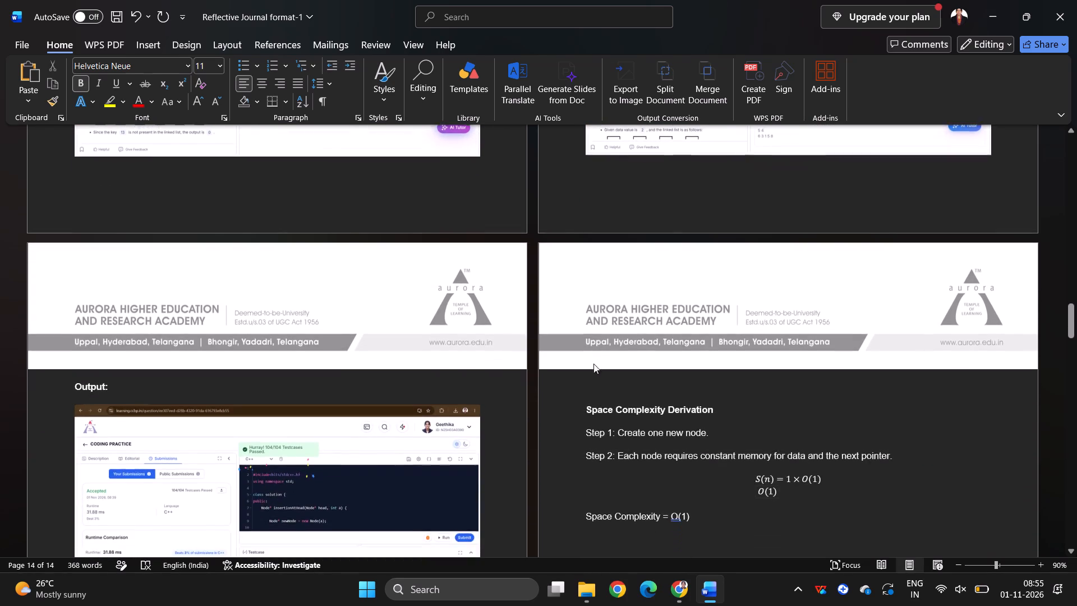
scroll(593, 364, down, 3)
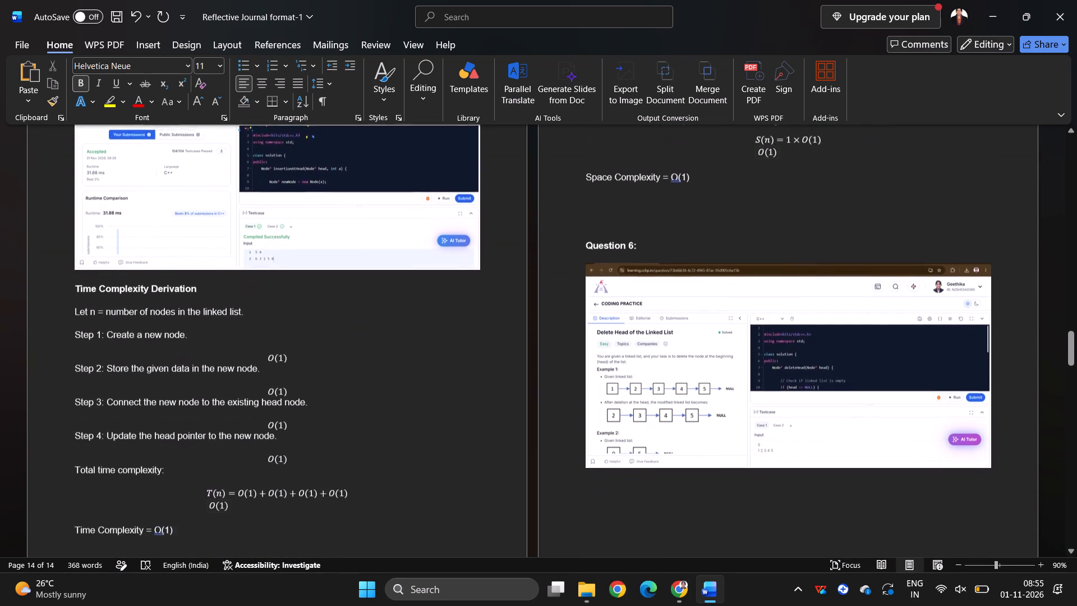
scroll(593, 364, down, 4)
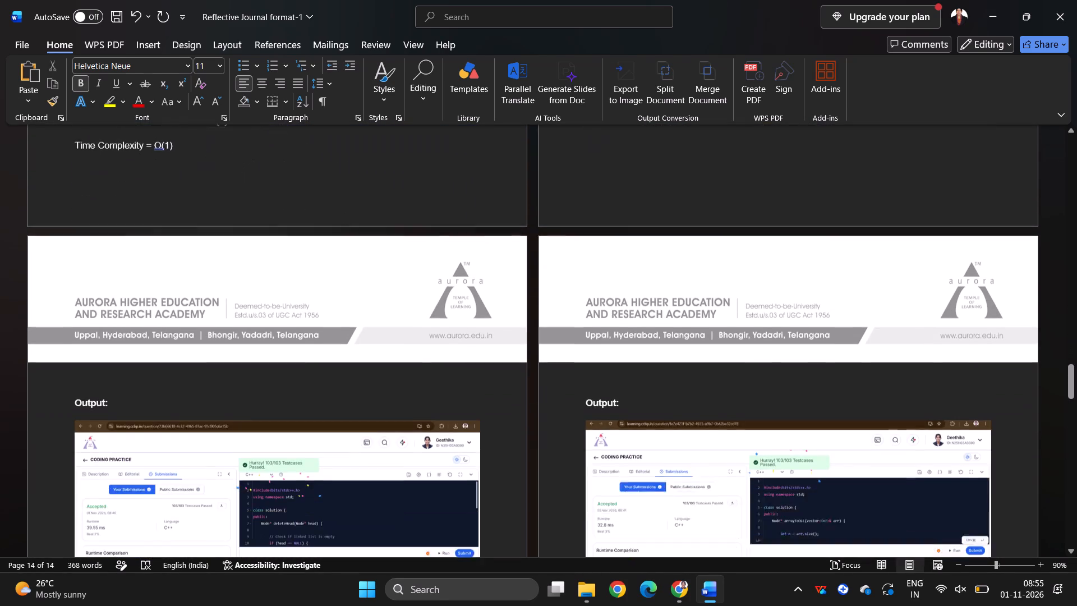
scroll(593, 364, down, 4)
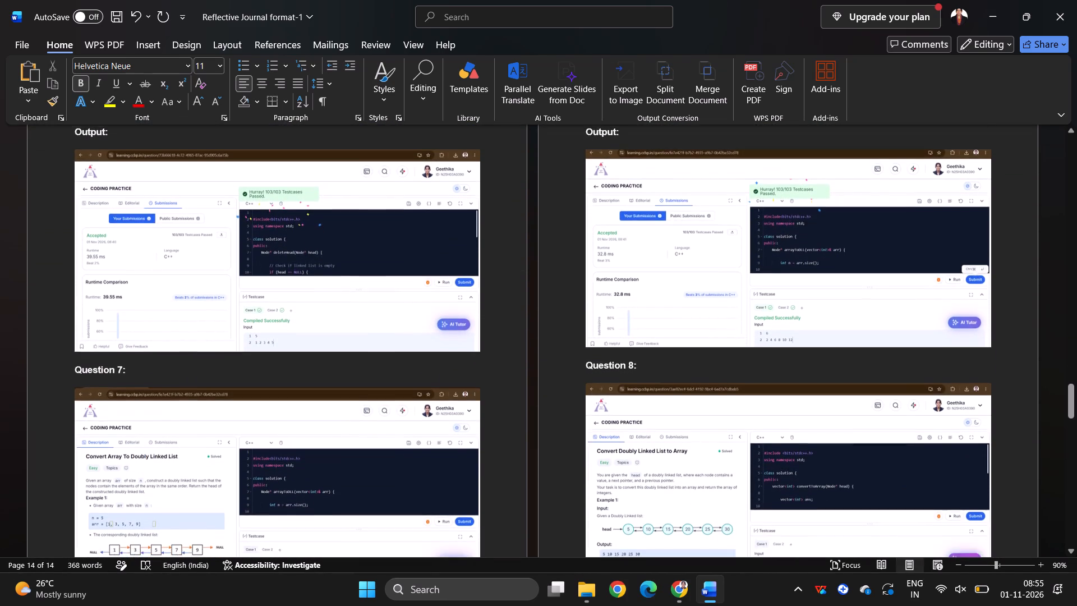
scroll(593, 364, down, 4)
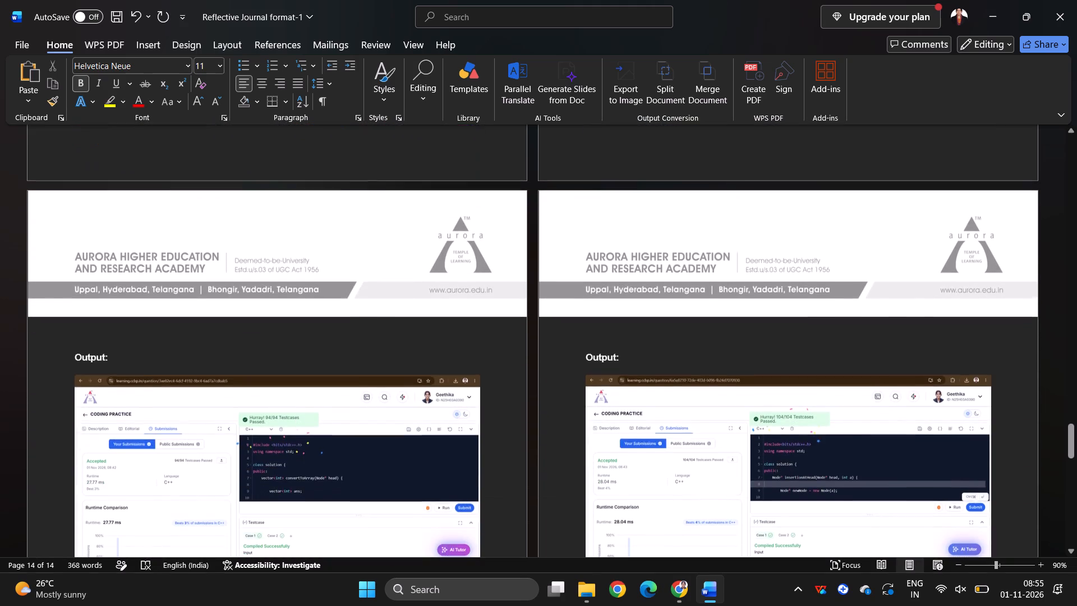
scroll(593, 364, down, 5)
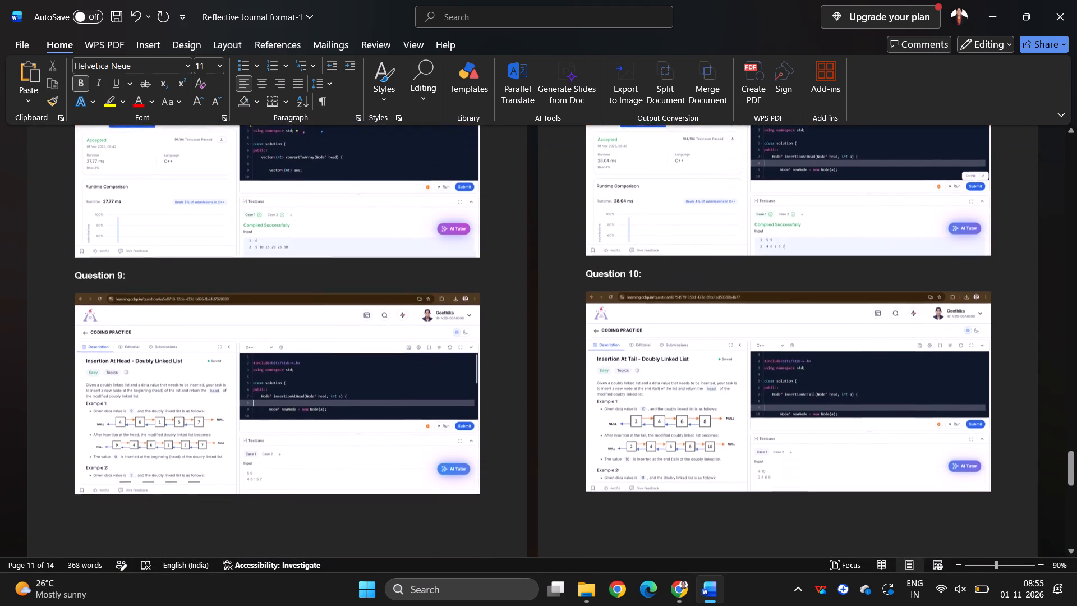
scroll(593, 364, down, 5)
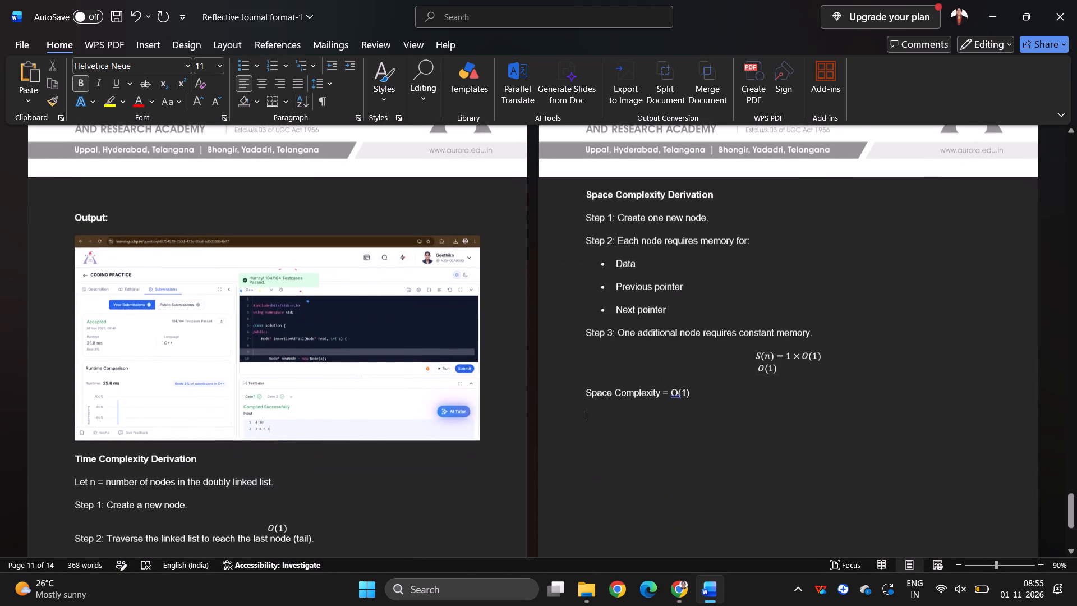
scroll(593, 364, down, 6)
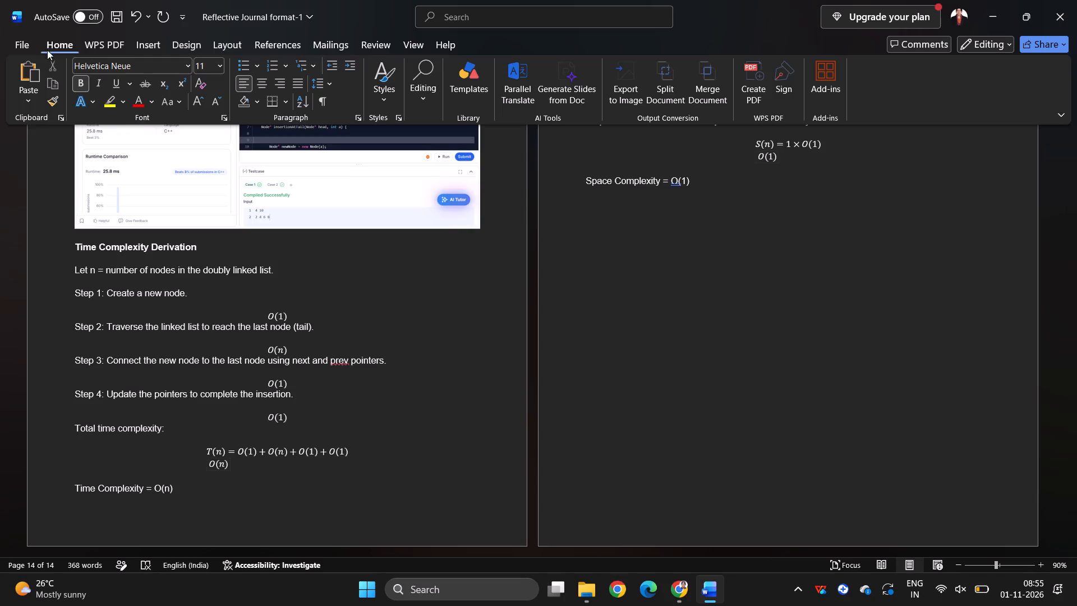
click(25, 45)
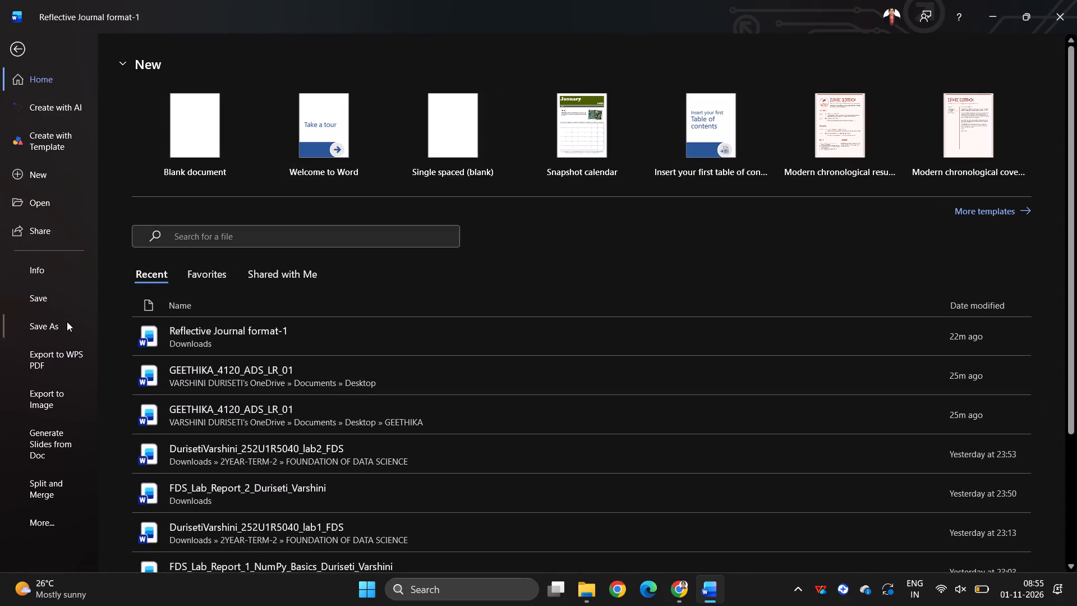
click(67, 322)
scroll(486, 385, down, 2)
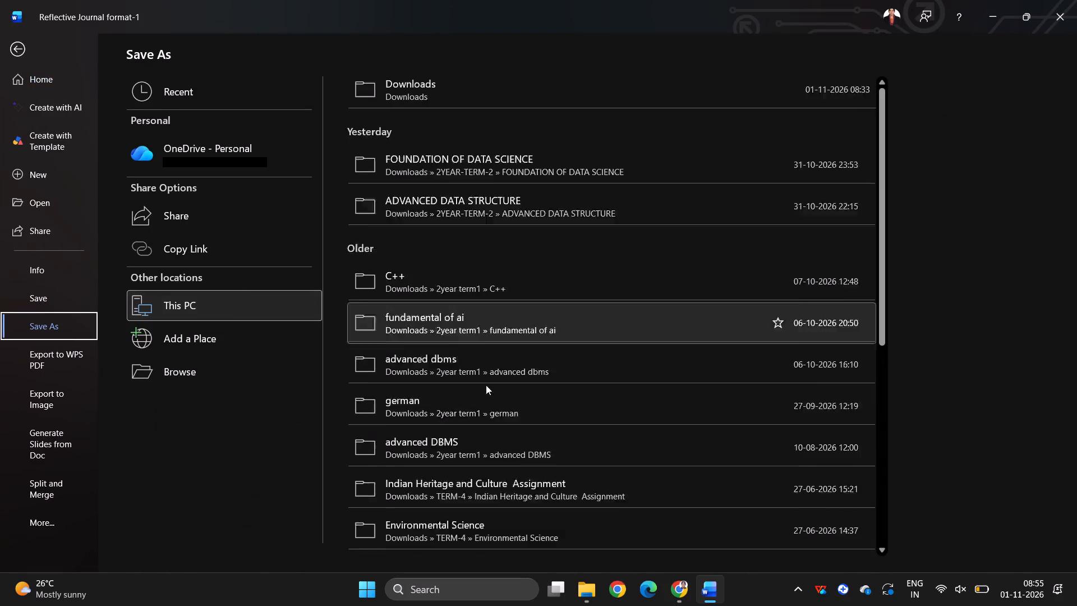
scroll(486, 385, down, 2)
double_click(474, 520)
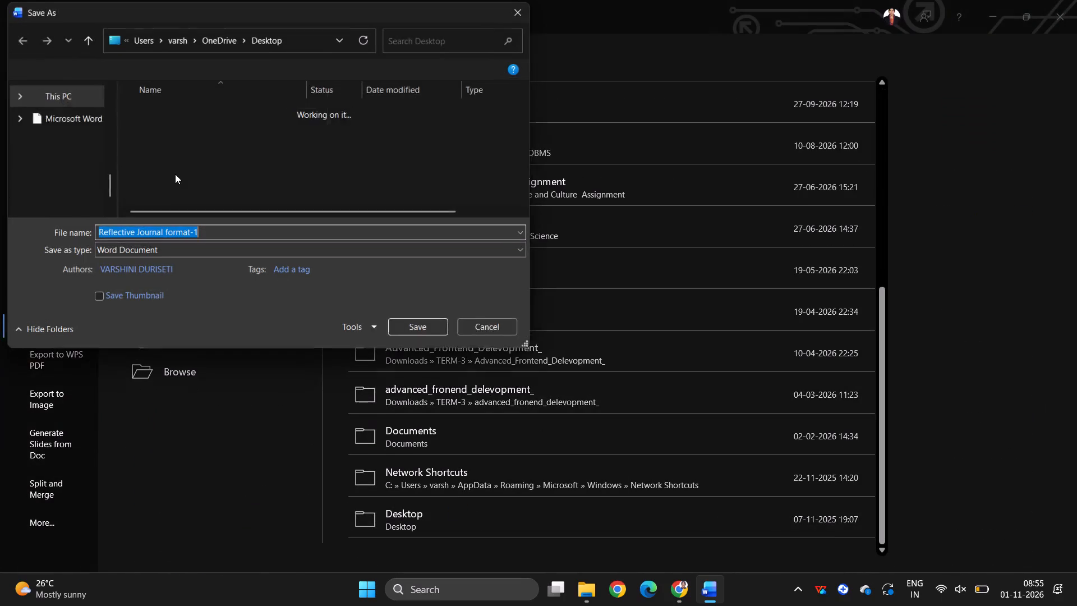
double_click(180, 113)
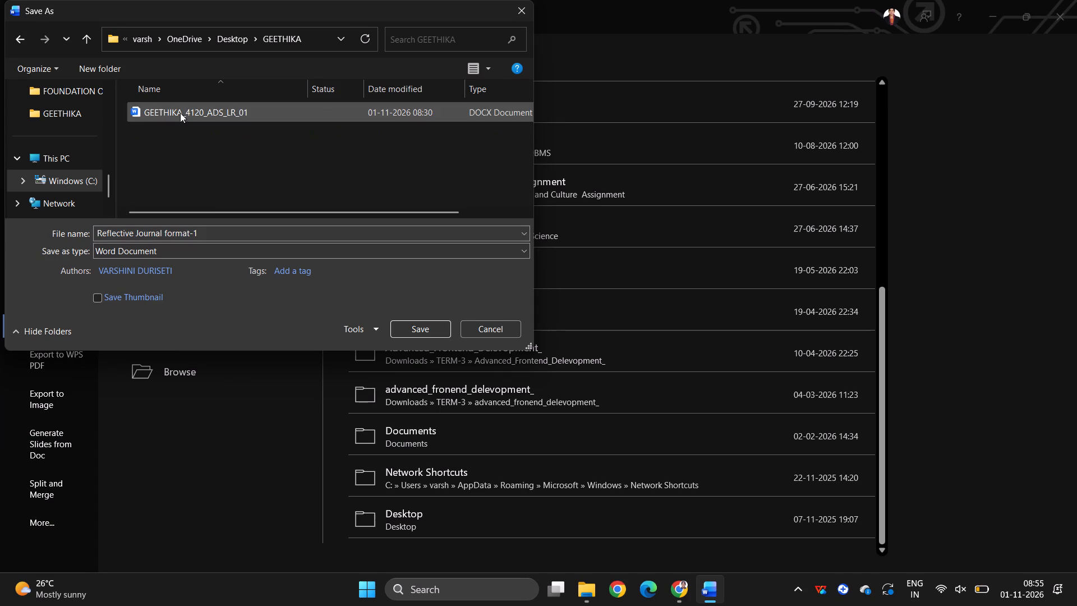
click(236, 230)
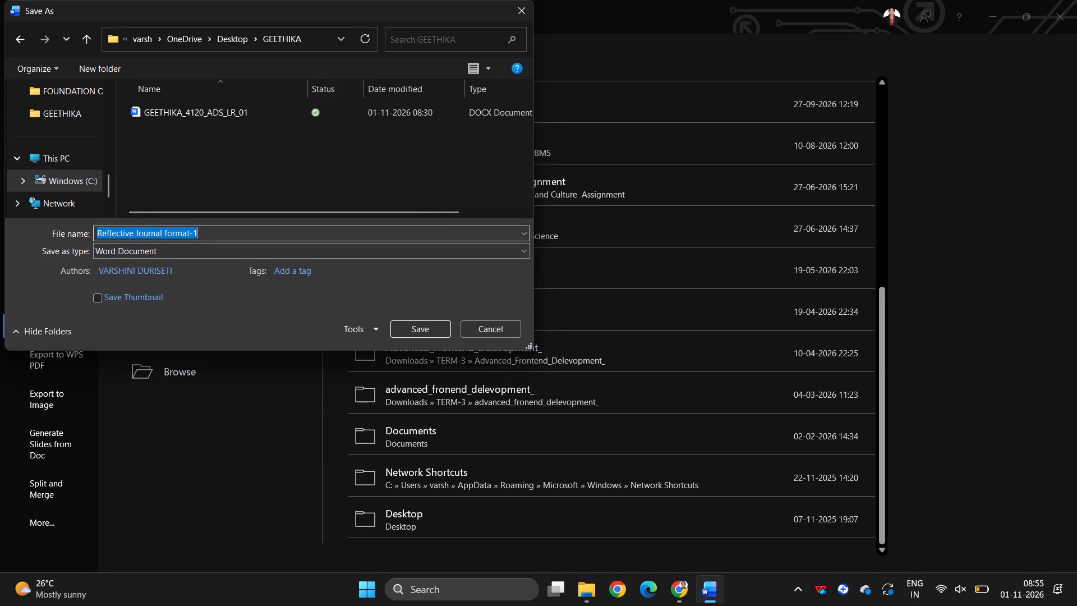
key(BackSpace)
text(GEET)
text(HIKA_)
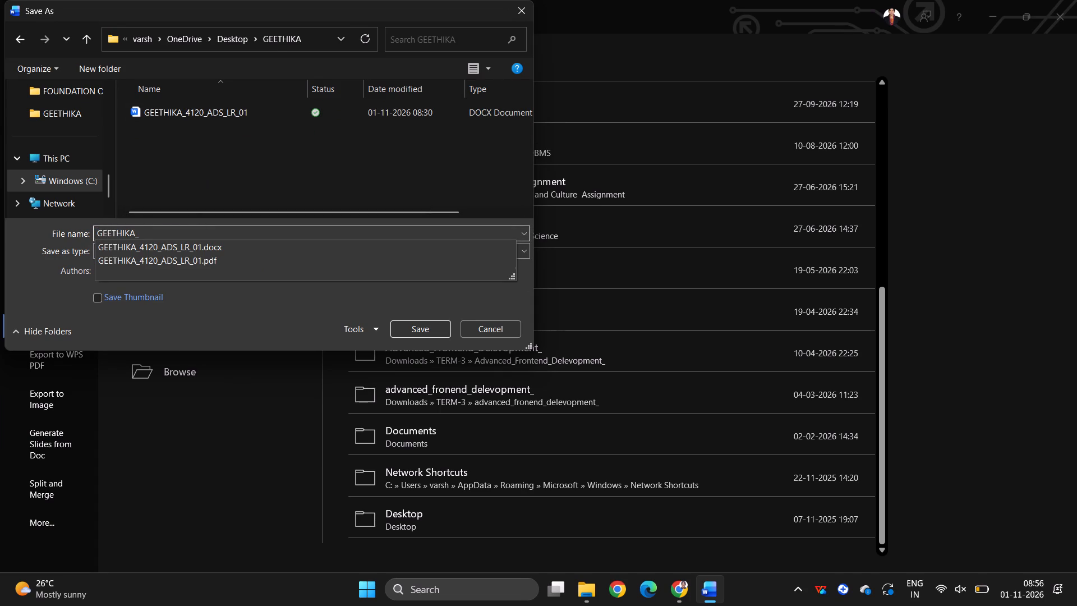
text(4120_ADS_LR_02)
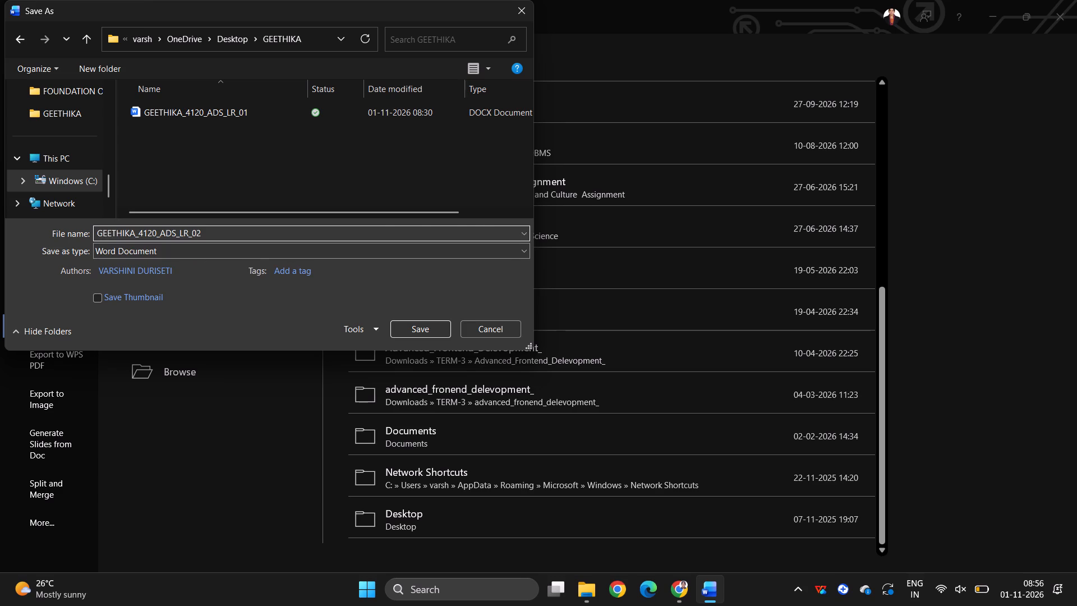
click(421, 328)
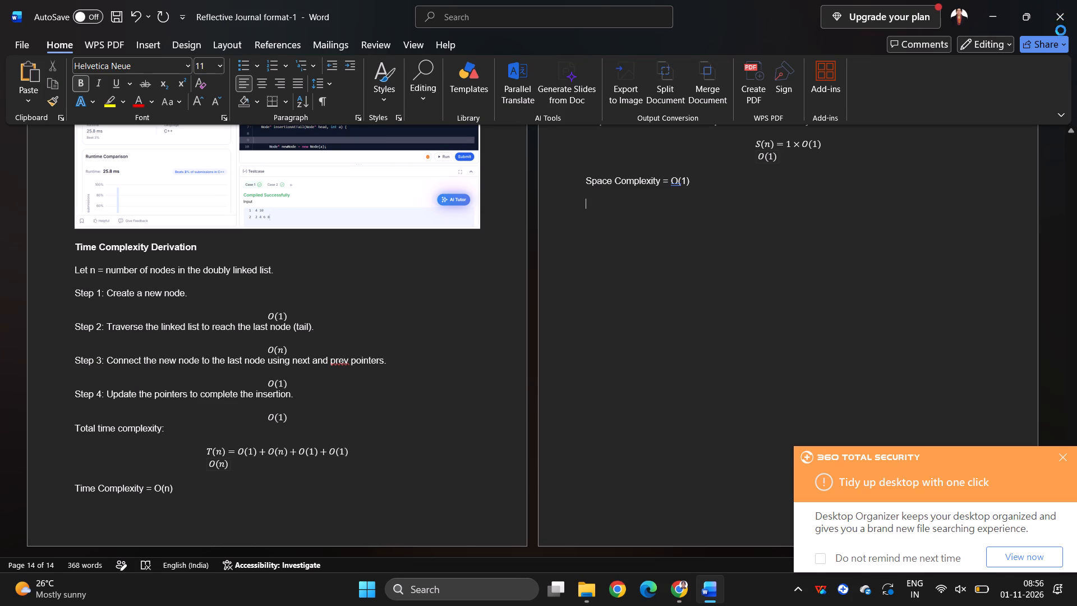
click(1076, 0)
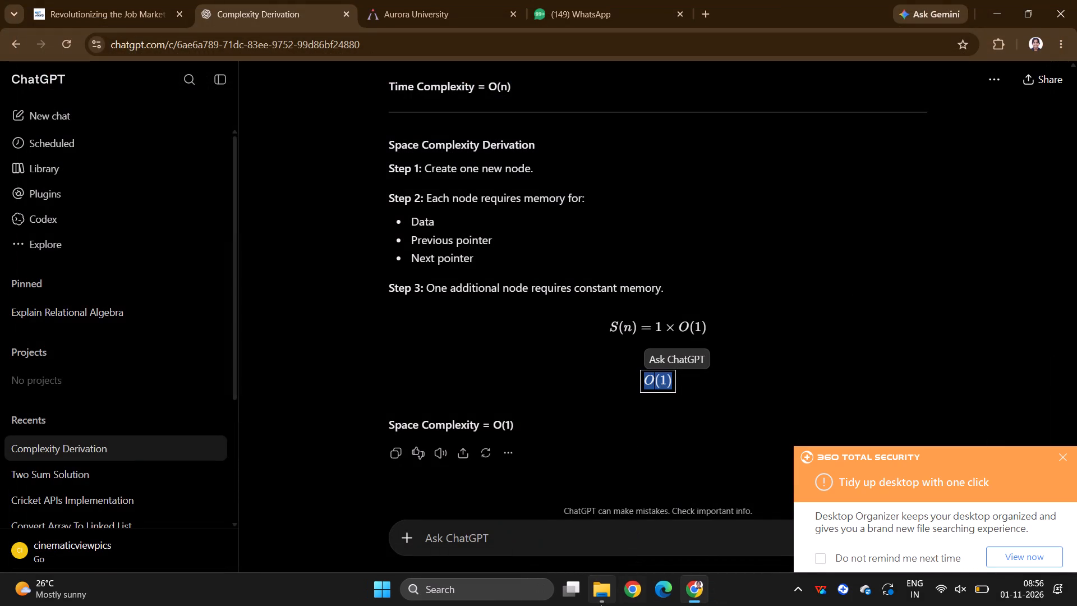
click(601, 604)
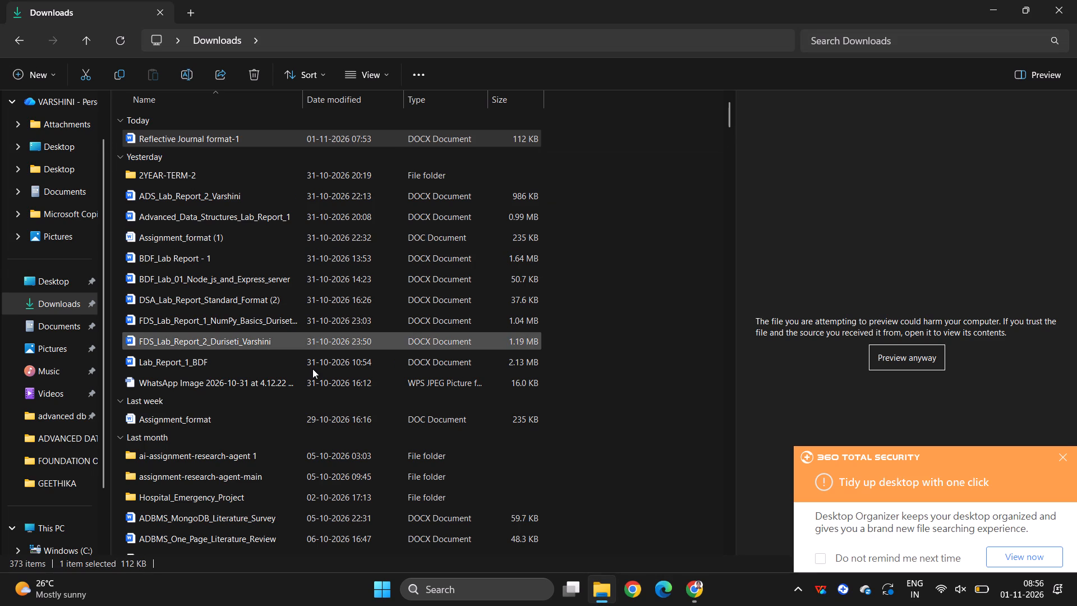
click(58, 305)
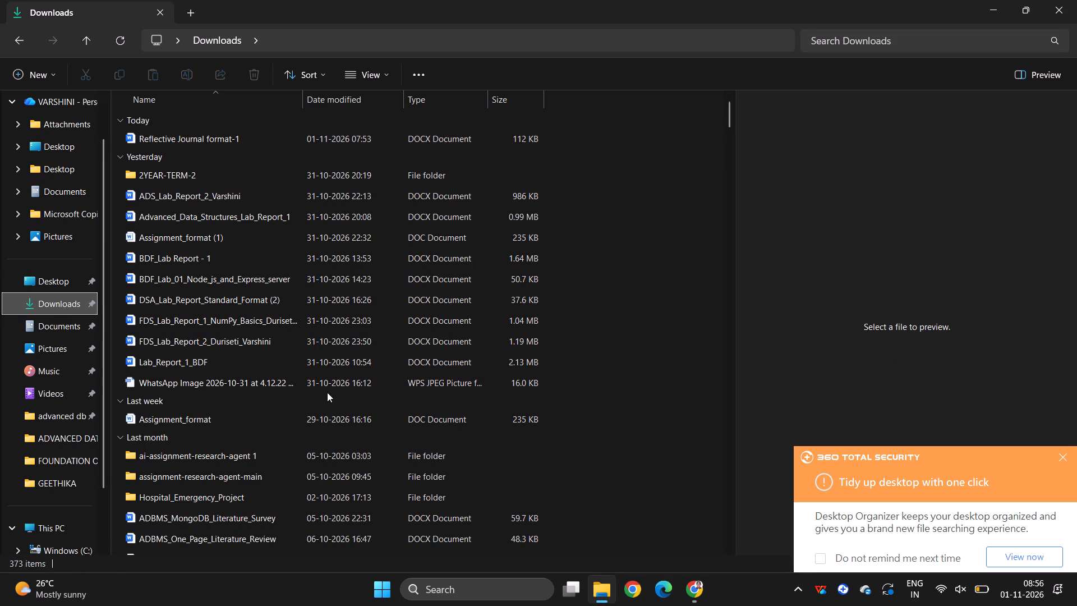
scroll(327, 392, down, 18)
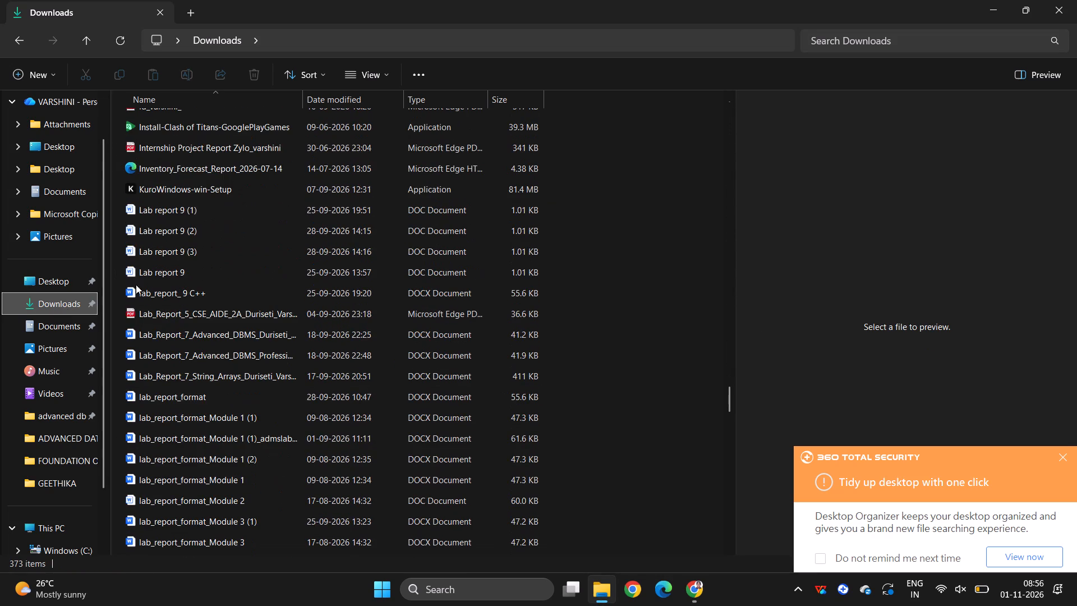
click(65, 146)
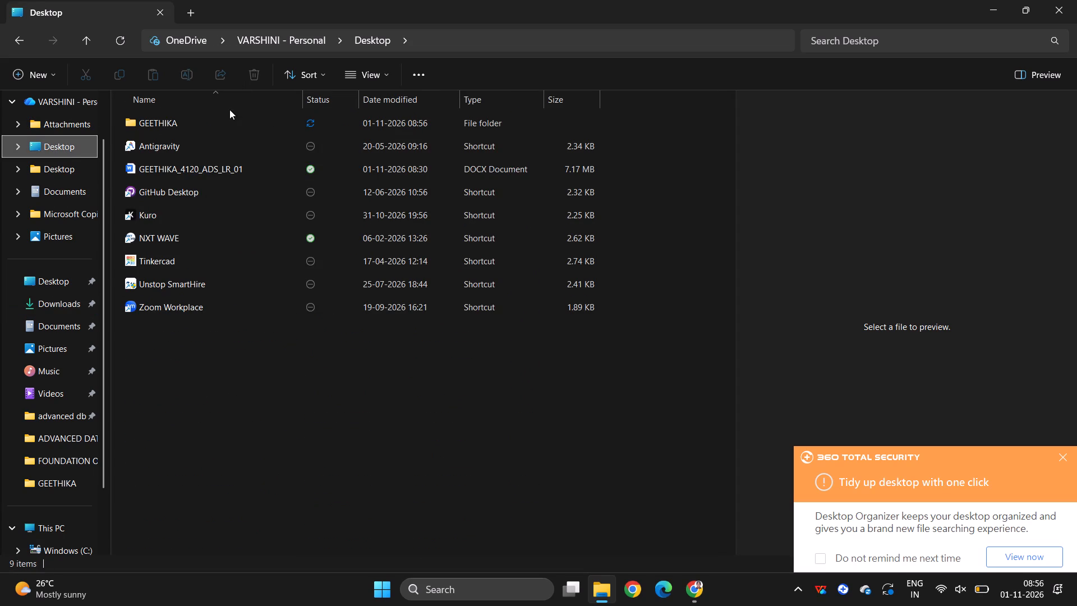
click(240, 160)
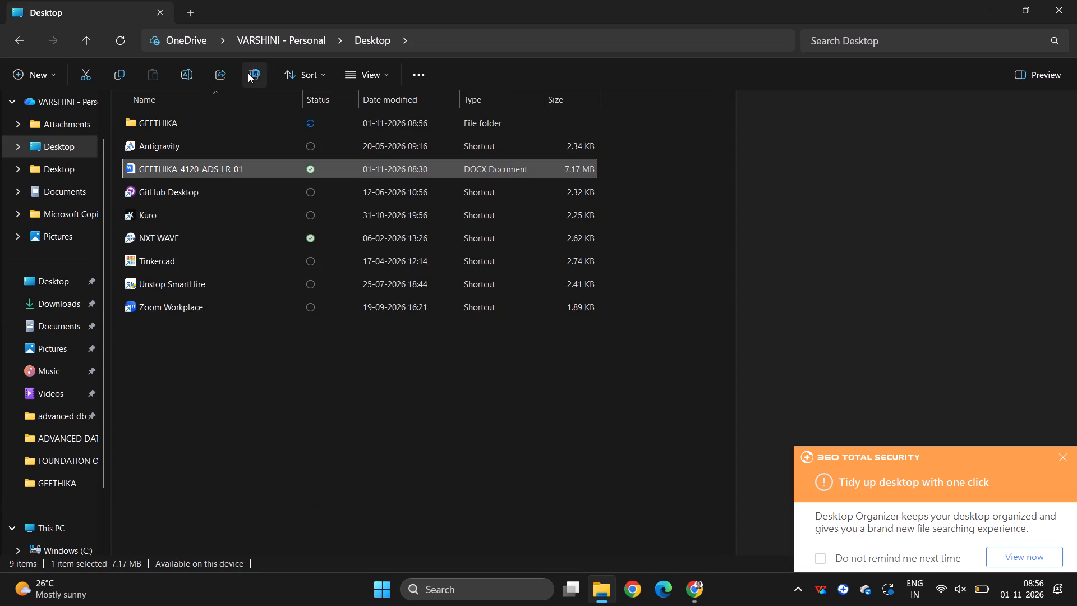
click(248, 73)
double_click(219, 122)
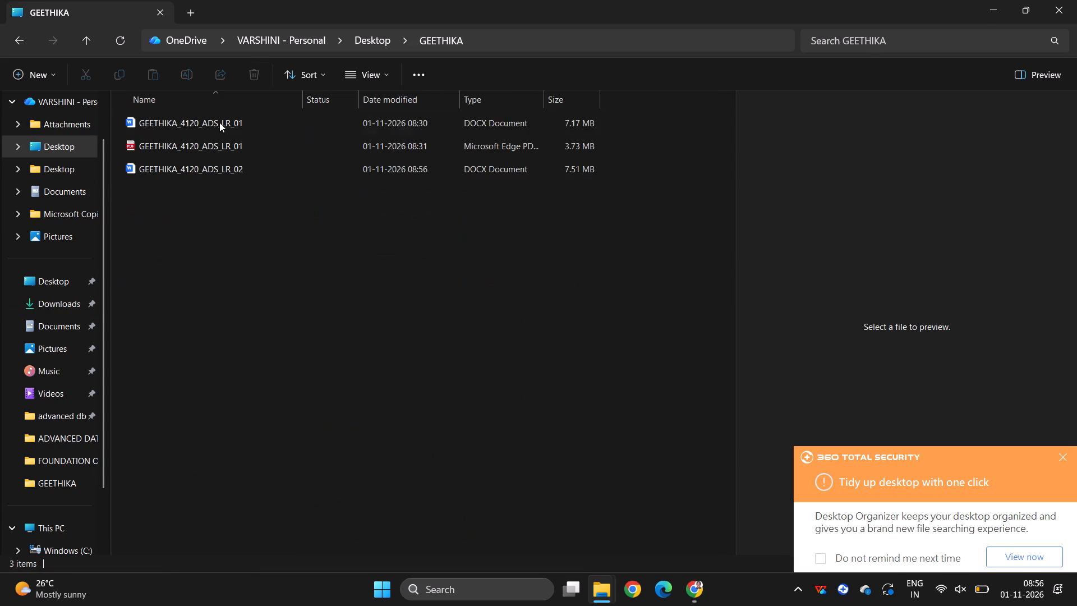
right_click(279, 169)
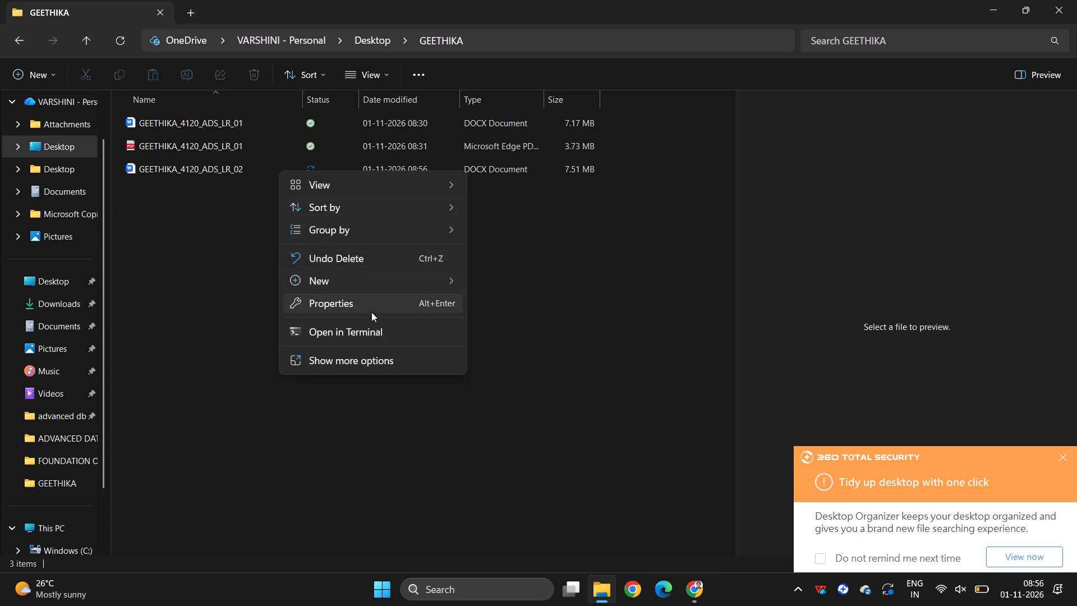
click(259, 172)
right_click(259, 172)
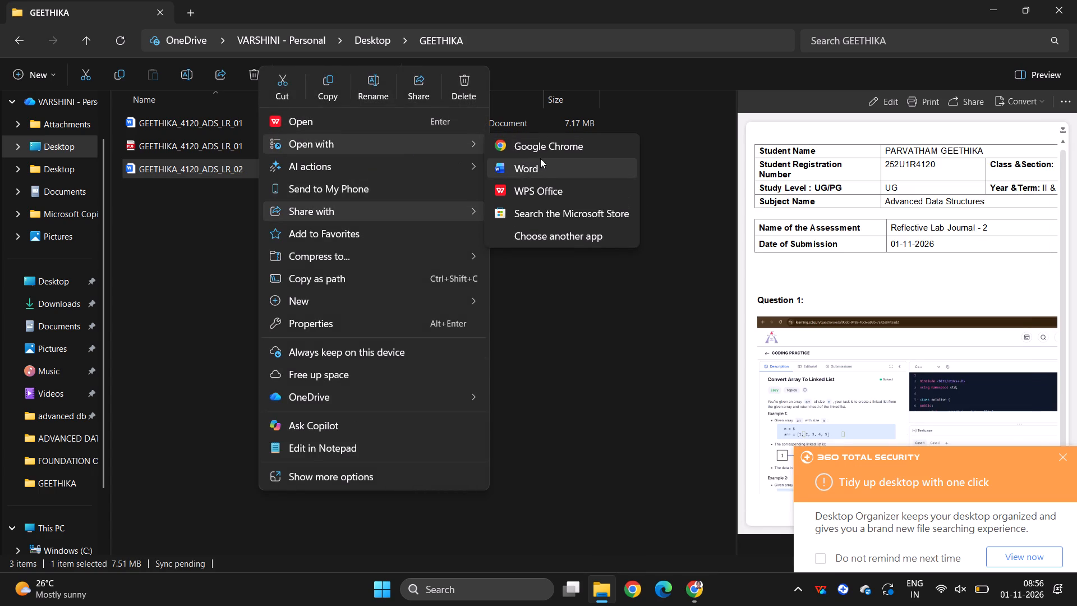
click(552, 200)
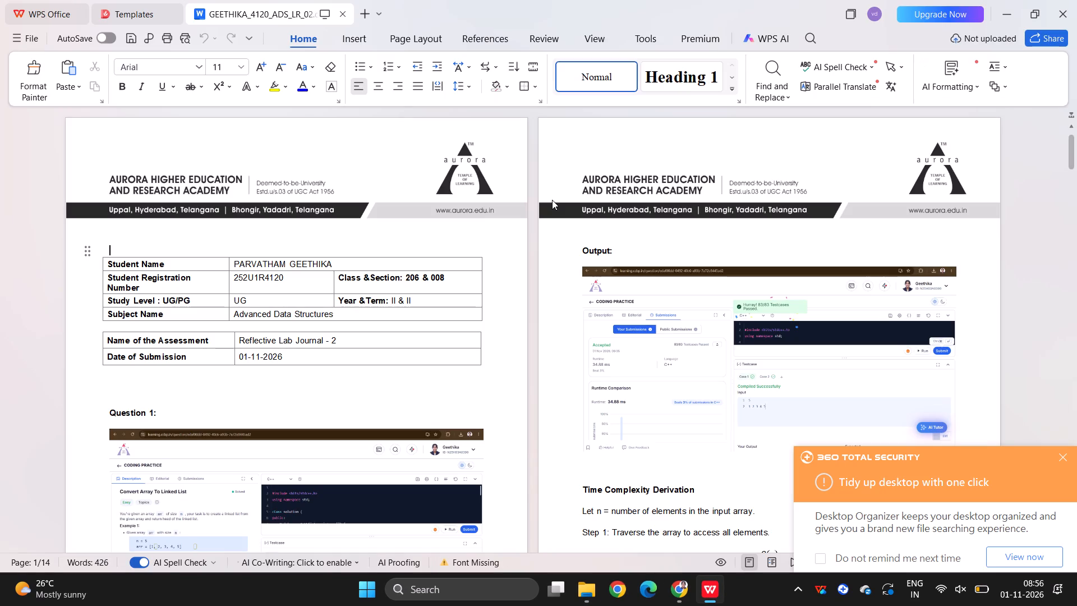
scroll(381, 401, down, 1)
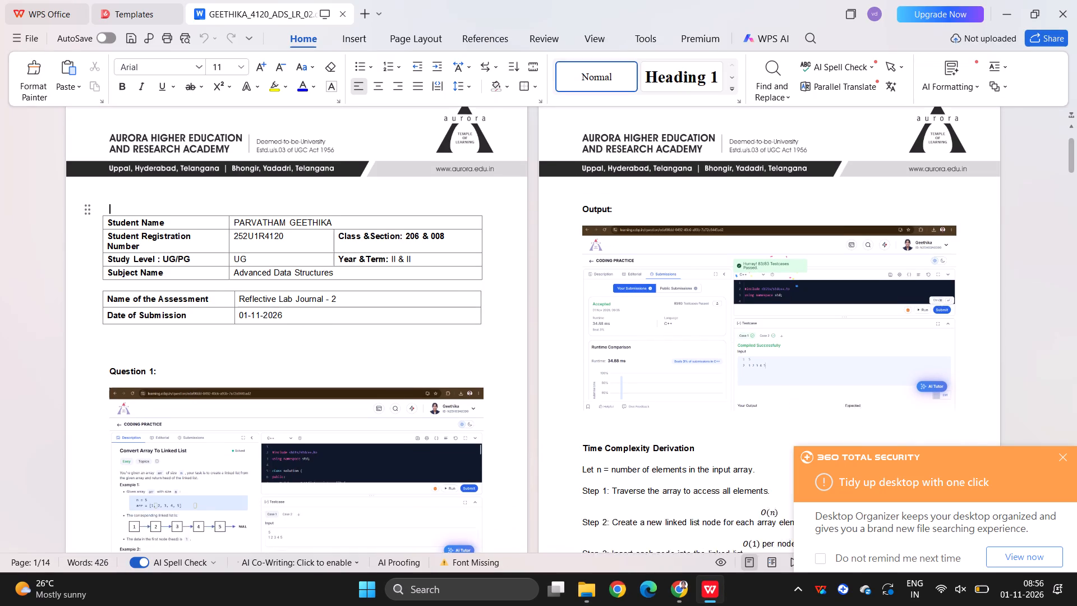
Remove the blank lines above Question 2's Output heading at the top of page 4.
scroll(381, 401, down, 4)
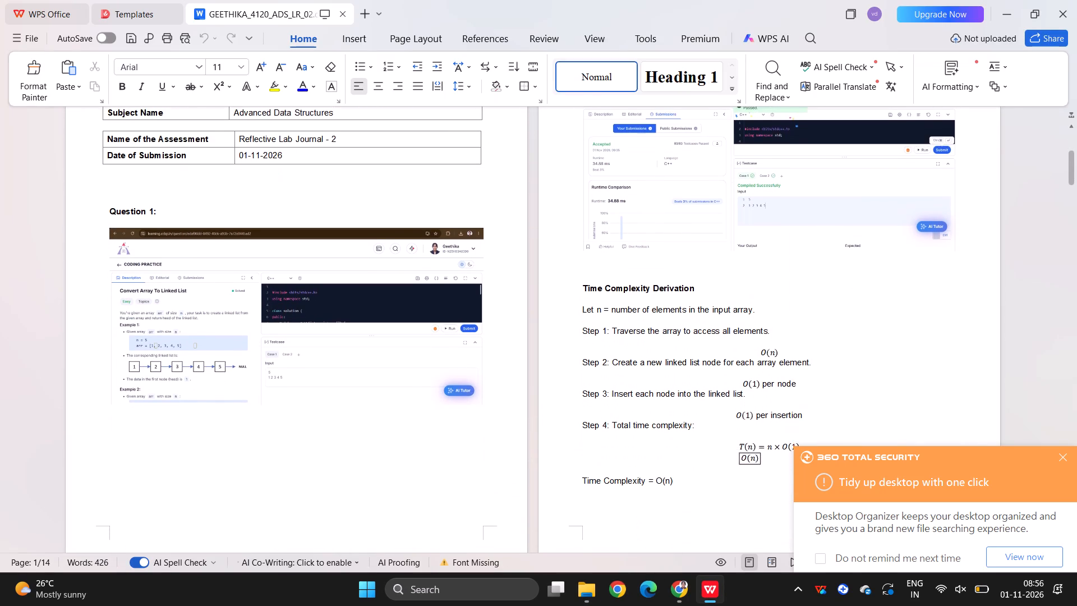
scroll(381, 401, down, 5)
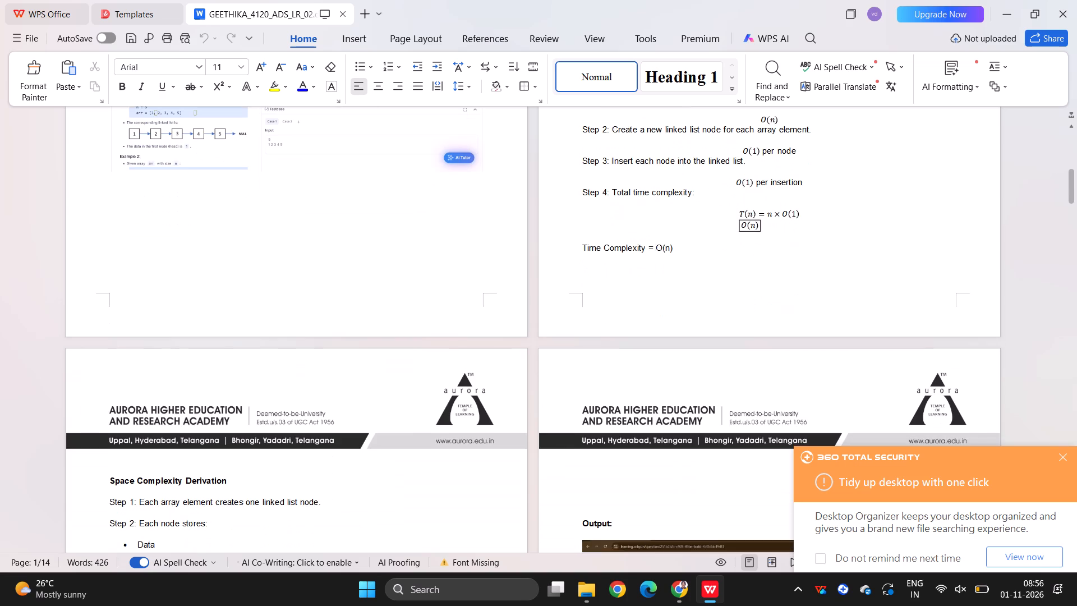
scroll(381, 401, down, 4)
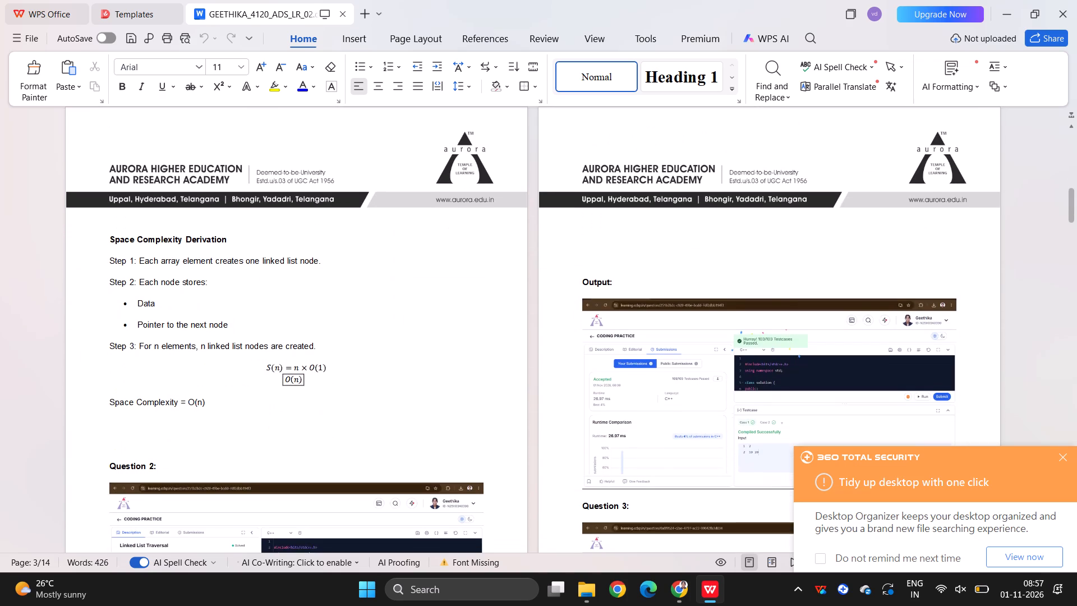
scroll(381, 401, down, 1)
scroll(452, 294, right, 1)
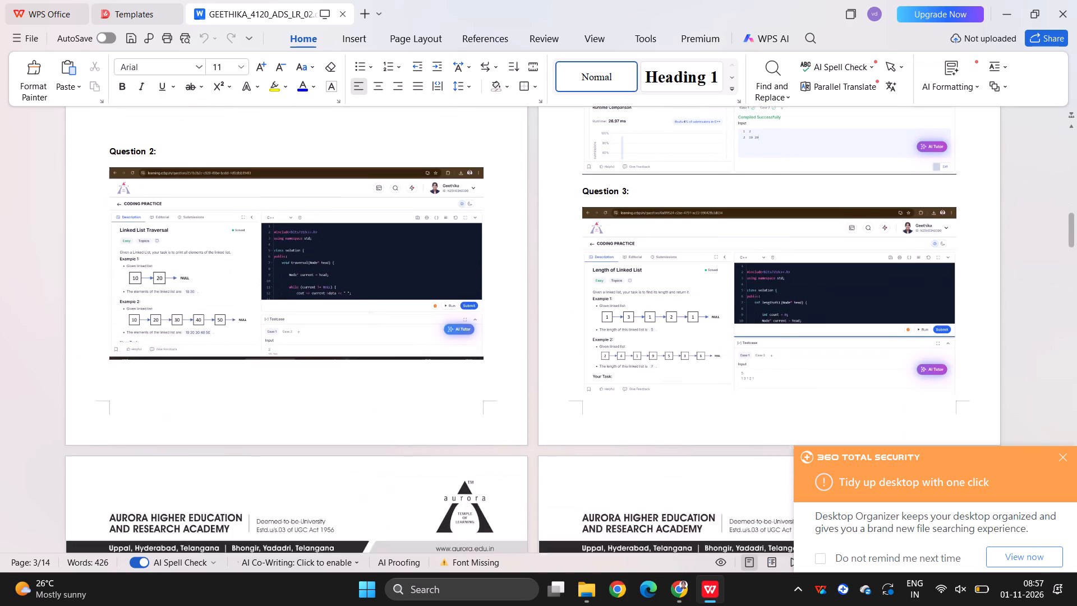
scroll(452, 294, right, 1)
scroll(515, 302, up, 2)
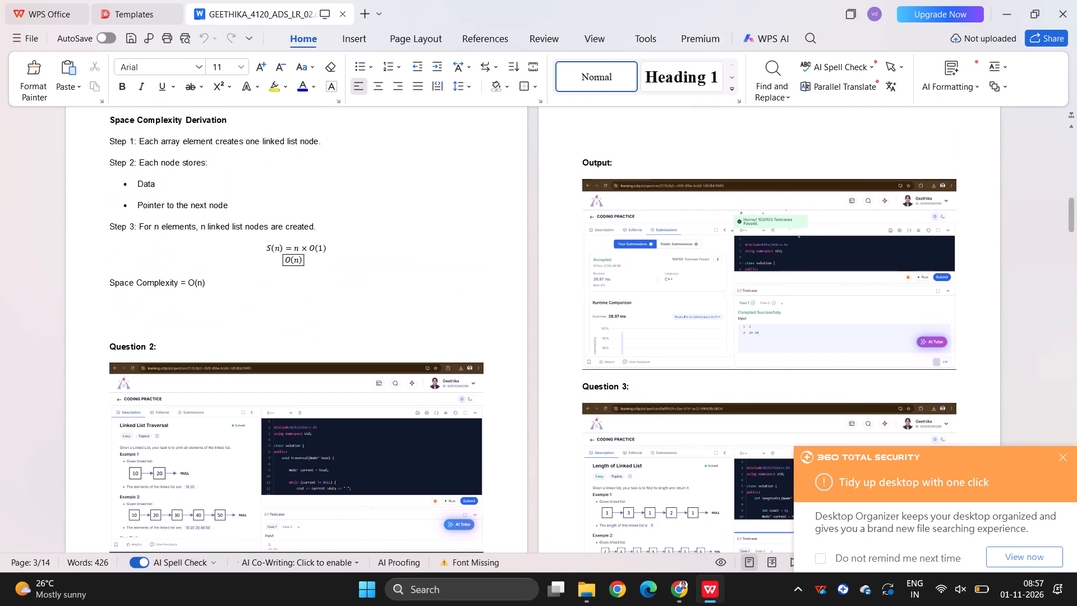
scroll(515, 302, up, 1)
click(578, 206)
key(BackSpace)
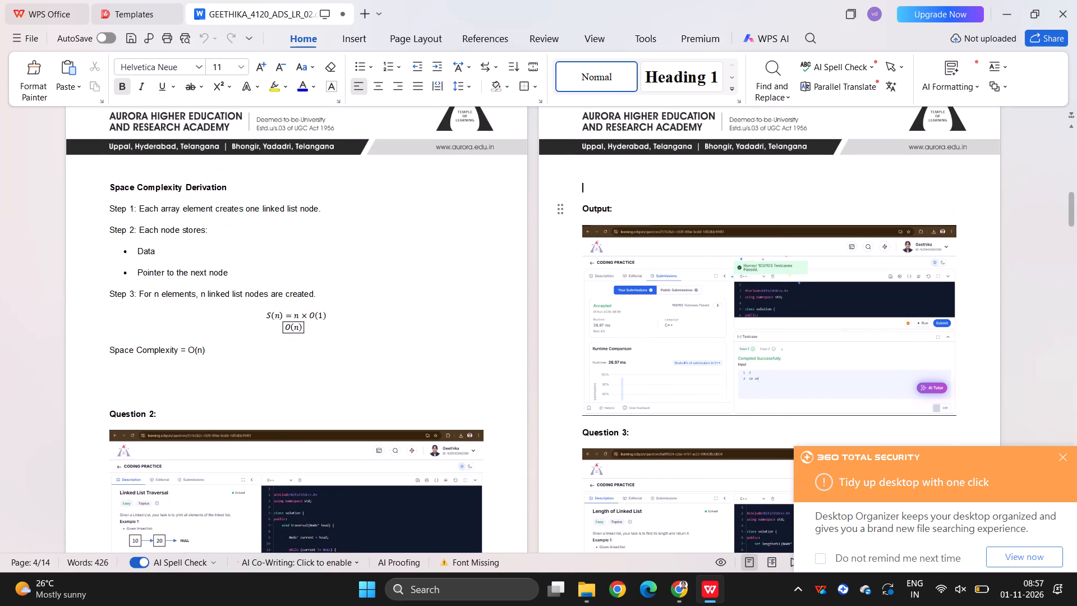
key(BackSpace)
Insert a line break after Question 3's screenshot on page 4 to push its Output heading onto the following page.
scroll(578, 206, down, 2)
scroll(578, 206, up, 1)
scroll(578, 206, down, 1)
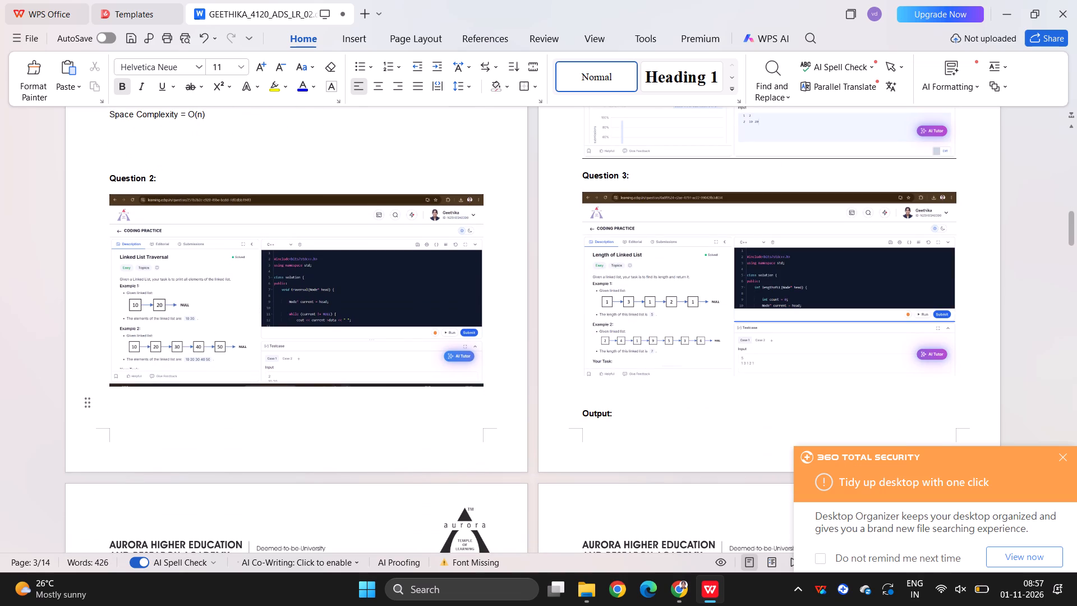
click(979, 371)
key(Return)
Check the following pages of the report and delete the blank line above Question 6's Output heading on page 9.
scroll(979, 371, down, 1)
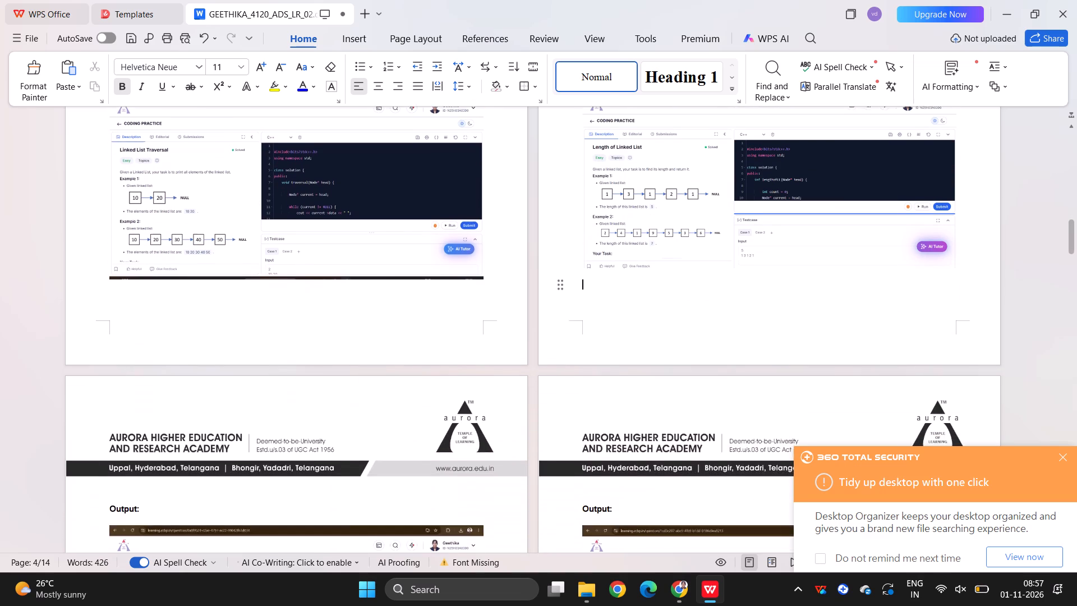
scroll(979, 371, down, 6)
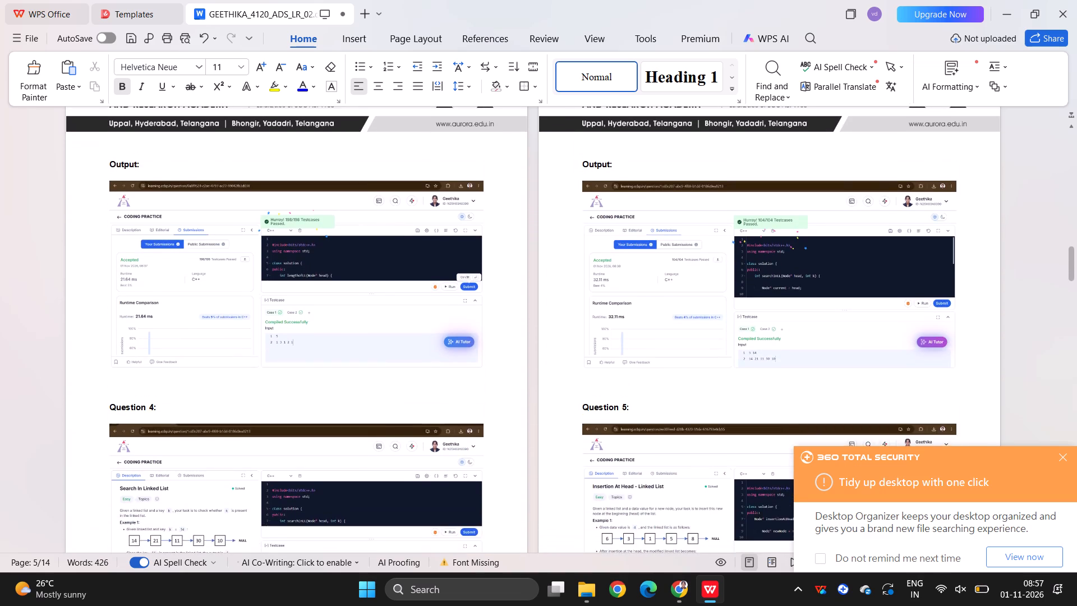
scroll(979, 371, down, 7)
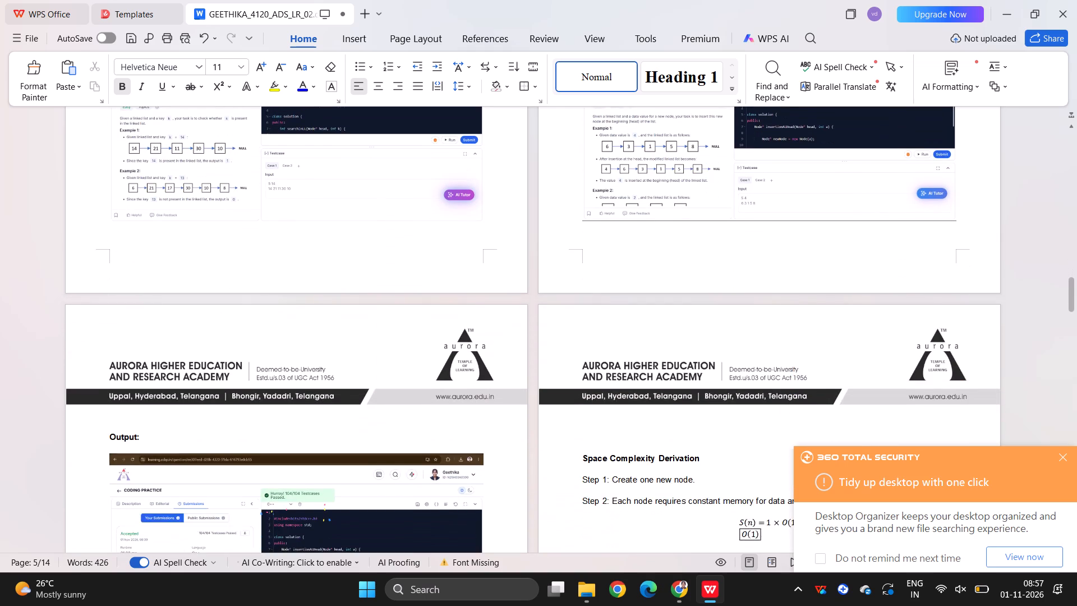
scroll(979, 371, down, 6)
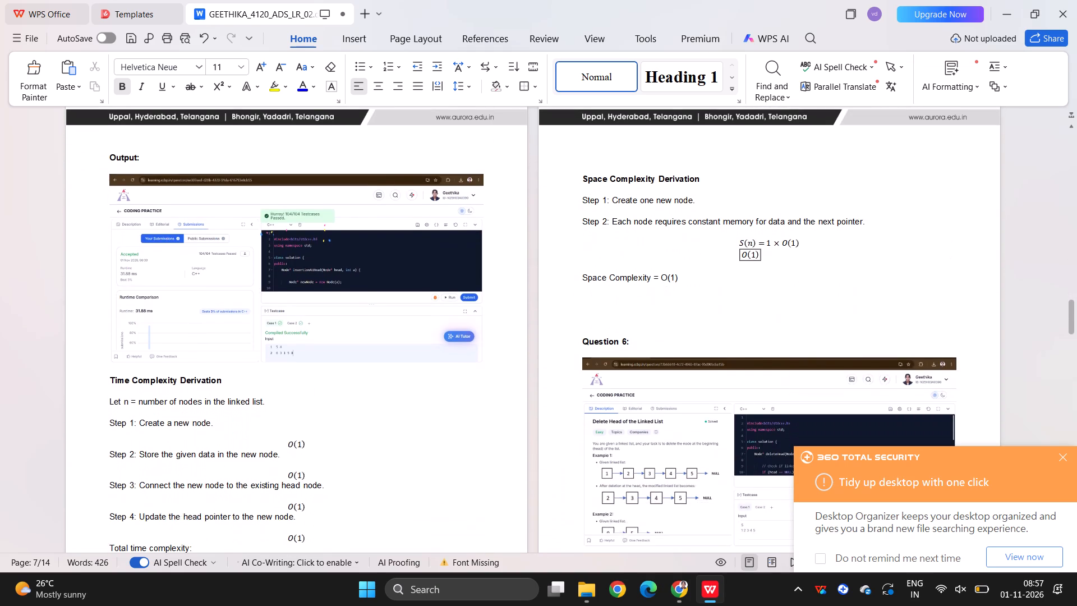
scroll(979, 371, down, 6)
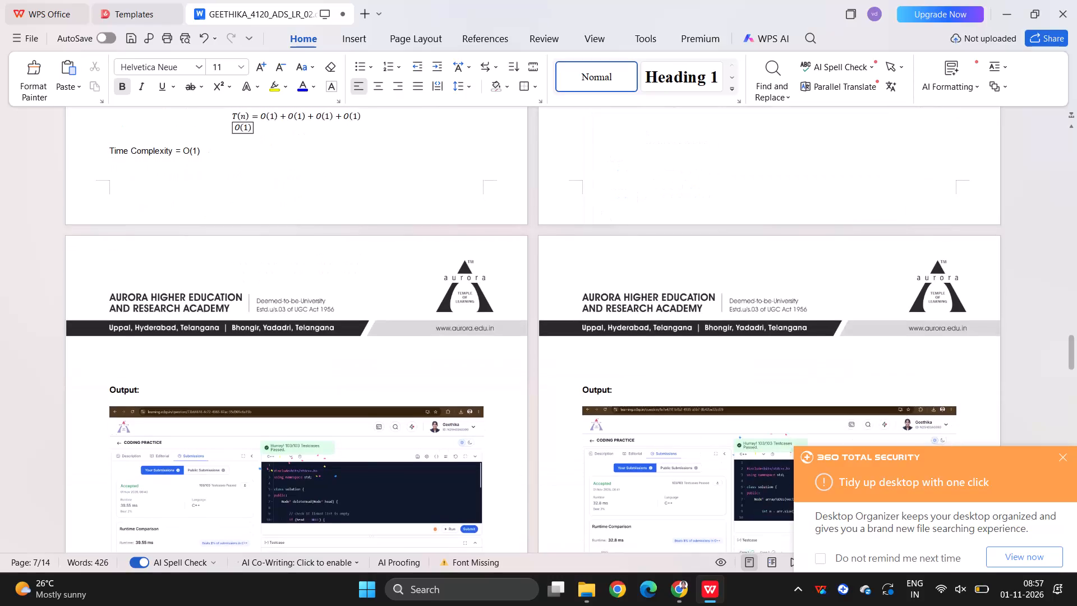
scroll(979, 371, down, 3)
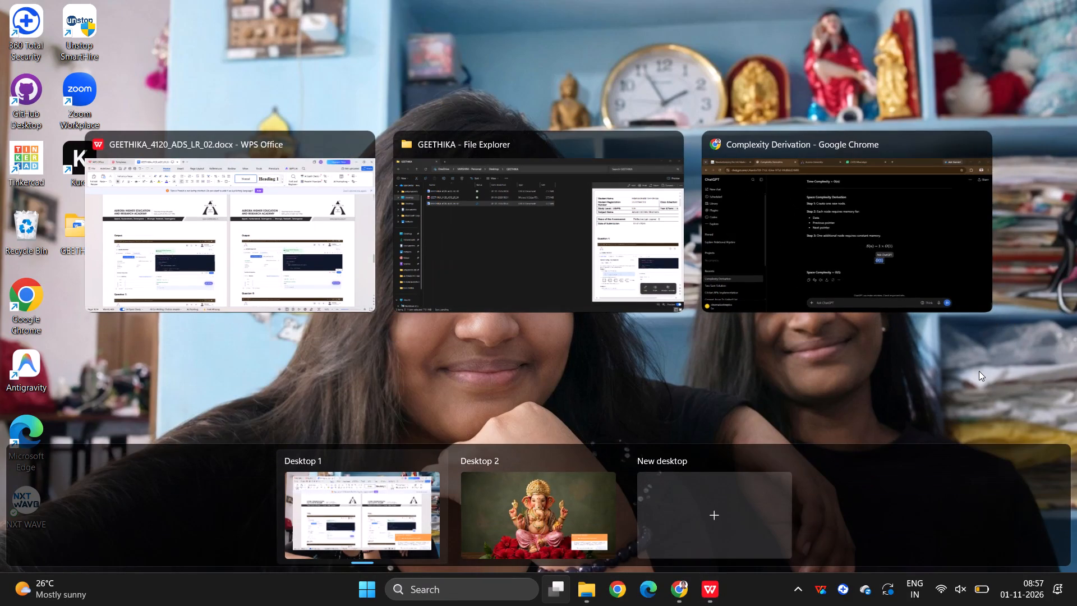
click(333, 264)
scroll(521, 369, down, 1)
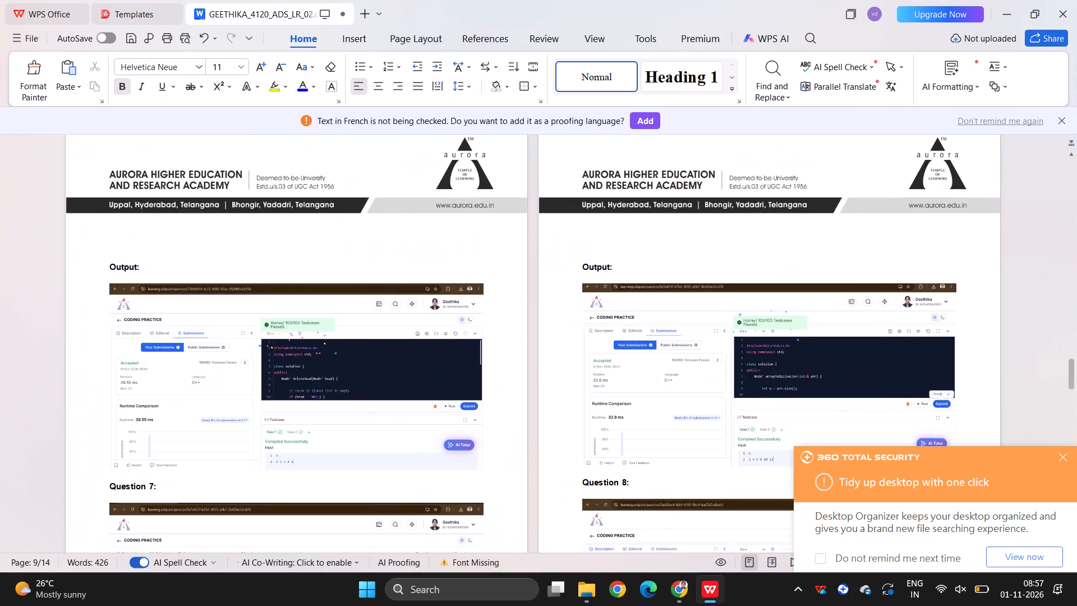
scroll(521, 369, down, 4)
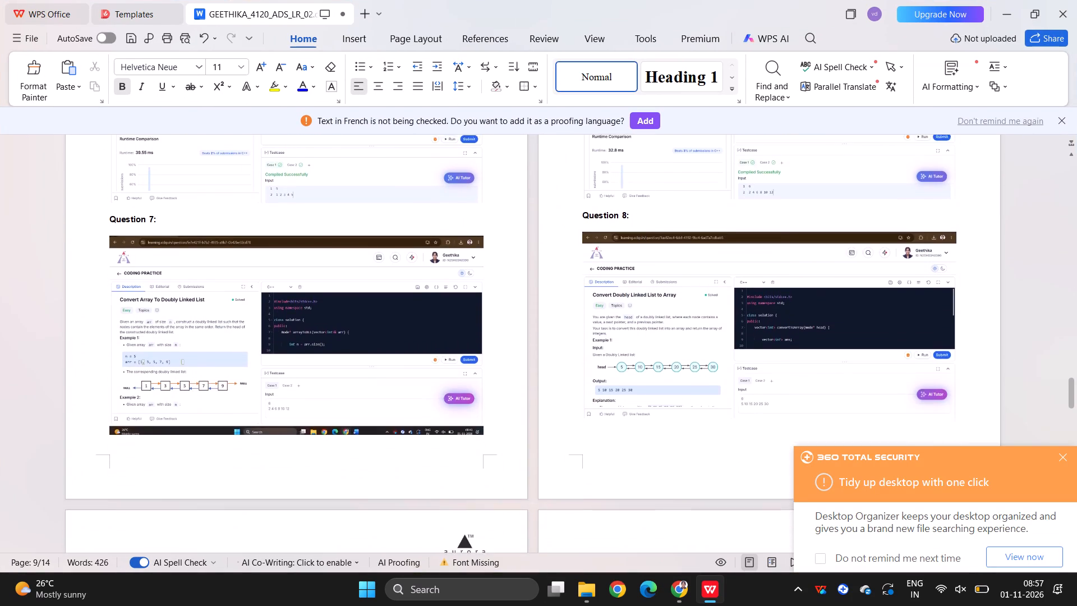
scroll(521, 369, down, 1)
scroll(207, 241, up, 1)
click(117, 197)
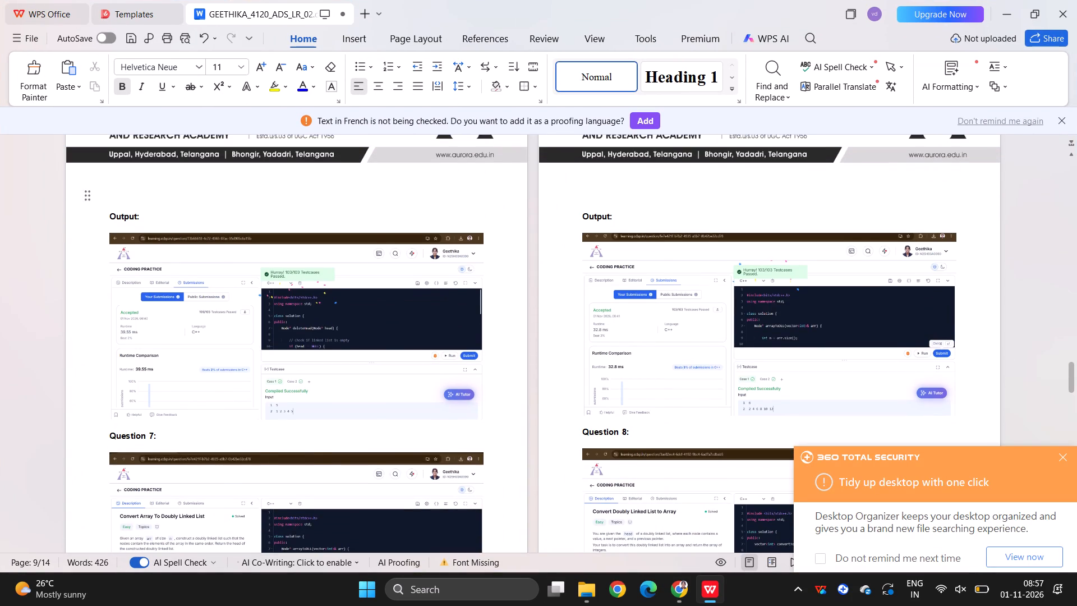
key(BackSpace)
Insert a line break after Question 10's "Time Complexity = O(n)" line to push the Space Complexity Derivation heading onto the last page.
scroll(117, 197, up, 1)
scroll(117, 197, down, 1)
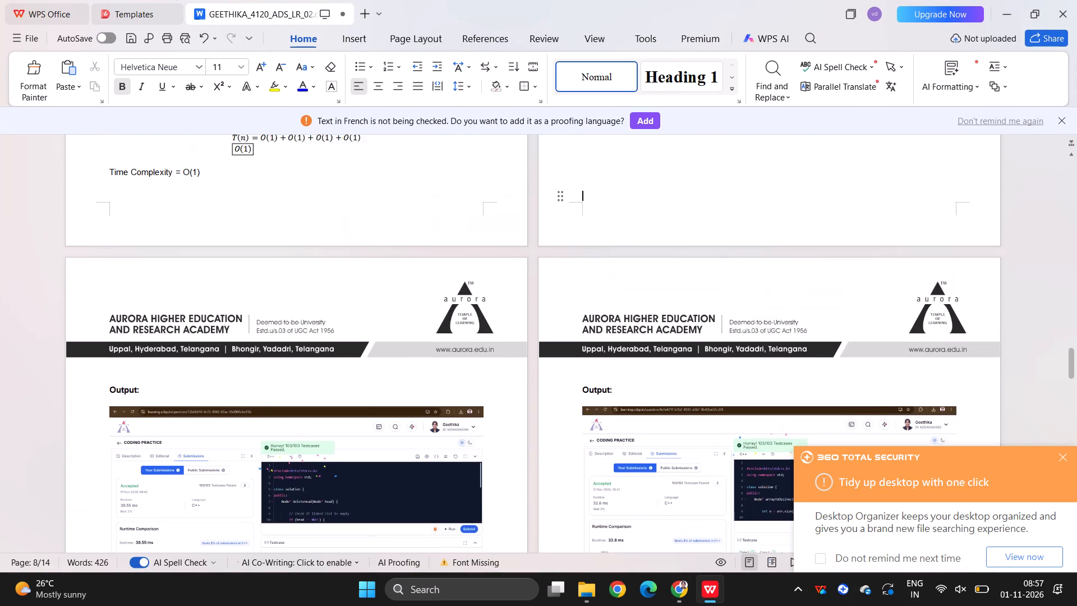
scroll(117, 197, down, 3)
scroll(367, 319, down, 3)
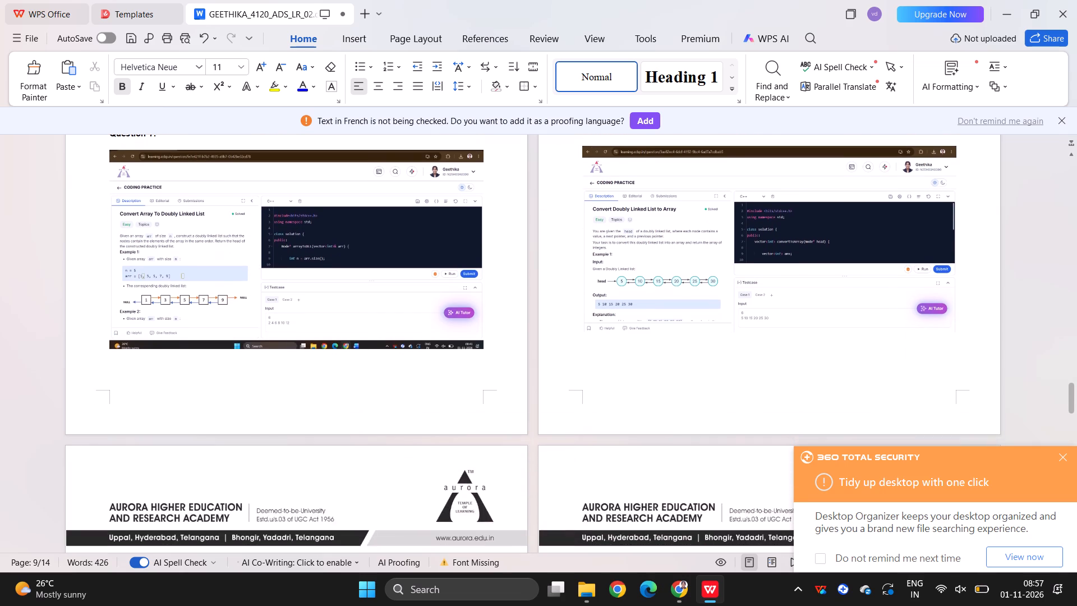
scroll(367, 319, down, 7)
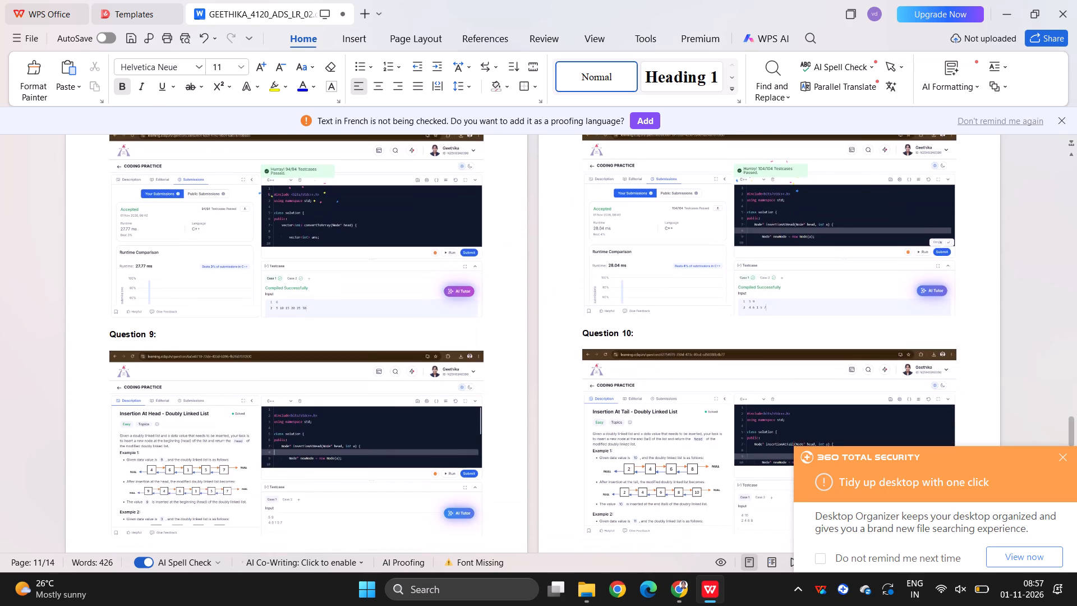
scroll(367, 319, down, 7)
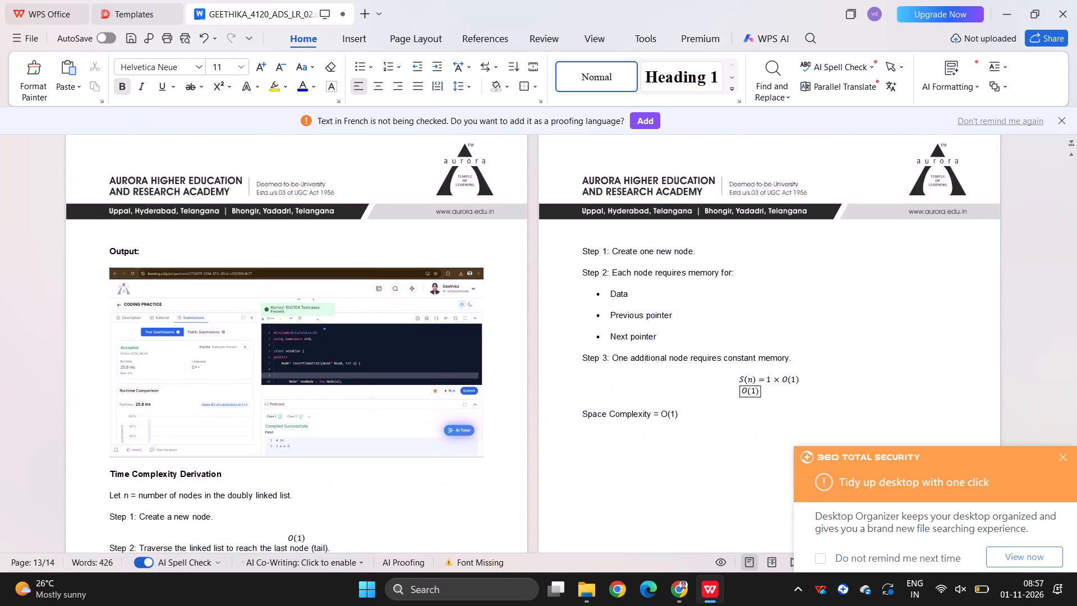
scroll(367, 319, down, 5)
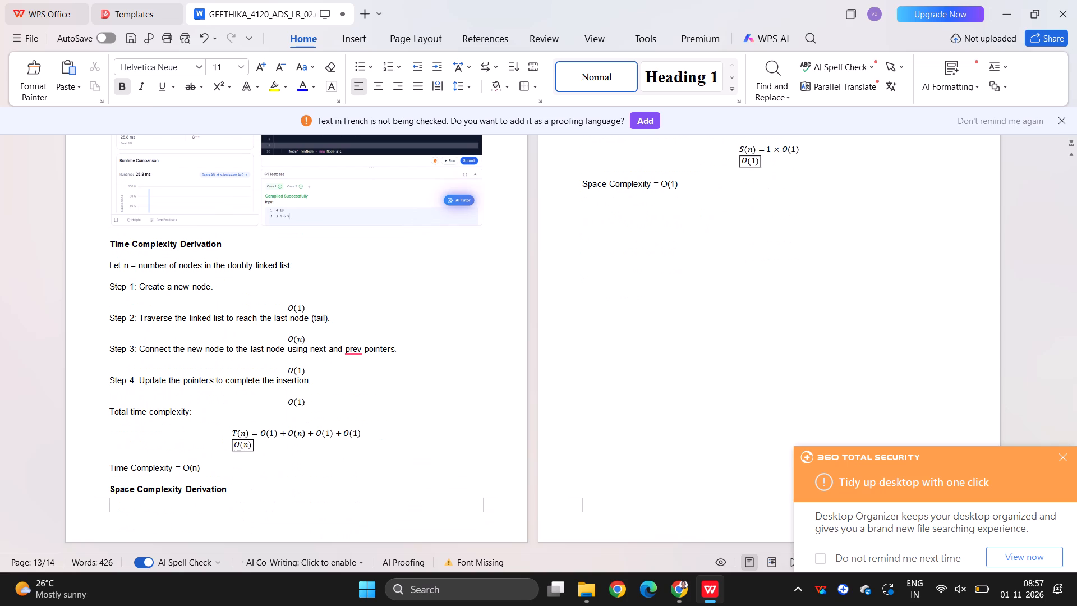
scroll(367, 319, down, 1)
click(218, 470)
key(Return)
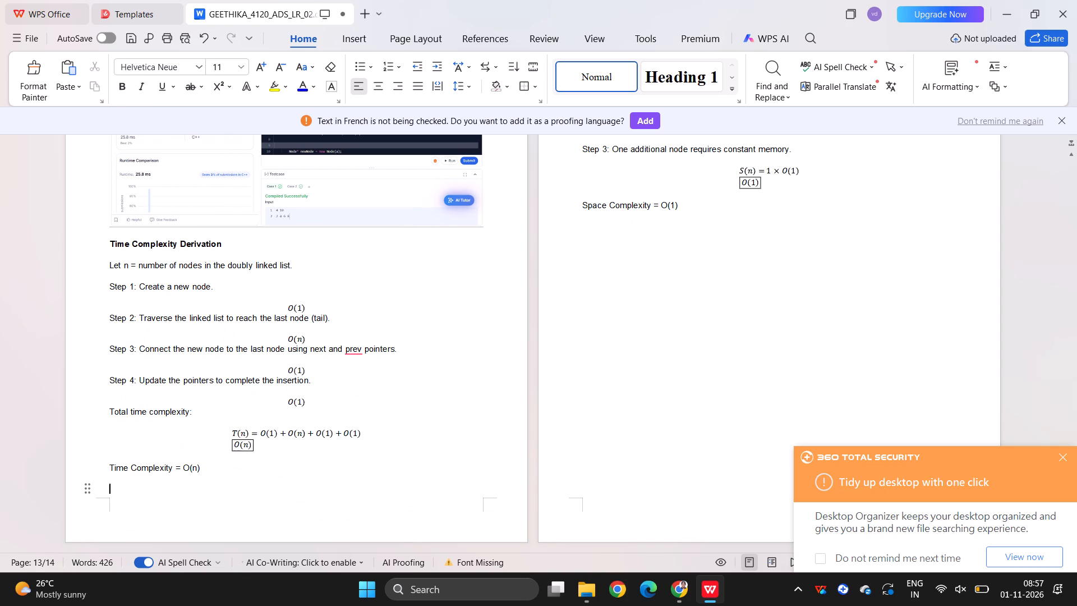
Check the last two pages' layout and save the lab report document.
scroll(218, 470, up, 2)
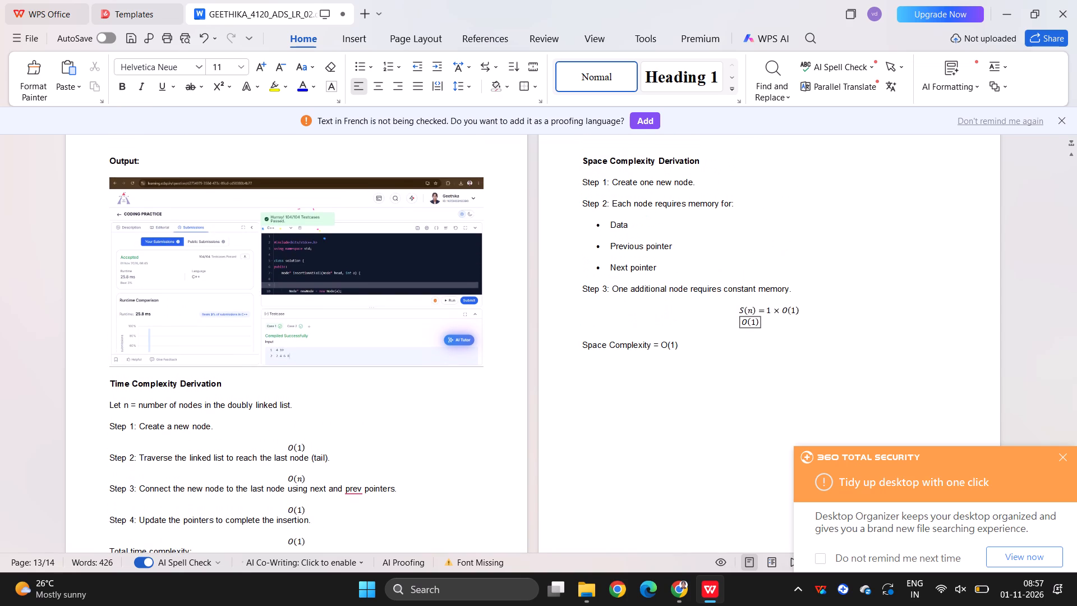
scroll(218, 470, up, 1)
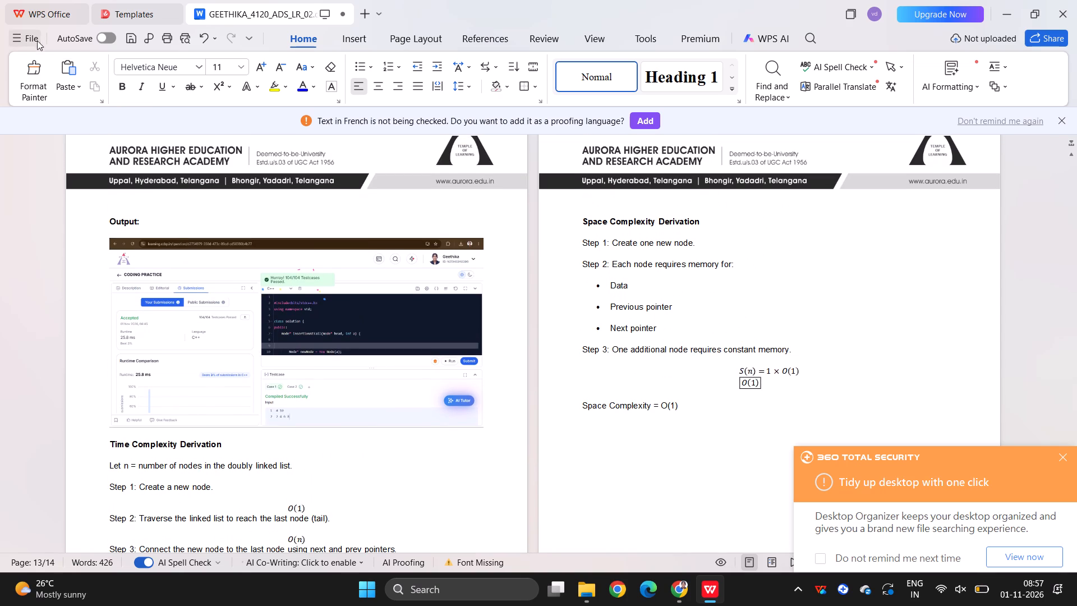
click(29, 38)
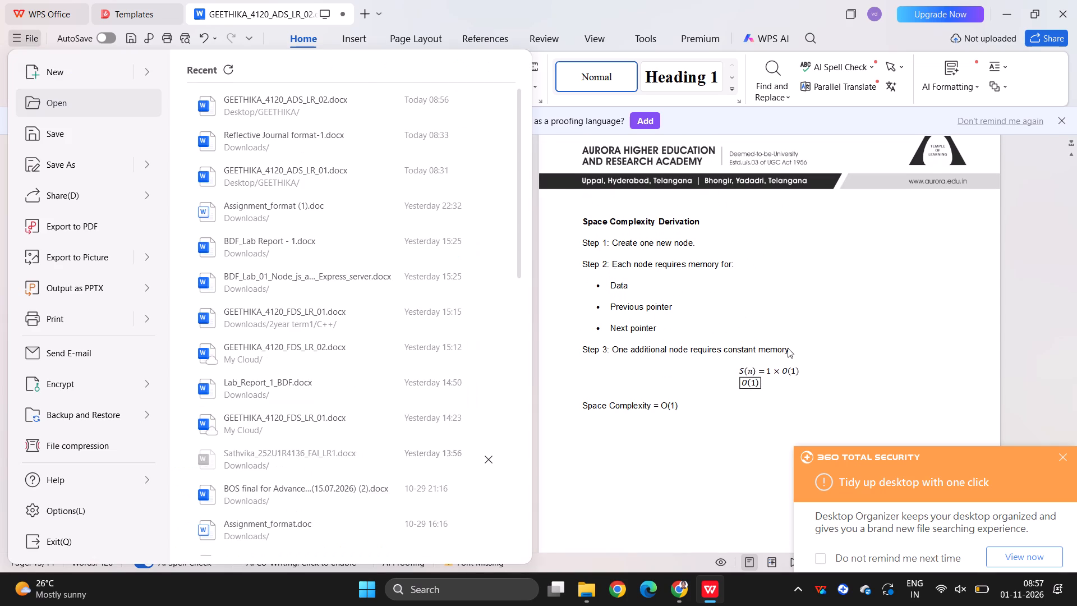
click(788, 348)
key(ctrl+s)
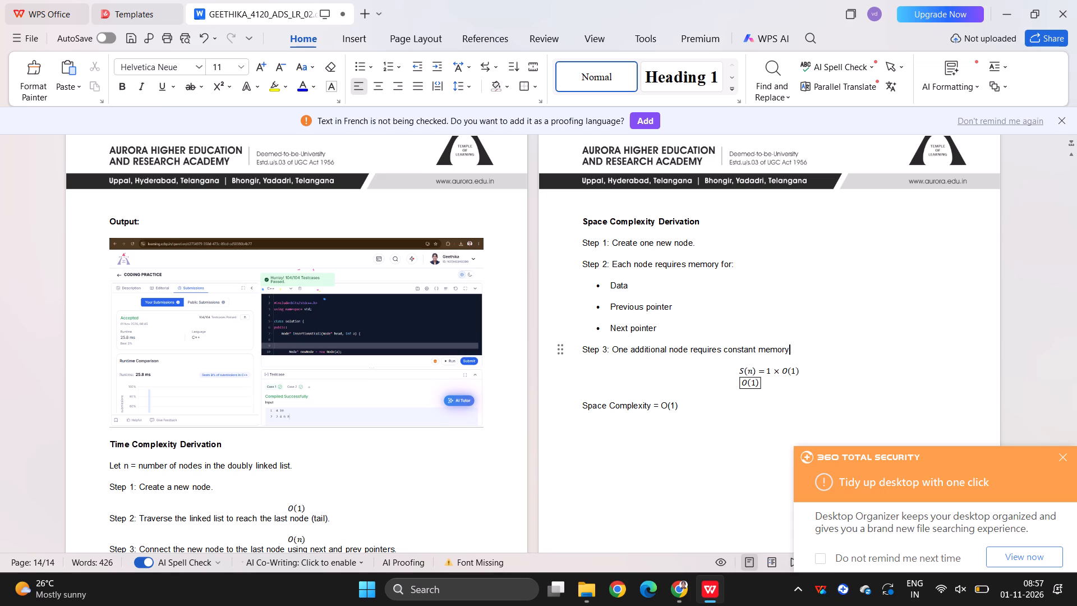
click(18, 40)
click(96, 227)
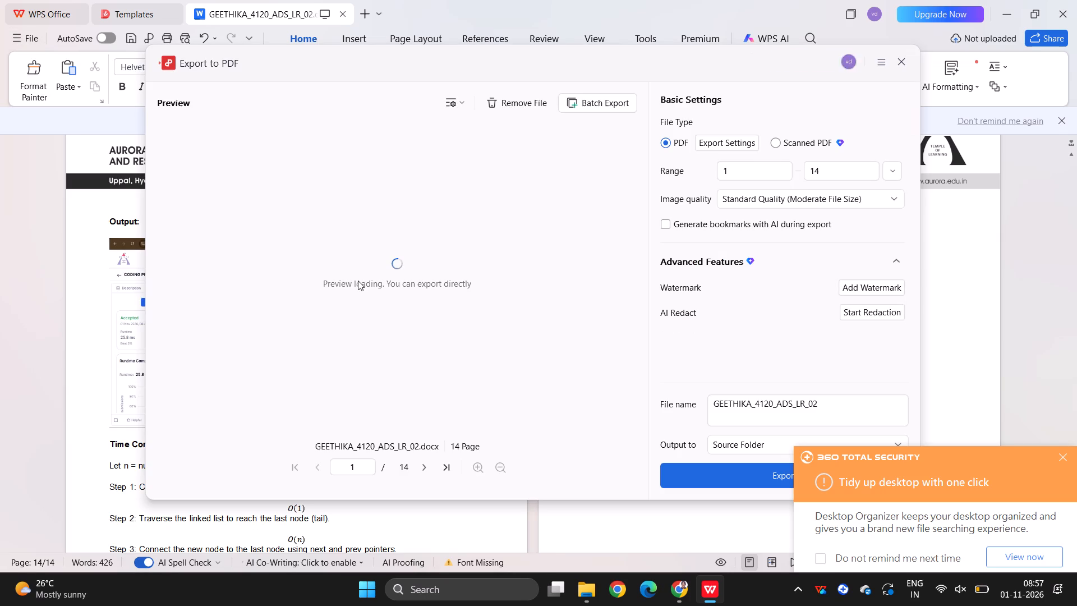
click(703, 476)
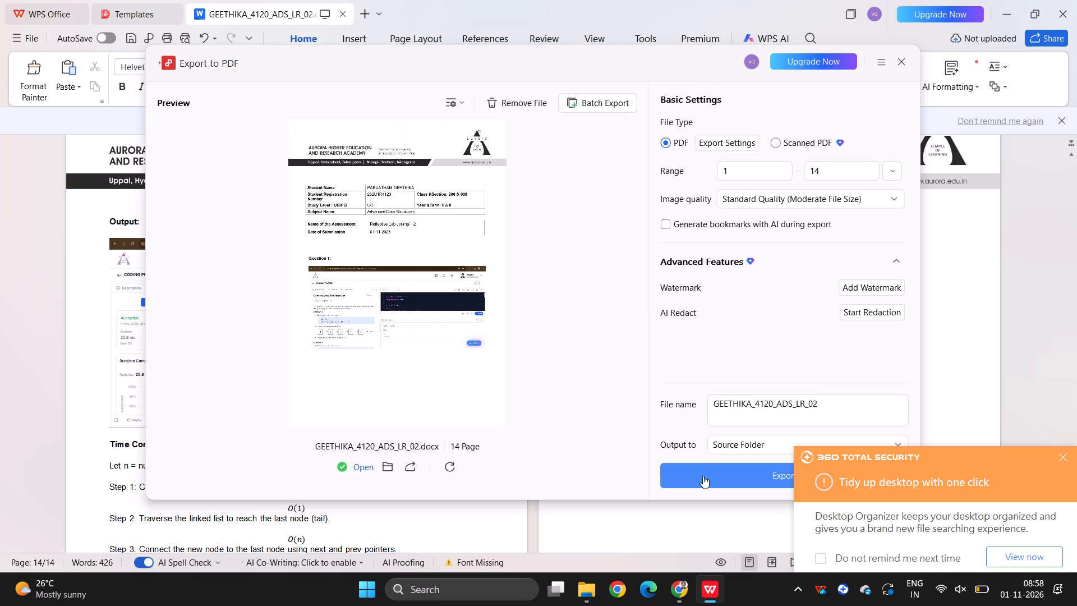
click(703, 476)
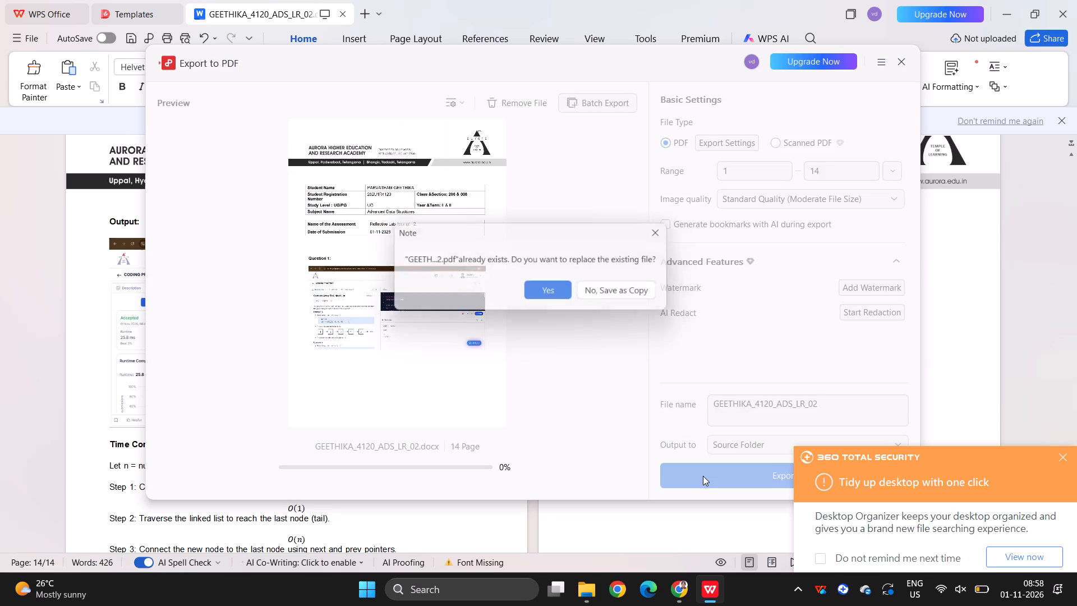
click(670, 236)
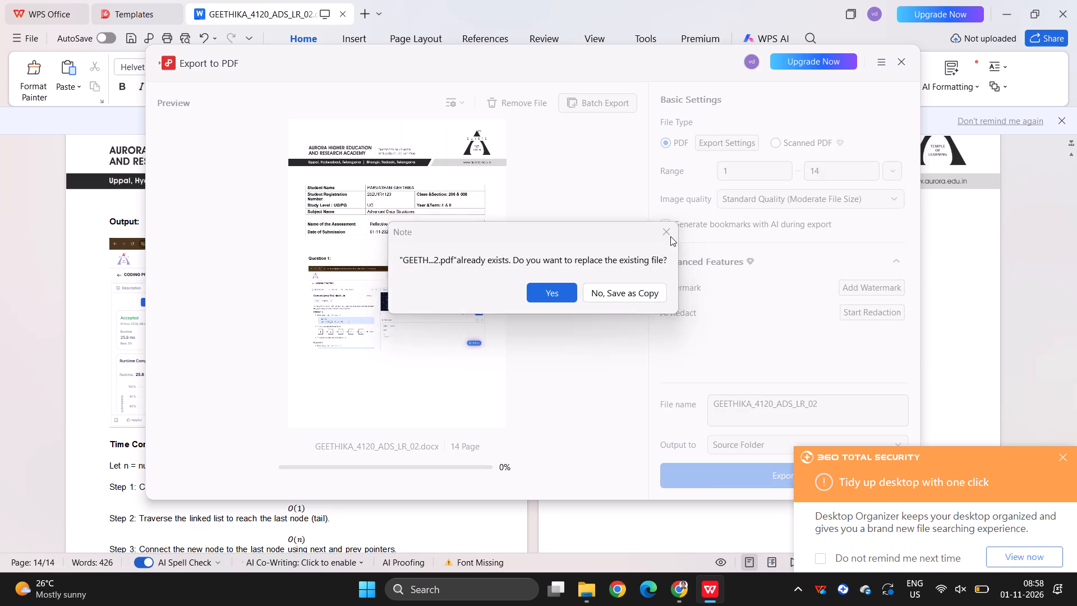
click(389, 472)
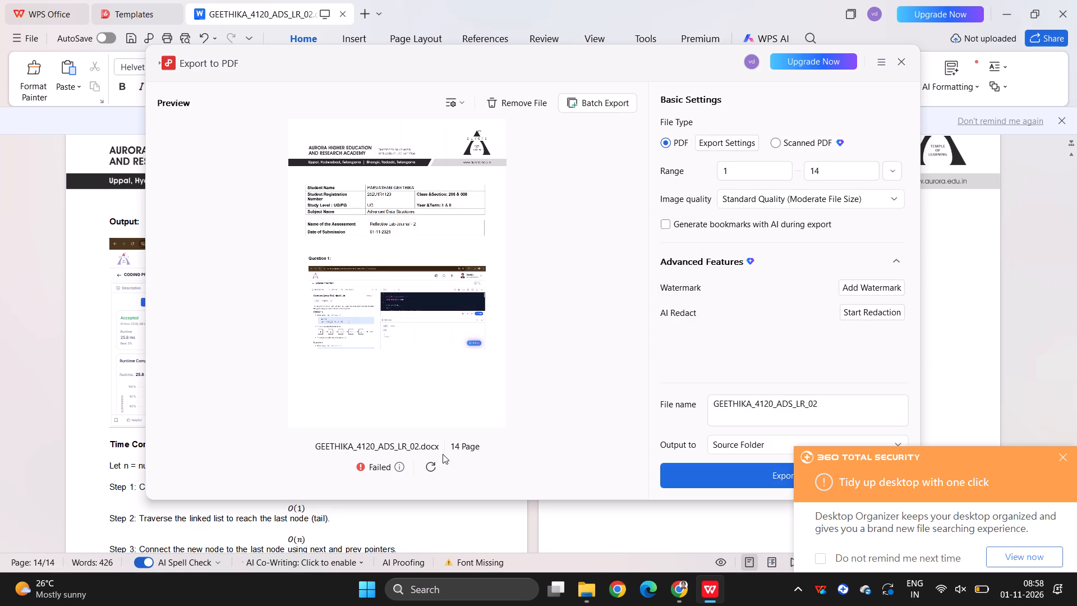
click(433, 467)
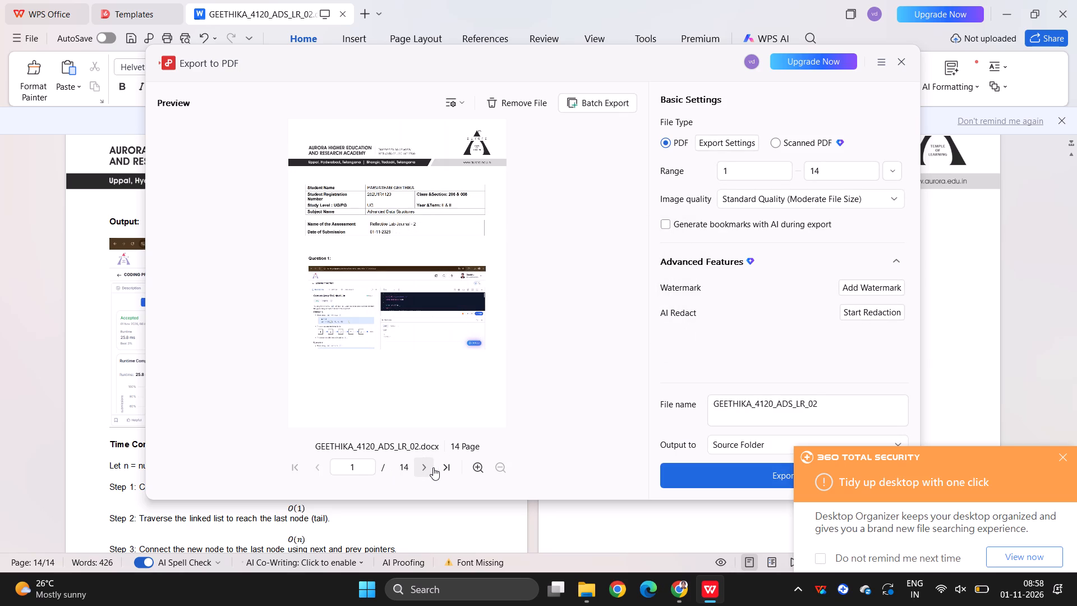
click(744, 483)
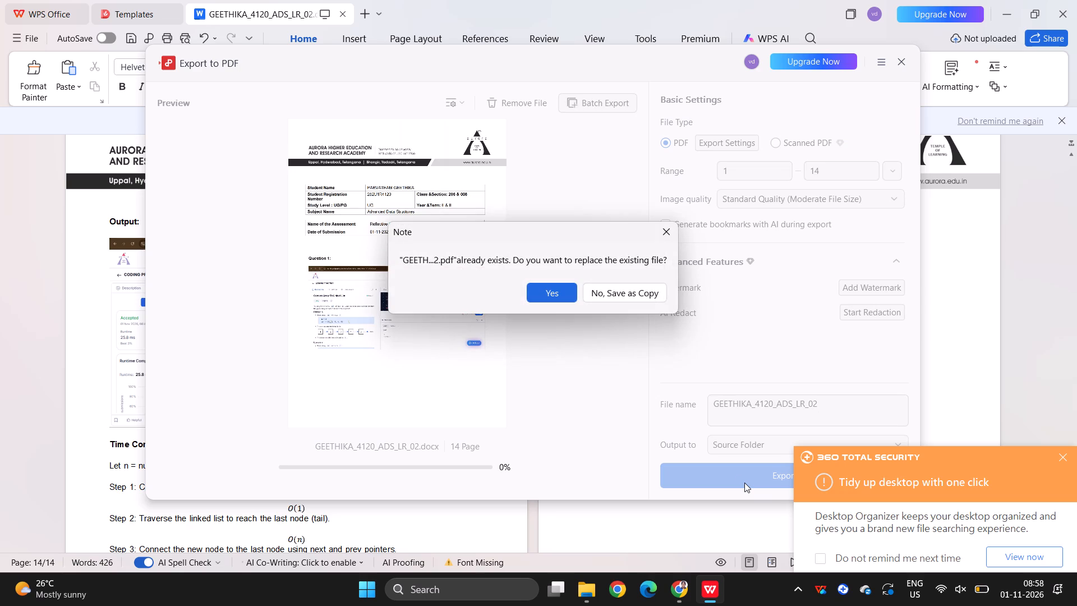
click(552, 288)
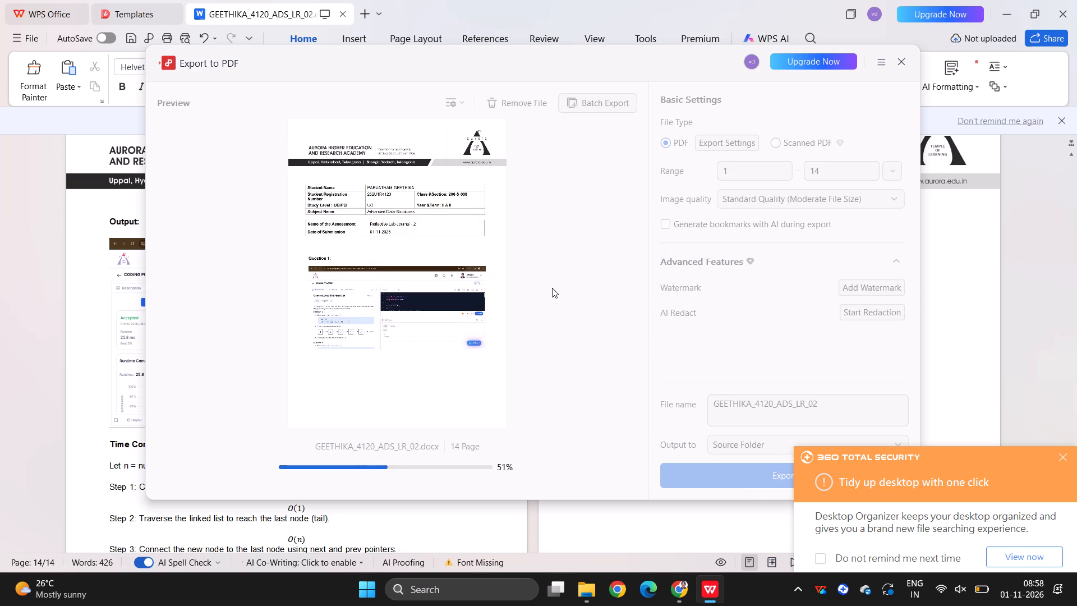
Open the folder containing the exported PDF.
click(392, 466)
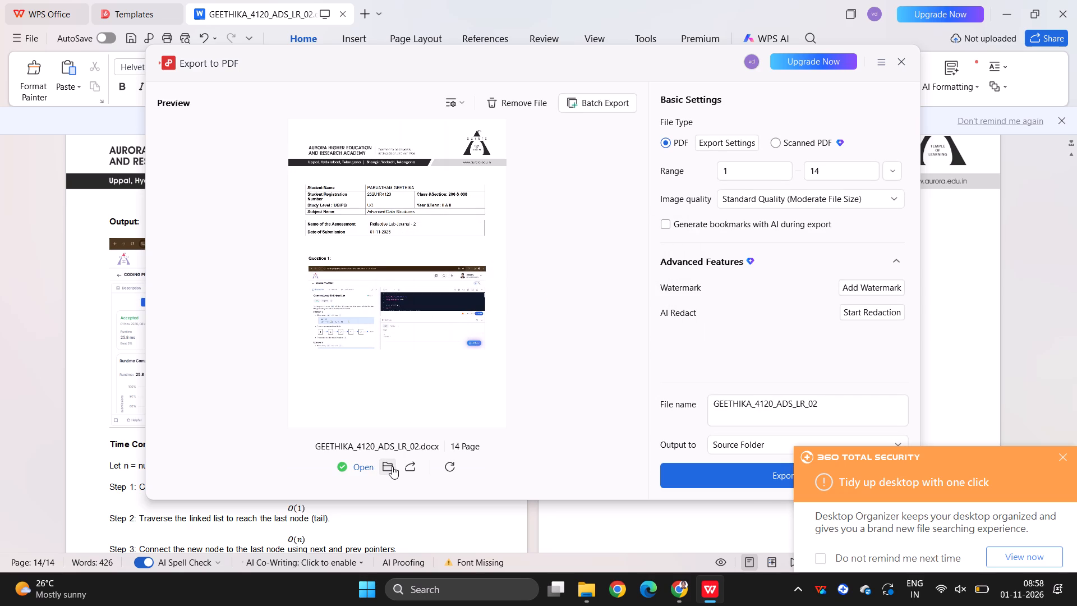
double_click(363, 196)
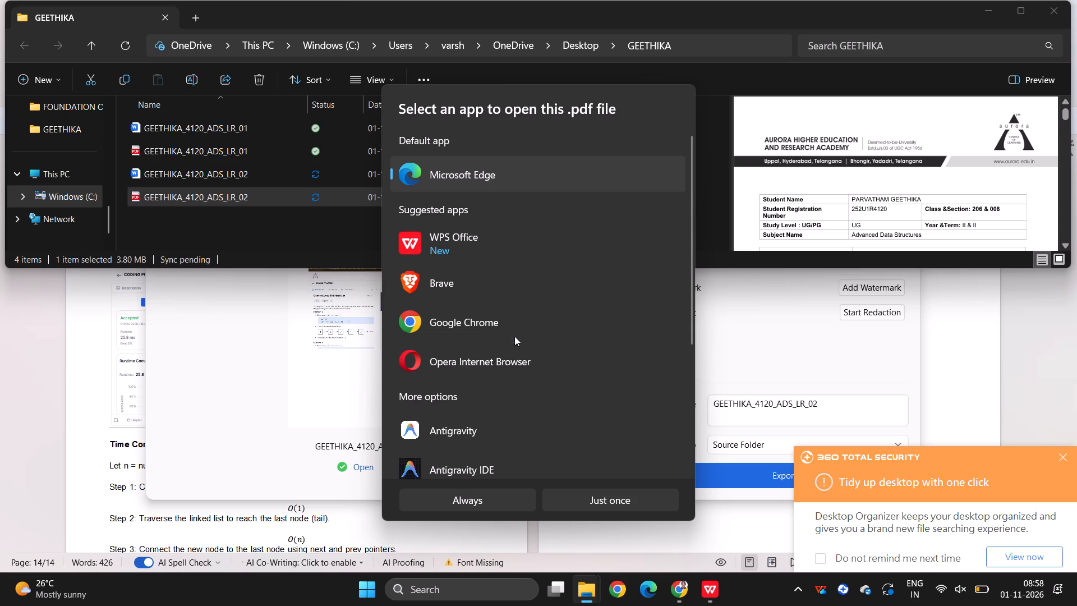
click(516, 332)
click(580, 498)
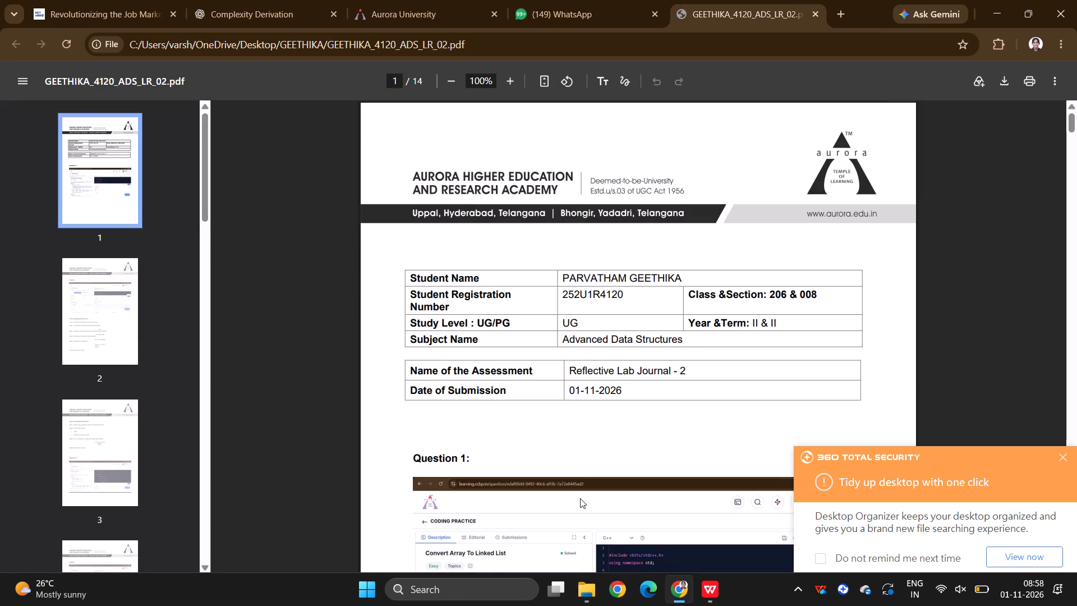
Review the exported PDF from page 1 through the start of Question 6, checking the screenshots, outputs and complexity derivations.
scroll(580, 498, down, 3)
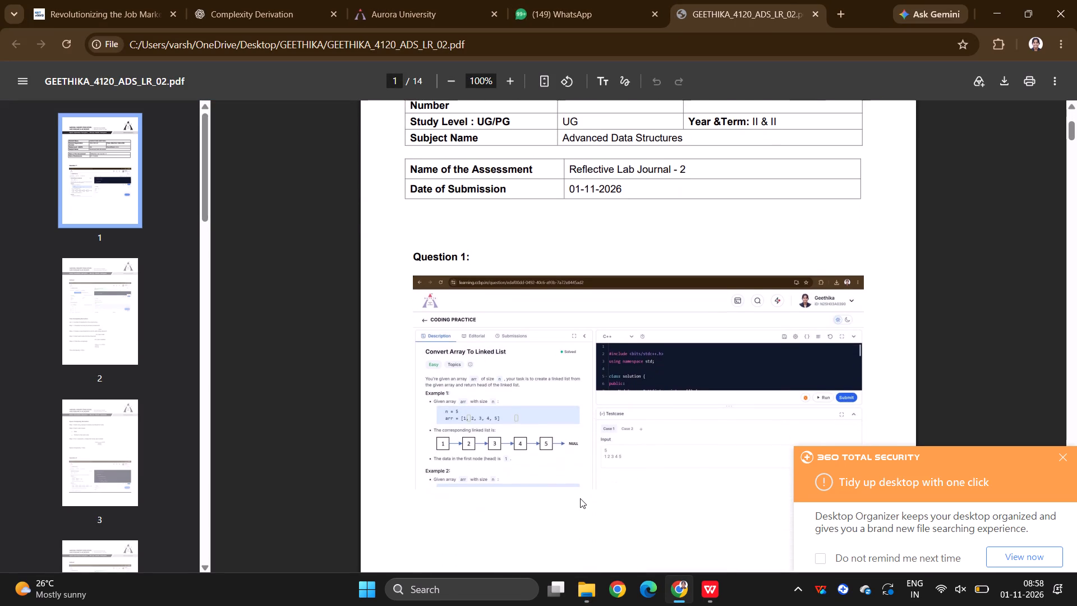
scroll(580, 498, down, 9)
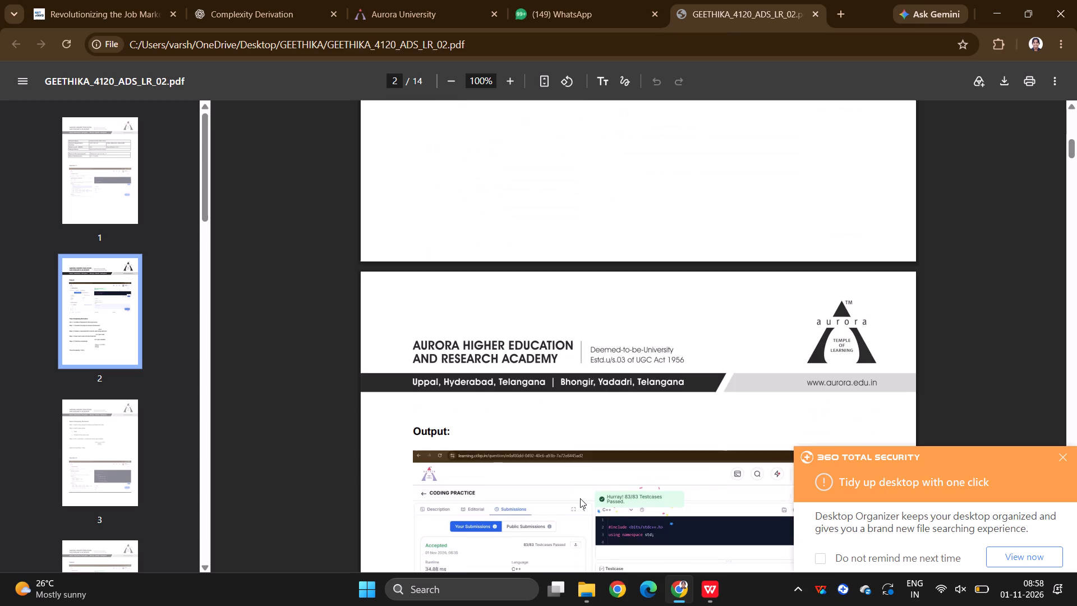
scroll(580, 498, down, 8)
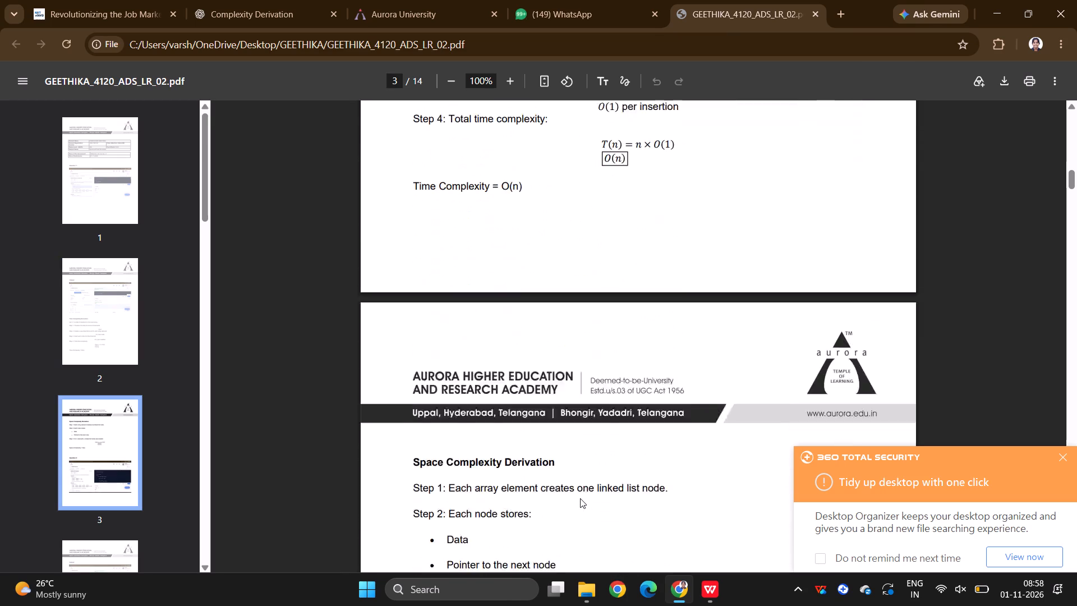
scroll(580, 498, down, 7)
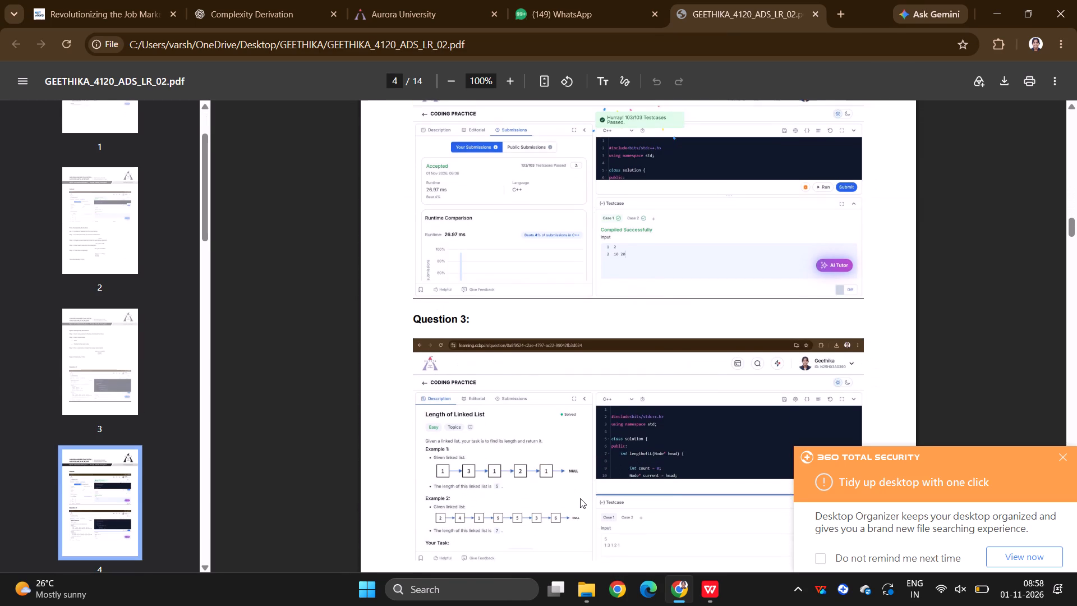
scroll(580, 498, down, 7)
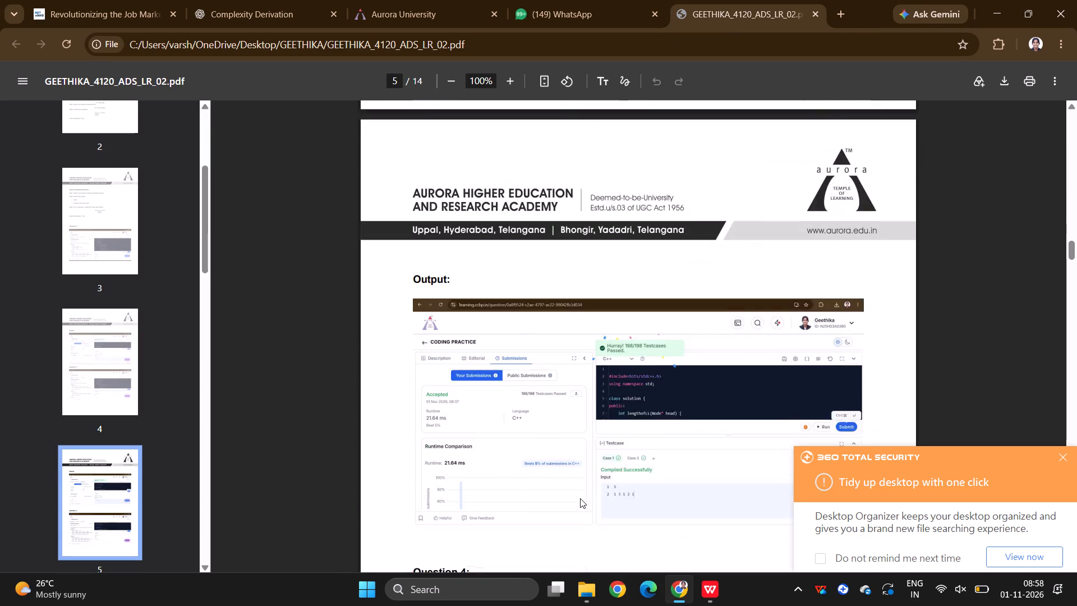
scroll(580, 498, down, 8)
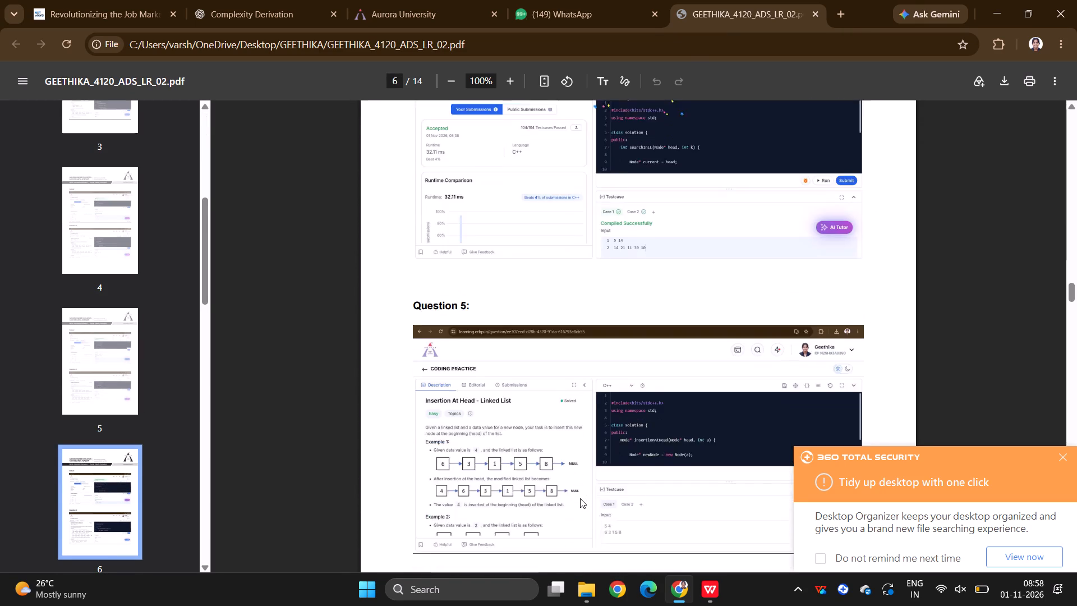
scroll(580, 498, down, 6)
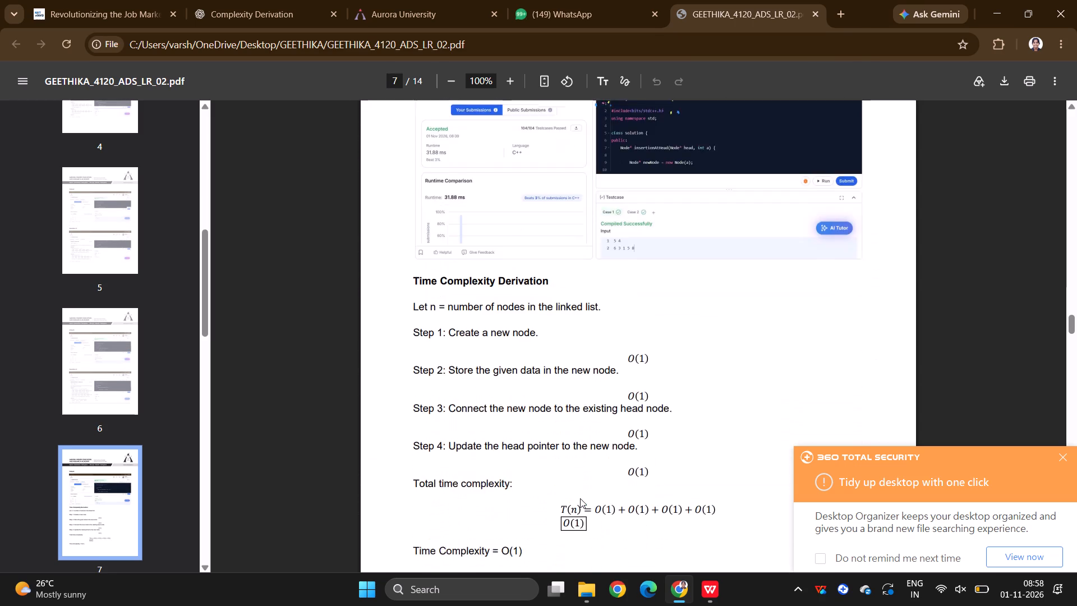
scroll(580, 498, down, 8)
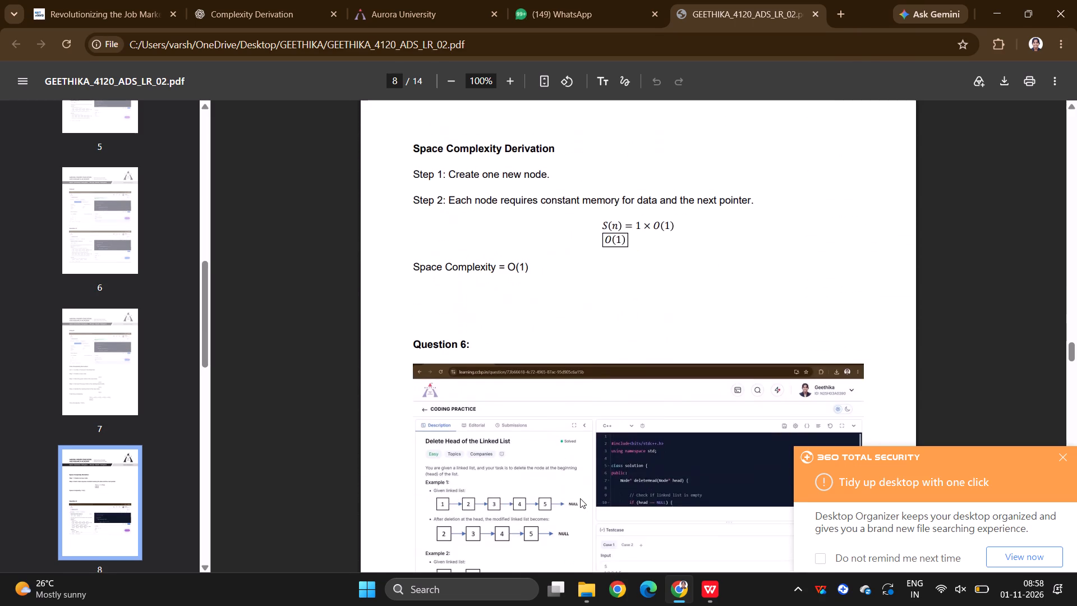
Review the rest of the exported PDF from Question 6 through the final Space Complexity Derivation on page 14, and close it.
scroll(580, 498, down, 8)
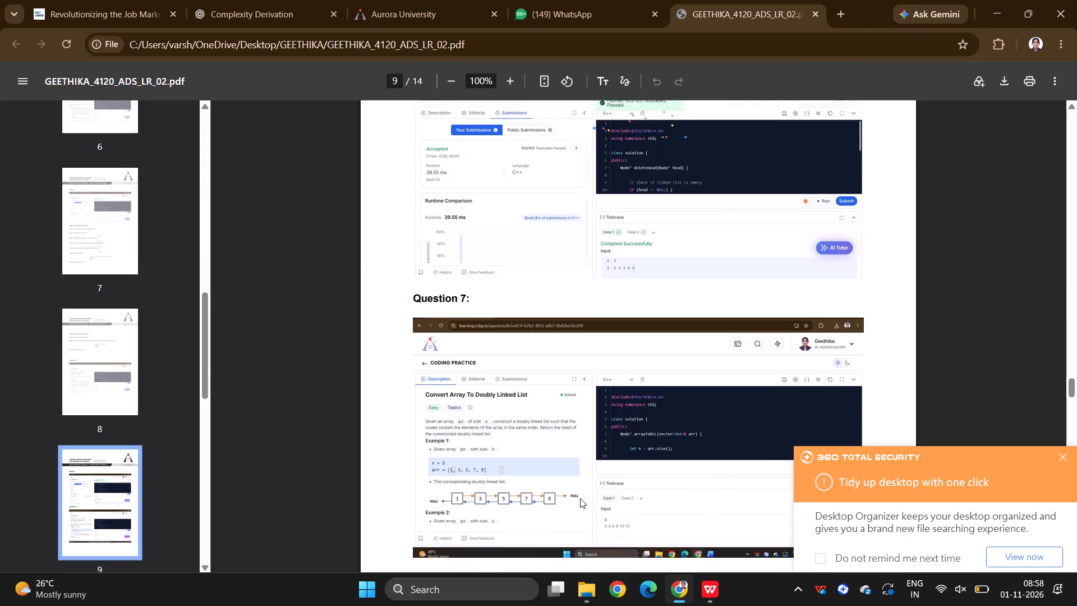
scroll(580, 498, down, 8)
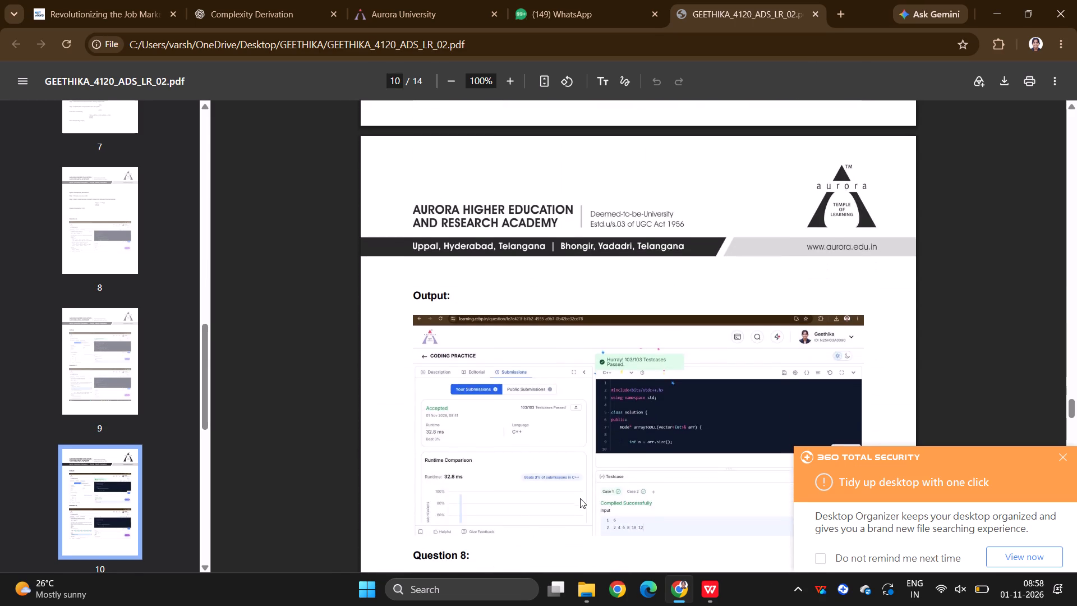
scroll(580, 498, down, 8)
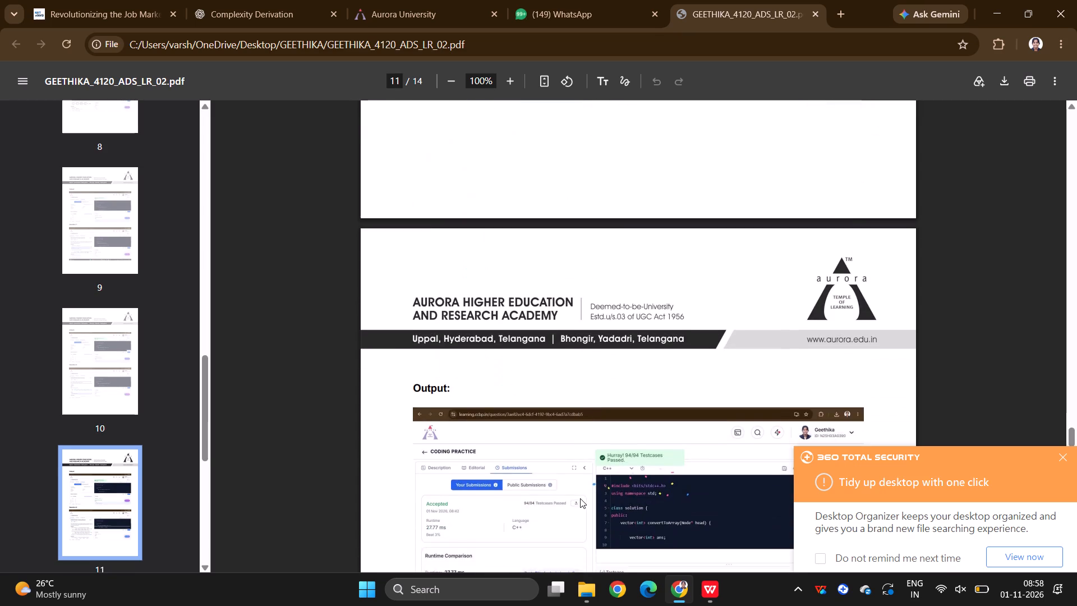
scroll(580, 498, down, 8)
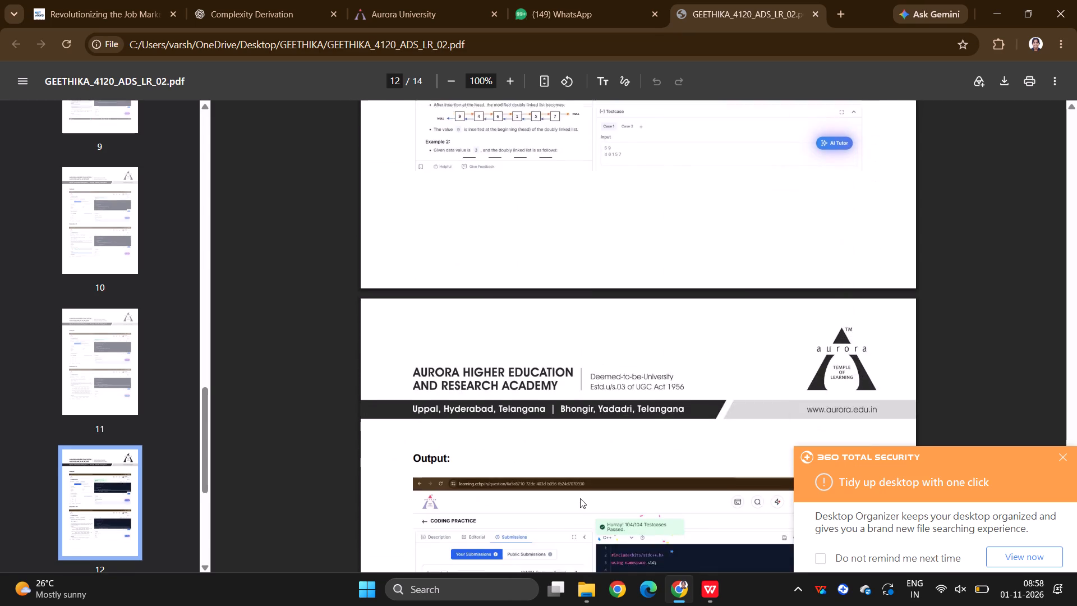
scroll(580, 498, down, 8)
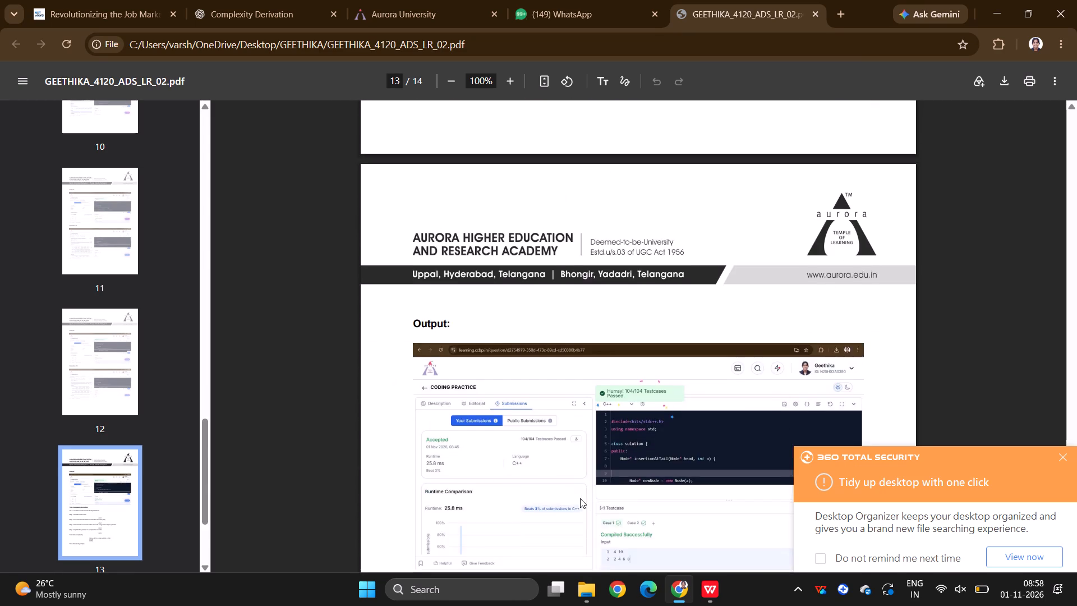
scroll(580, 498, down, 6)
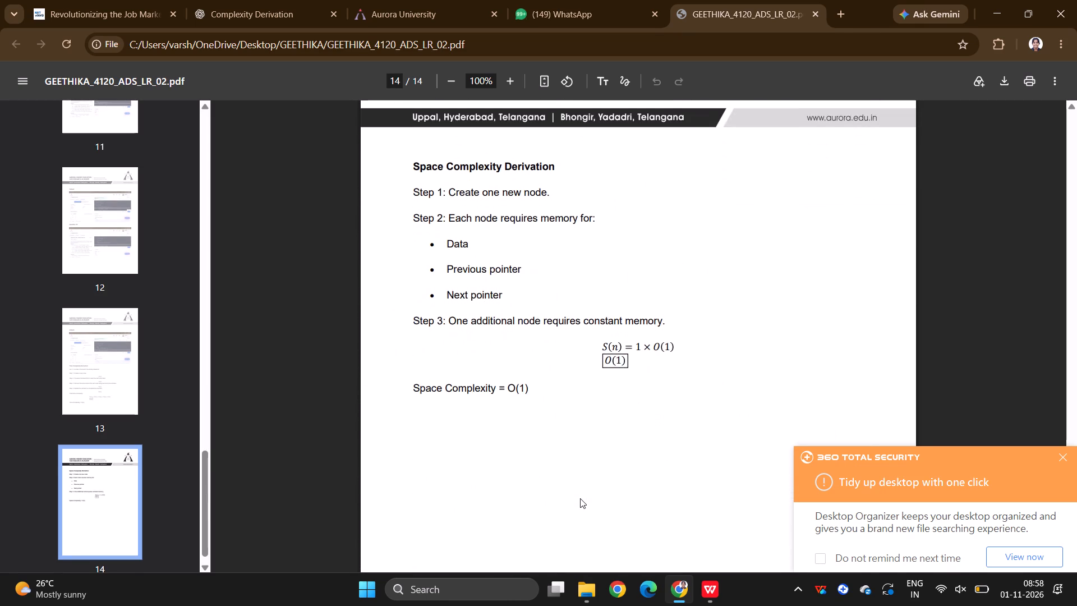
scroll(580, 498, down, 3)
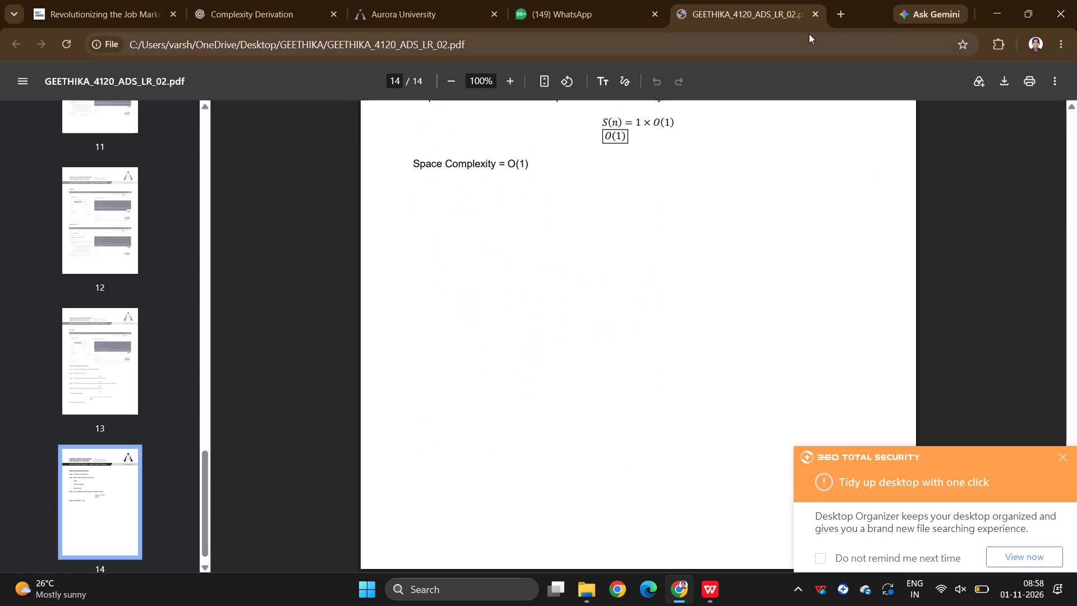
click(813, 15)
Upload the exported PDF ending in ADS_LR_02 as the Lab Report 2 submission for Advanced Data Structures on the Aurora University assessments page.
click(444, 0)
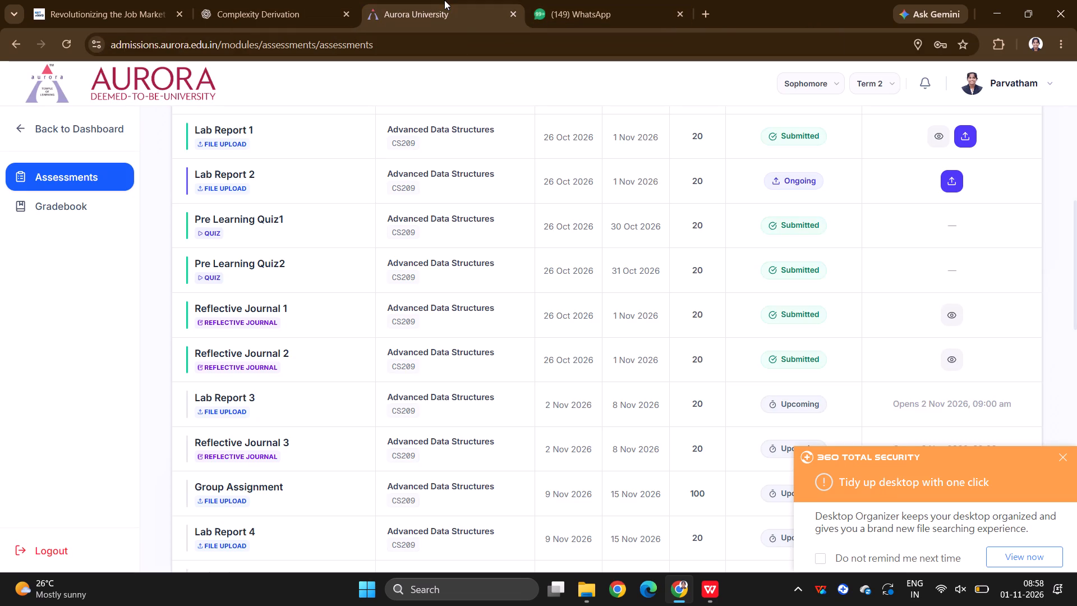
click(958, 176)
double_click(247, 139)
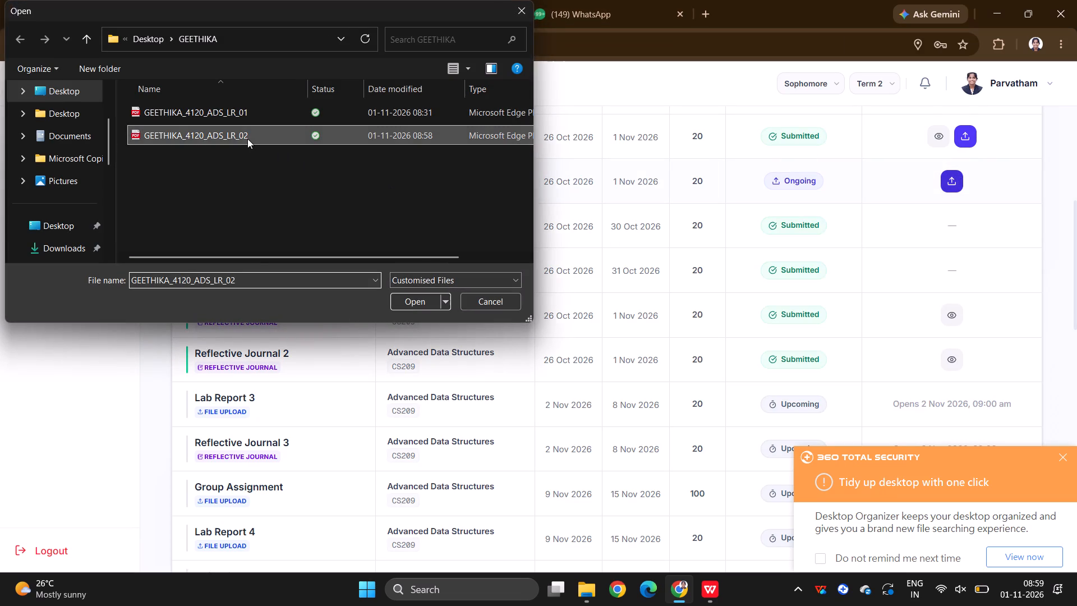
scroll(608, 228, up, 5)
scroll(608, 228, right, 1)
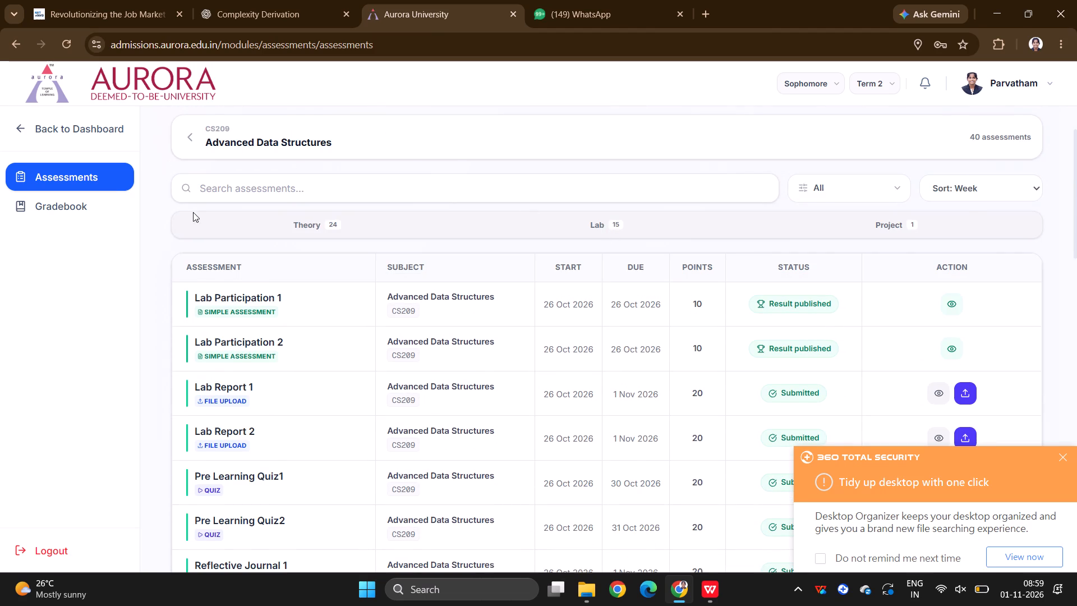